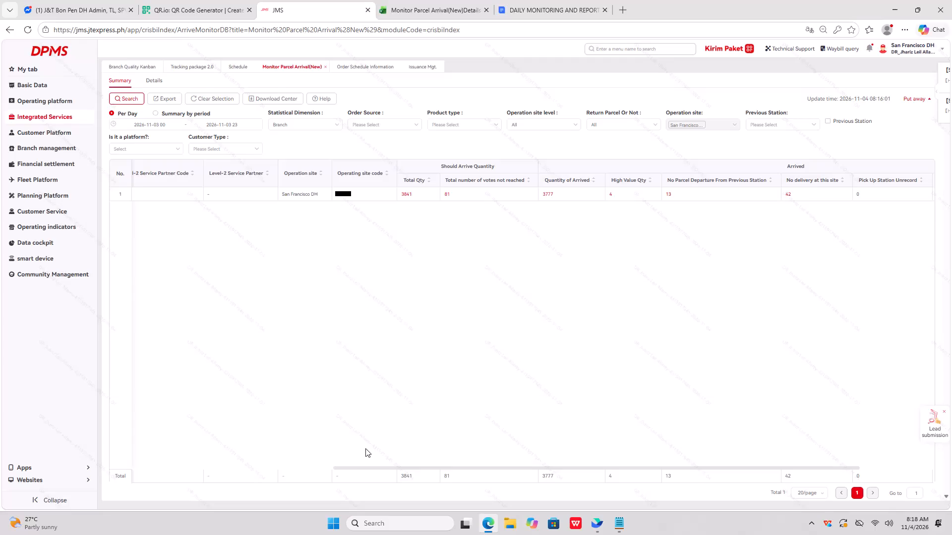
Switch to the DAILY MONITORING AND REPORT document and close the Monitor Parcel Arrival details workbook.
key("F2")
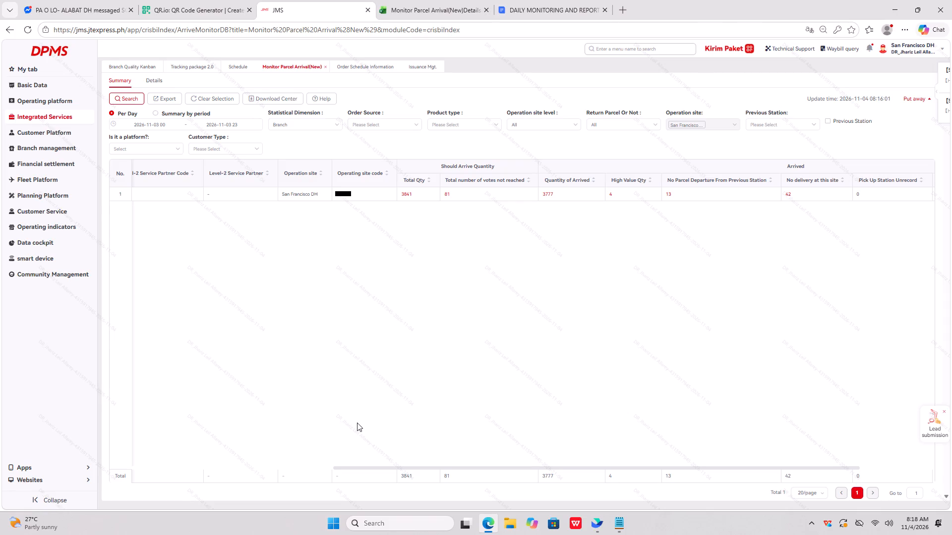
left_click(520, 7)
left_click(486, 7)
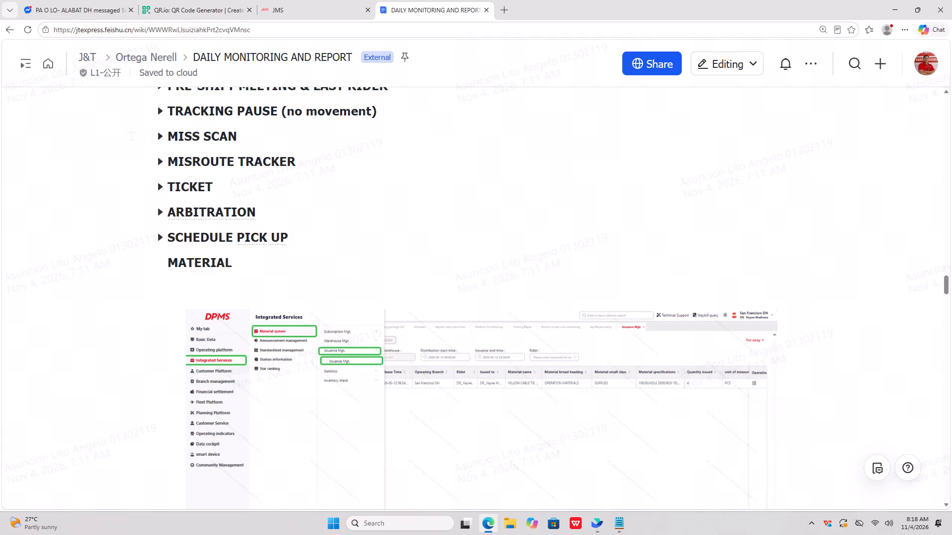
Collapse the MATERIAL section and review the guide's BAHAW instructions for the delivery monitoring check.
scroll(317, 195, "up", 5)
scroll(317, 195, "down", 5)
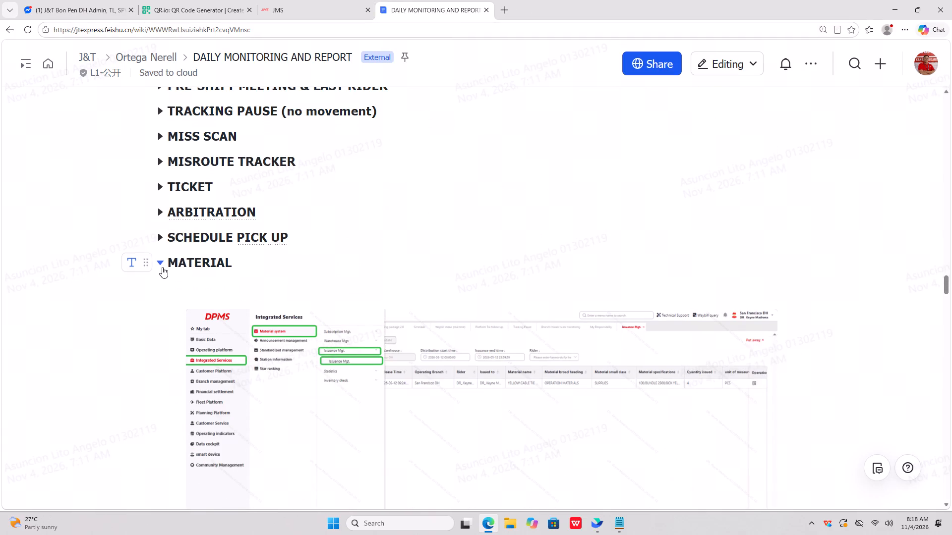
left_click(161, 266)
scroll(307, 279, "up", 15)
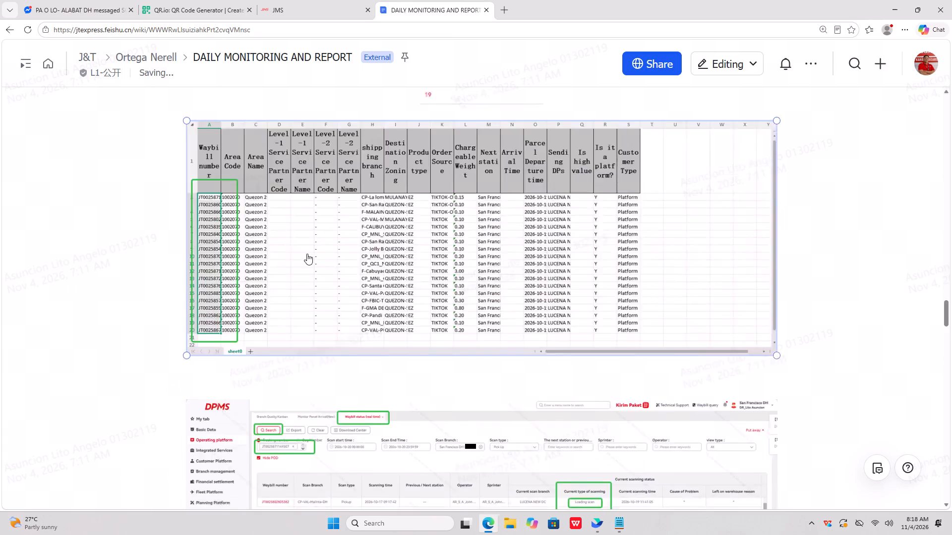
scroll(307, 254, "up", 12)
scroll(307, 254, "up", 15)
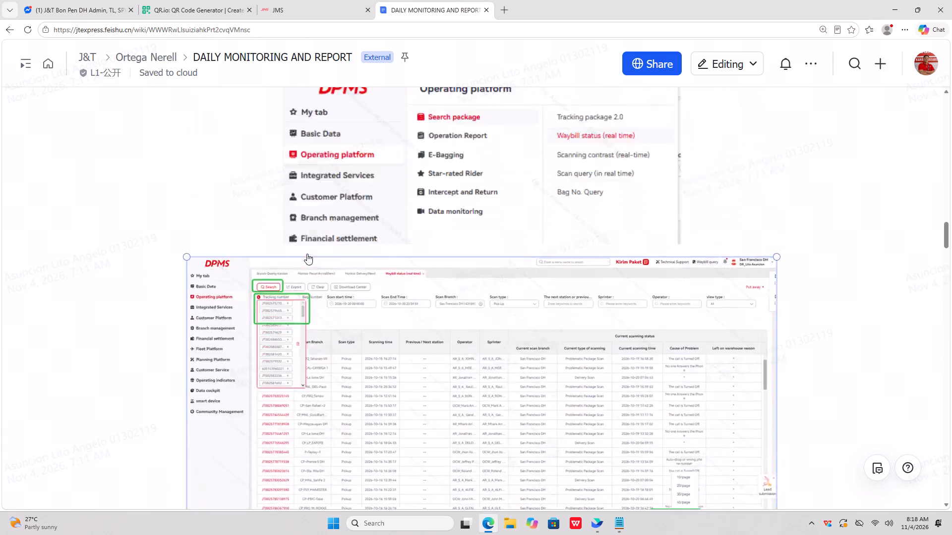
scroll(307, 254, "up", 20)
scroll(307, 254, "up", 8)
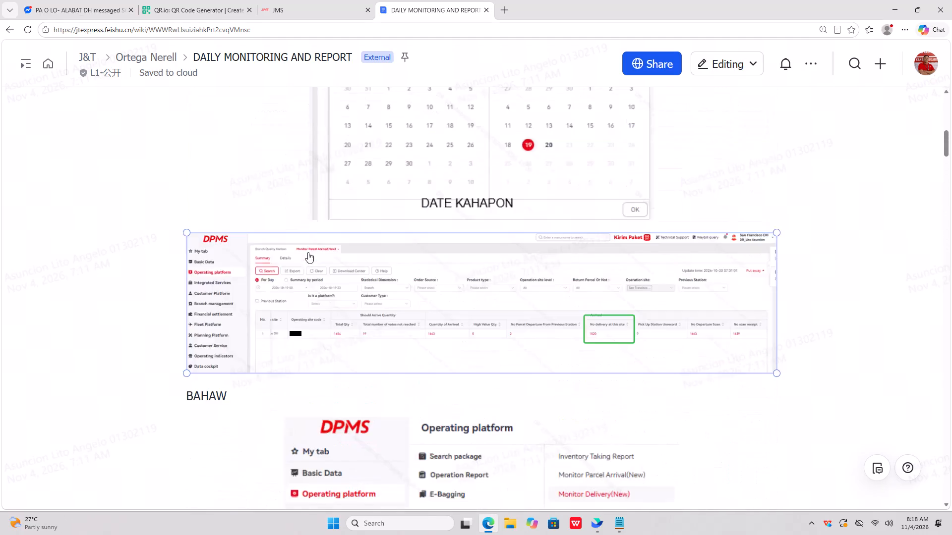
scroll(308, 252, "down", 8)
scroll(308, 253, "up", 3)
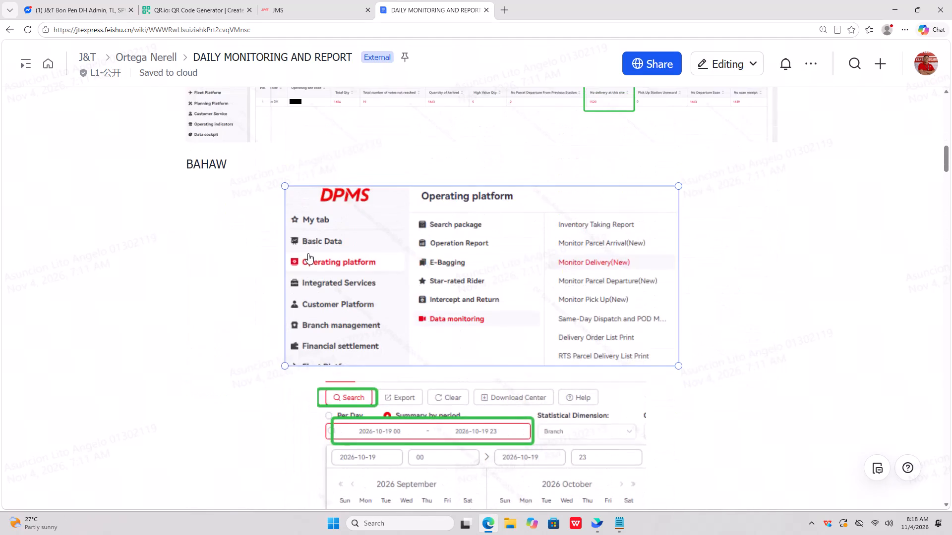
left_click(301, 15)
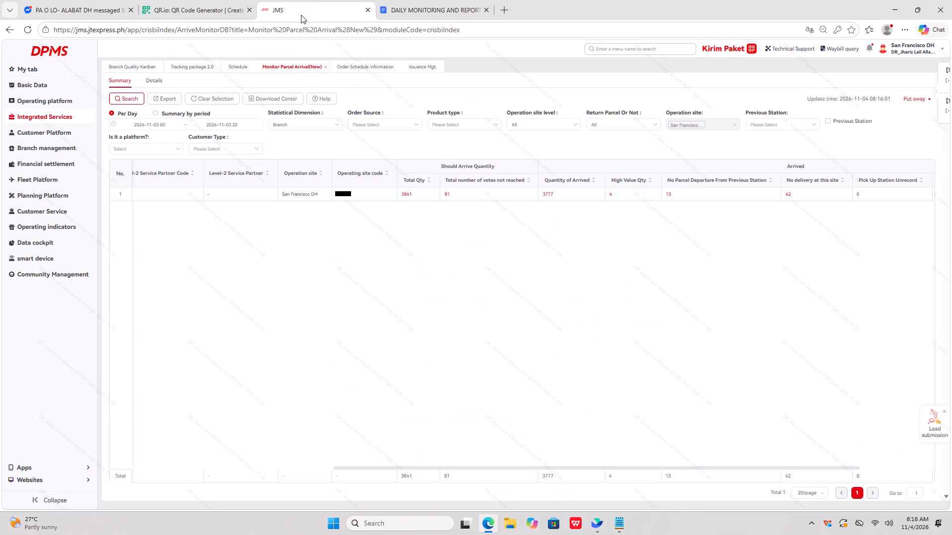
left_click(53, 104)
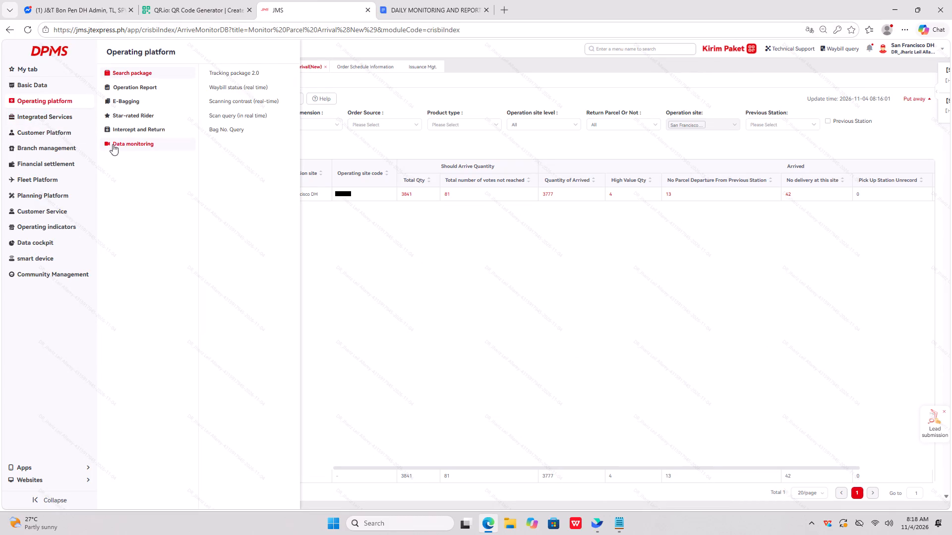
left_click(118, 145)
left_click(241, 104)
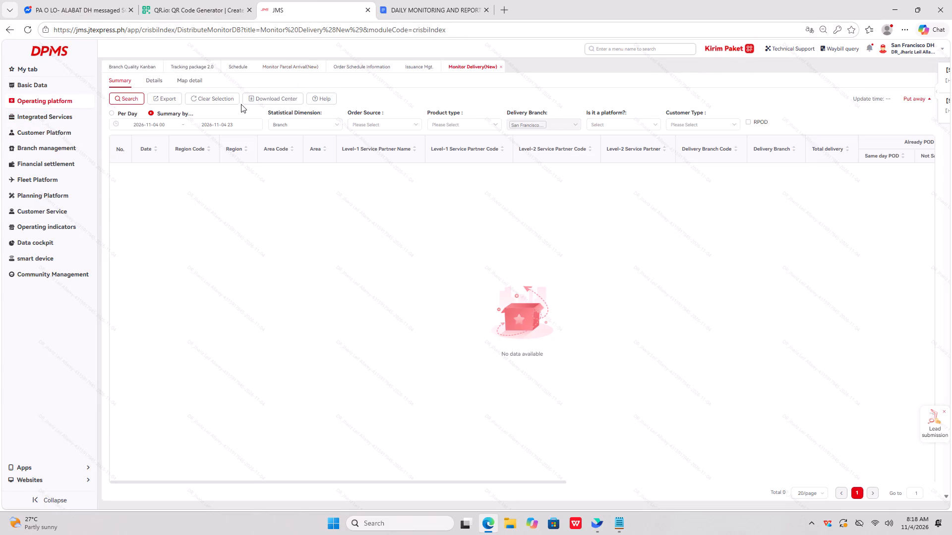
left_click(250, 126)
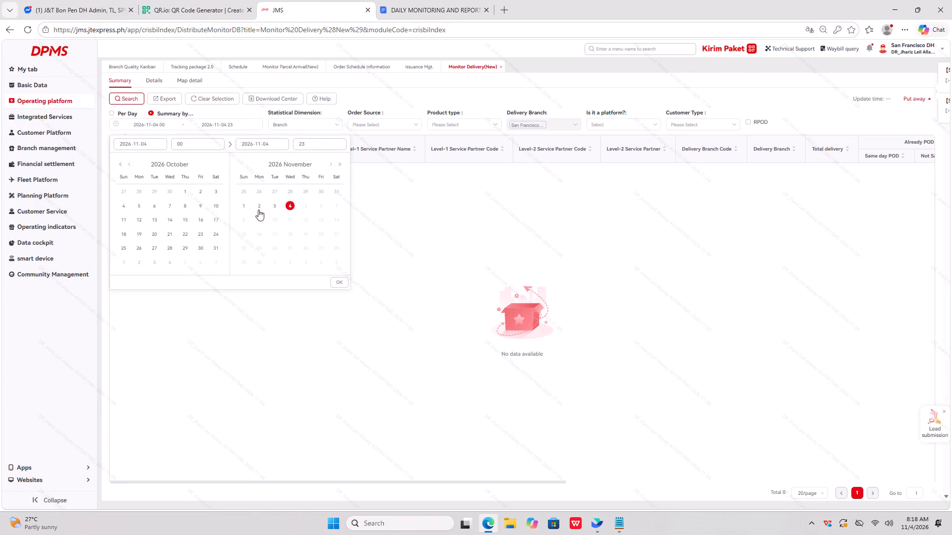
left_click(274, 207)
left_click(276, 204)
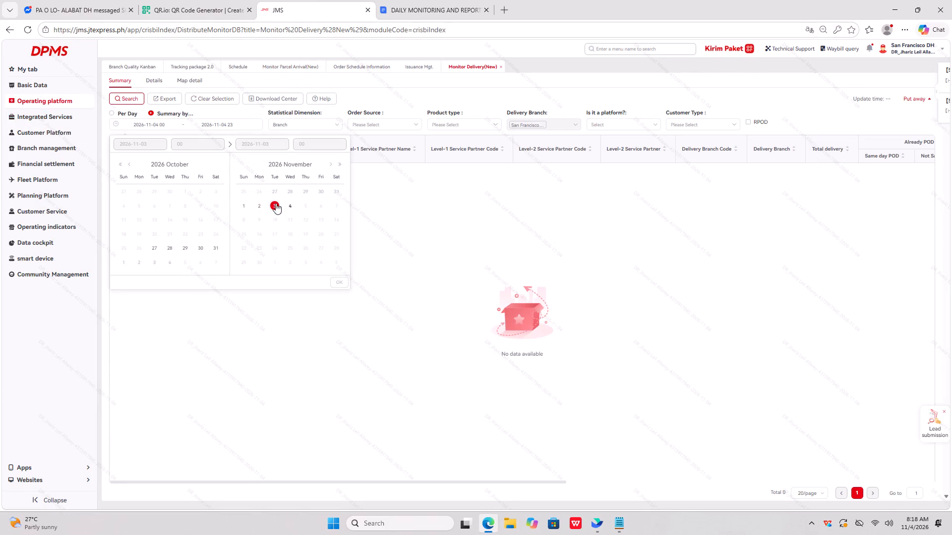
left_click(333, 279)
left_click(128, 99)
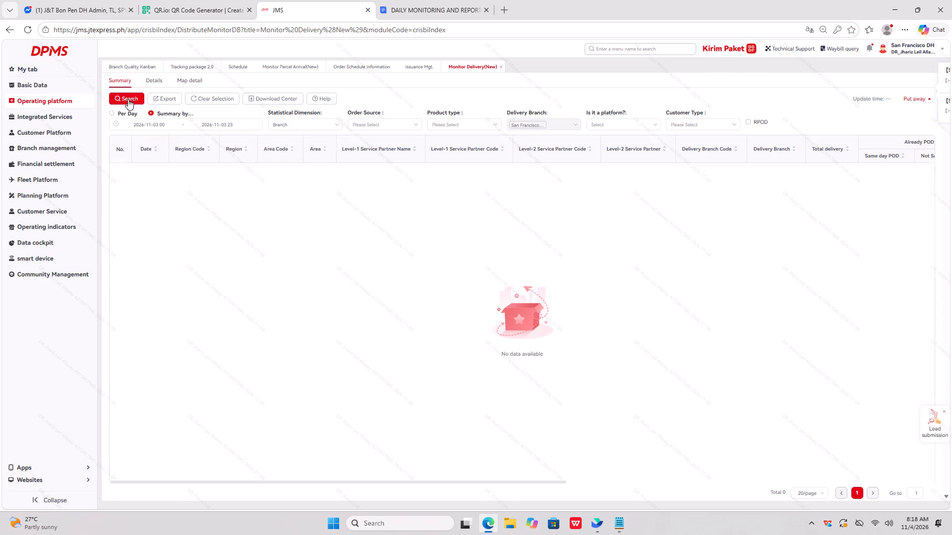
Open the details behind the Problematic Delivery Qty figure under Not signed in the day.
left_click_drag(341, 464, 345, 464)
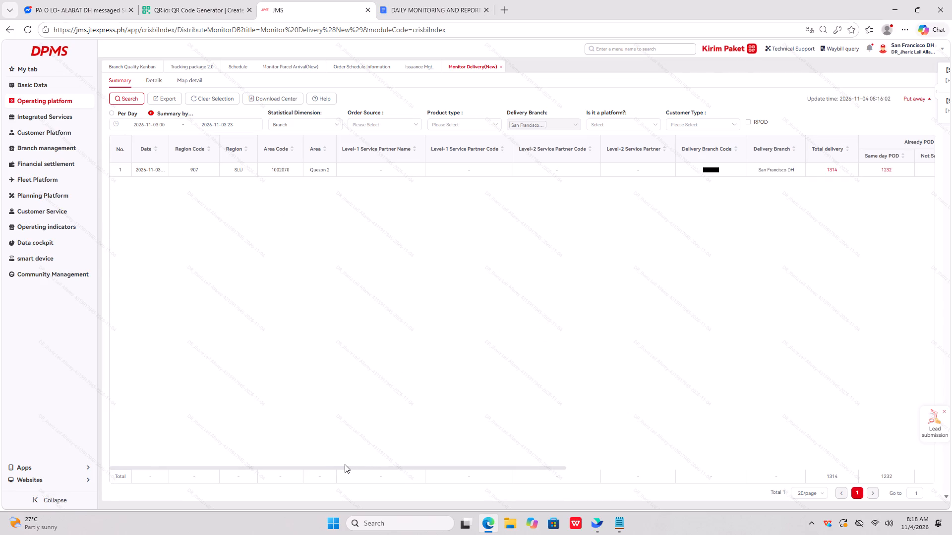
left_click_drag(345, 464, 415, 472)
left_click(416, 400)
left_click_drag(387, 469, 419, 471)
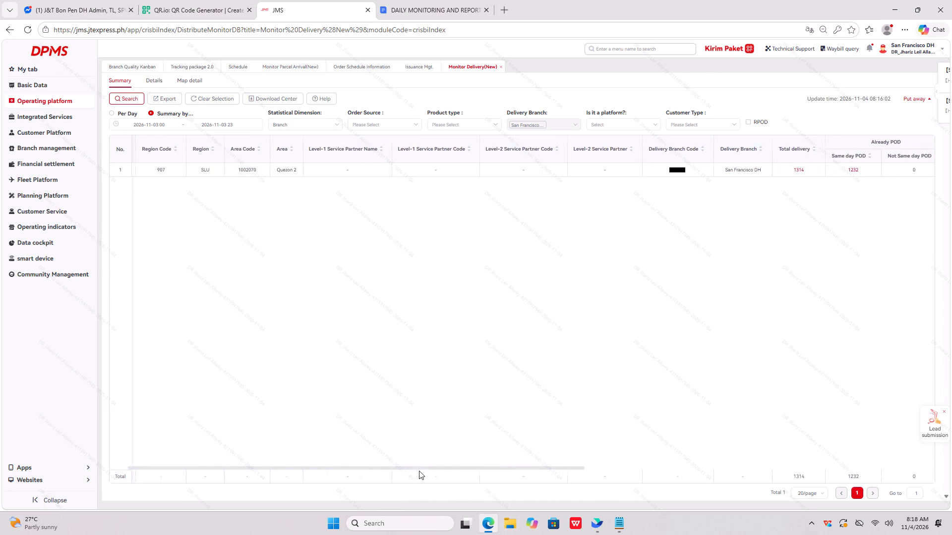
left_click_drag(419, 471, 566, 495)
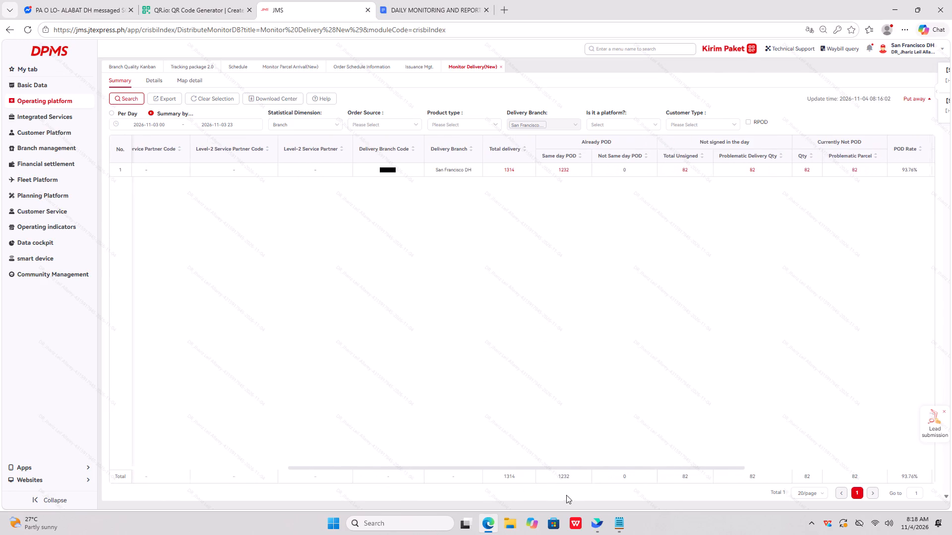
left_click_drag(566, 495, 568, 495)
left_click(746, 170)
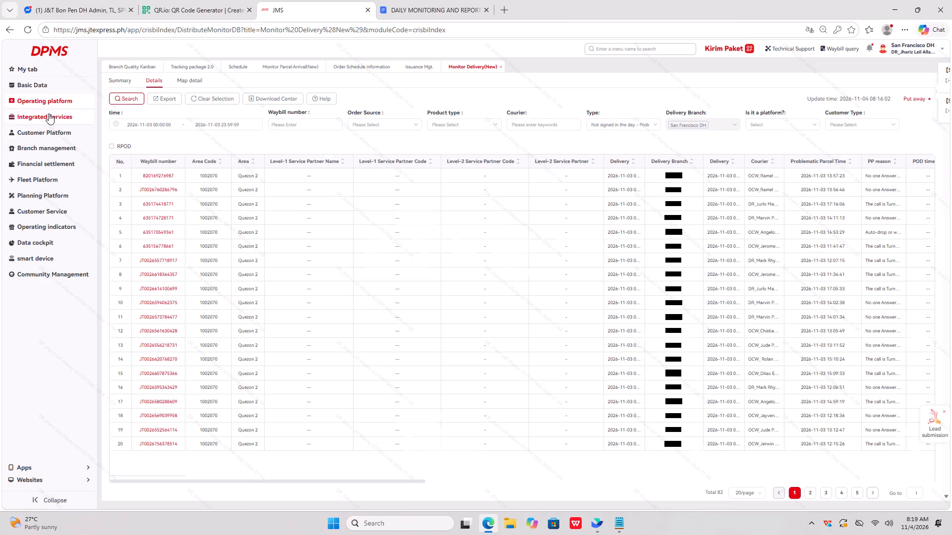
Export the problematic delivery details and open the completed Delivery Monitor(DB)Details file from the download center.
left_click(158, 99)
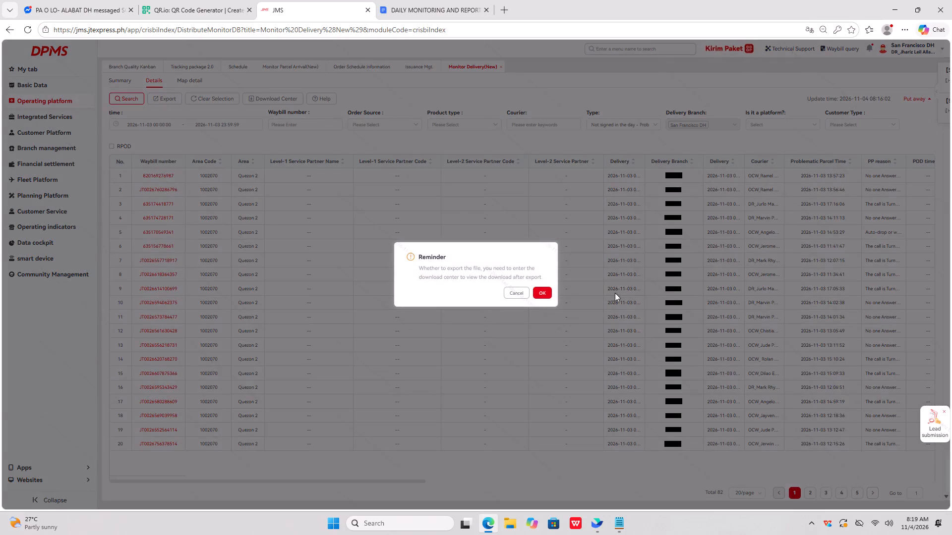
left_click(550, 292)
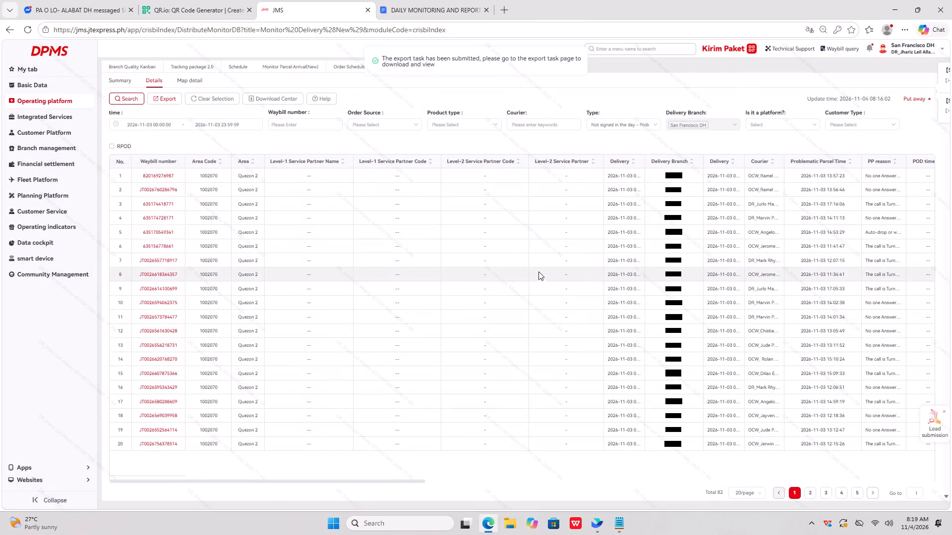
left_click(278, 101)
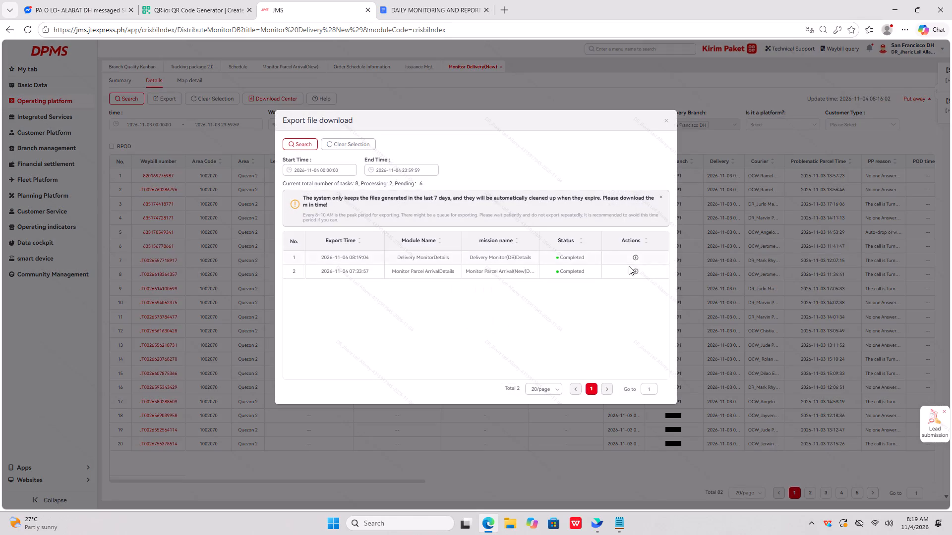
left_click(636, 257)
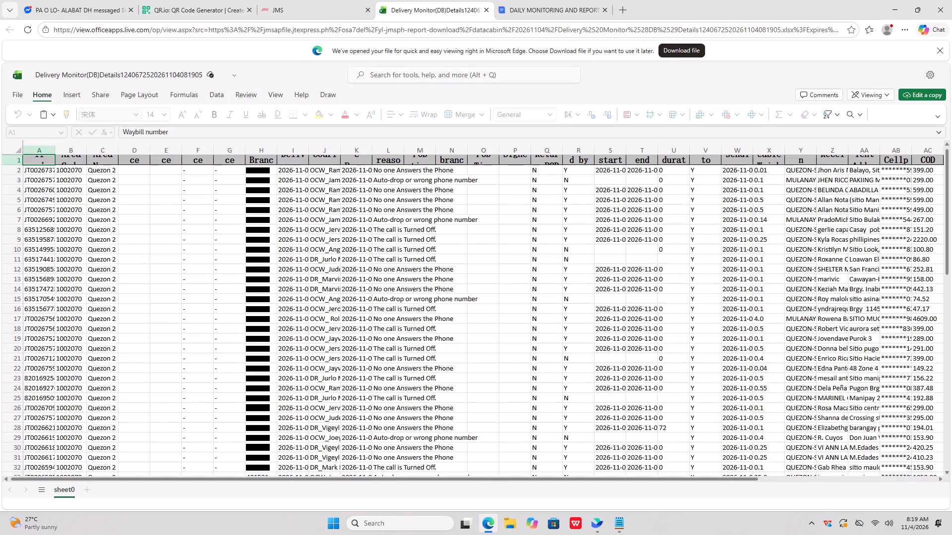
Copy all waybill numbers in column A of the exported sheet, from row 2 to row 83.
left_click_drag(44, 171, 38, 485)
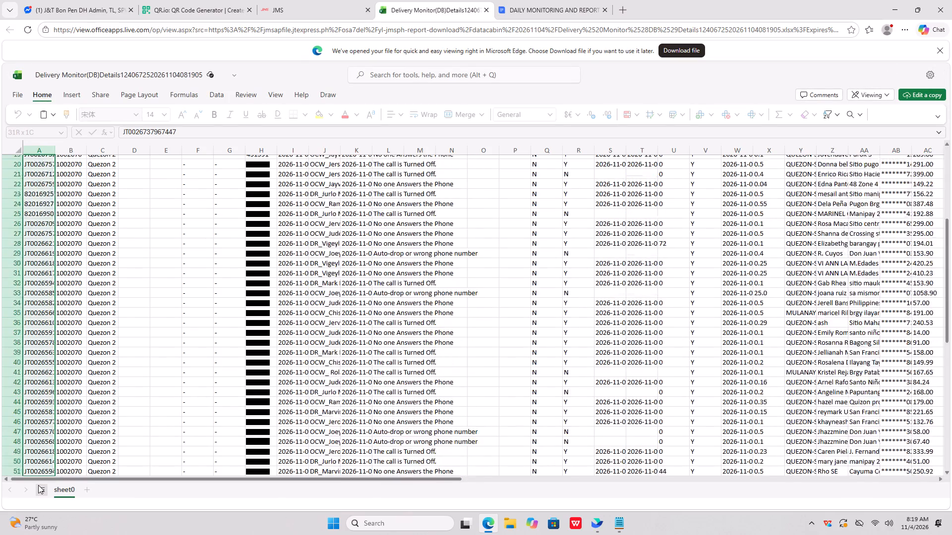
left_click_drag(38, 485, 38, 483)
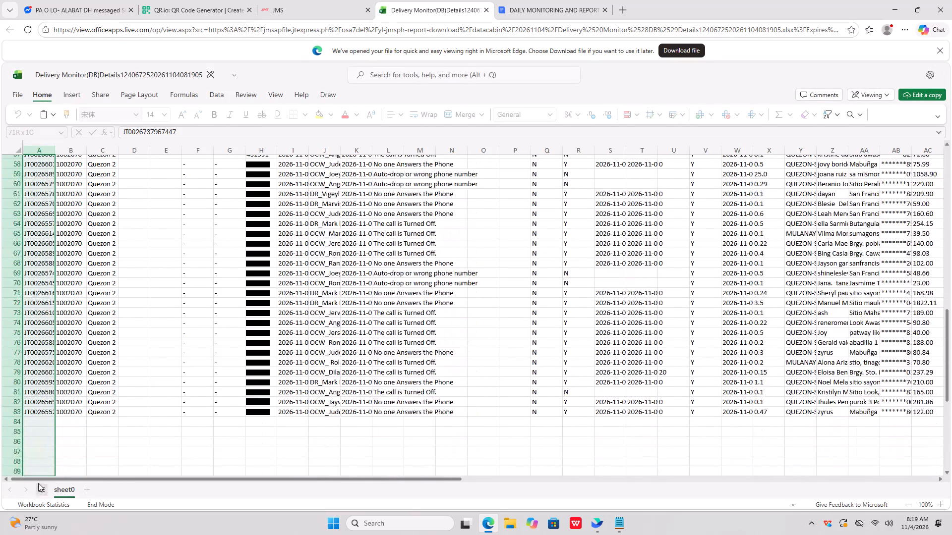
left_click_drag(38, 483, 44, 393)
key("ctrl+c")
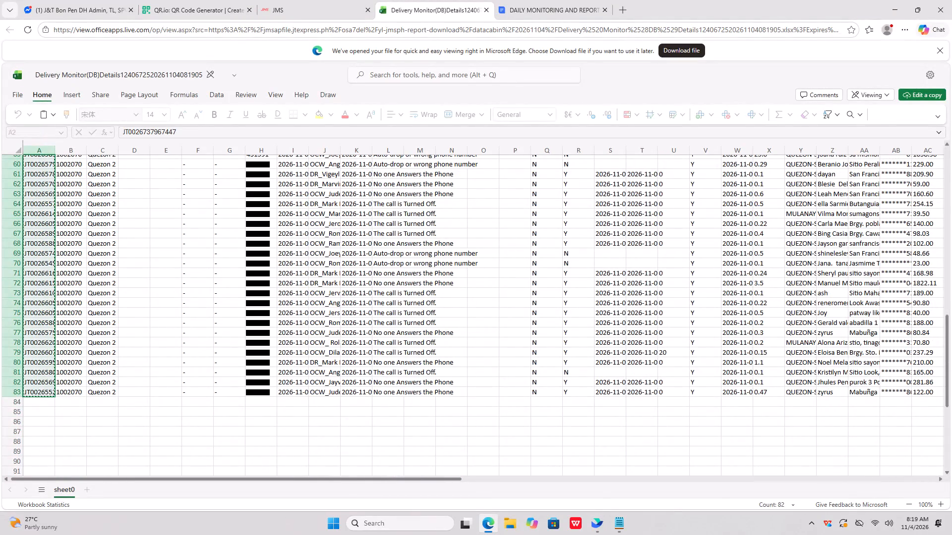
Back in JMS, search Waybill status (real time) for the copied waybill numbers, with 100 results per page.
left_click(276, 10)
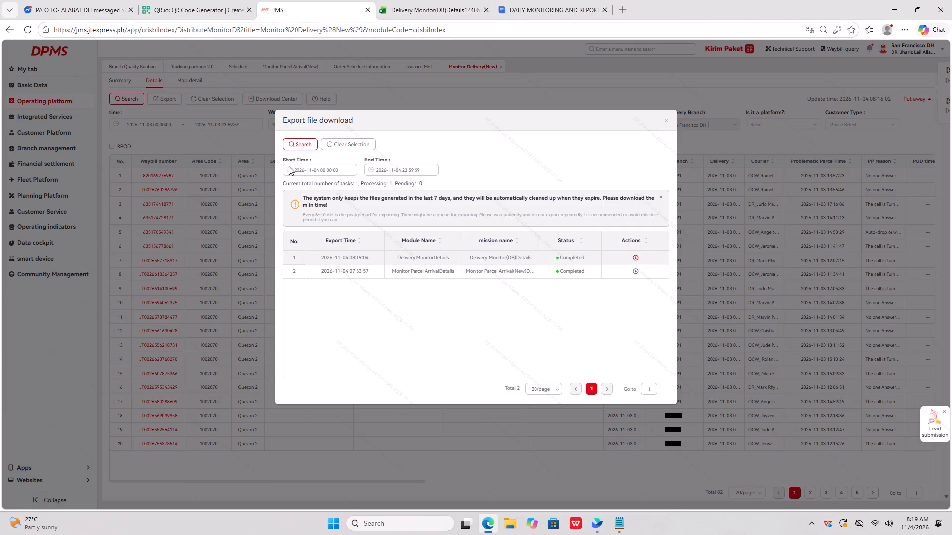
left_click(667, 123)
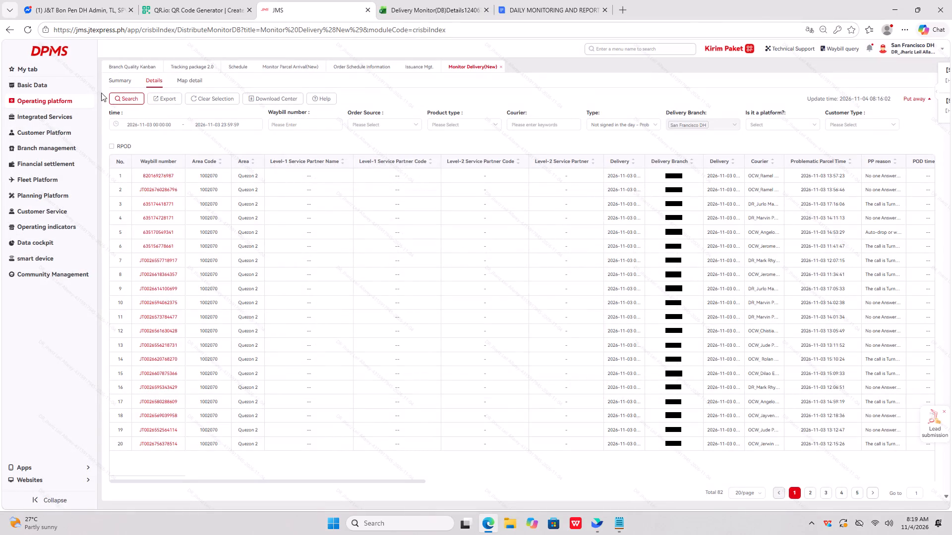
left_click(54, 102)
left_click(133, 73)
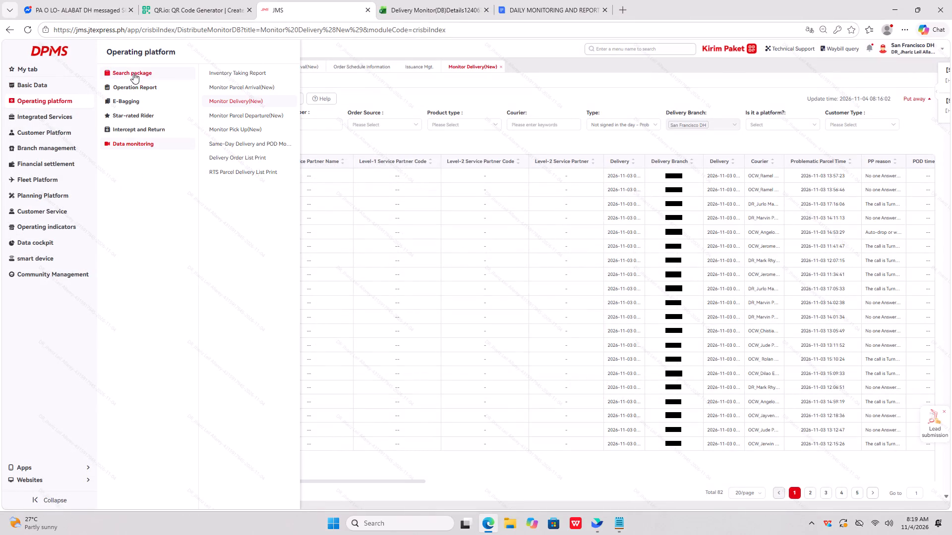
left_click(211, 85)
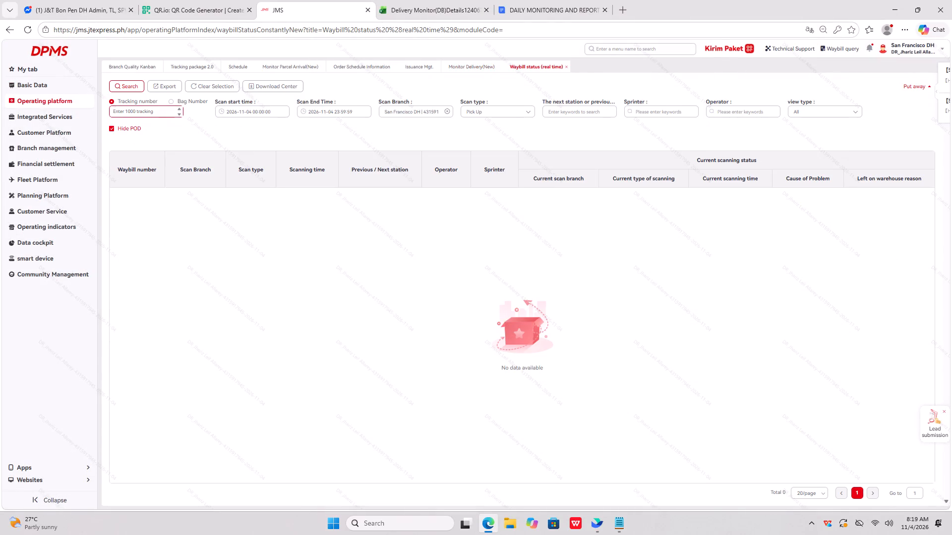
left_click(147, 113)
key("ctrl+v")
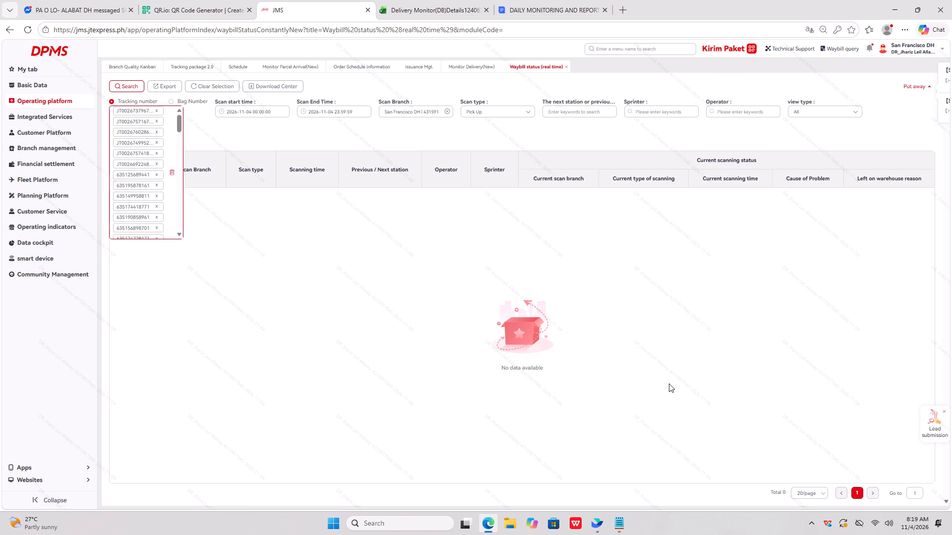
left_click(813, 493)
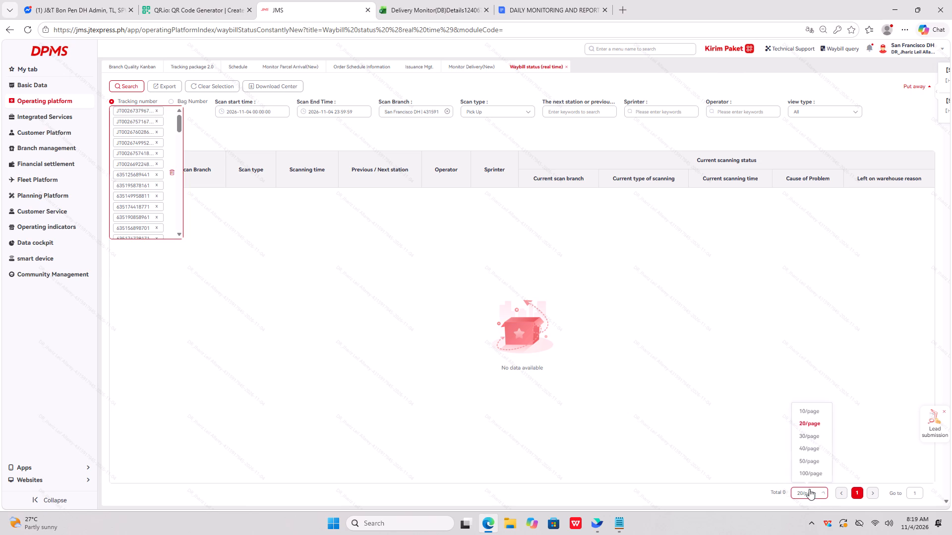
left_click(807, 474)
left_click(120, 85)
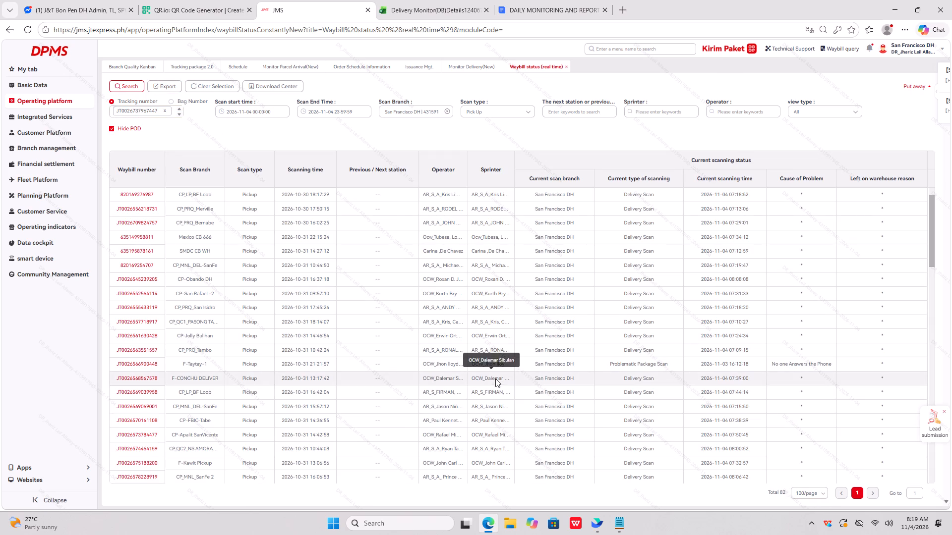
Check the current scan types and copy the F-Taytay-1 waybill number marked Problematic Package Scan.
scroll(600, 245, "down", 1)
scroll(600, 243, "up", 4)
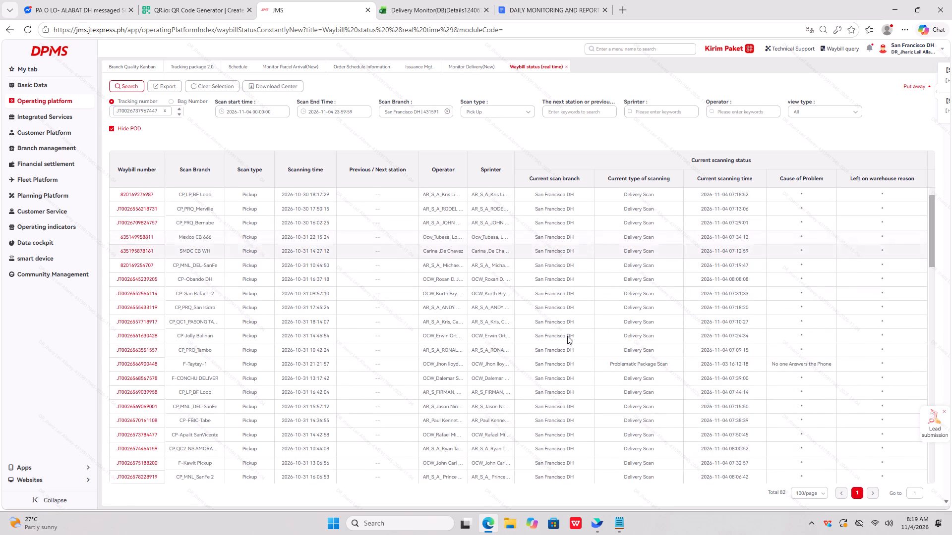
left_click(149, 365)
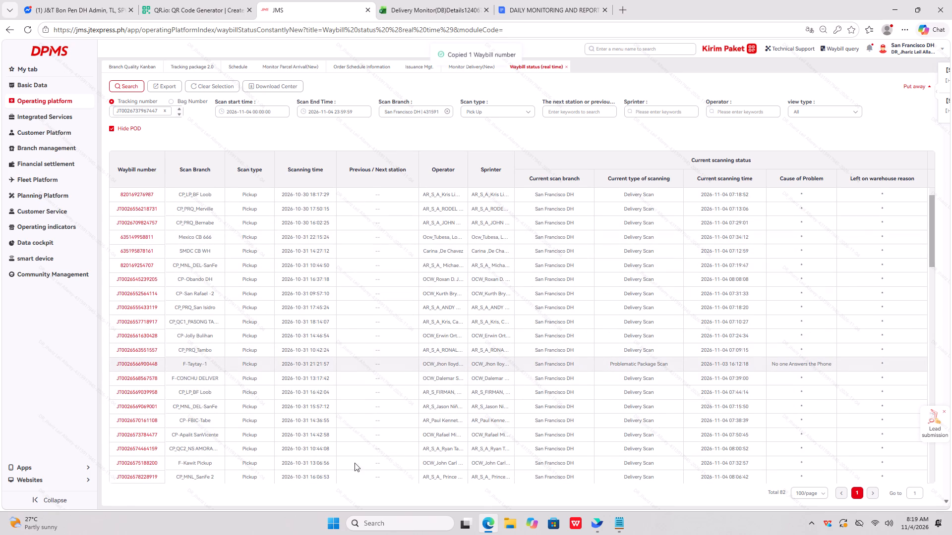
In Notepad's HIGH VALUE note, replace the UNLOAD heading with BAHAW and paste the copied waybill number beneath it.
left_click(618, 521)
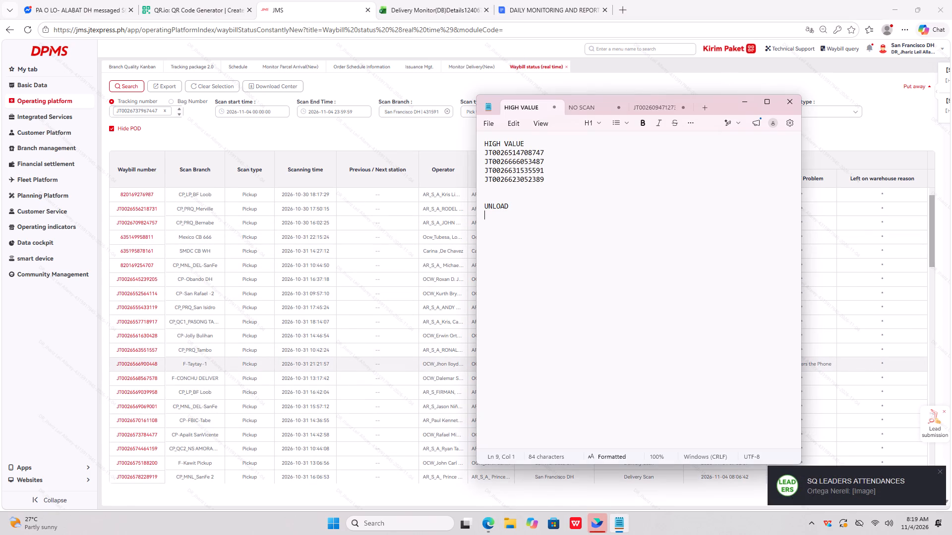
left_click_drag(513, 207, 457, 199)
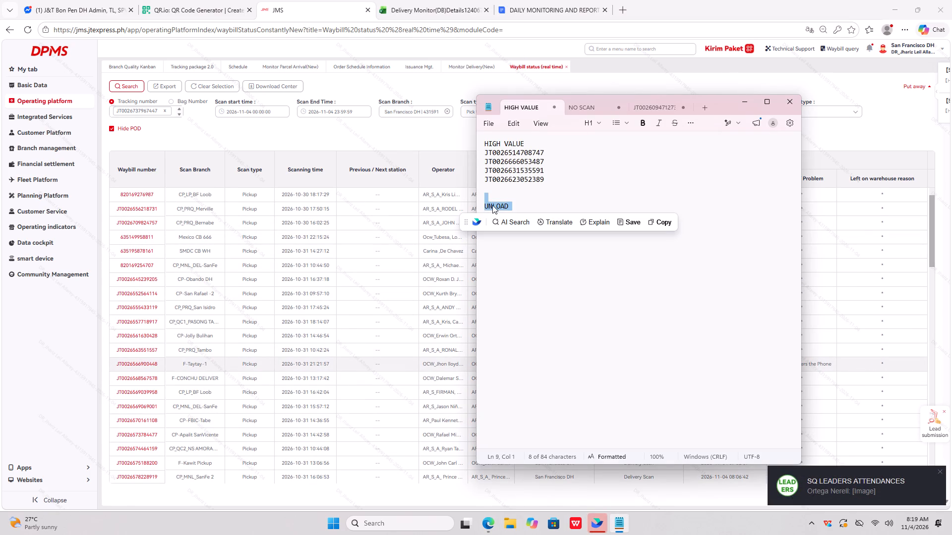
type("BAHAW")
key("Return")
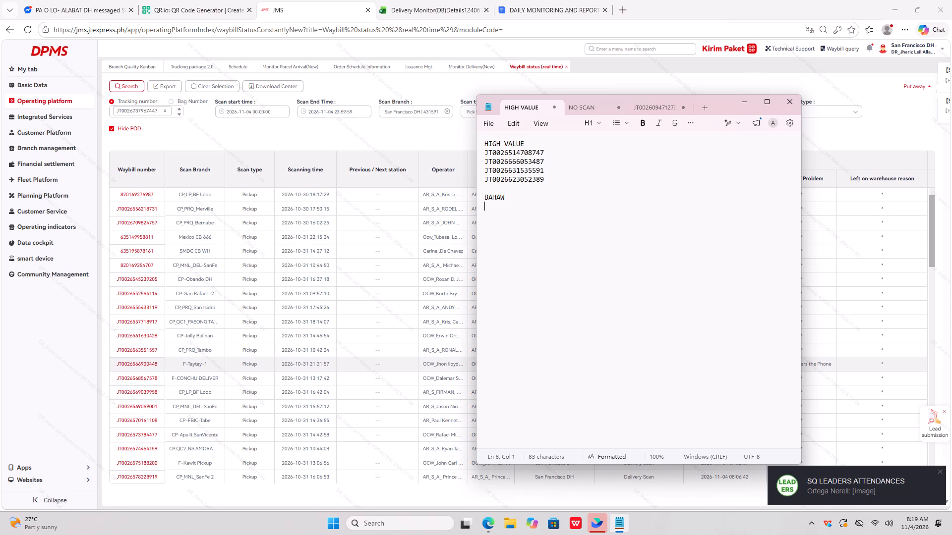
key("ctrl+v")
Back in JMS, examine the current scan types and times of the remaining waybills in the real-time status results.
left_click(384, 281)
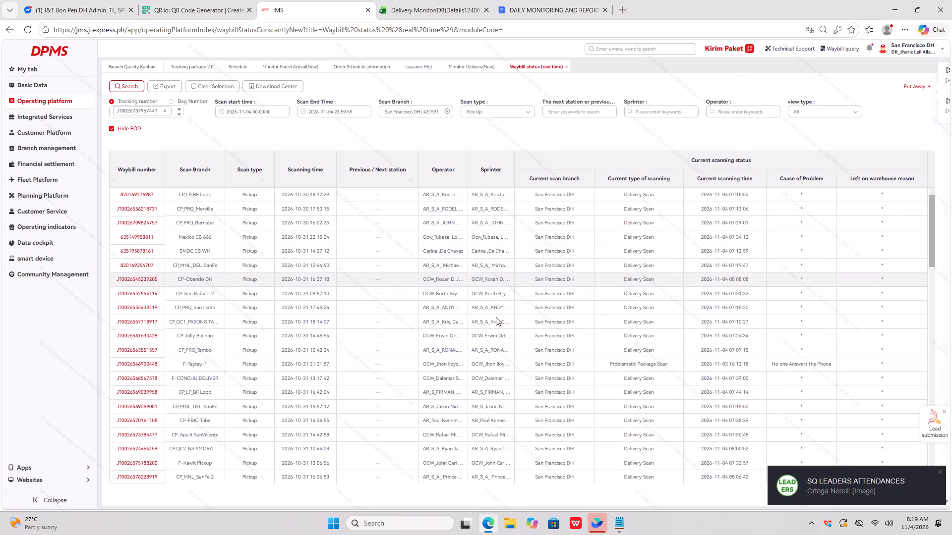
scroll(554, 351, "down", 5)
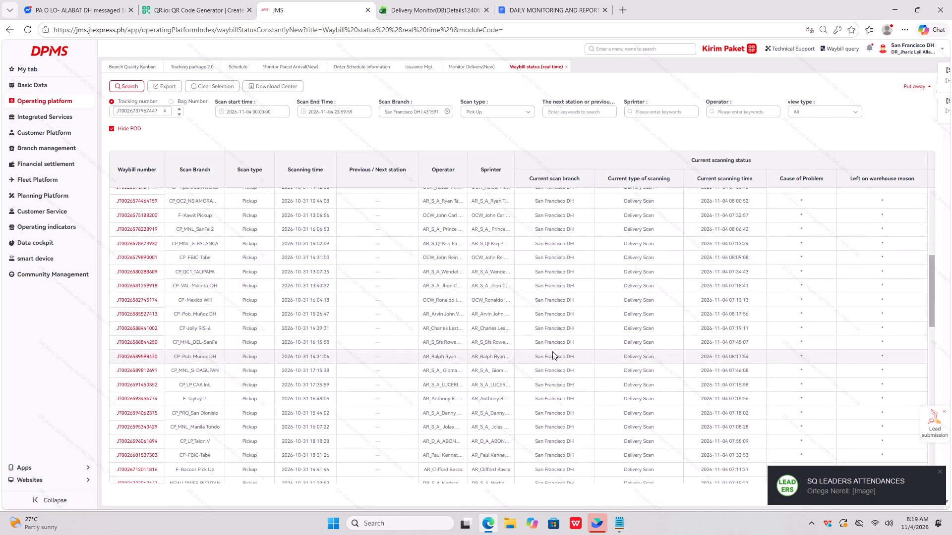
scroll(552, 351, "down", 5)
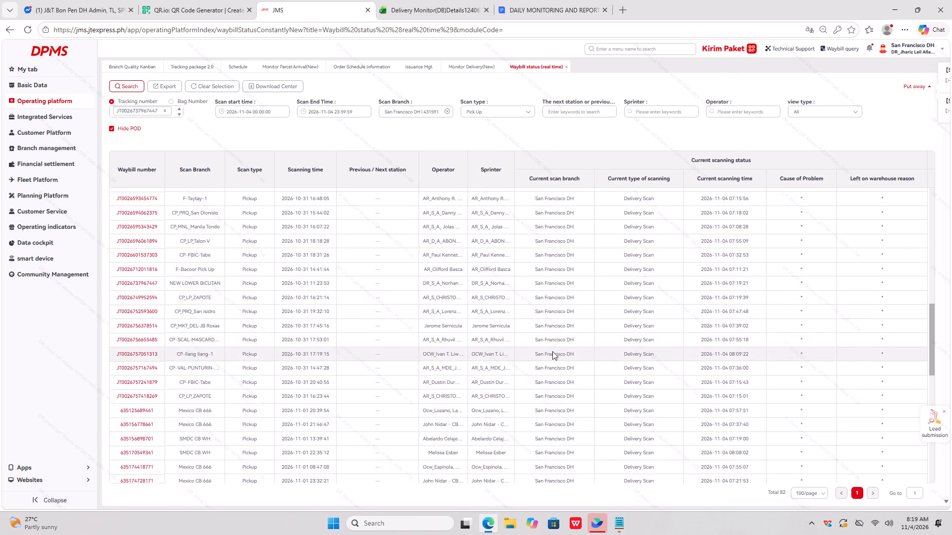
scroll(552, 351, "down", 5)
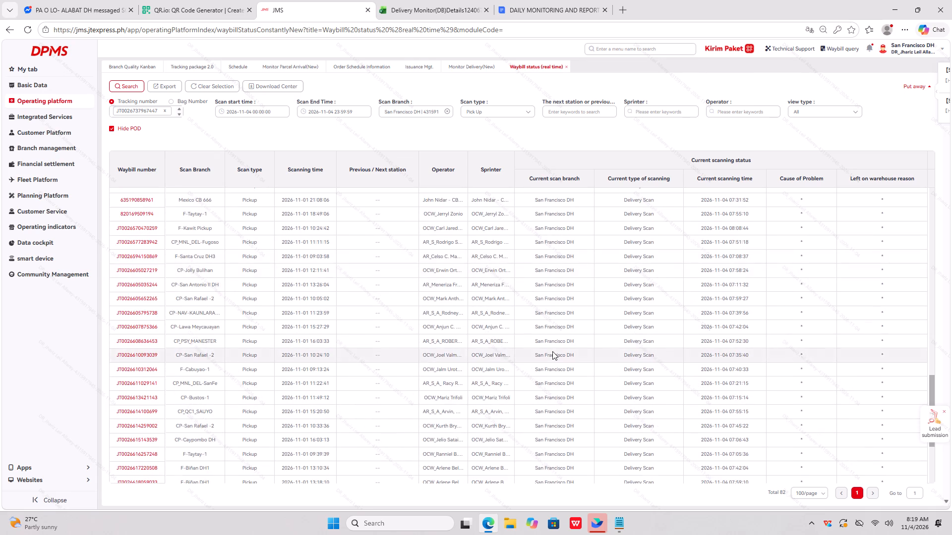
scroll(552, 351, "down", 7)
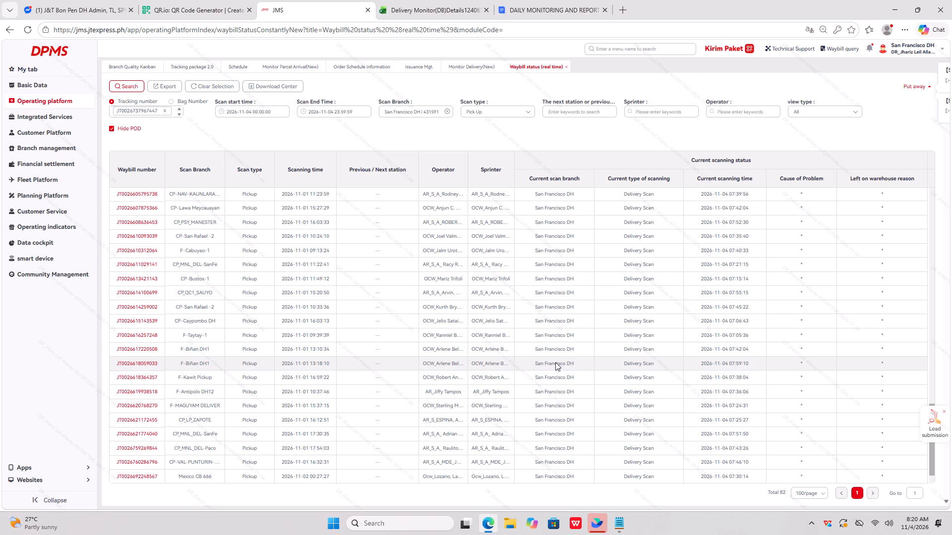
scroll(656, 263, "down", 7)
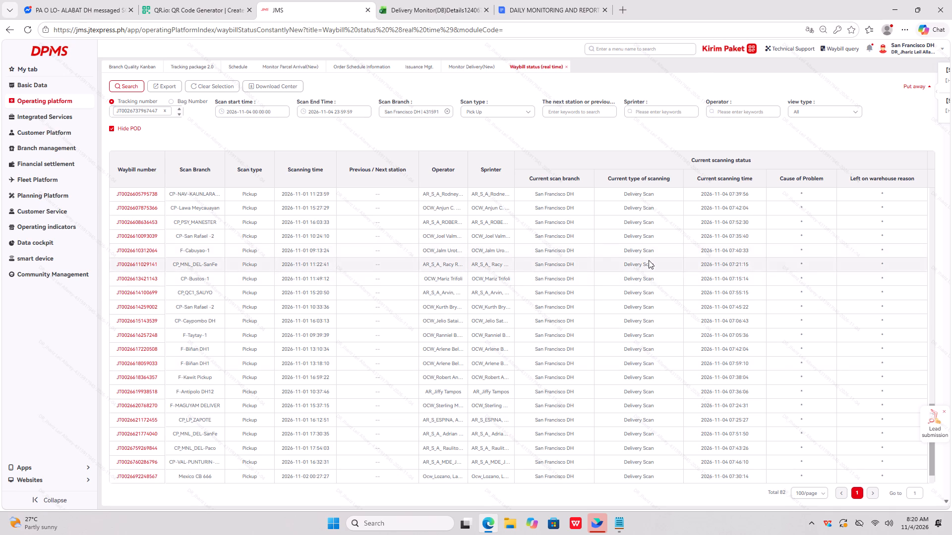
scroll(649, 260, "up", 12)
scroll(649, 257, "up", 12)
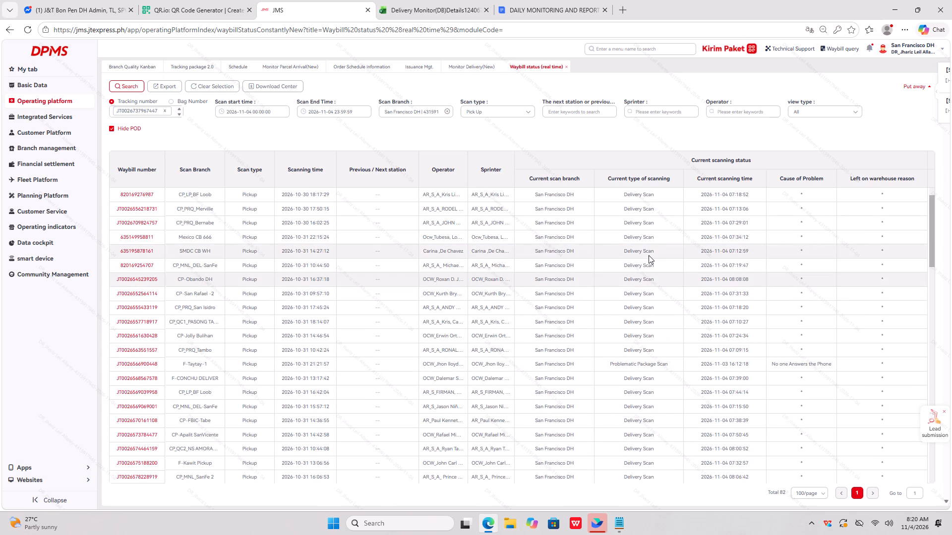
scroll(649, 255, "up", 2)
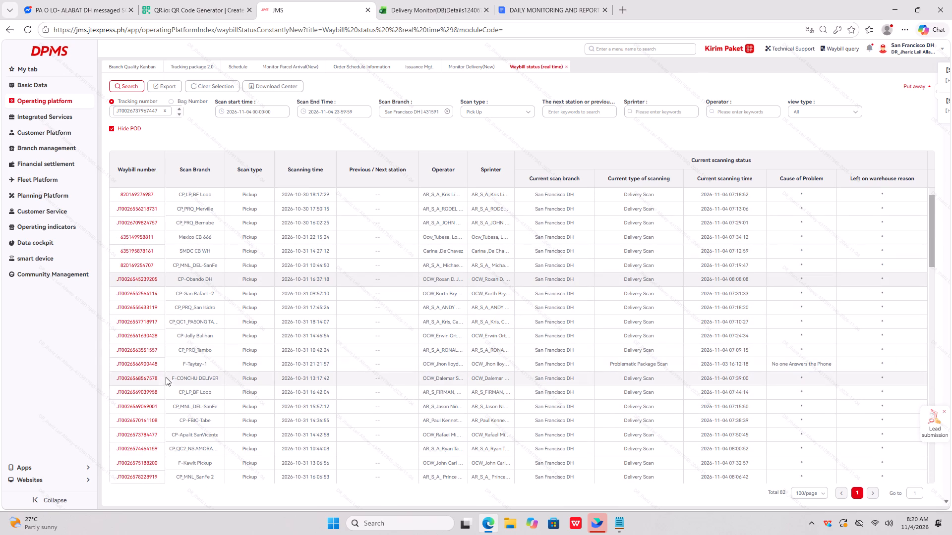
Open the tracking record of the F-Taytay-1 waybill marked Problematic Package Scan and reveal the recipient's name and address to review with its scan history.
left_click(128, 362)
left_click(122, 362)
double_click(121, 362)
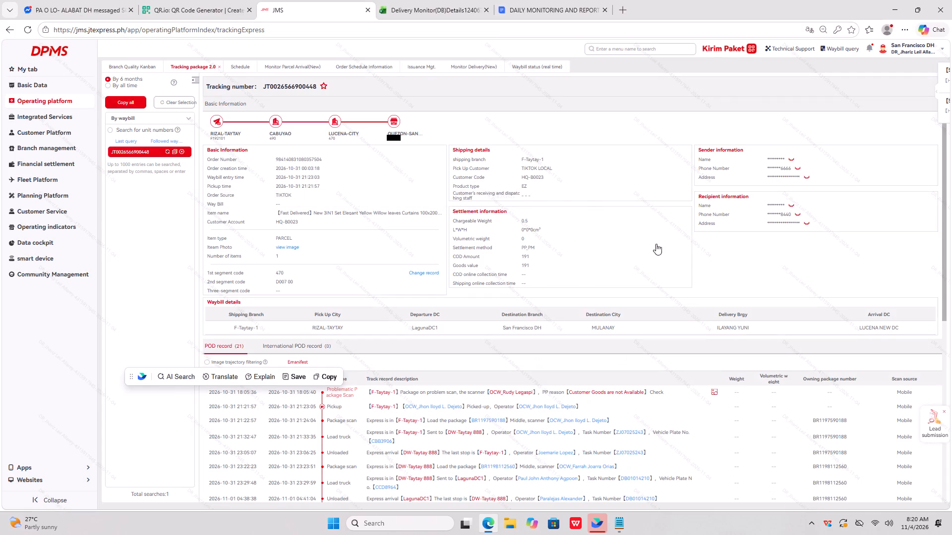
left_click(789, 205)
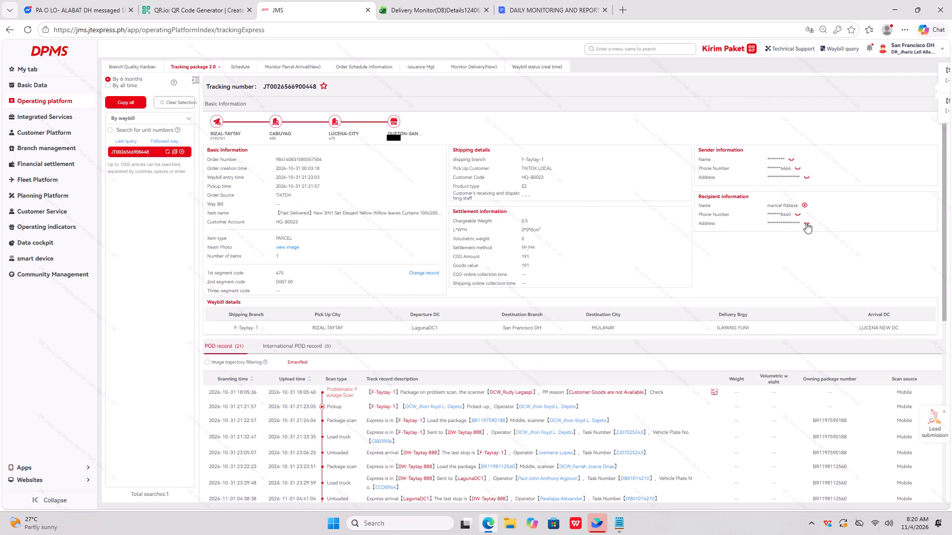
left_click(806, 222)
scroll(746, 286, "down", 6)
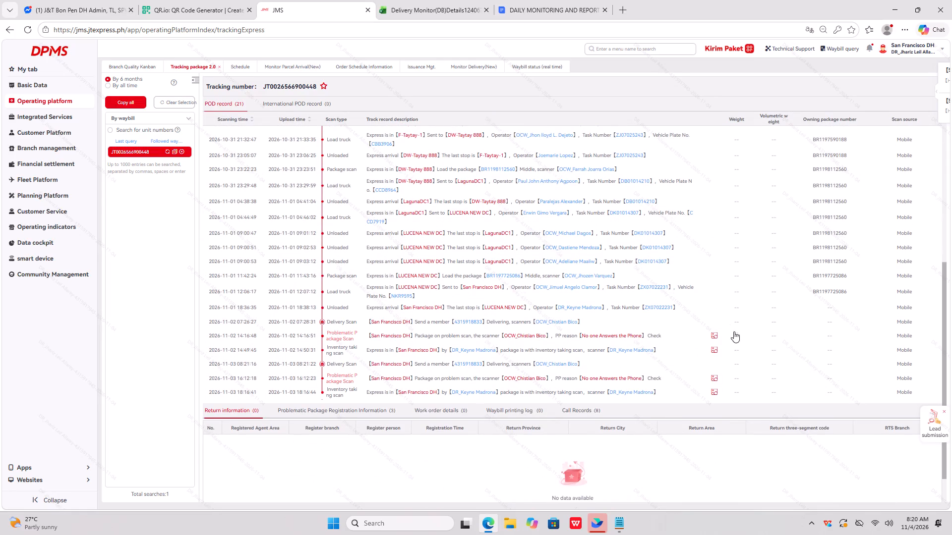
scroll(723, 355, "up", 6)
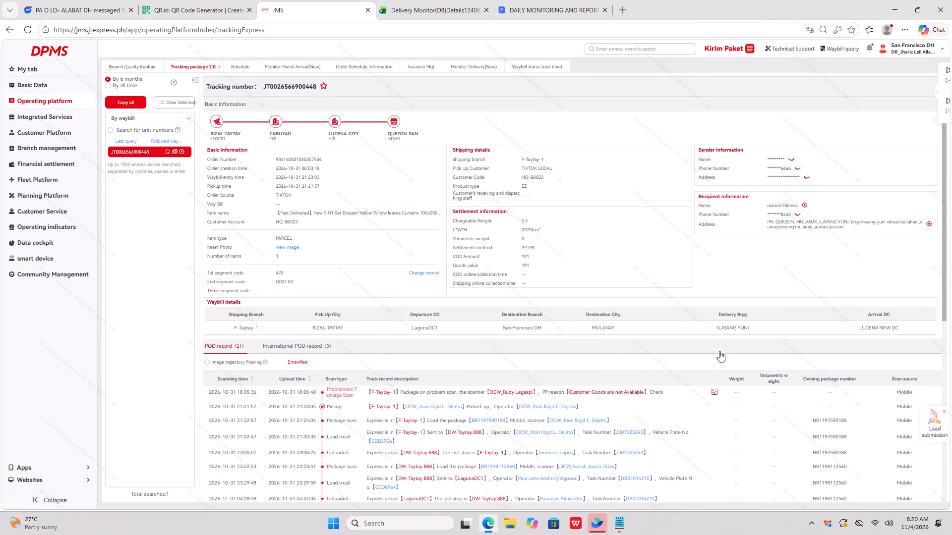
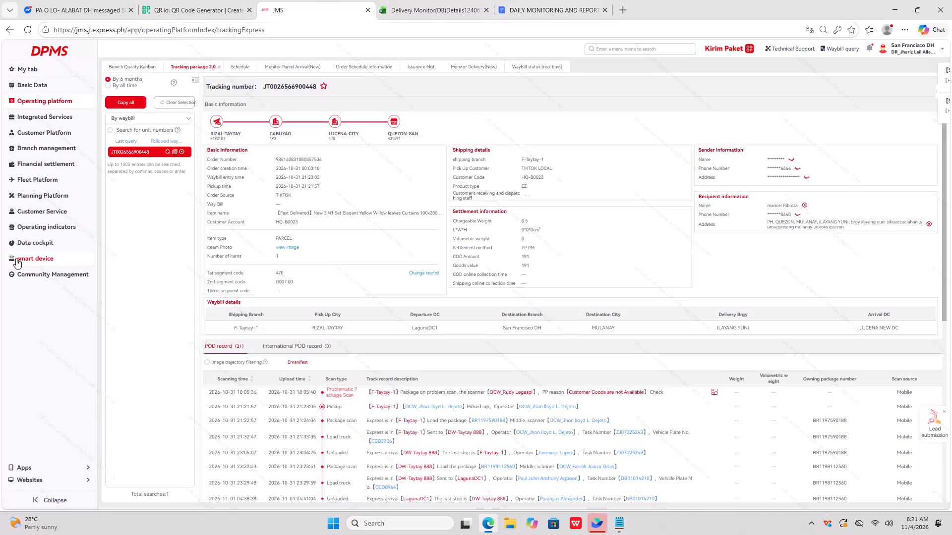
Return to the real-time waybill status results and examine the waybills' current scan types and times against the Problematic Package Scan entry.
left_click(531, 65)
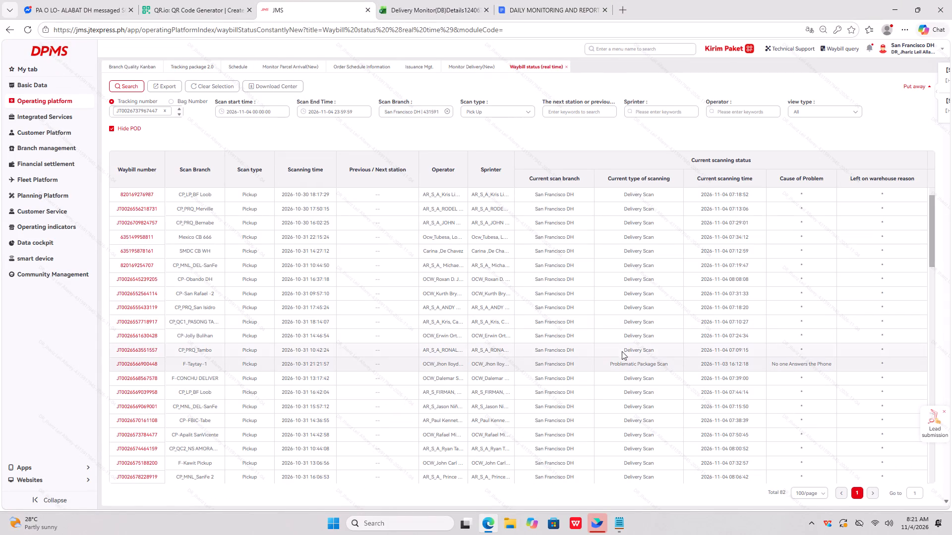
scroll(614, 349, "up", 3)
scroll(612, 344, "down", 3)
scroll(612, 344, "up", 1)
scroll(612, 344, "down", 1)
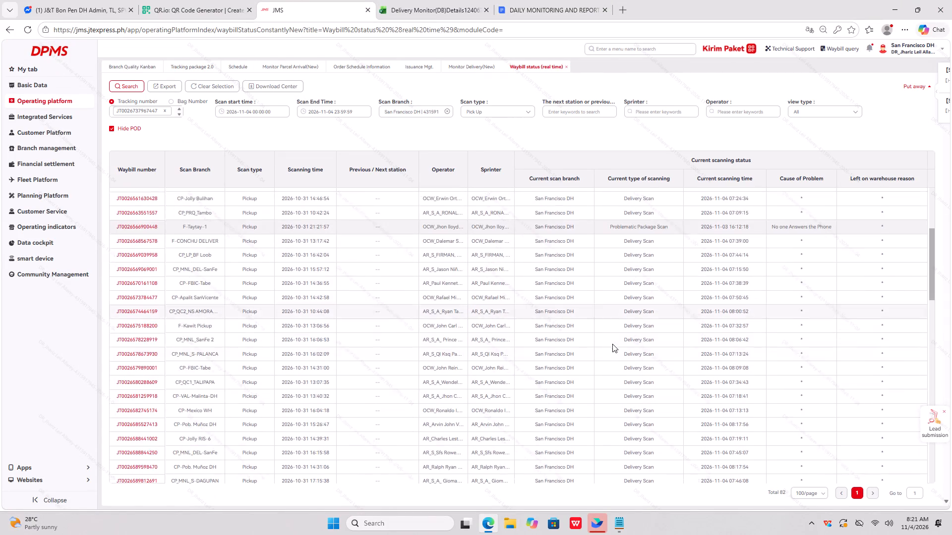
scroll(612, 344, "down", 13)
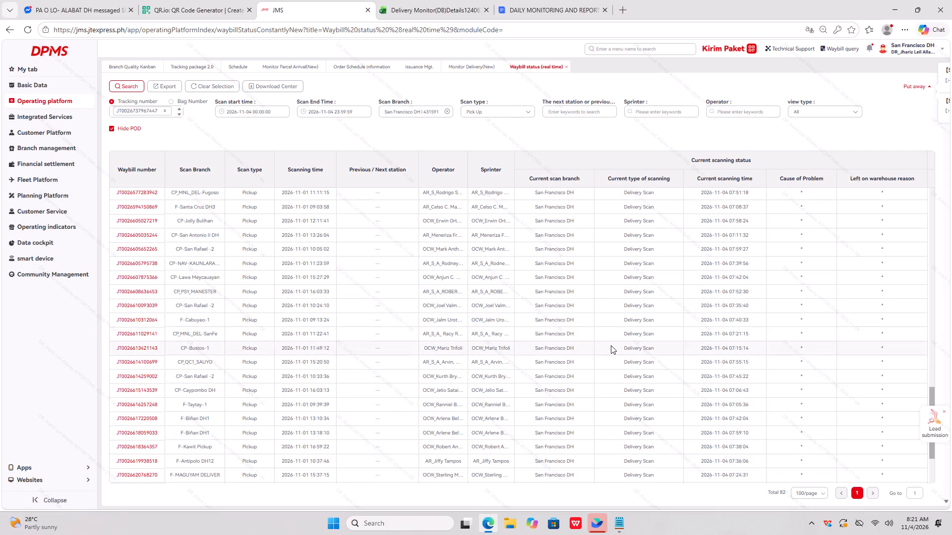
scroll(611, 345, "down", 13)
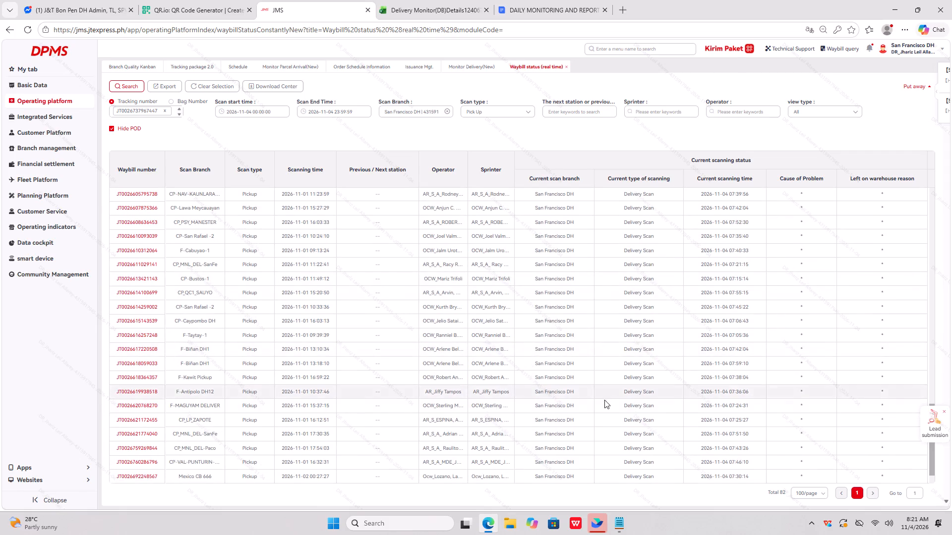
scroll(601, 422, "up", 14)
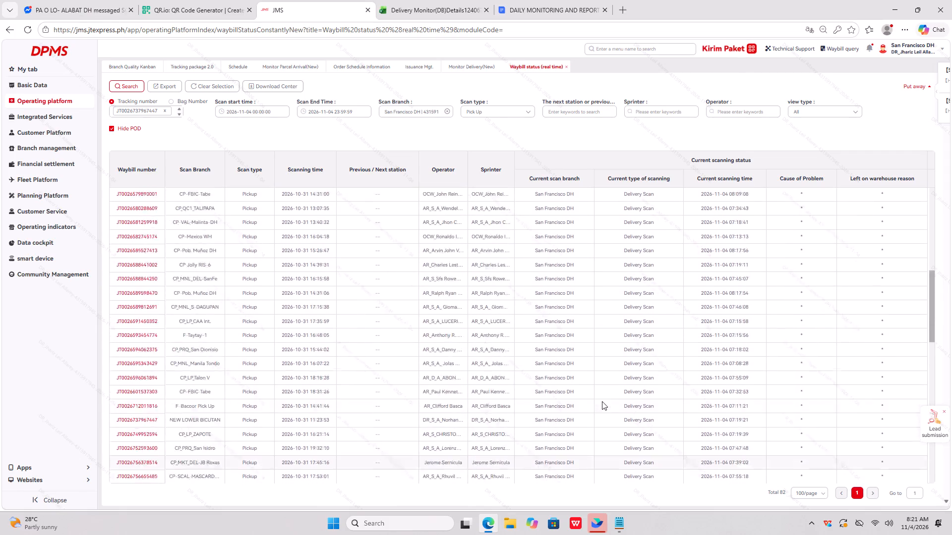
scroll(602, 401, "up", 10)
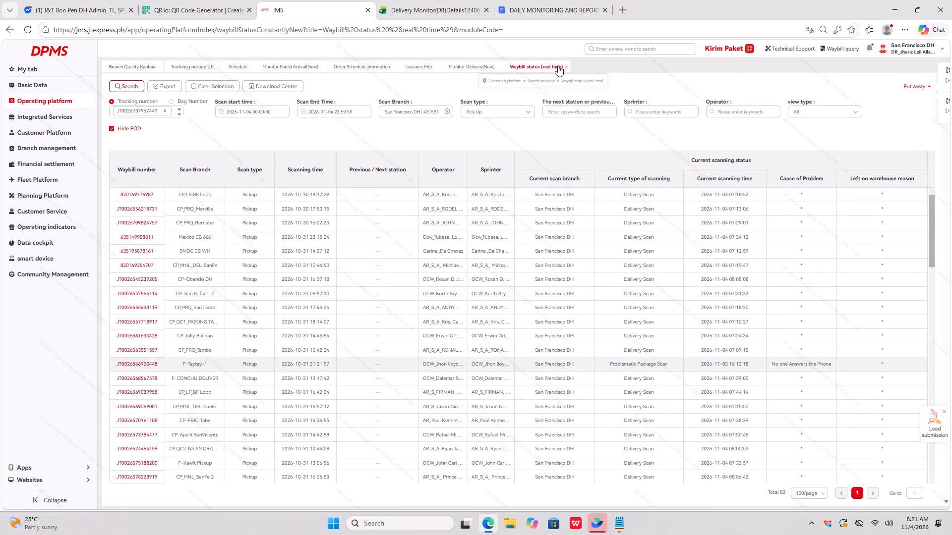
Close the real-time waybill status page and the Monitor Delivery(New) page.
left_click(567, 66)
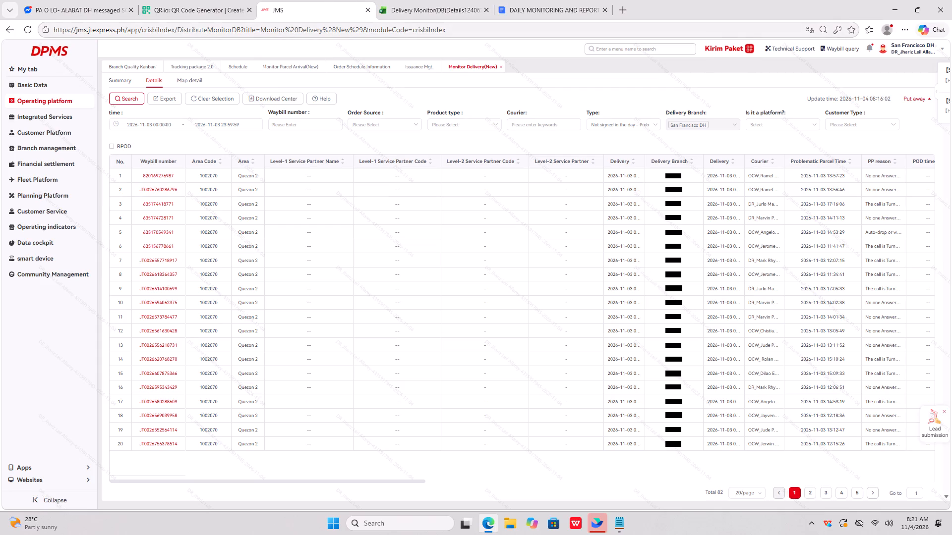
left_click(501, 67)
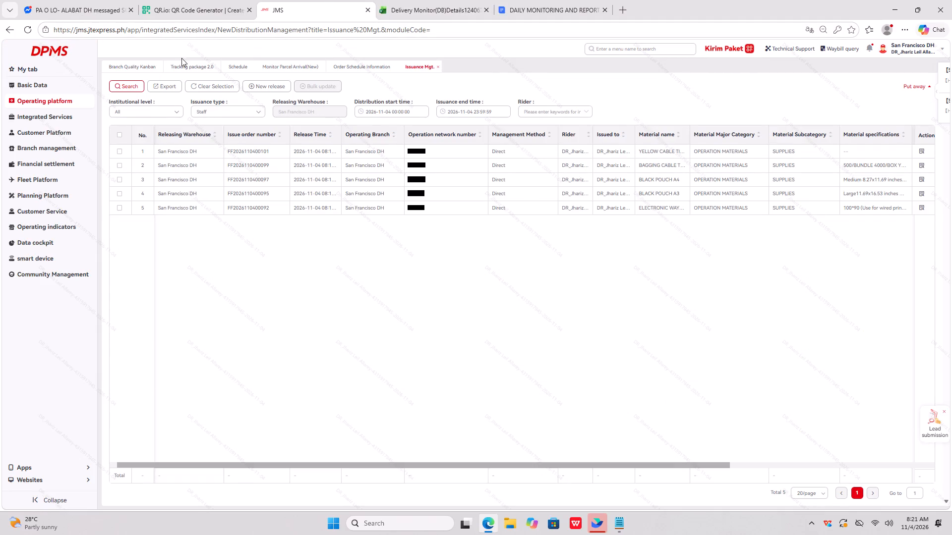
Open Monitor Parcel Arrival(New) and search its summary for 2026-11-03, hours 00 to 23.
left_click(42, 101)
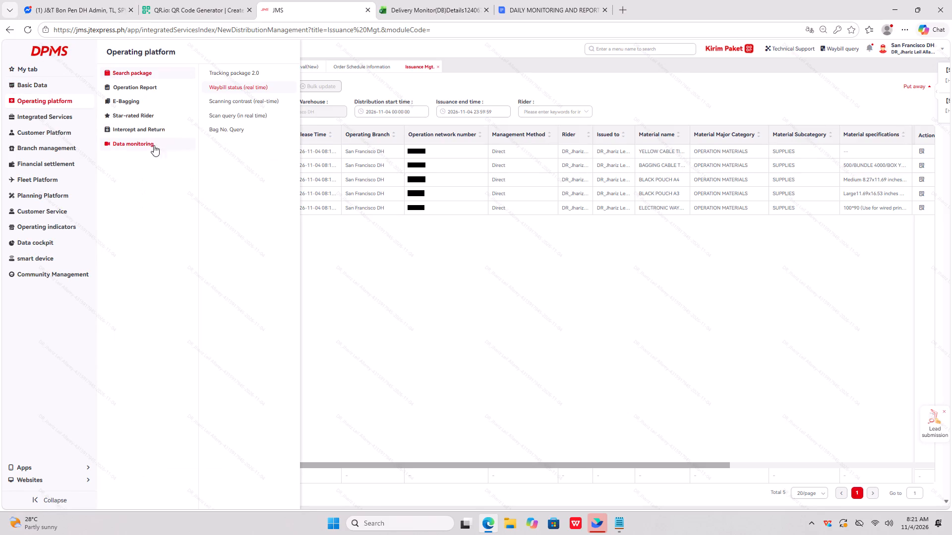
left_click(149, 146)
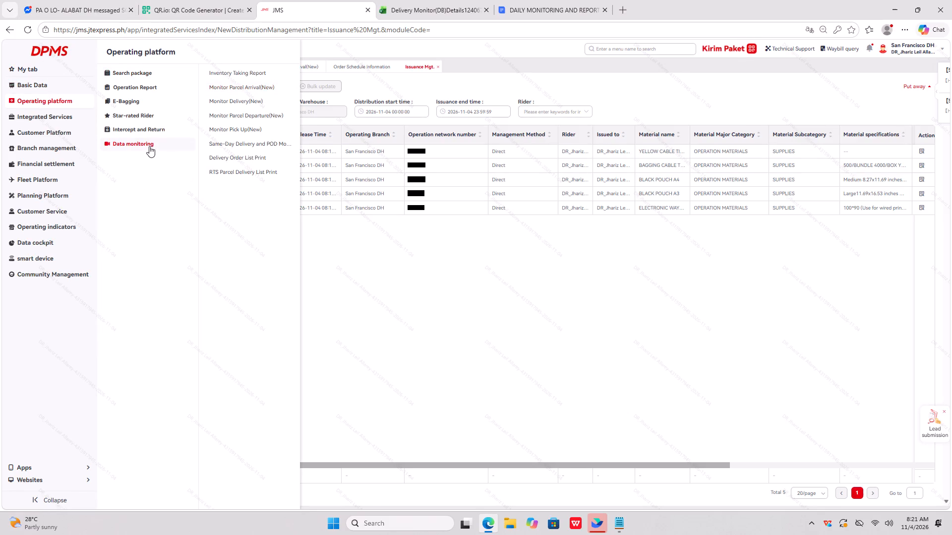
left_click(226, 91)
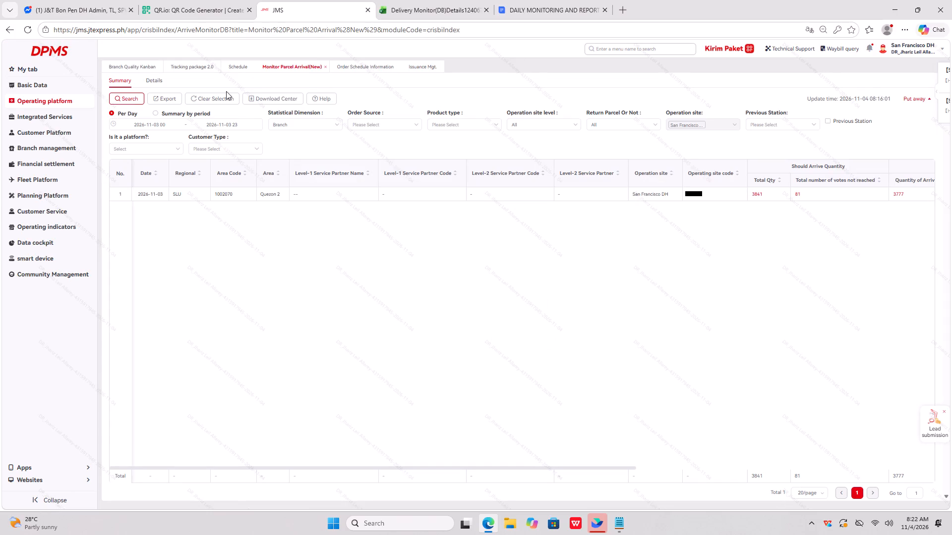
left_click(231, 126)
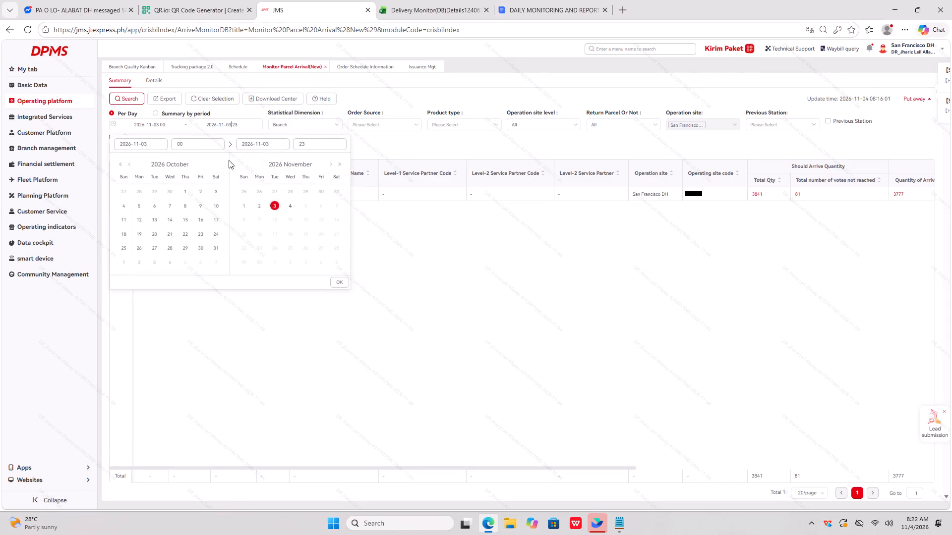
left_click(272, 209)
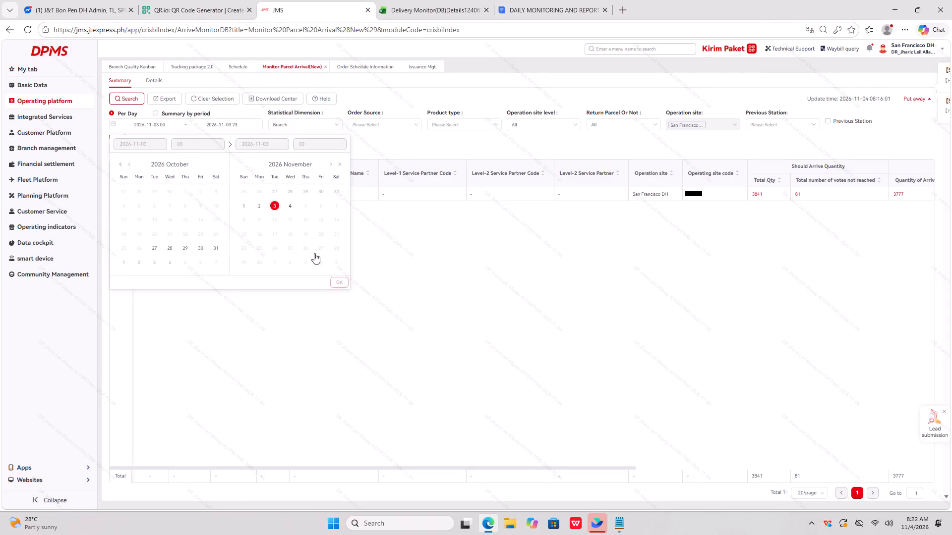
left_click(276, 209)
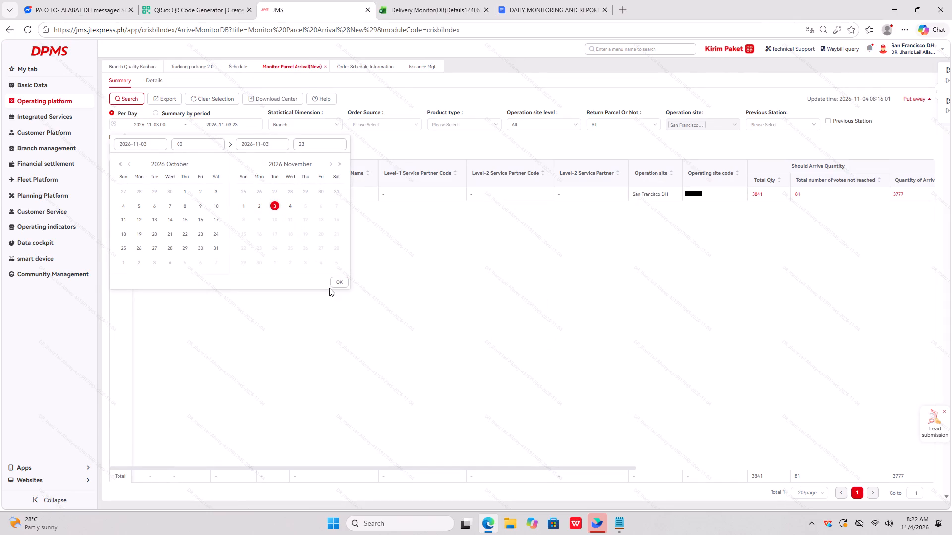
left_click(340, 283)
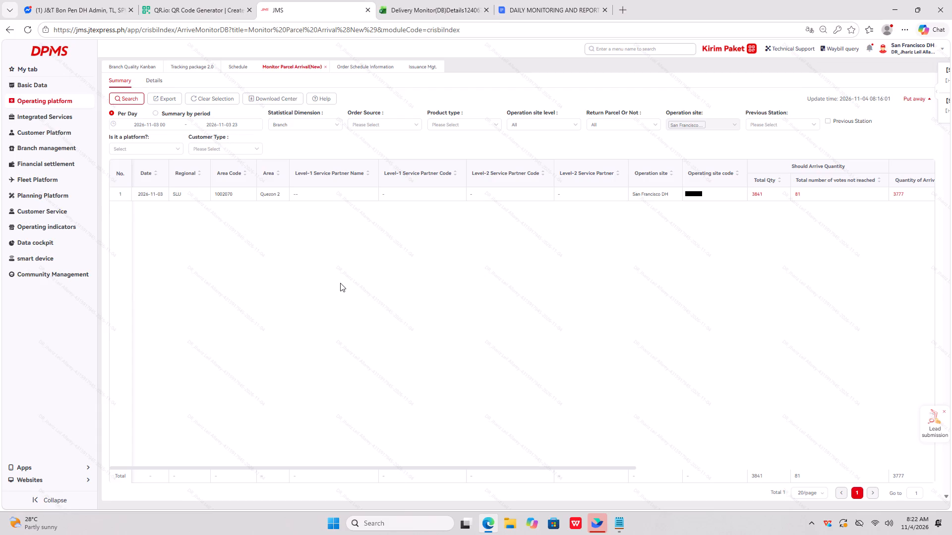
left_click(137, 99)
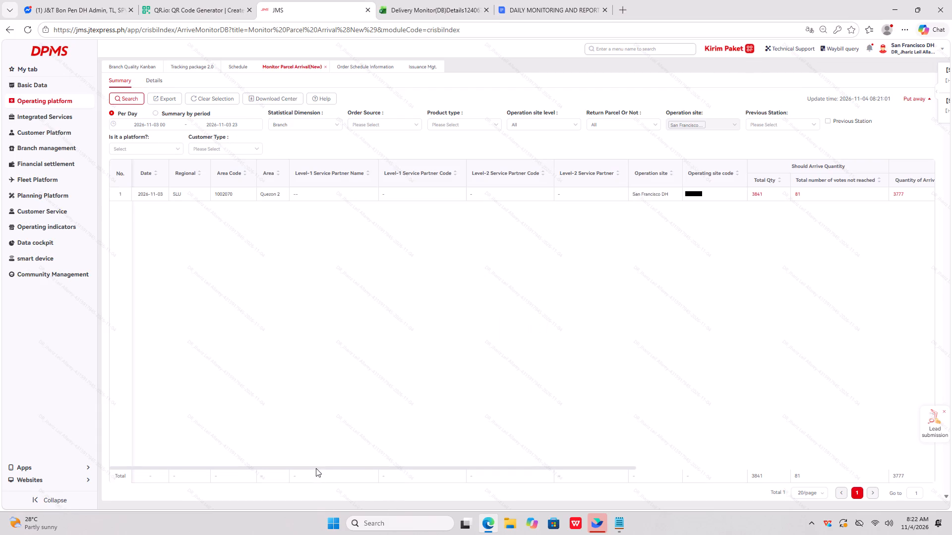
Open the waybill details behind San Francisco DH's total number of votes not reached in the arrival summary.
left_click_drag(316, 465, 356, 476)
left_click(369, 409)
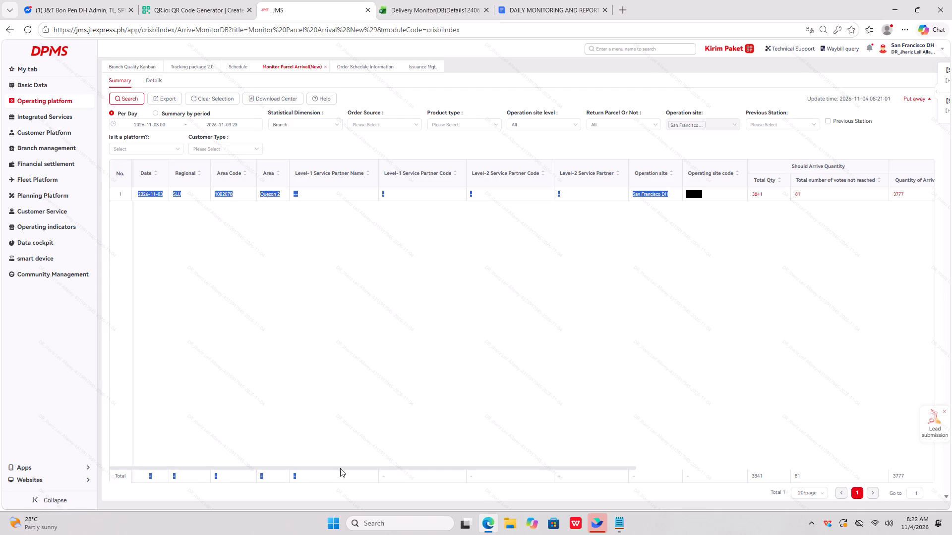
left_click_drag(338, 467, 461, 485)
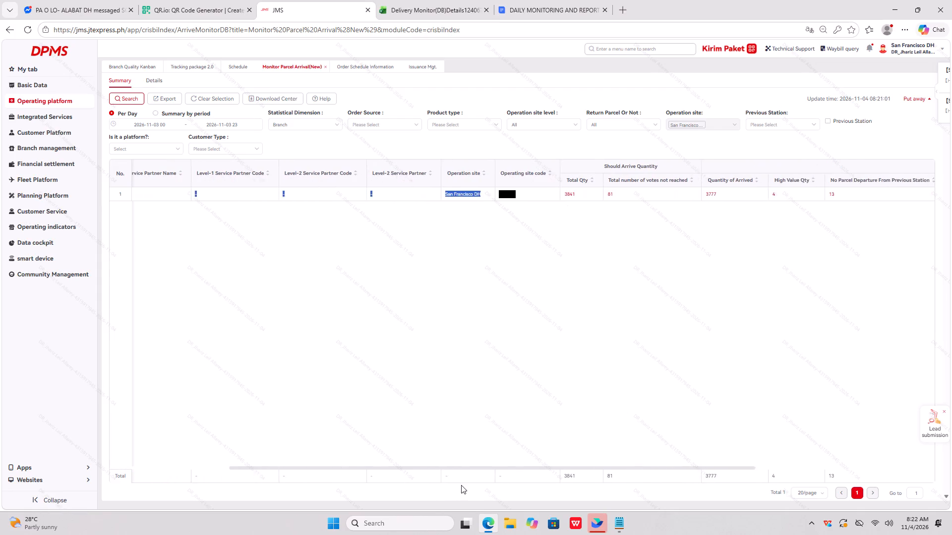
left_click_drag(461, 485, 475, 481)
left_click(492, 392)
left_click(517, 361)
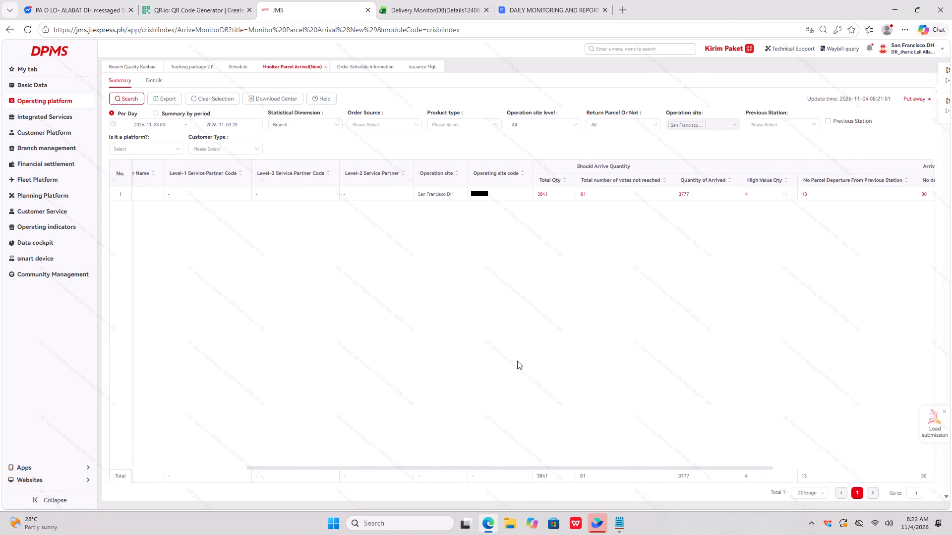
left_click(585, 193)
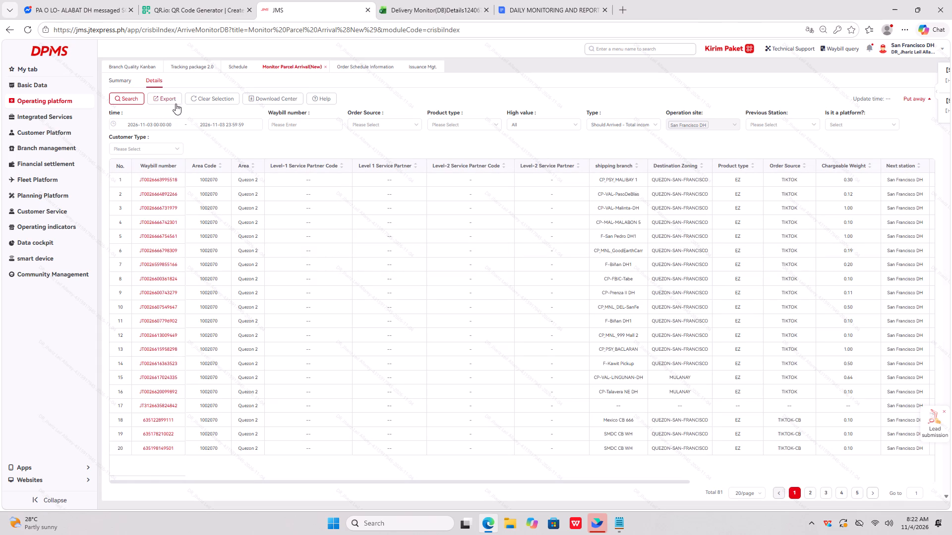
Export the not-reached waybill details and open the completed Monitor Parcel Arrival export file from the download center.
left_click(173, 100)
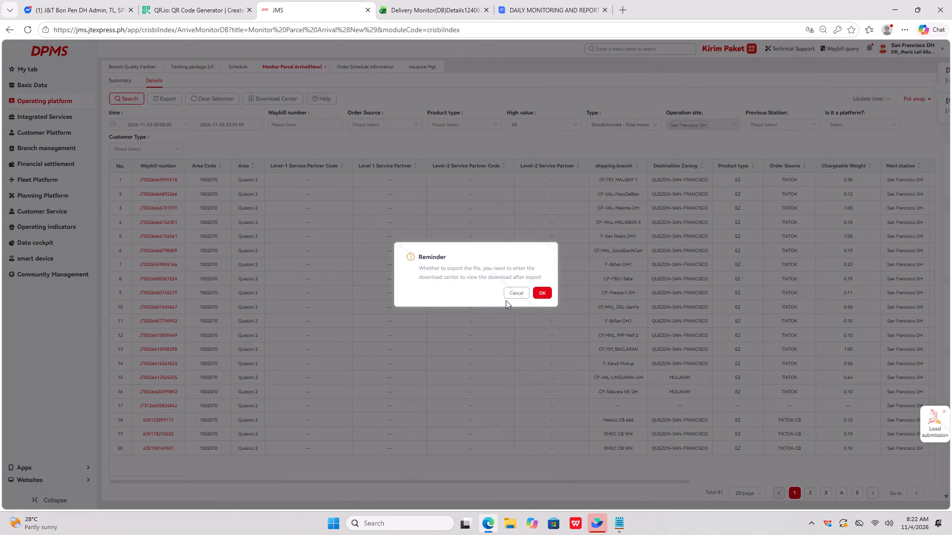
left_click(537, 293)
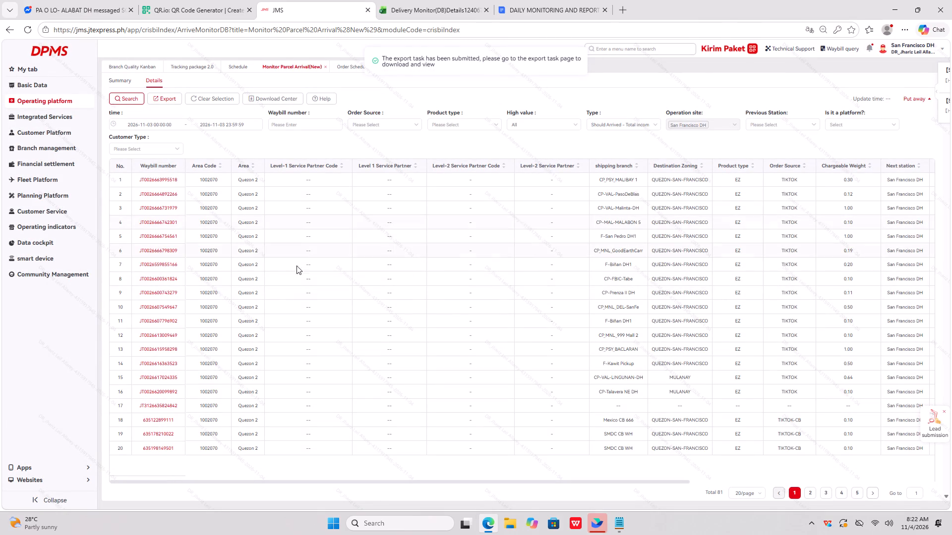
left_click(267, 100)
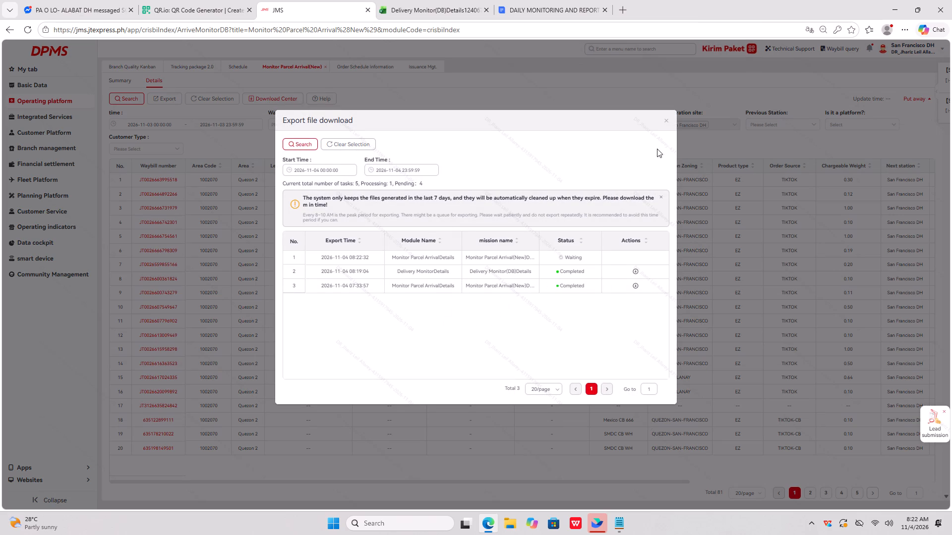
left_click(667, 123)
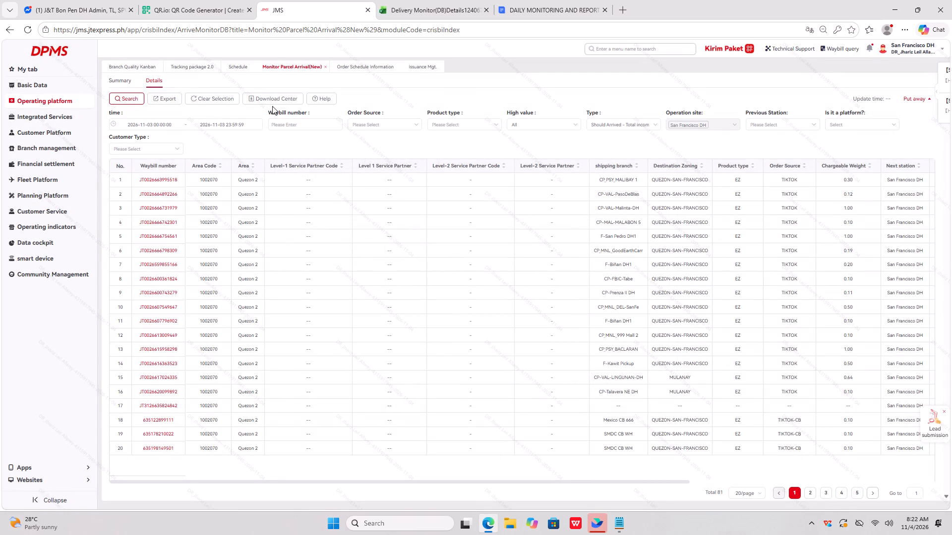
left_click(273, 97)
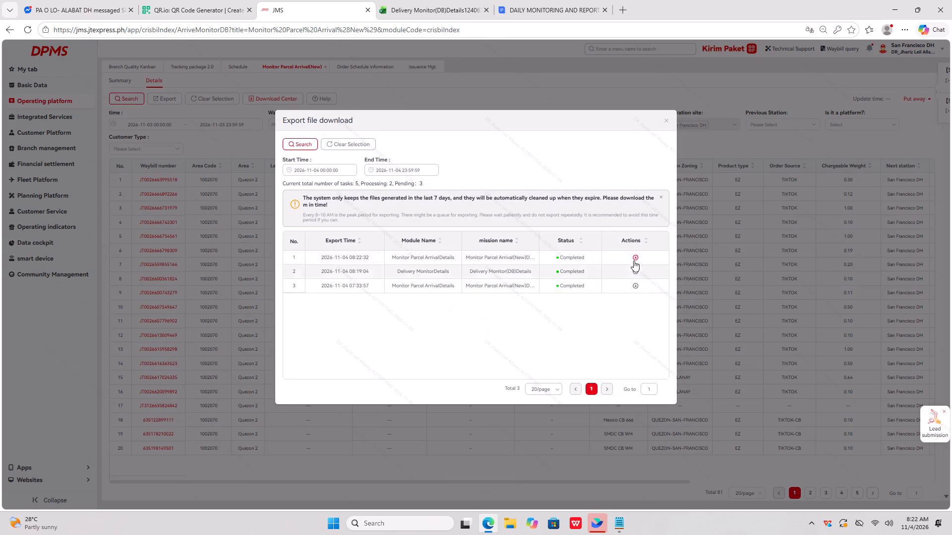
left_click(636, 260)
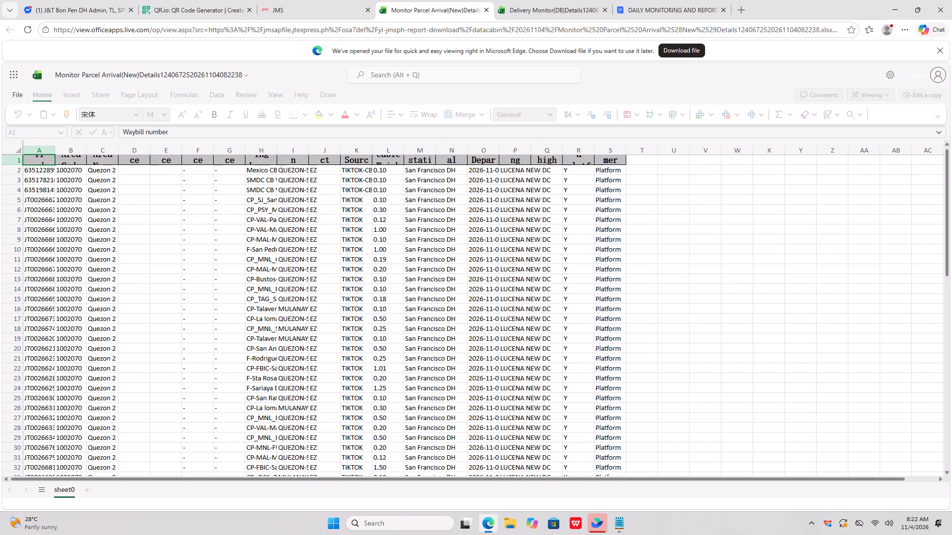
Copy all waybill numbers in column A, rows 2 to 82, of the exported arrival workbook.
left_click_drag(39, 170, 39, 253)
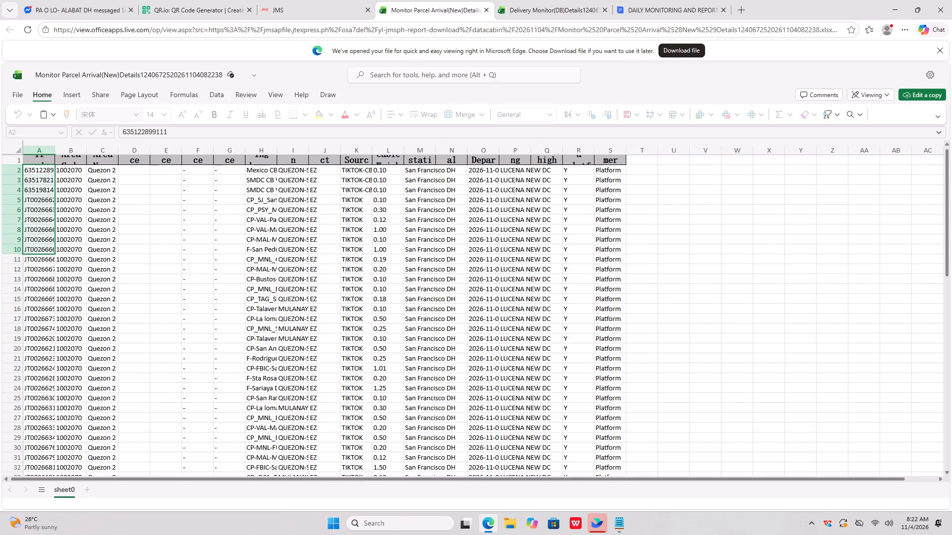
left_click_drag(39, 253, 29, 486)
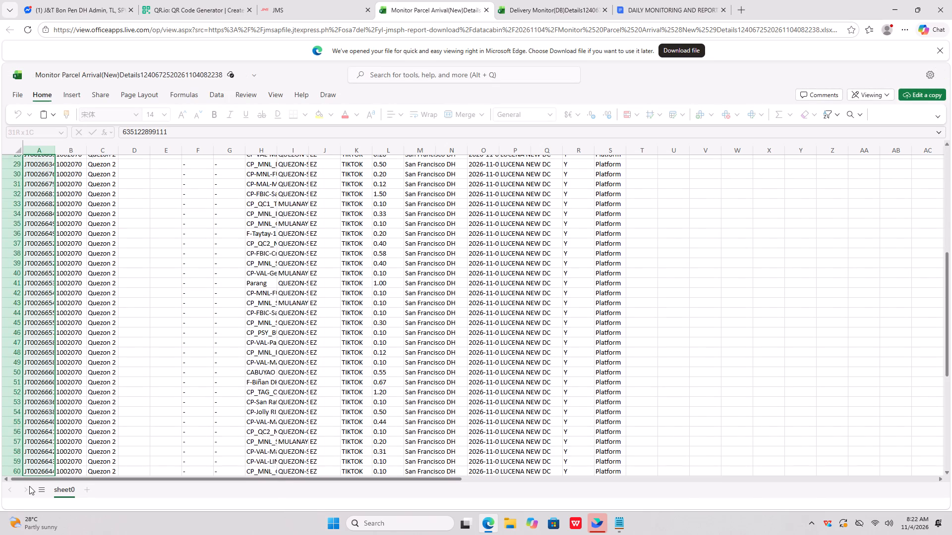
left_click_drag(29, 486, 28, 400)
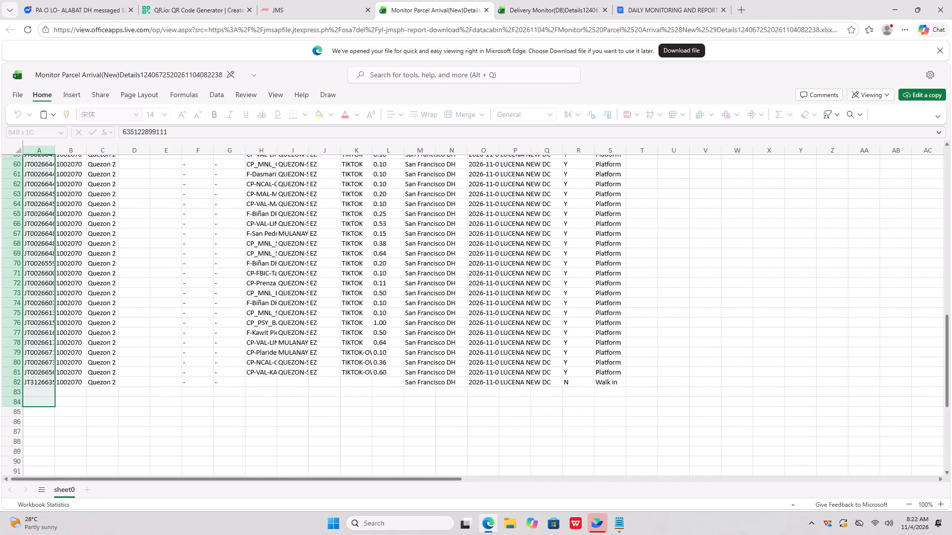
left_click_drag(28, 400, 33, 386)
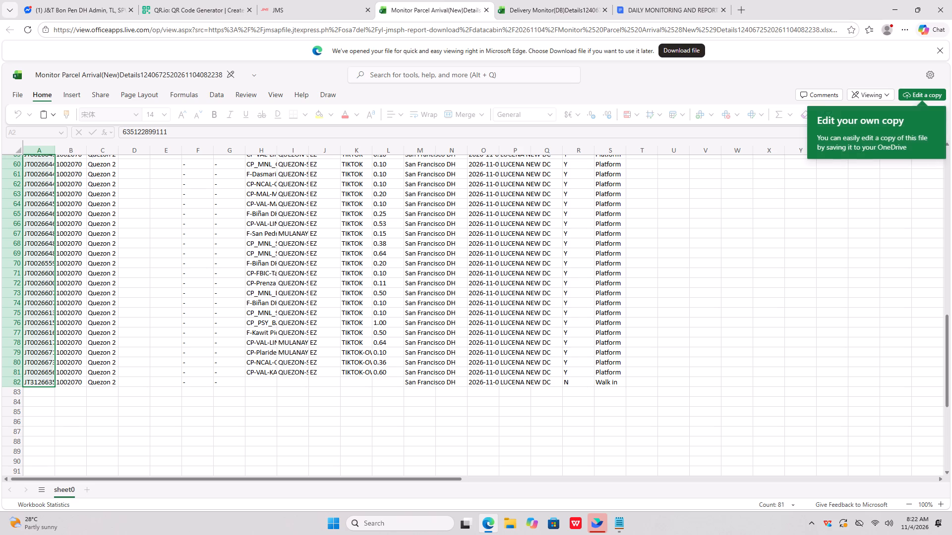
key("ctrl+c")
Close the export file download list in JMS and open the Waybill status (real time) page of the Operating platform.
left_click(287, 18)
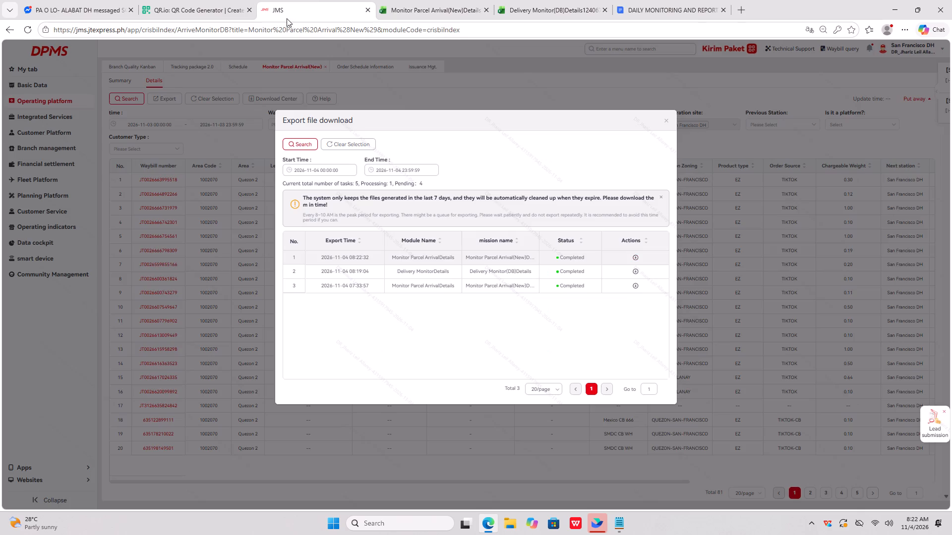
left_click(667, 119)
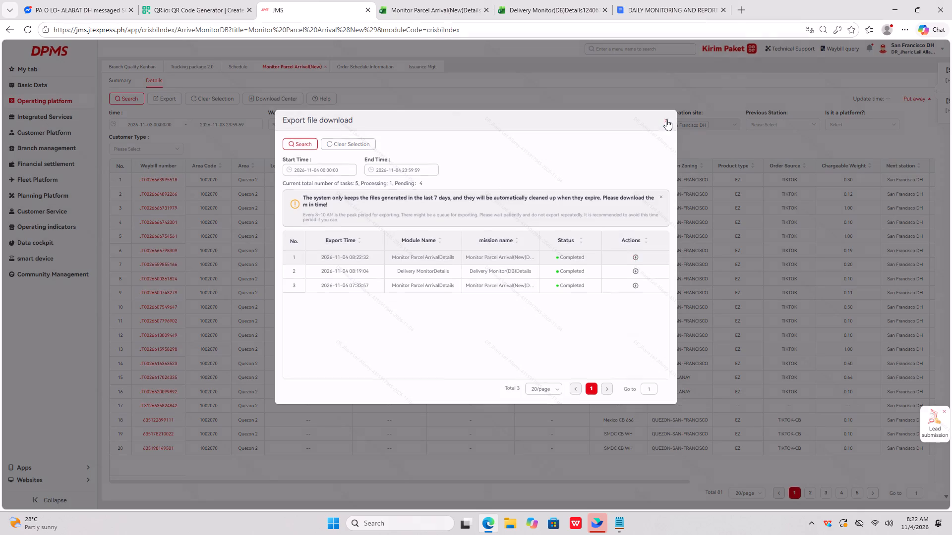
left_click(36, 98)
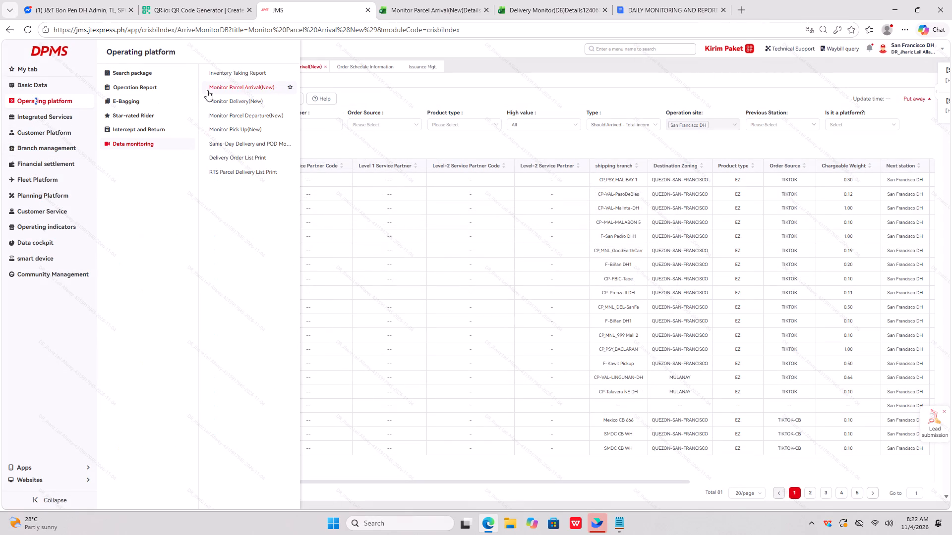
left_click(166, 74)
left_click(221, 89)
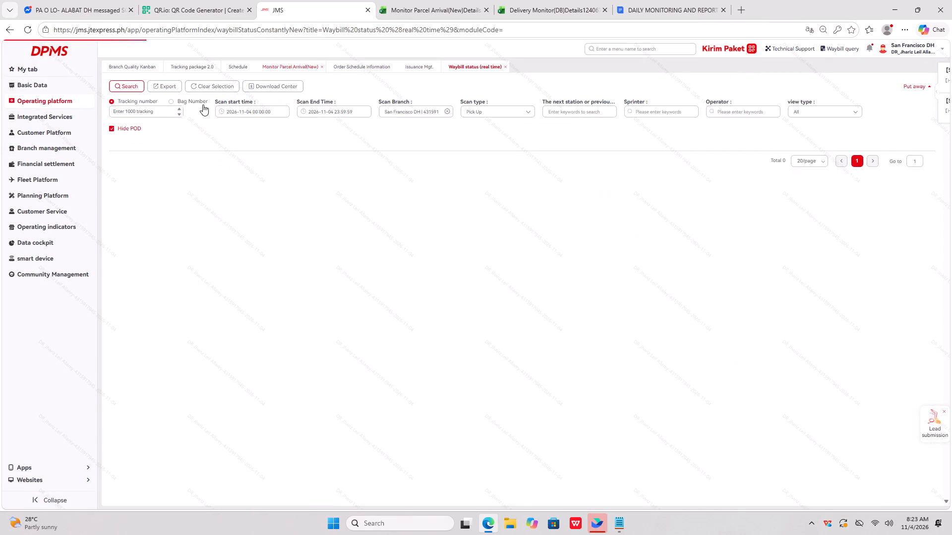
Search the real-time status of the copied not-arrived waybill numbers, showing 100 results per page.
left_click(136, 107)
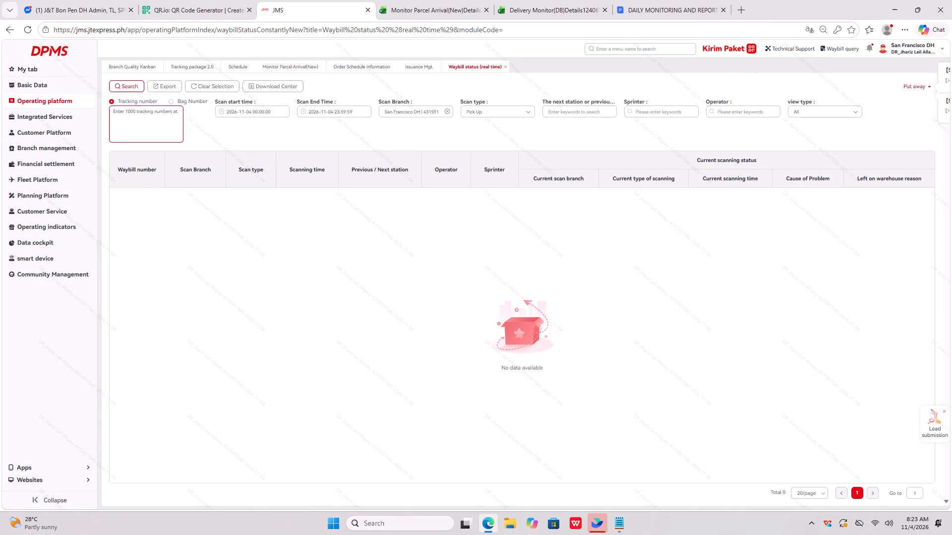
key("ctrl+v")
left_click(799, 496)
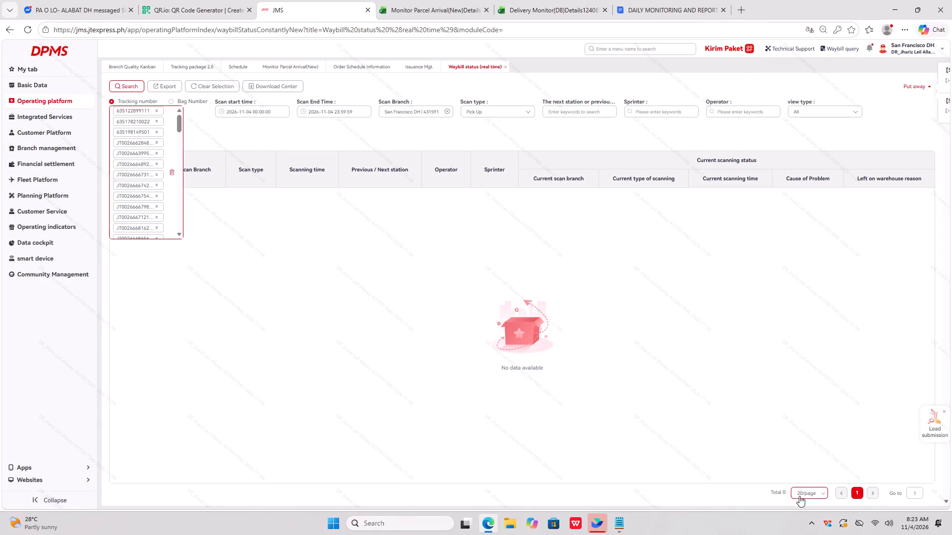
left_click(804, 472)
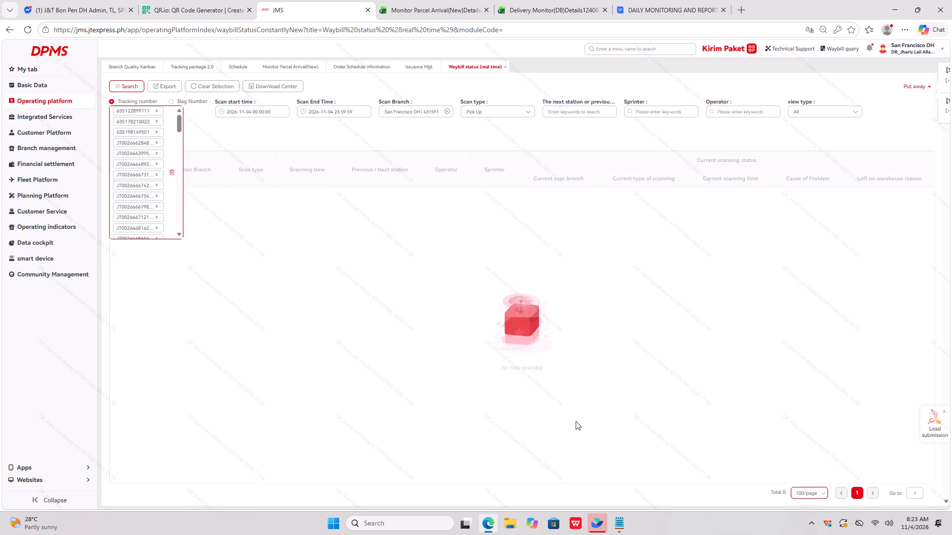
left_click(118, 87)
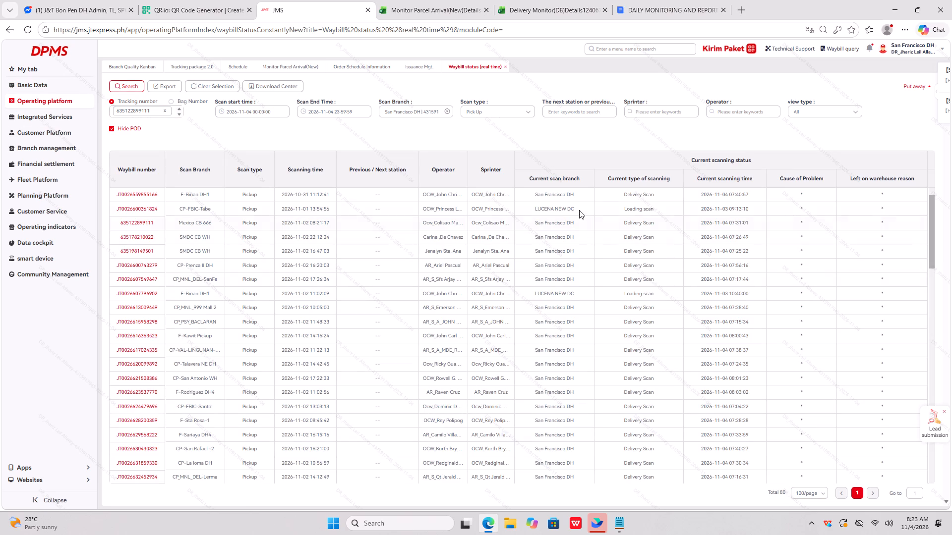
left_click(151, 209)
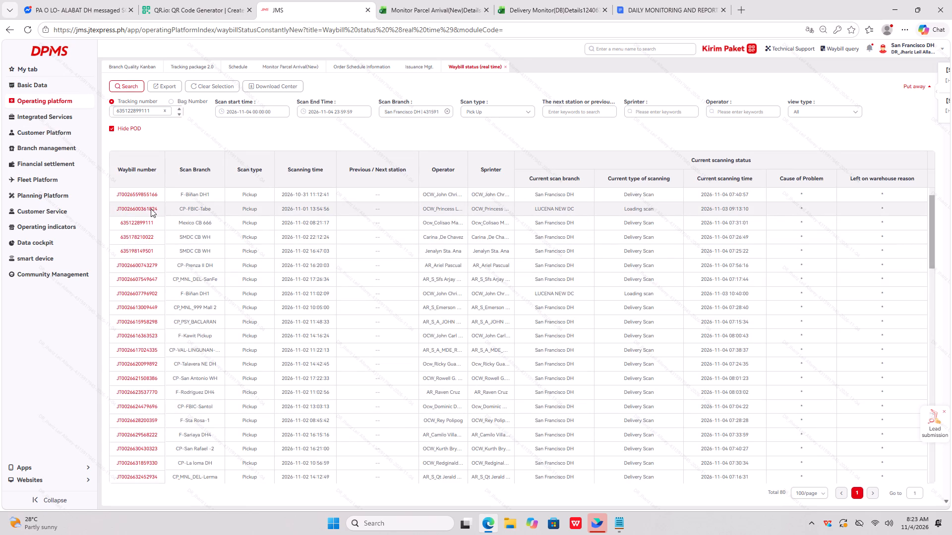
left_click(618, 524)
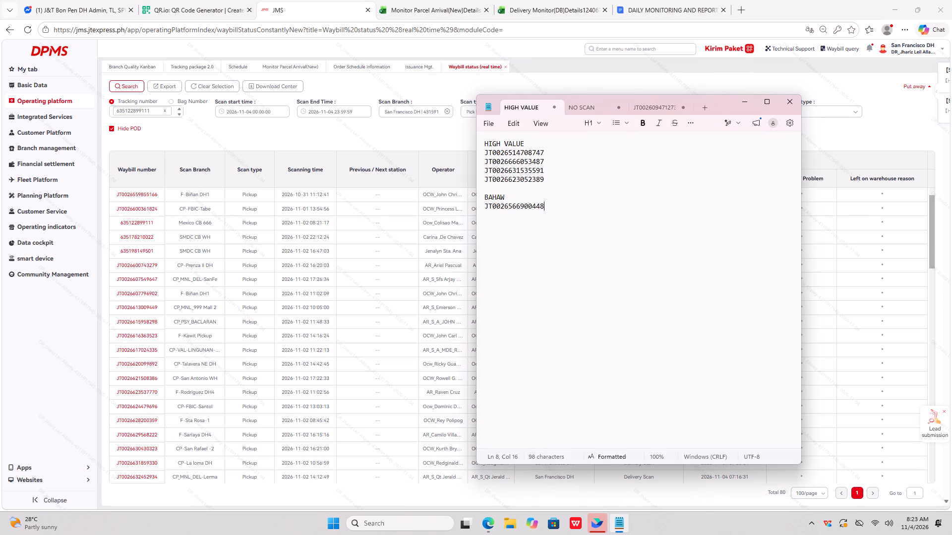
key("Return")
key("Return")
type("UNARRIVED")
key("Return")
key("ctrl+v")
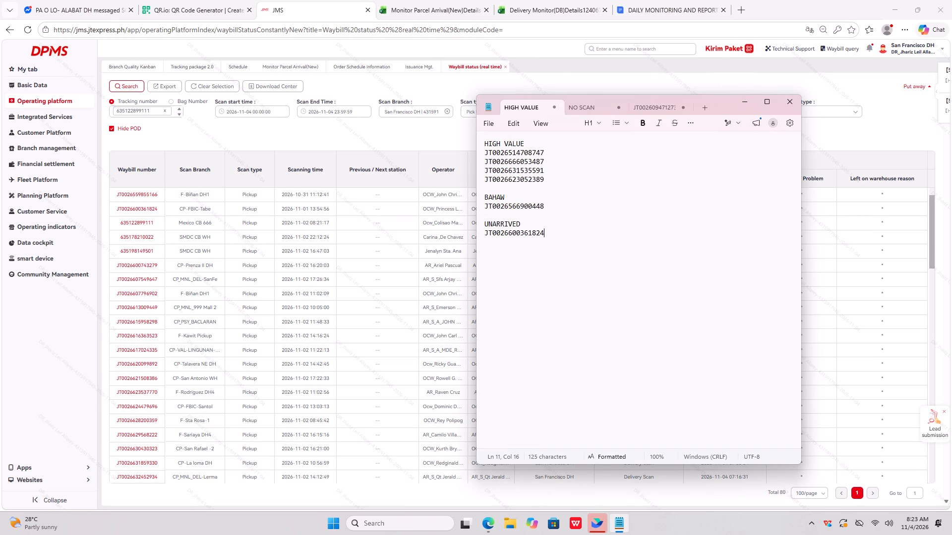
left_click(399, 313)
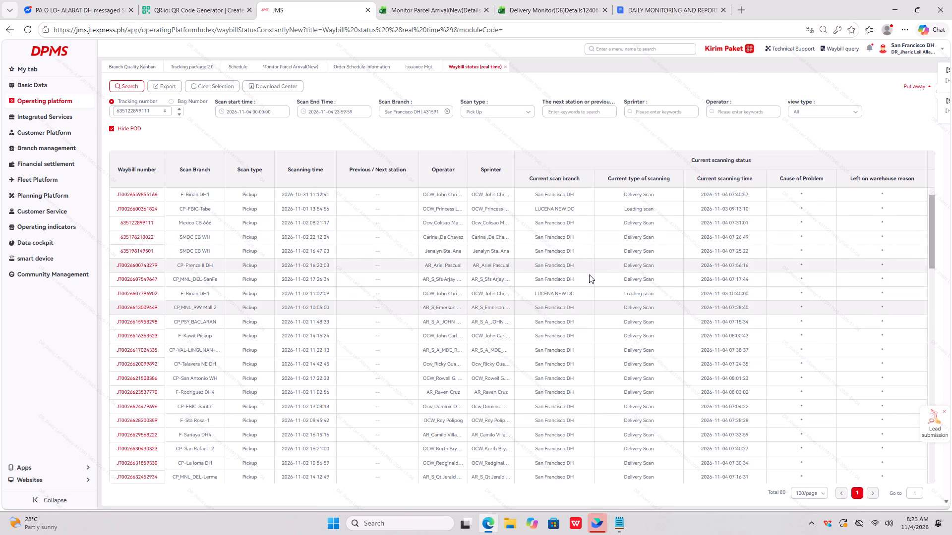
left_click(146, 294)
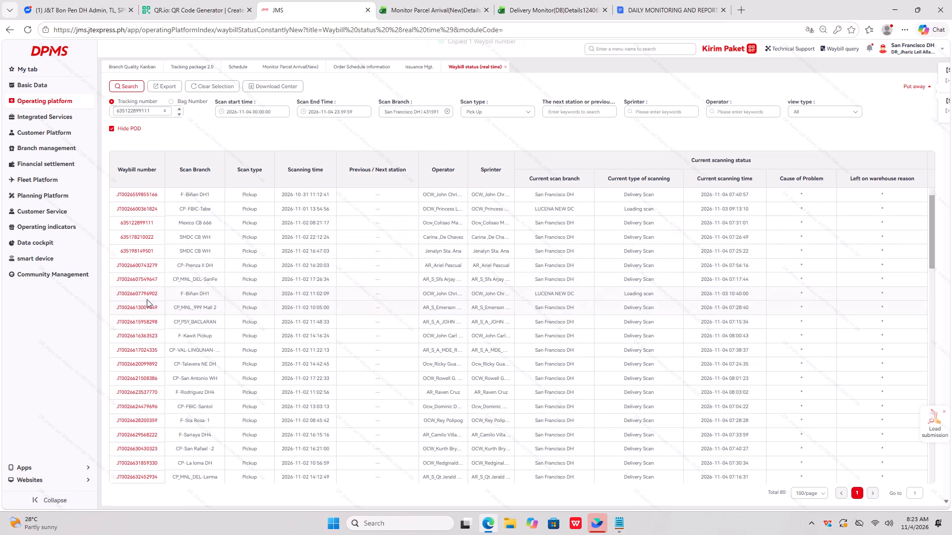
left_click(618, 523)
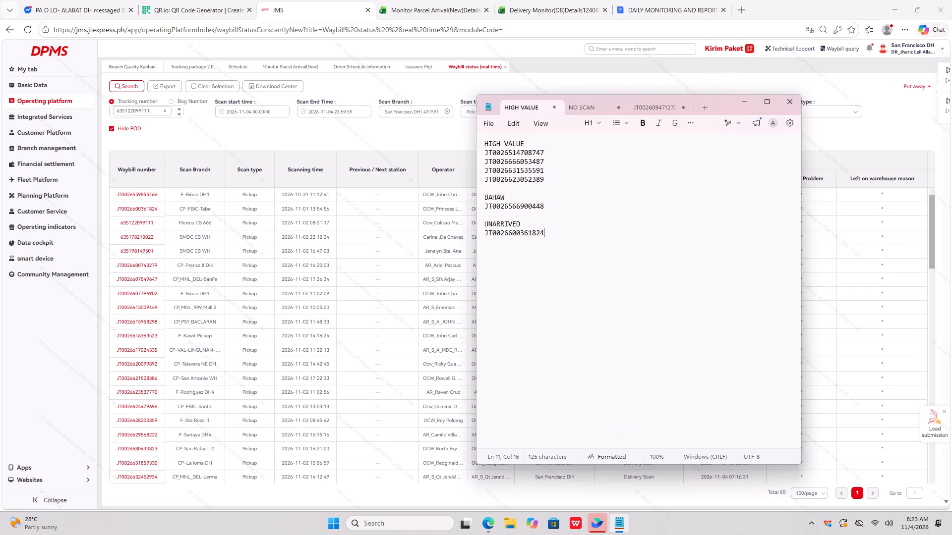
key("Return")
key("ctrl+v")
key("Return")
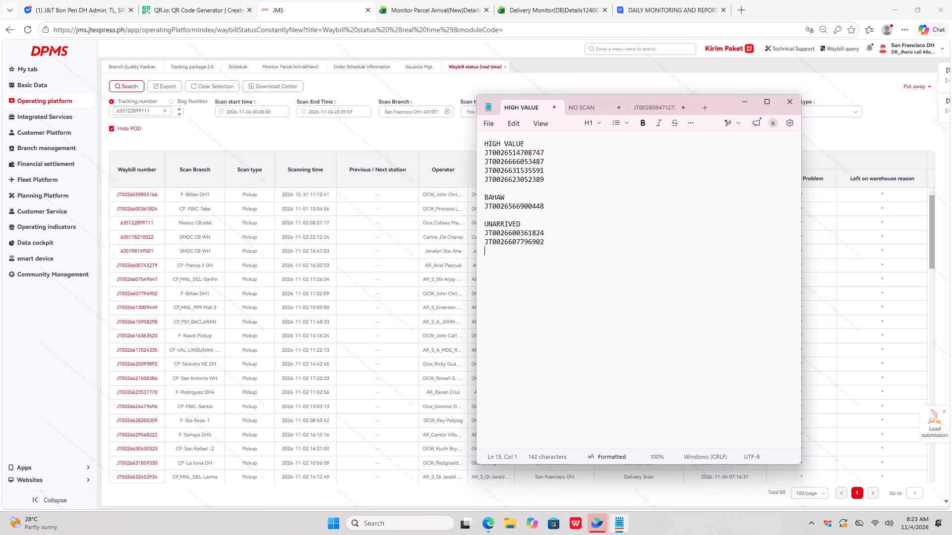
Examine the current scan branch, type and time of the remaining waybills in JMS for any without a new San Francisco DH scan.
left_click(351, 328)
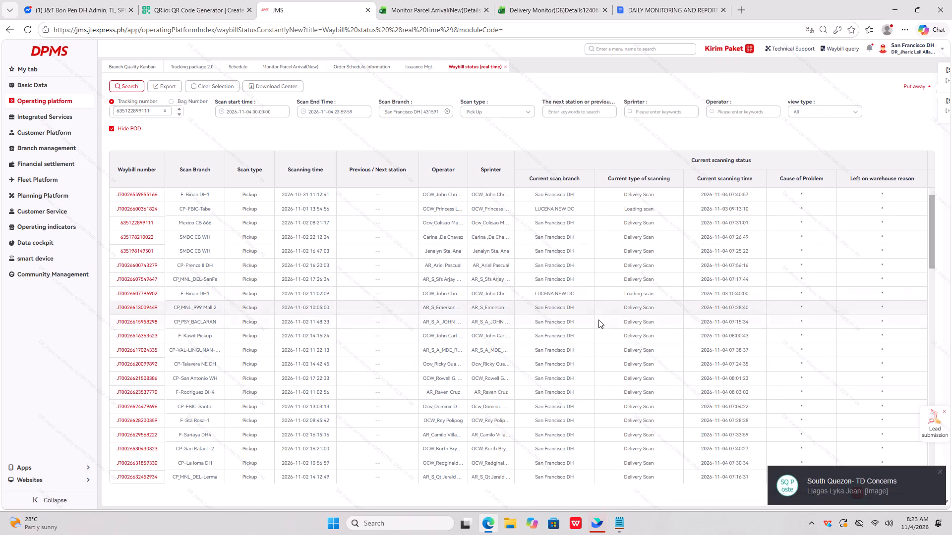
scroll(600, 434, "down", 1)
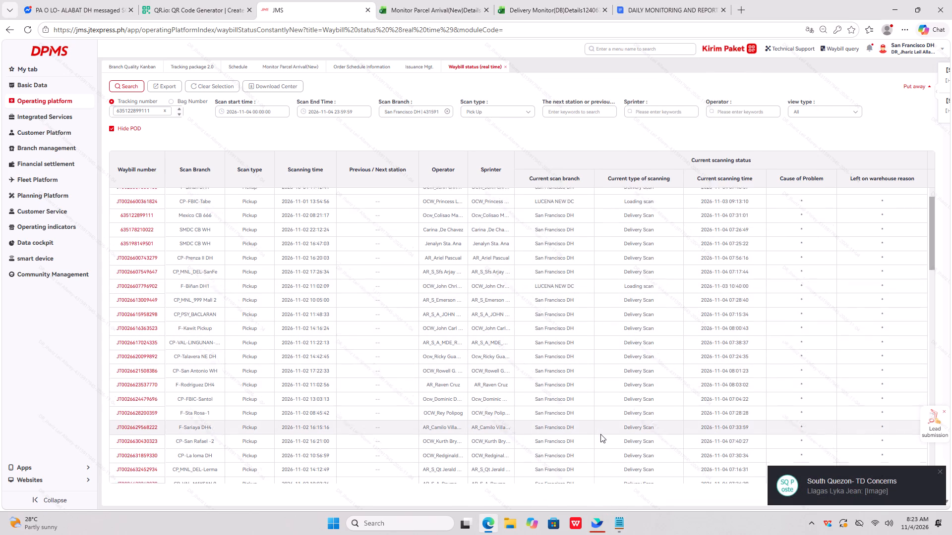
scroll(600, 434, "down", 1)
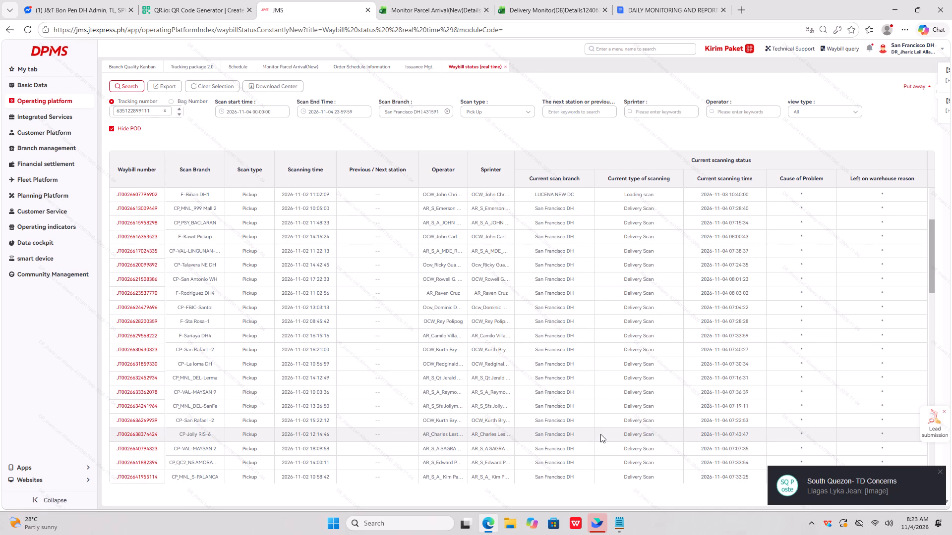
scroll(601, 426, "down", 2)
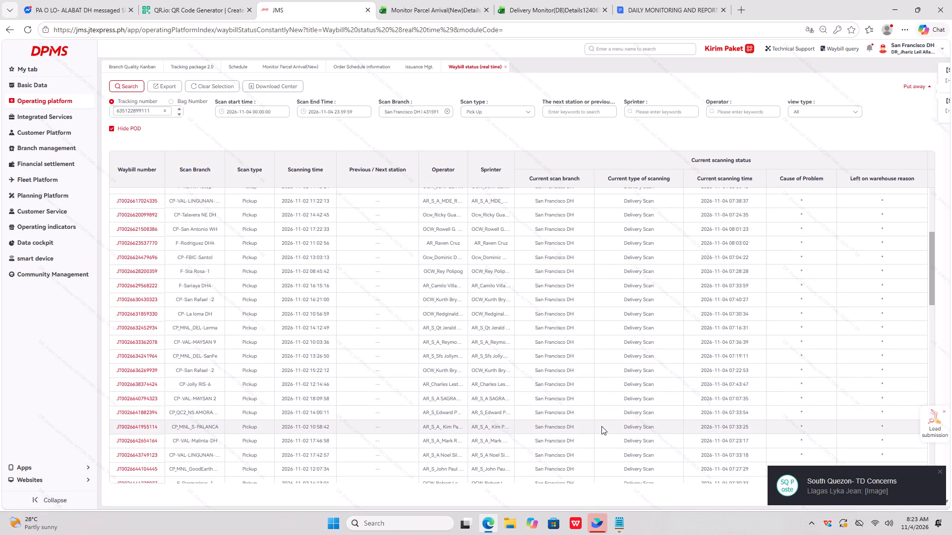
scroll(603, 425, "down", 1)
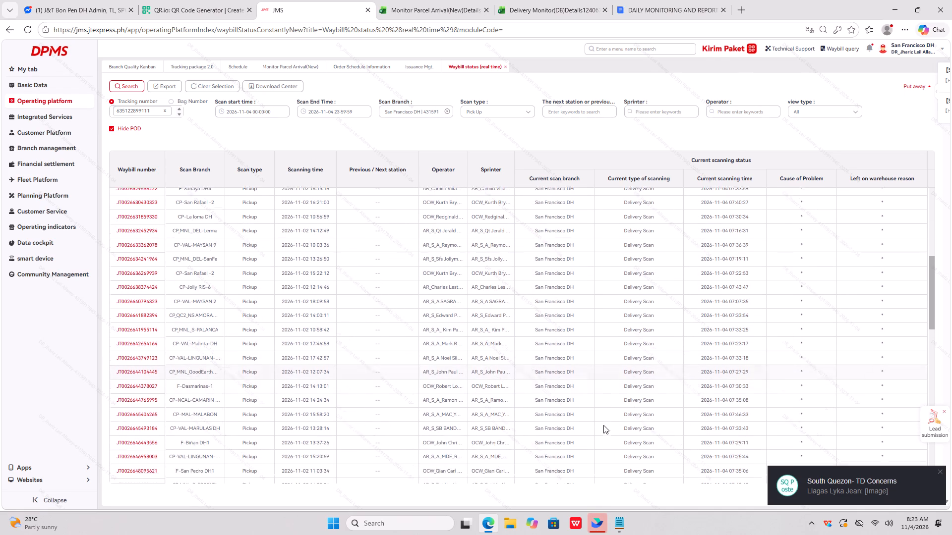
scroll(603, 425, "down", 1)
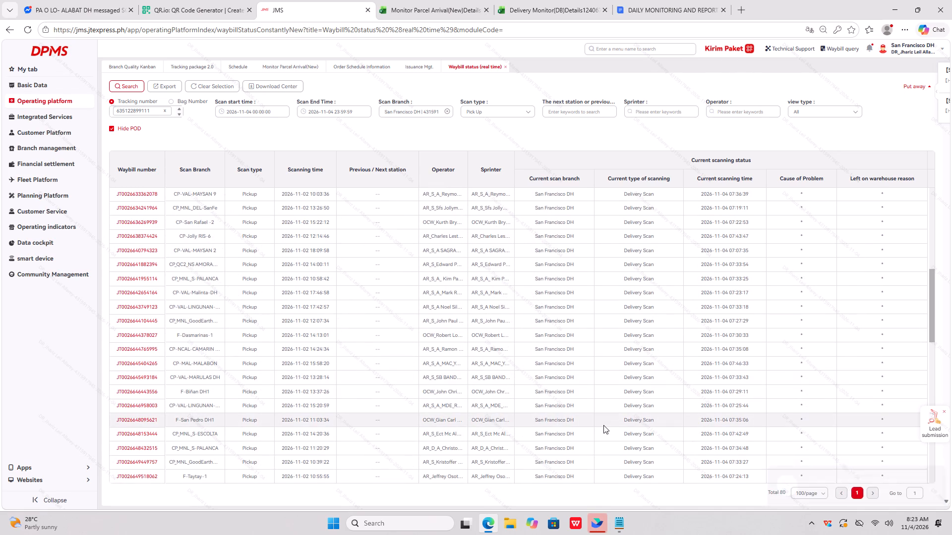
scroll(603, 425, "down", 2)
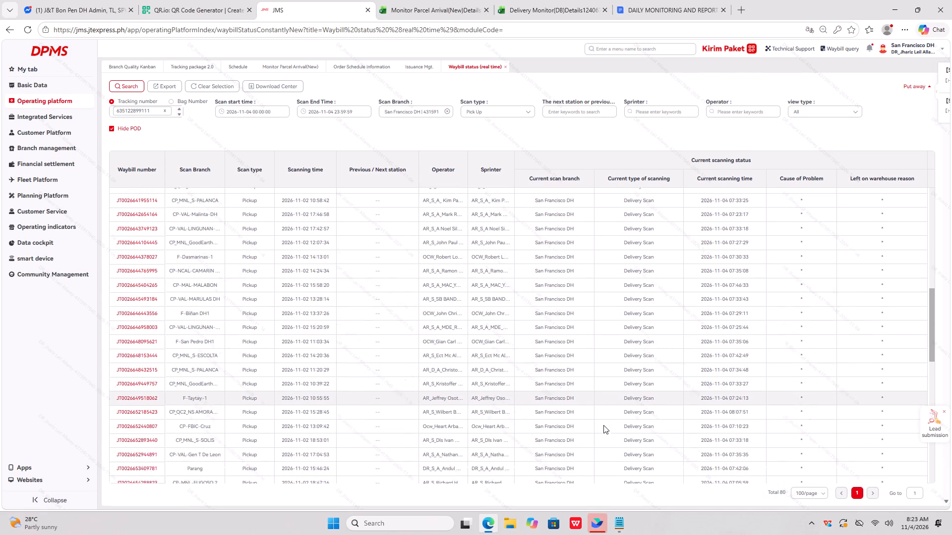
scroll(603, 425, "down", 1)
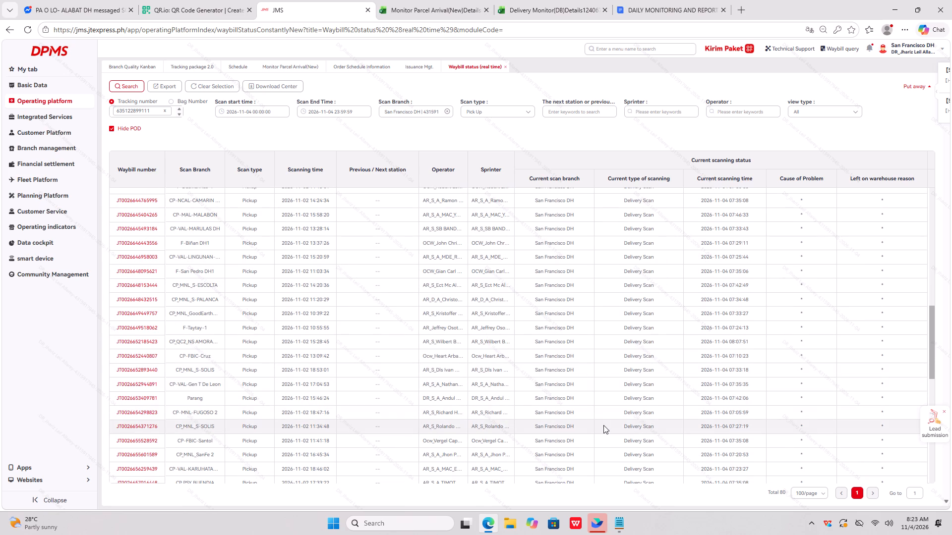
scroll(603, 425, "down", 2)
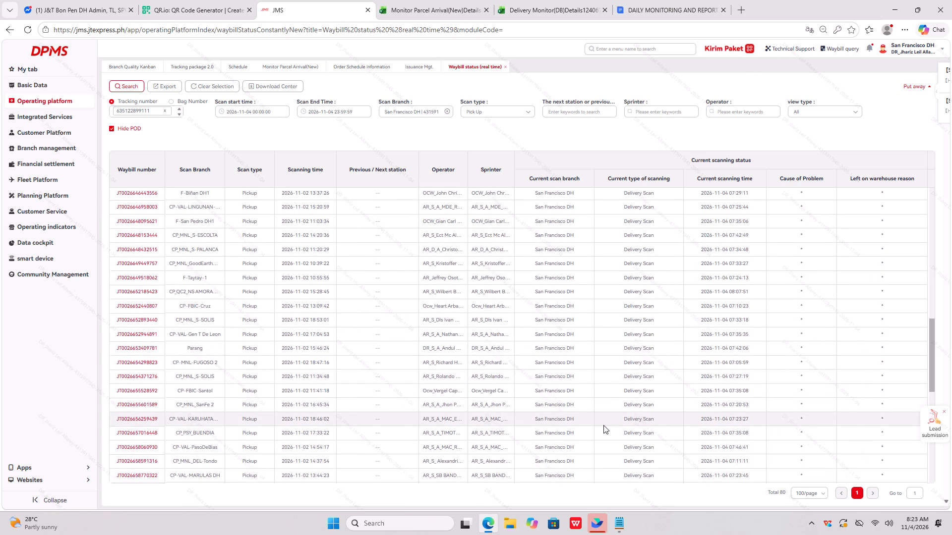
scroll(603, 425, "down", 1)
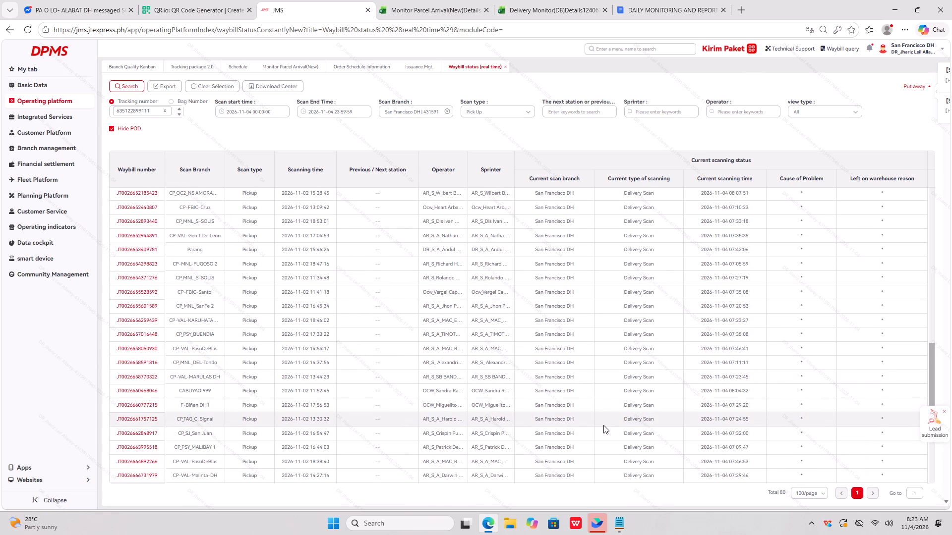
scroll(603, 425, "down", 2)
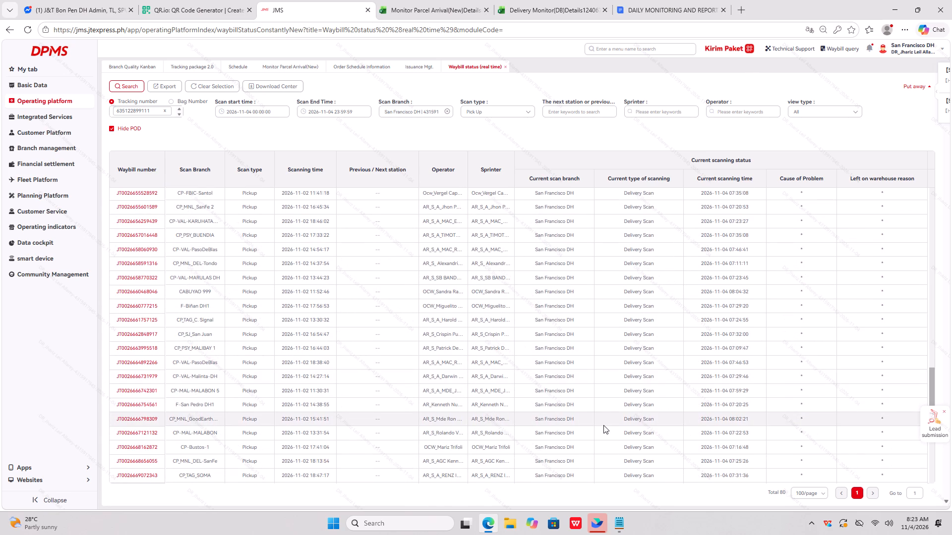
scroll(603, 425, "down", 2)
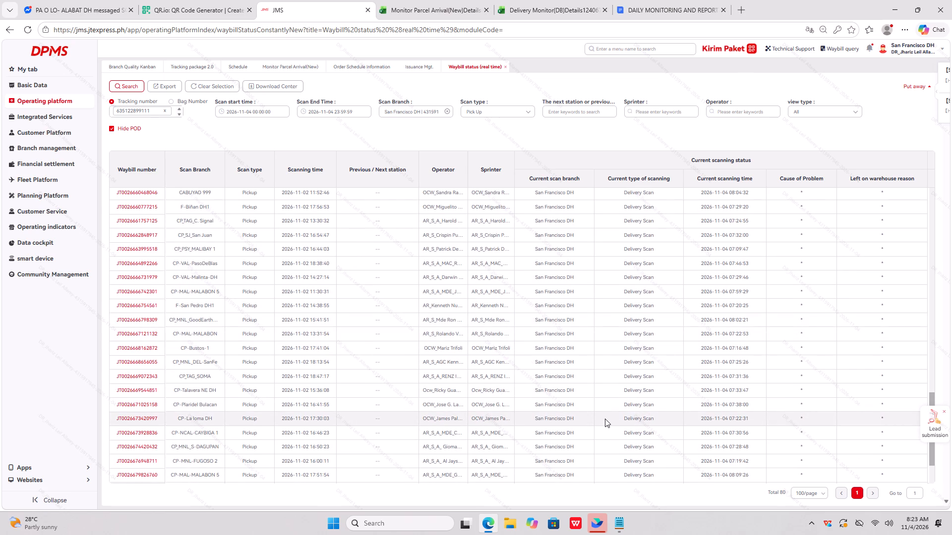
scroll(605, 419, "down", 1)
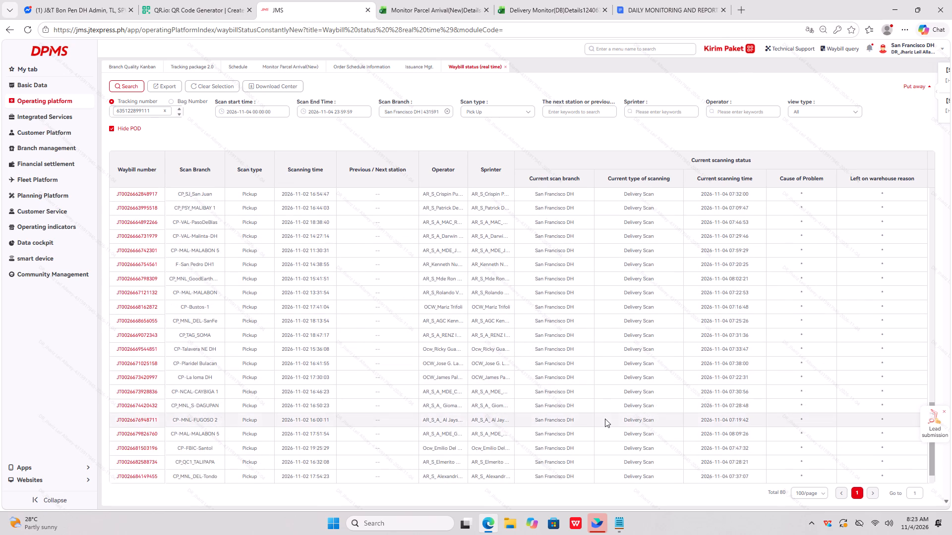
scroll(605, 419, "down", 1)
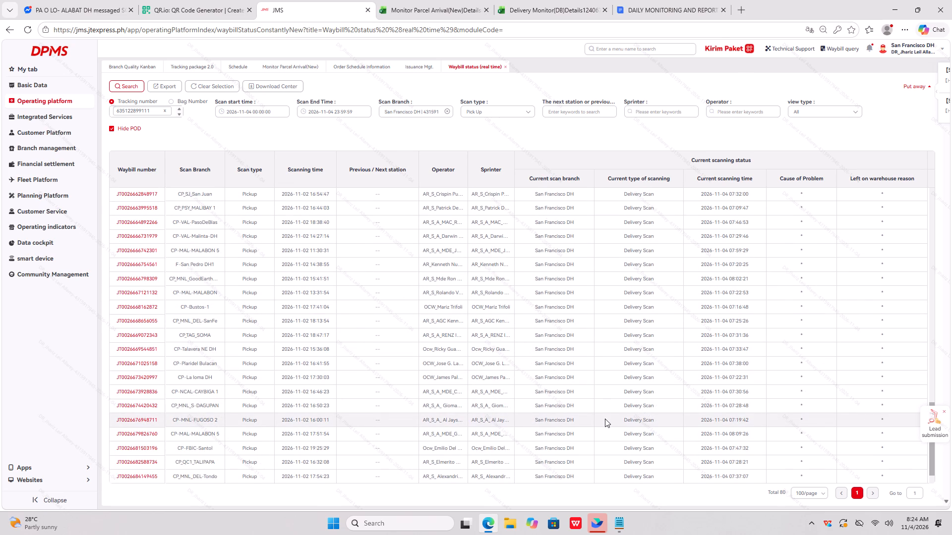
scroll(605, 419, "down", 5)
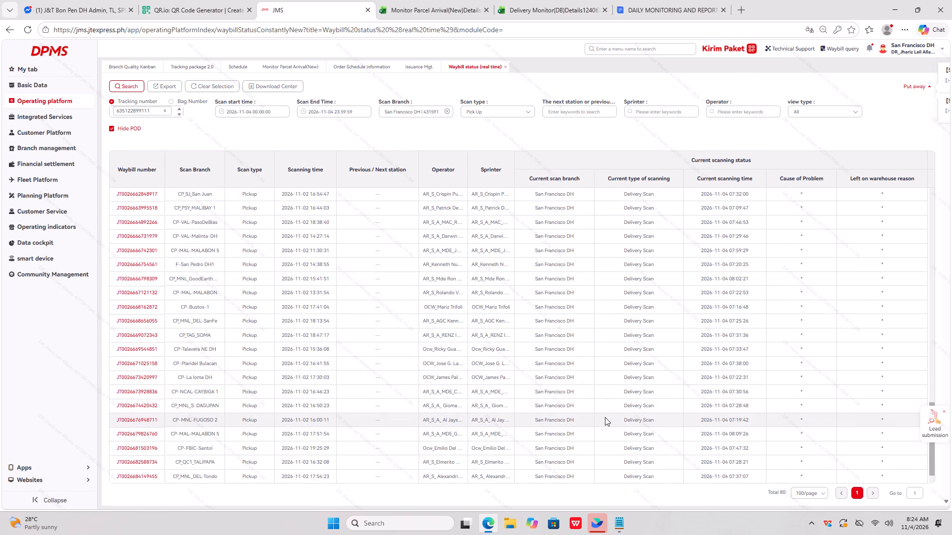
scroll(605, 417, "up", 7)
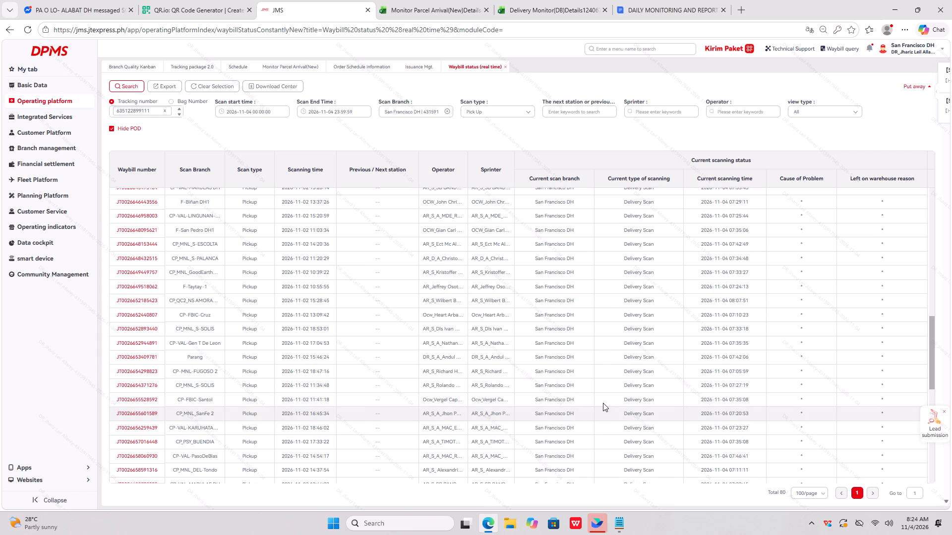
scroll(592, 439, "down", 18)
scroll(594, 441, "up", 2)
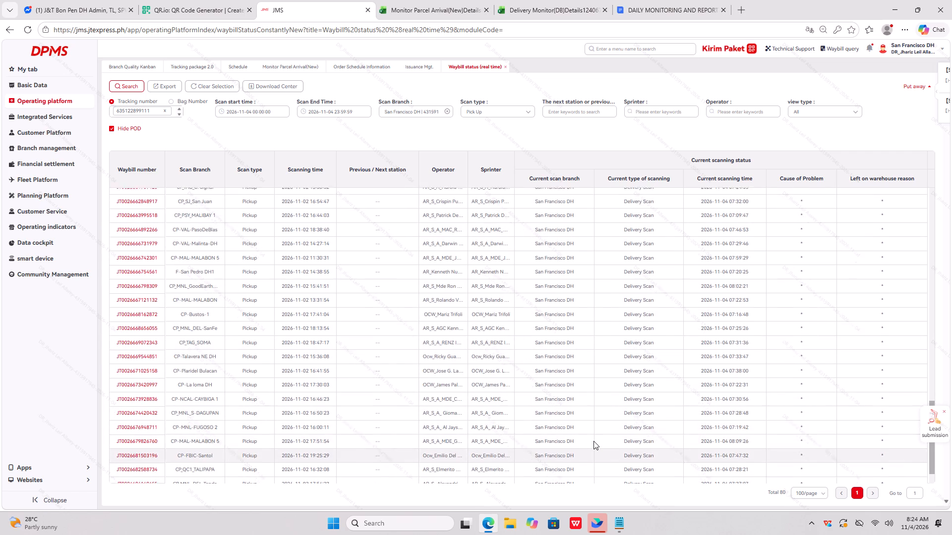
scroll(591, 446, "up", 1)
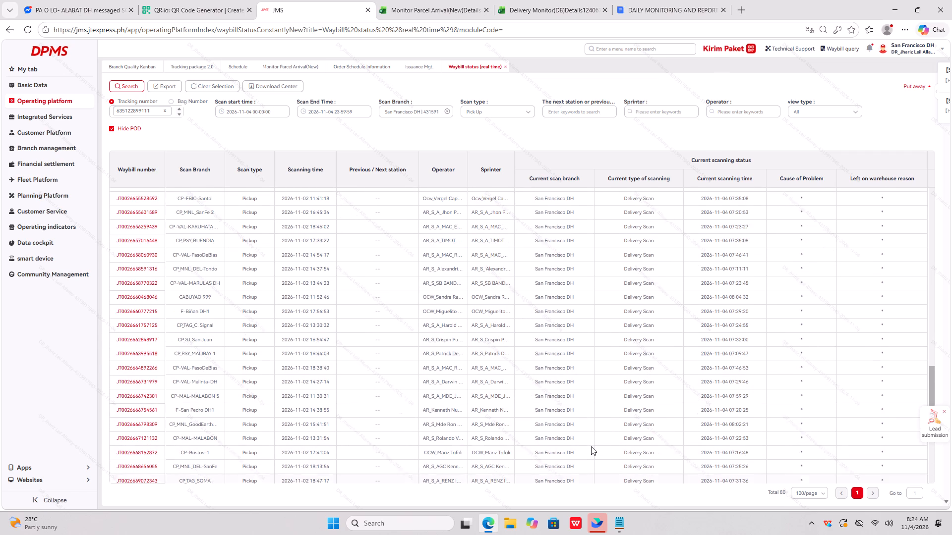
scroll(591, 448, "up", 2)
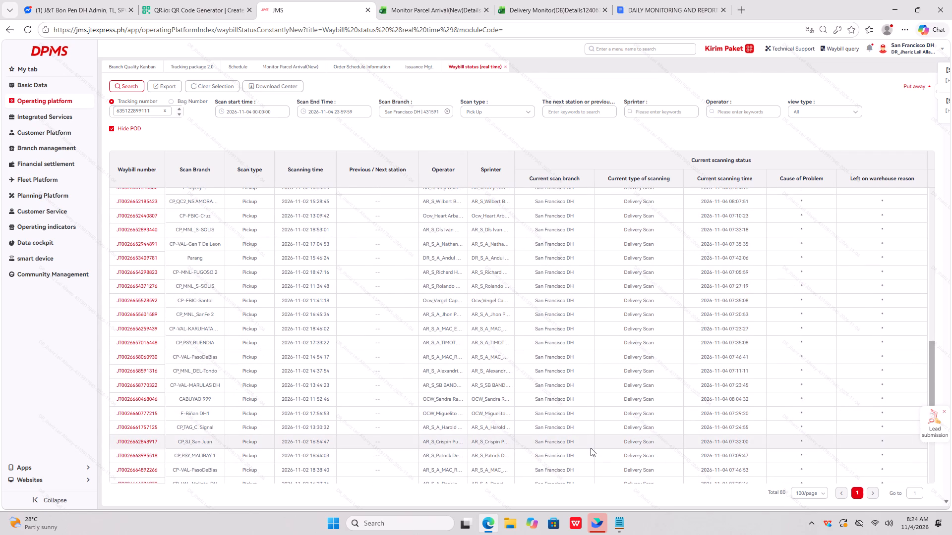
scroll(600, 436, "up", 1)
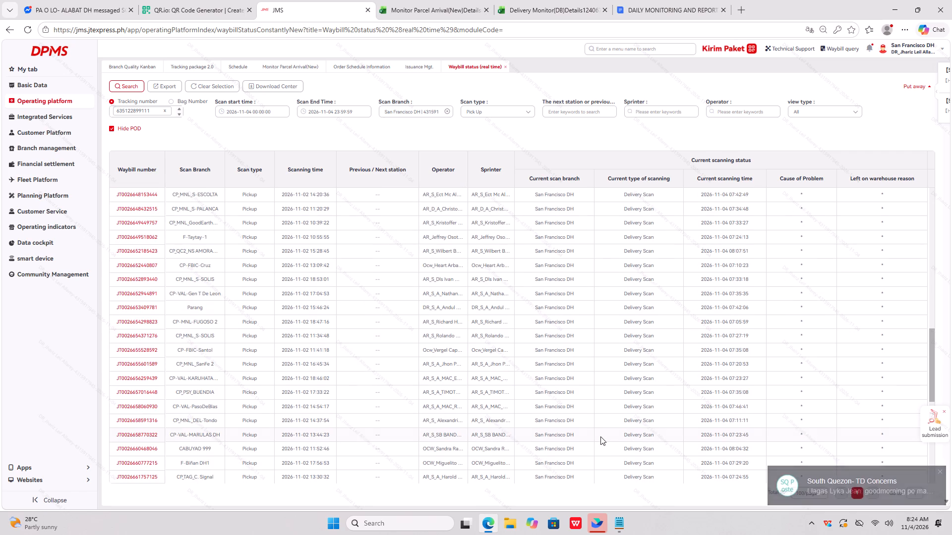
Recheck the not-arrived waybills' current scan branch, type and time back up to the start of the results.
scroll(600, 436, "up", 3)
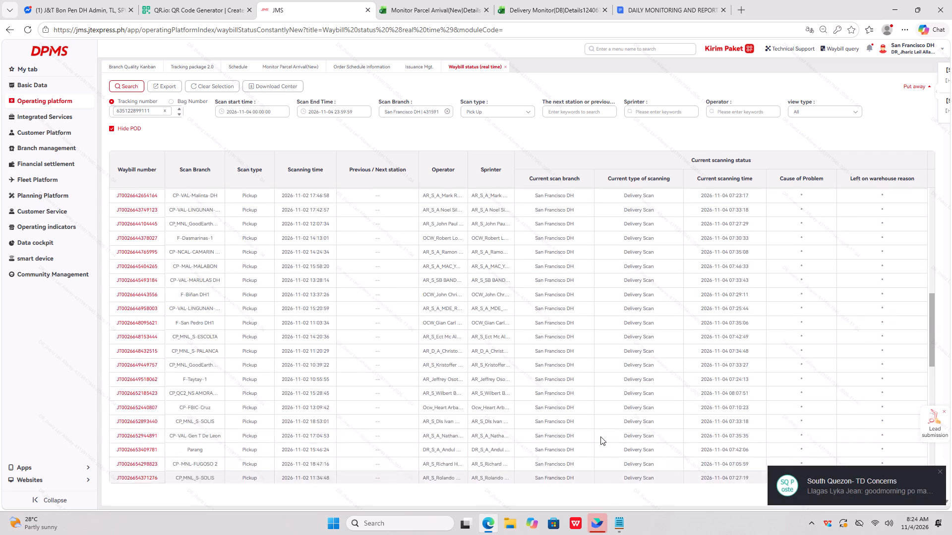
scroll(600, 436, "up", 4)
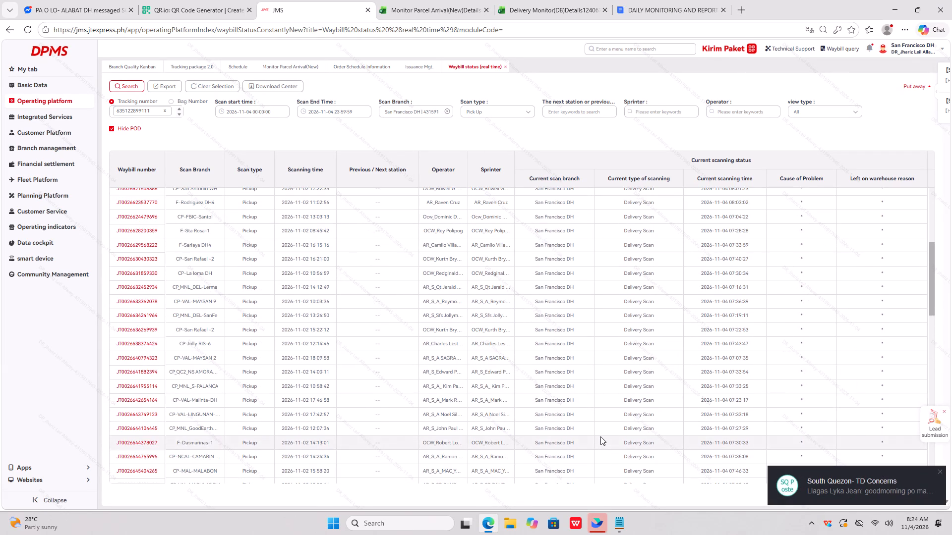
scroll(600, 436, "up", 5)
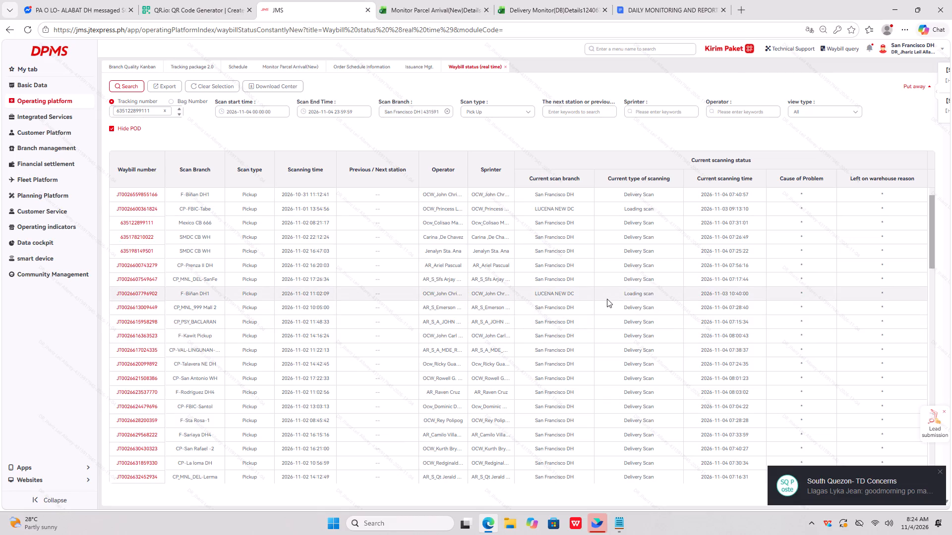
scroll(607, 299, "up", 1)
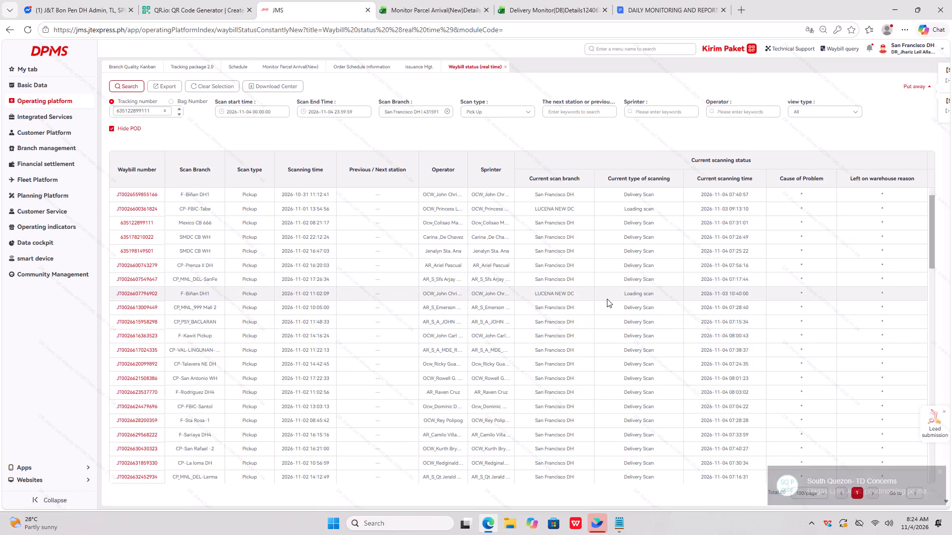
scroll(607, 299, "up", 3)
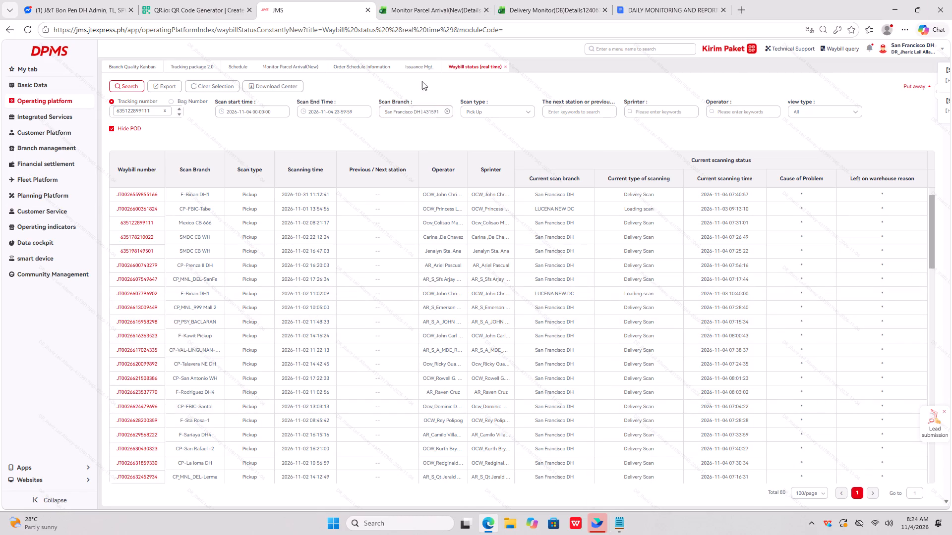
Close the Waybill status (real time), Issuance Mgt., Order Schedule Information and Schedule pages in JMS.
left_click(506, 67)
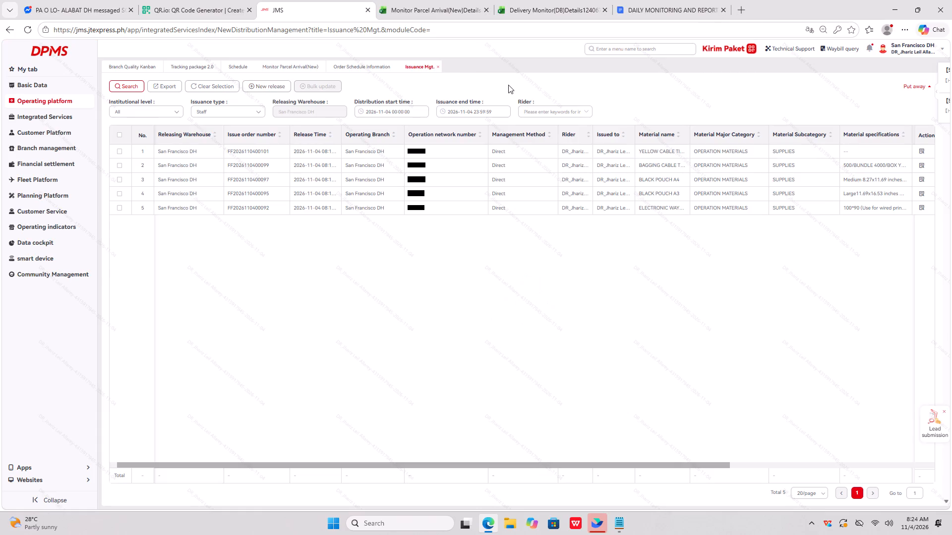
left_click(438, 67)
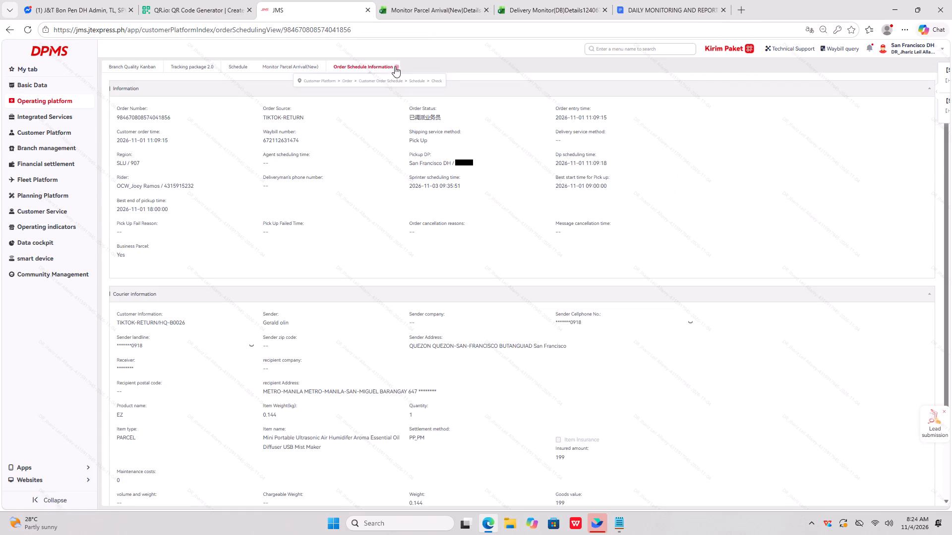
left_click(395, 66)
left_click(249, 66)
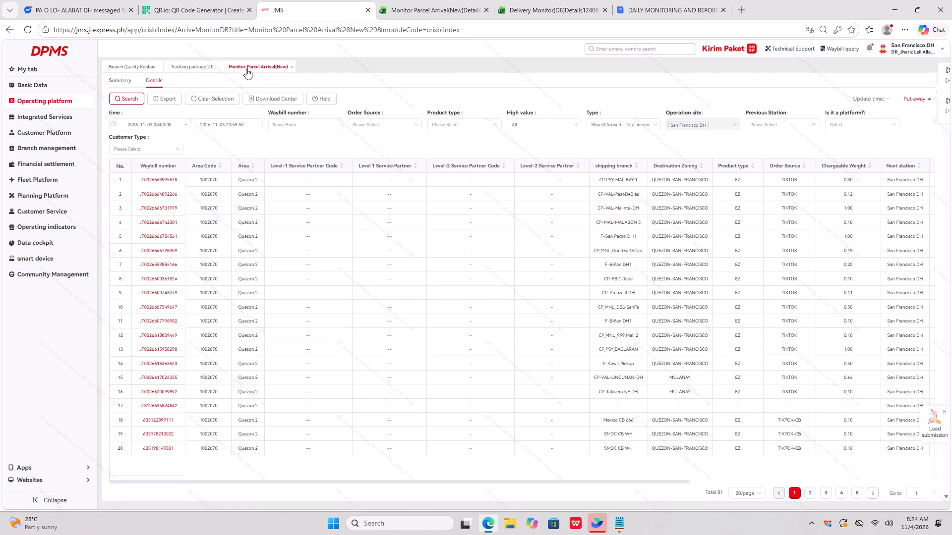
Close and reopen Monitor Parcel Arrival(New), and search its per-day summary for 2026-11-03.
left_click(197, 67)
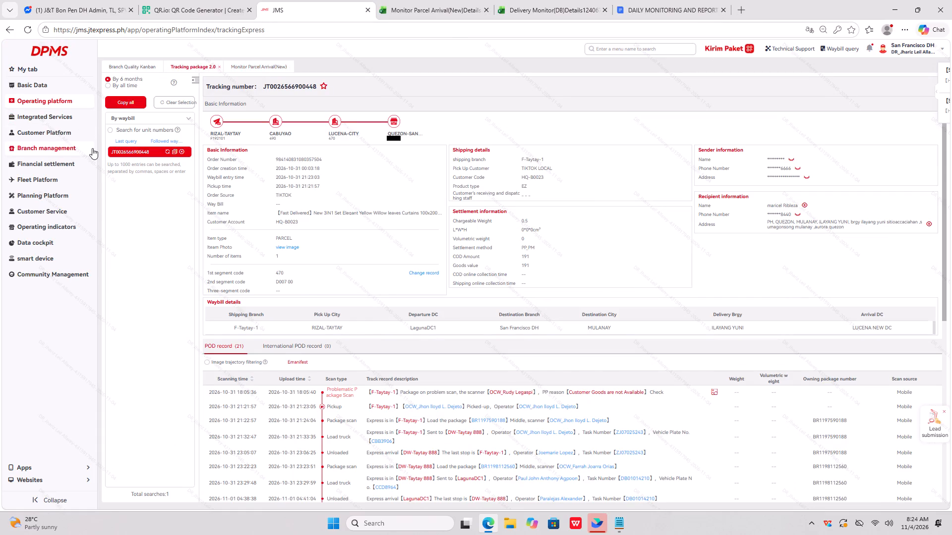
left_click(58, 104)
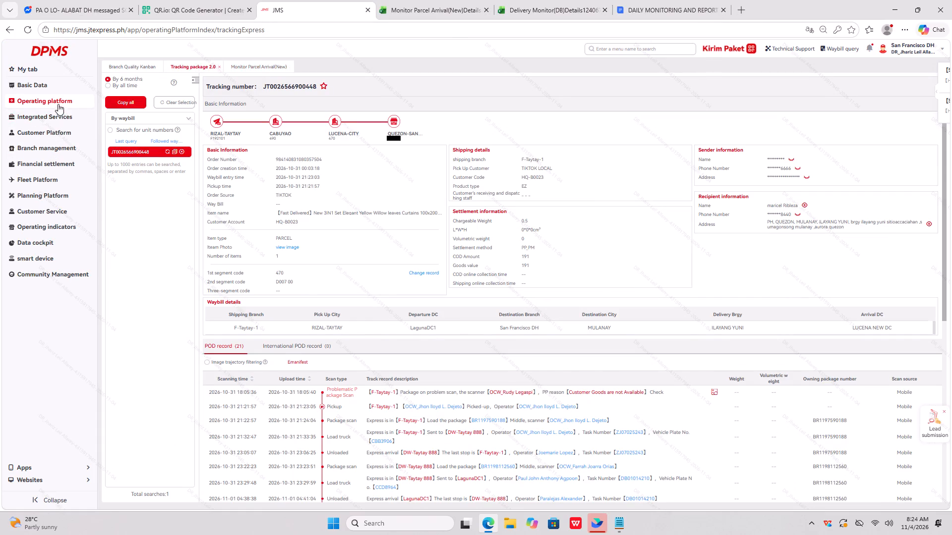
left_click(134, 143)
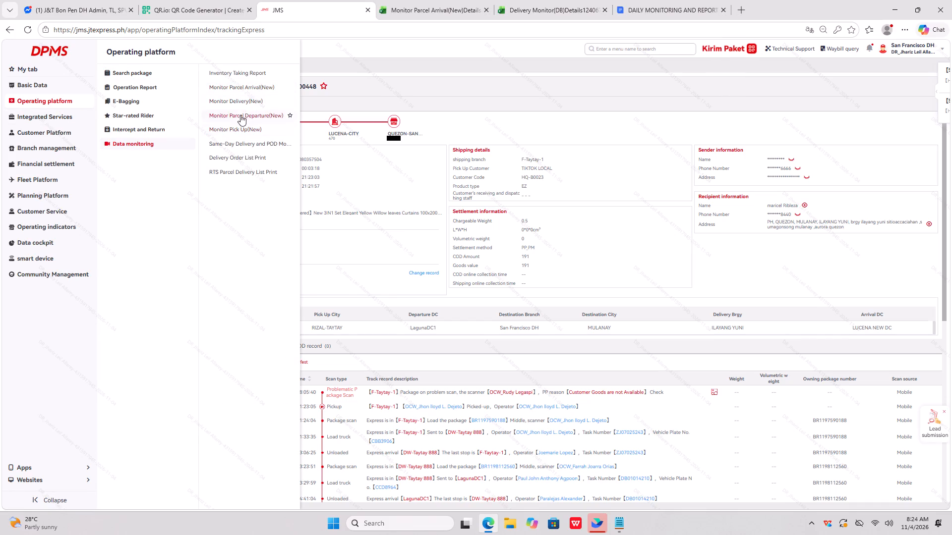
left_click(244, 88)
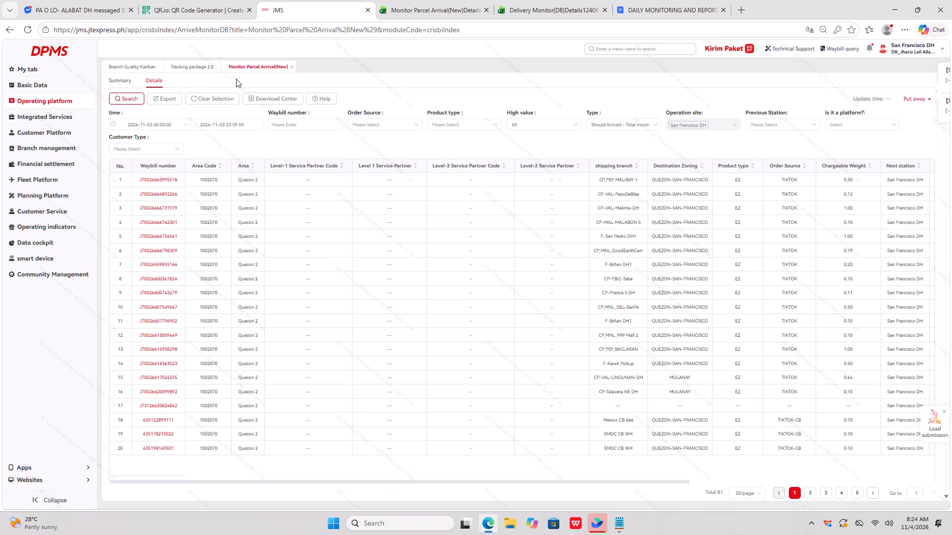
left_click(293, 67)
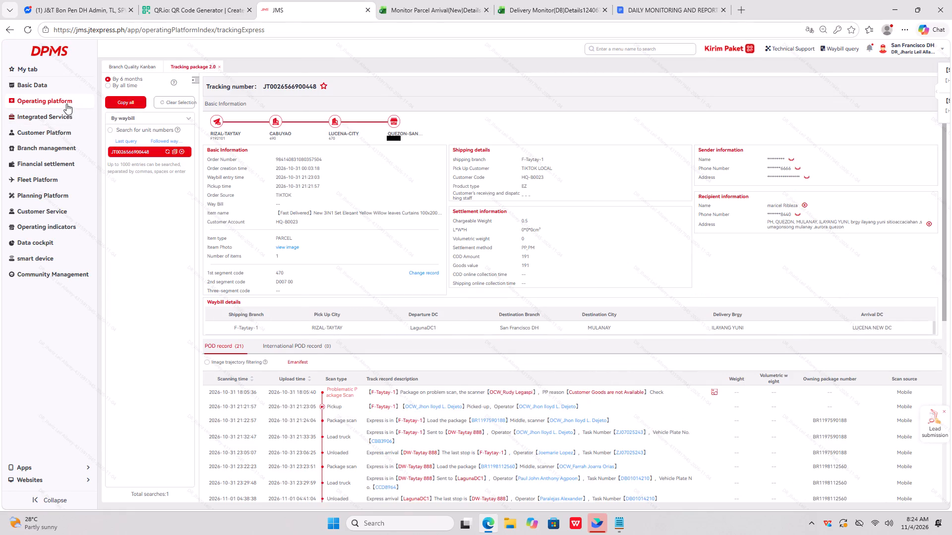
left_click(66, 102)
left_click(124, 147)
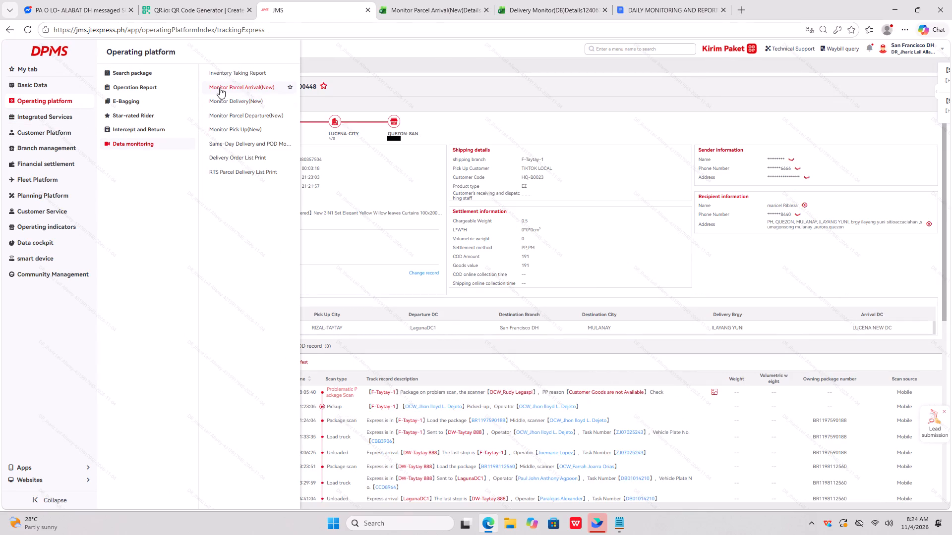
left_click(221, 87)
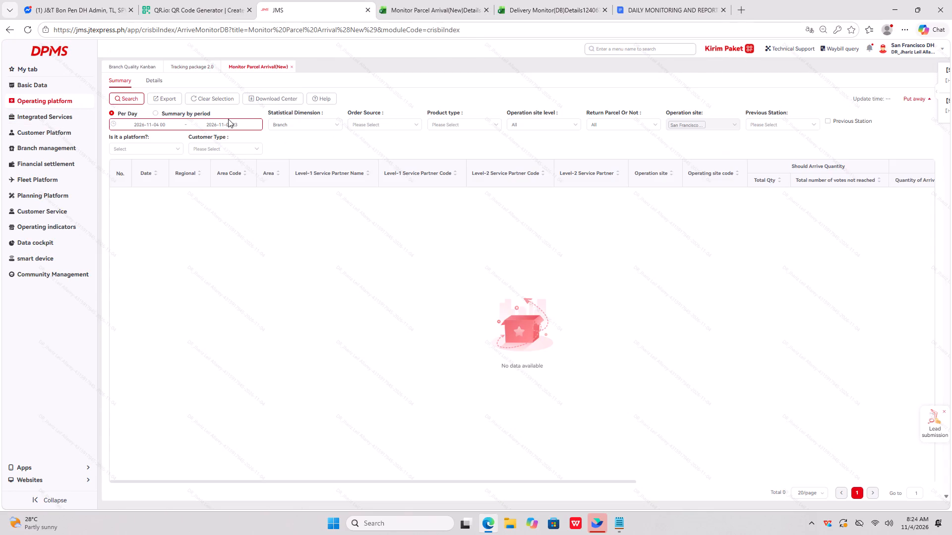
left_click(230, 119)
left_click(271, 205)
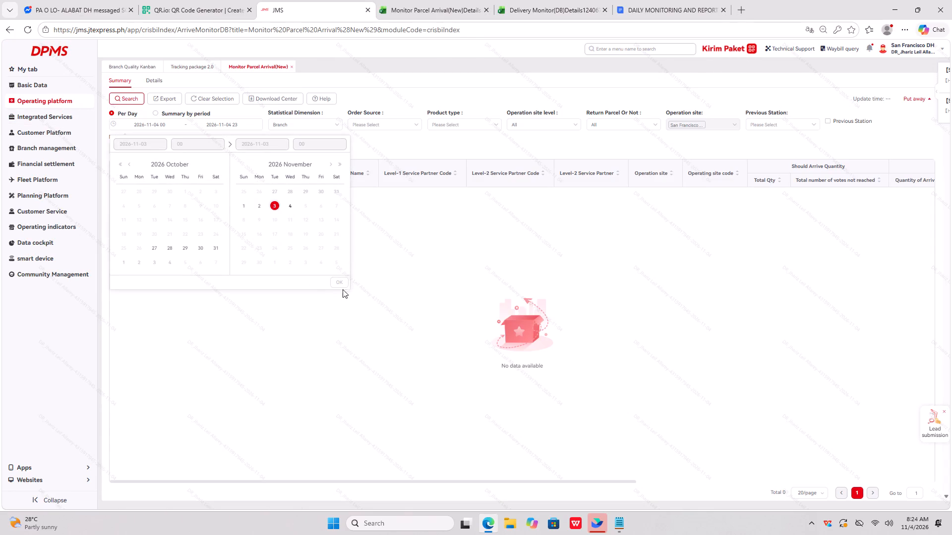
left_click(277, 204)
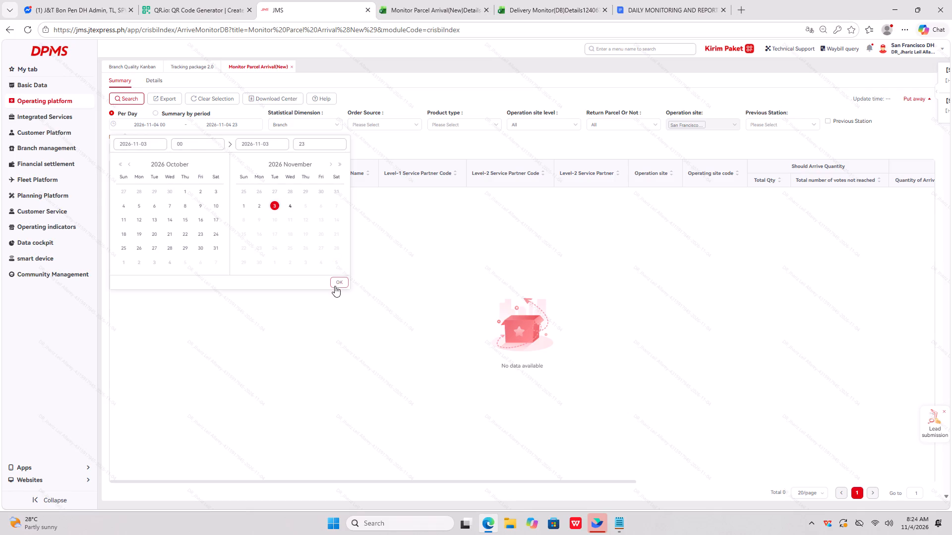
left_click(336, 284)
left_click(121, 95)
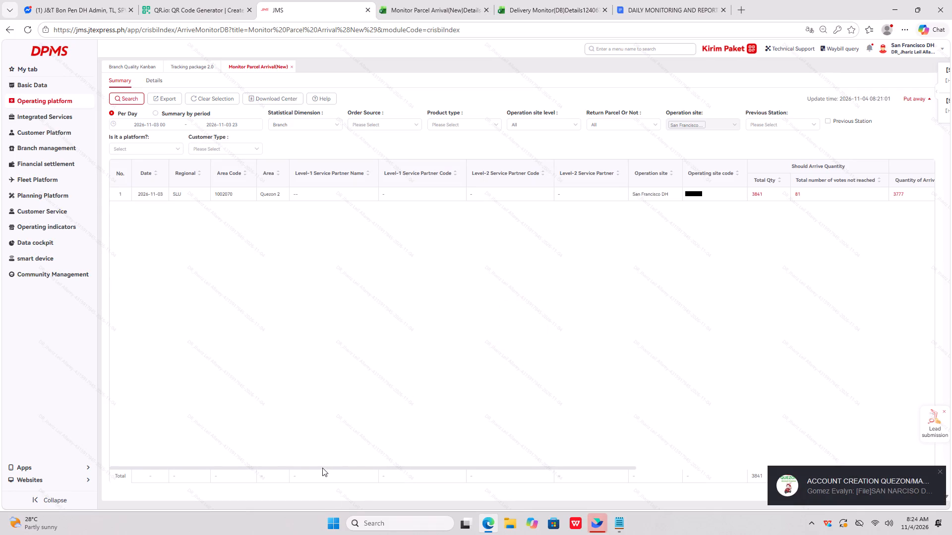
Export the details of San Francisco DH's arrived parcels under "No delivery at this site" and open the newest exported file.
left_click_drag(322, 467, 515, 495)
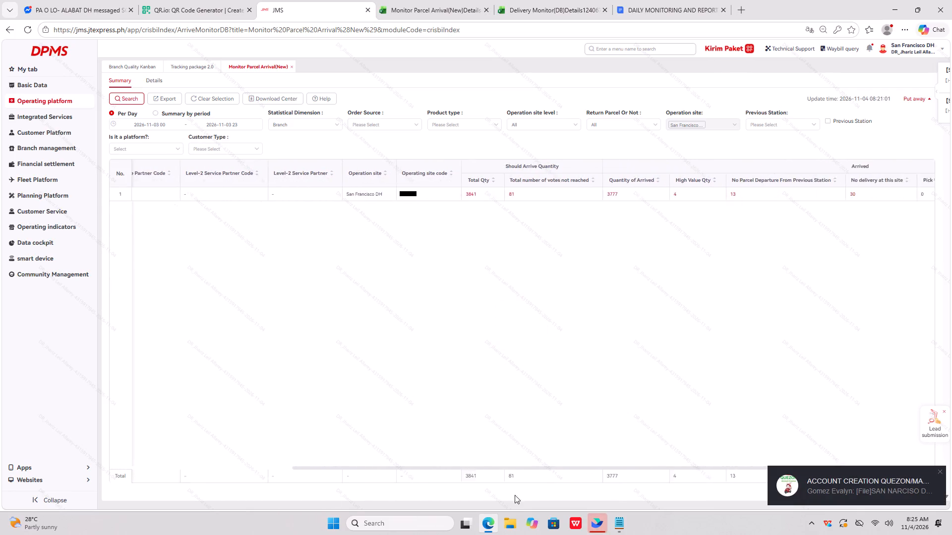
left_click_drag(515, 495, 573, 505)
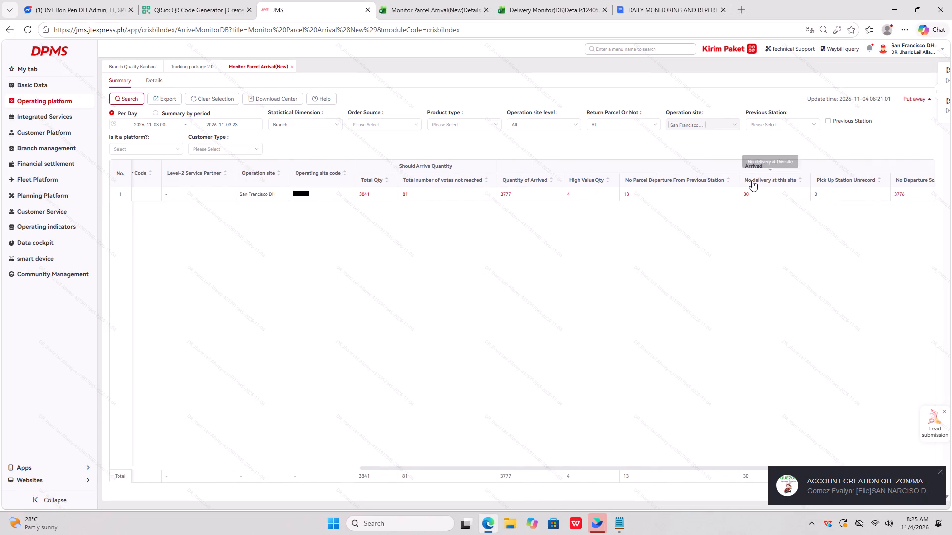
left_click(748, 192)
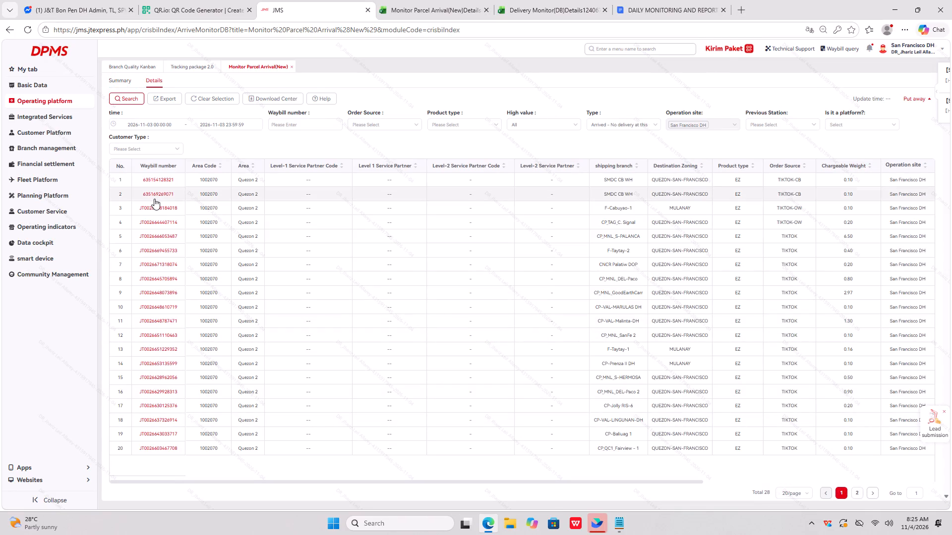
left_click(172, 98)
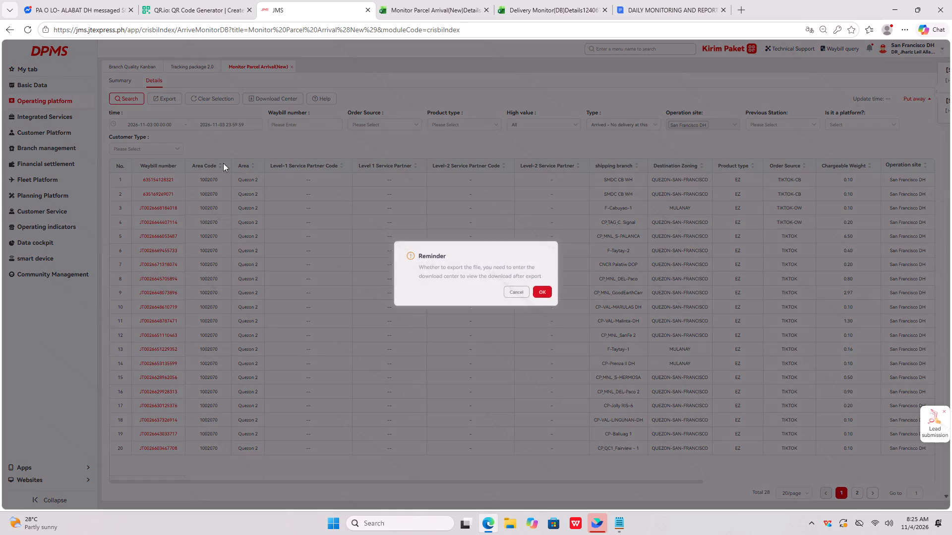
left_click(540, 294)
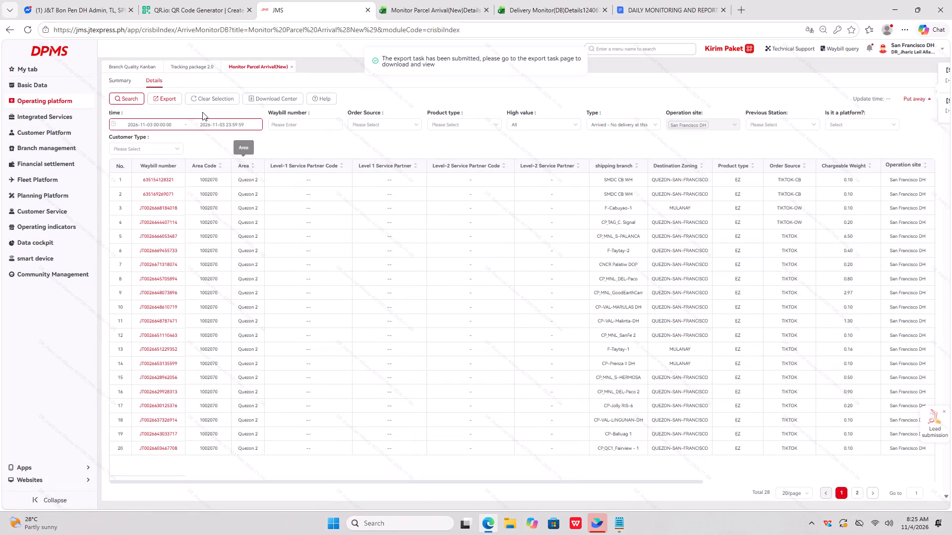
left_click(279, 100)
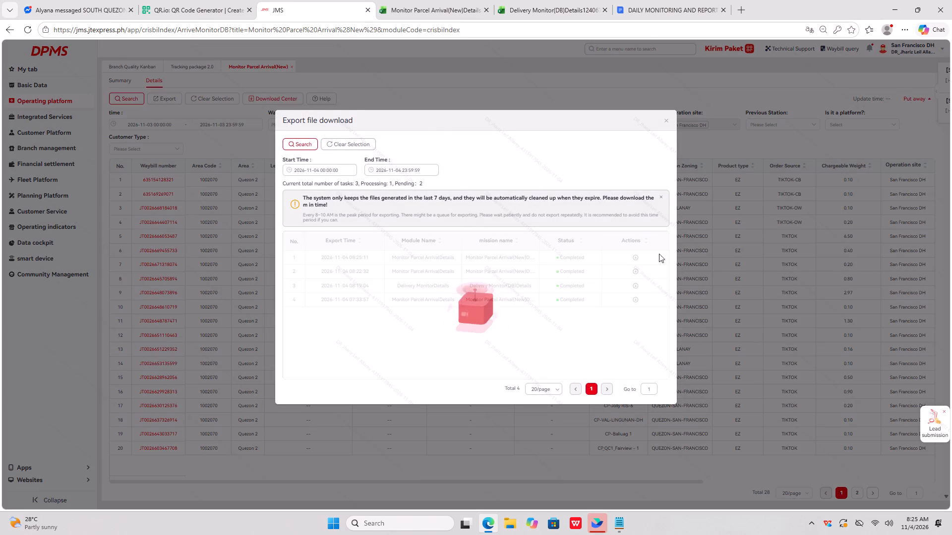
left_click(637, 258)
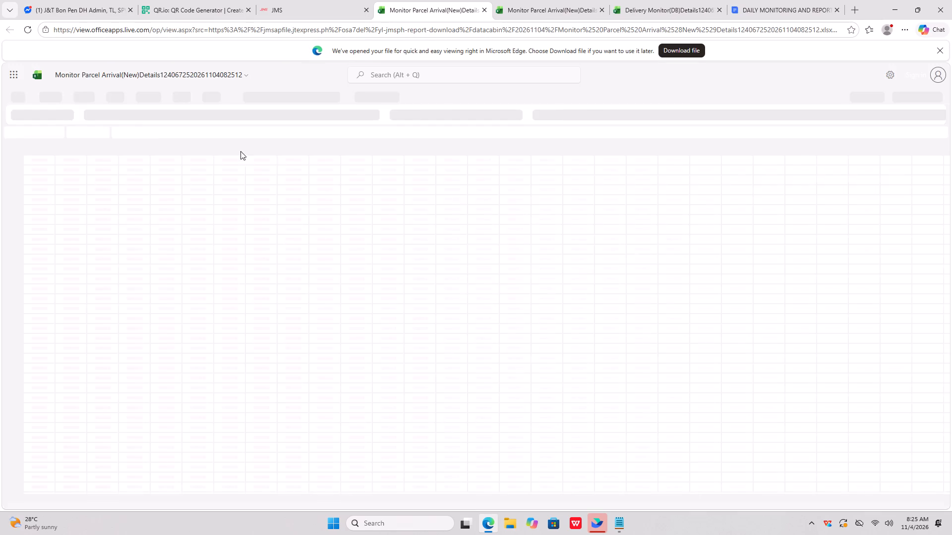
Copy all the waybill numbers in column A, rows 2 to 29, of the exported arrival details.
left_click_drag(37, 170, 40, 416)
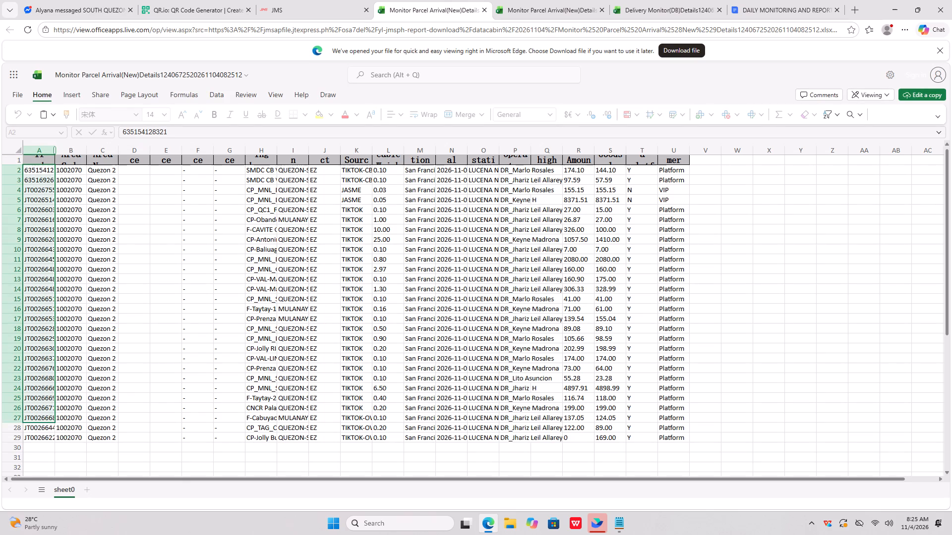
left_click_drag(40, 416, 40, 435)
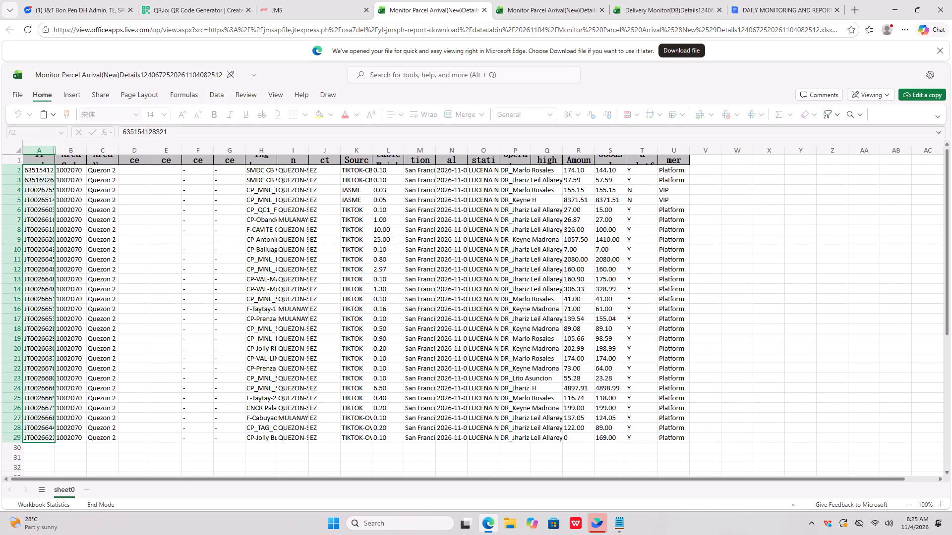
key("ctrl+c")
key("ctrl+c")
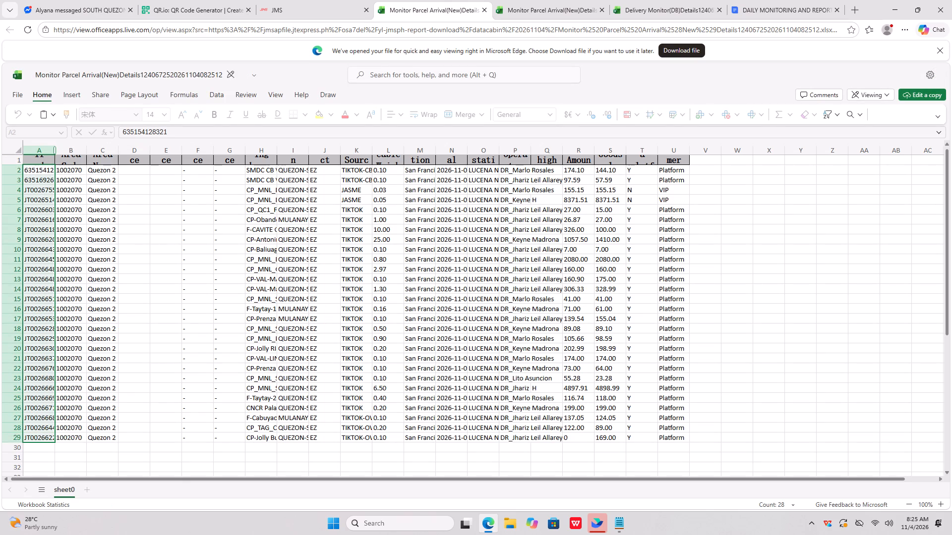
scroll(47, 397, "up", 2)
scroll(47, 397, "down", 3)
scroll(46, 395, "up", 2)
key("ctrl+c")
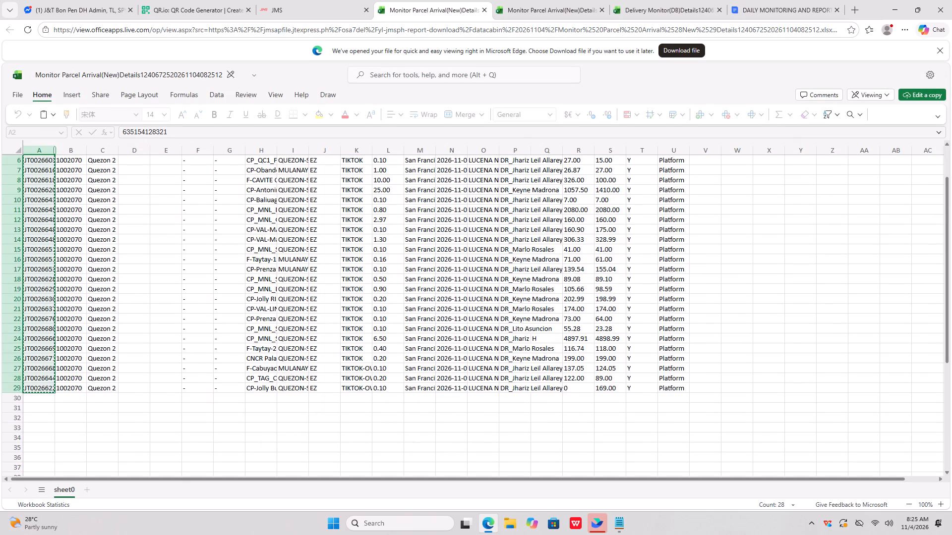
Back in JMS, replace the waybill list in Tracking package 2.0 with the copied no-delivery waybill numbers and track them.
left_click(311, 11)
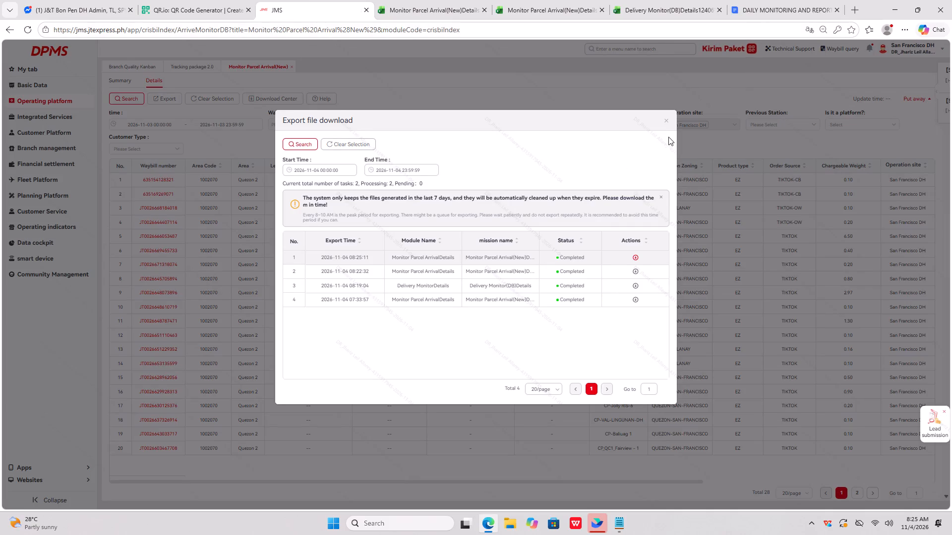
left_click(669, 122)
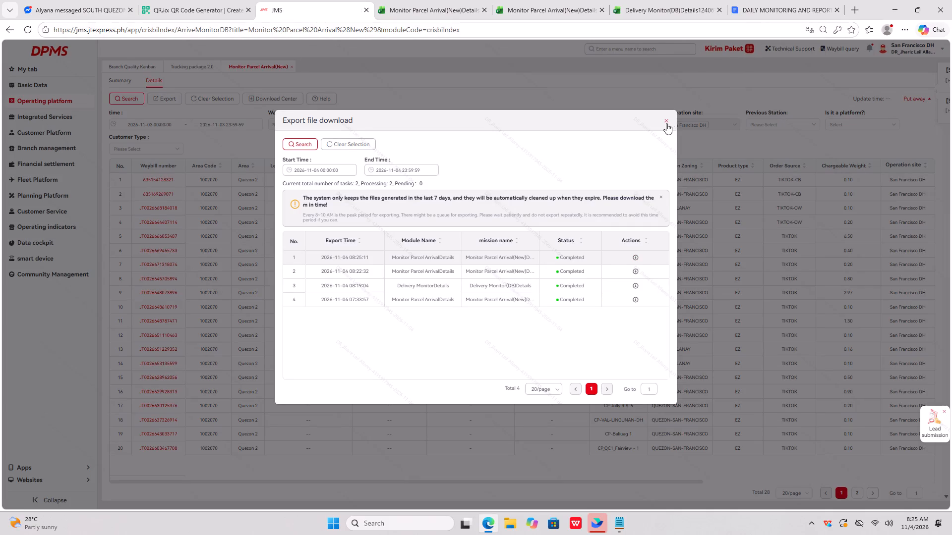
left_click(667, 120)
left_click(196, 70)
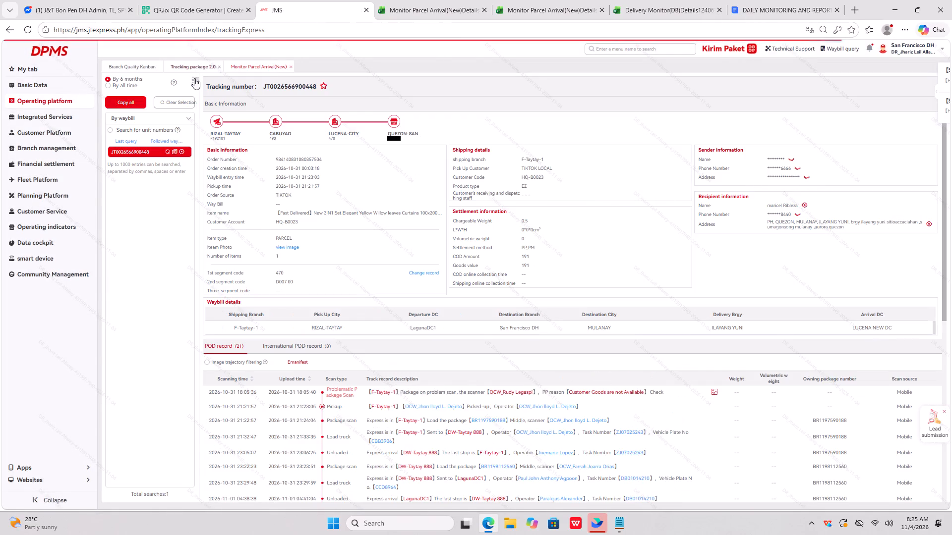
left_click(172, 105)
left_click(143, 159)
key("ctrl+v")
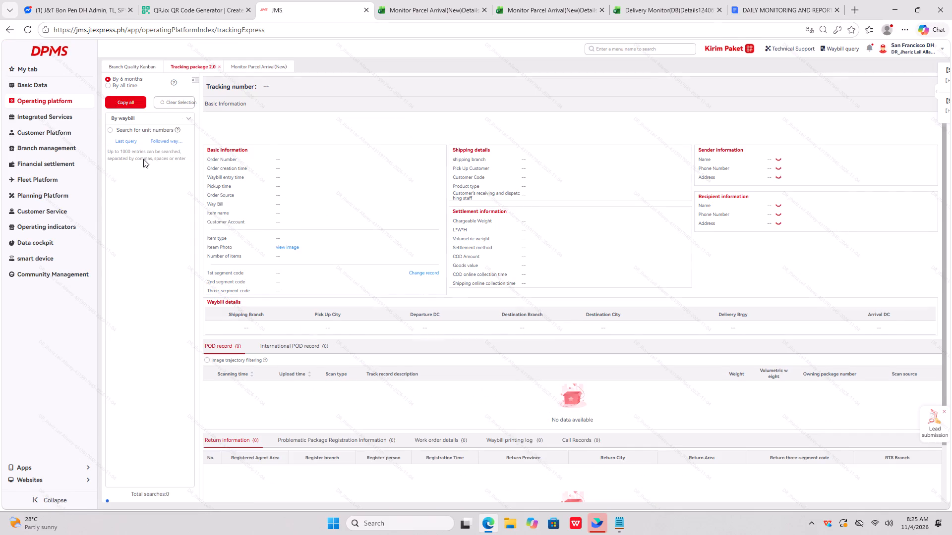
scroll(506, 266, "down", 3)
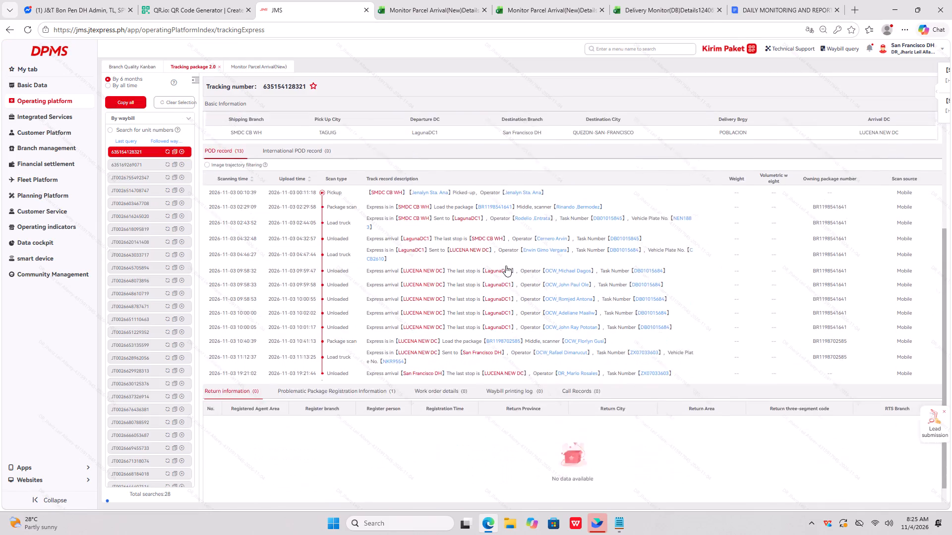
scroll(506, 266, "down", 3)
scroll(506, 266, "up", 6)
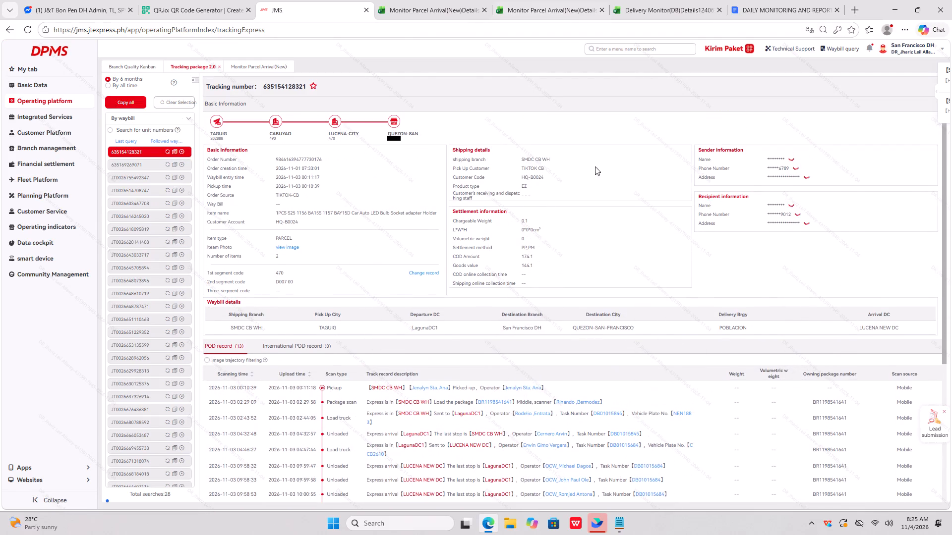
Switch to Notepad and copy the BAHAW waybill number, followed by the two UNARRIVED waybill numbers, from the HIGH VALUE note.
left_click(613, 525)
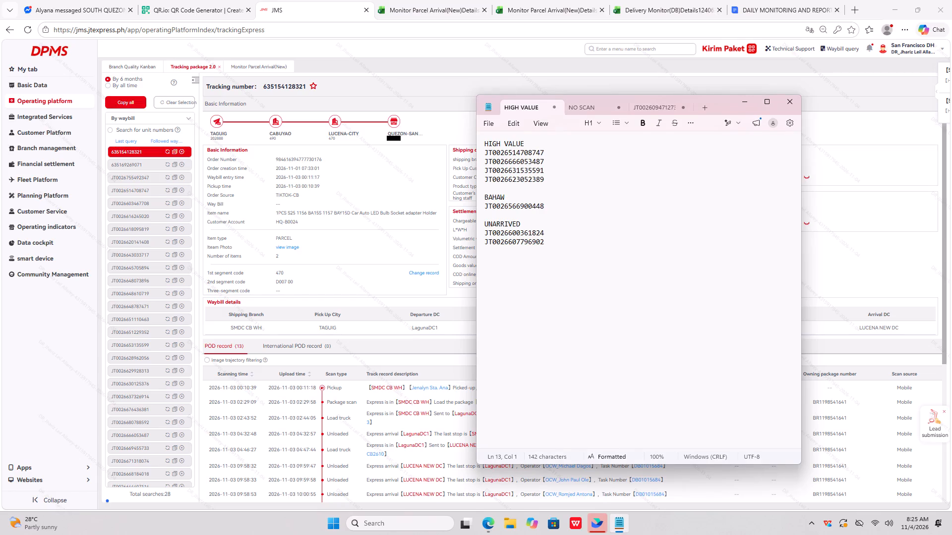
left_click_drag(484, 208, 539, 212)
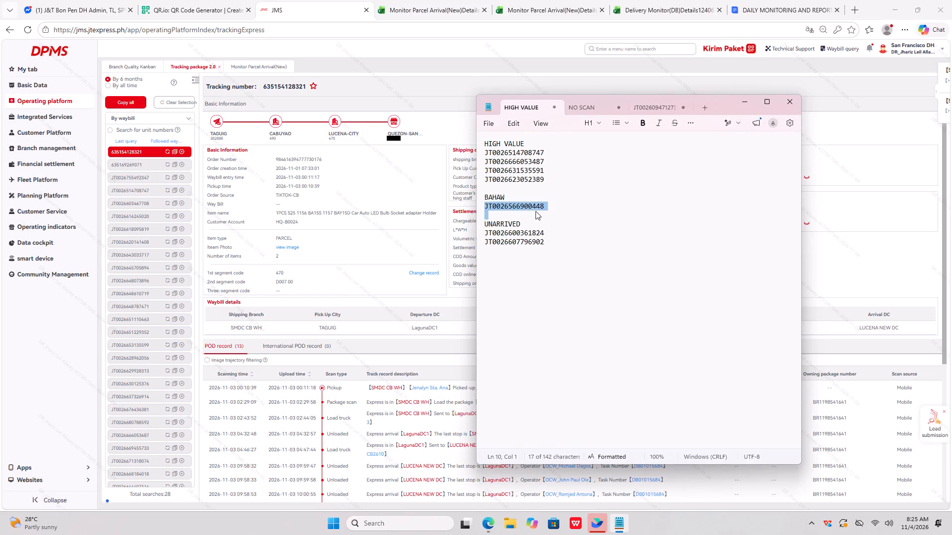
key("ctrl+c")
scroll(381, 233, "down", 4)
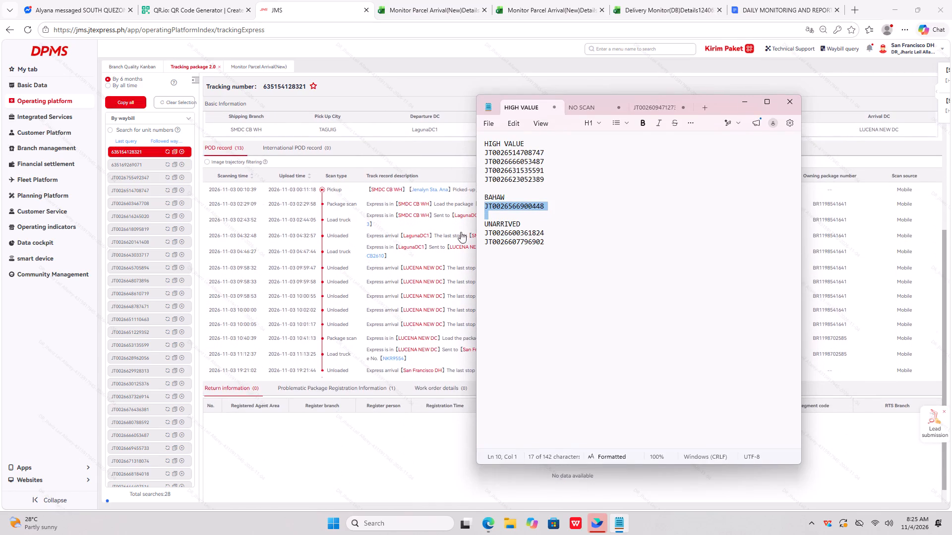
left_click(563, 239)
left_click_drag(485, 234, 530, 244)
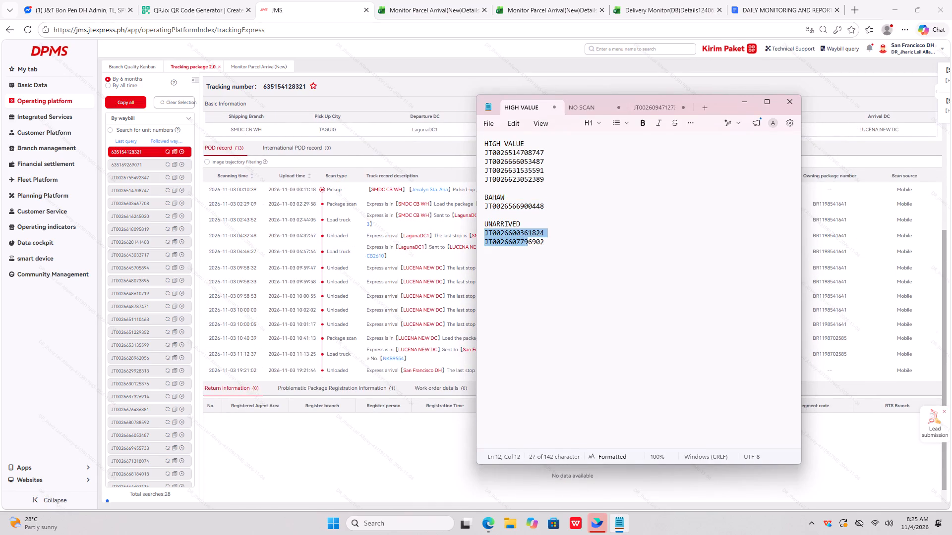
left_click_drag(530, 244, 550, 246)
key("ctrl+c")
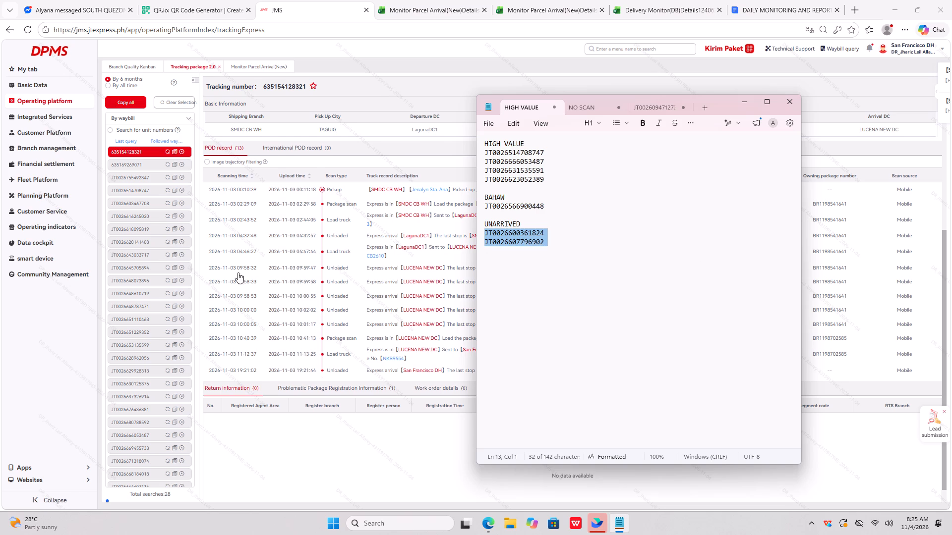
scroll(238, 273, "down", 3)
left_click(258, 443)
scroll(179, 391, "down", 4)
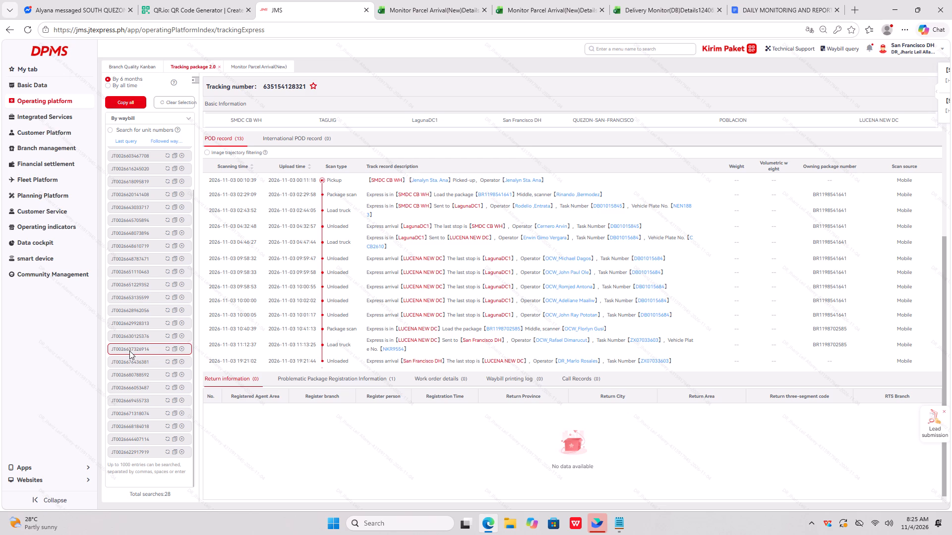
scroll(159, 352, "down", 3)
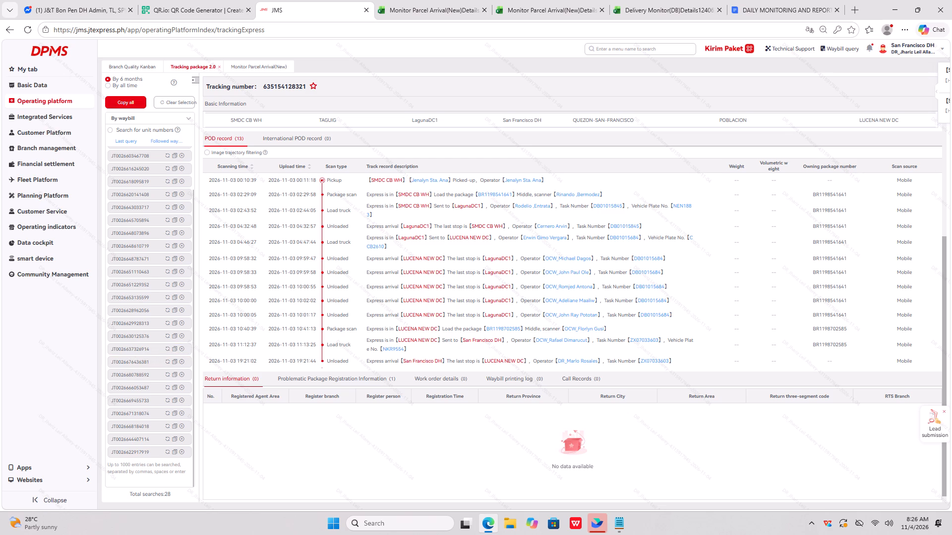
left_click(123, 467)
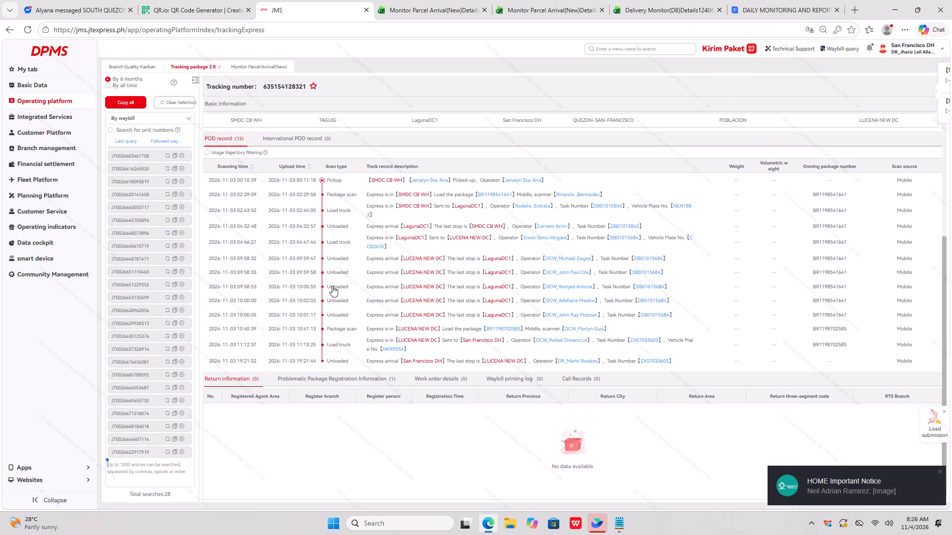
scroll(238, 305, "up", 6)
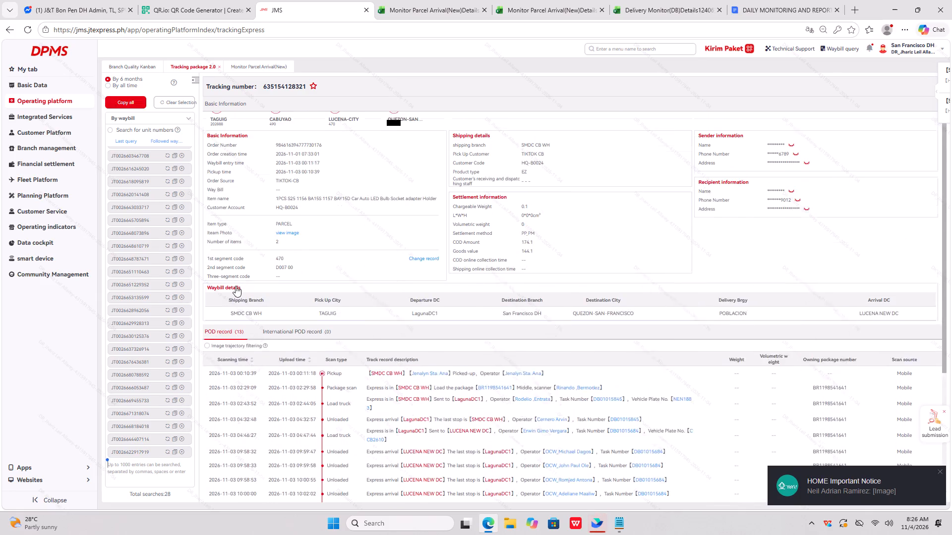
scroll(146, 209, "up", 7)
scroll(347, 321, "down", 6)
left_click(126, 166)
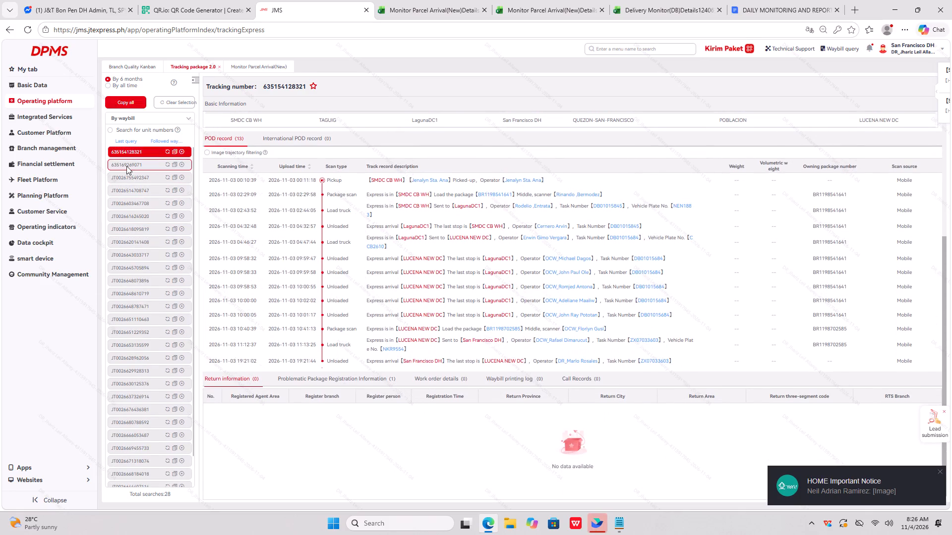
scroll(132, 179, "up", 2)
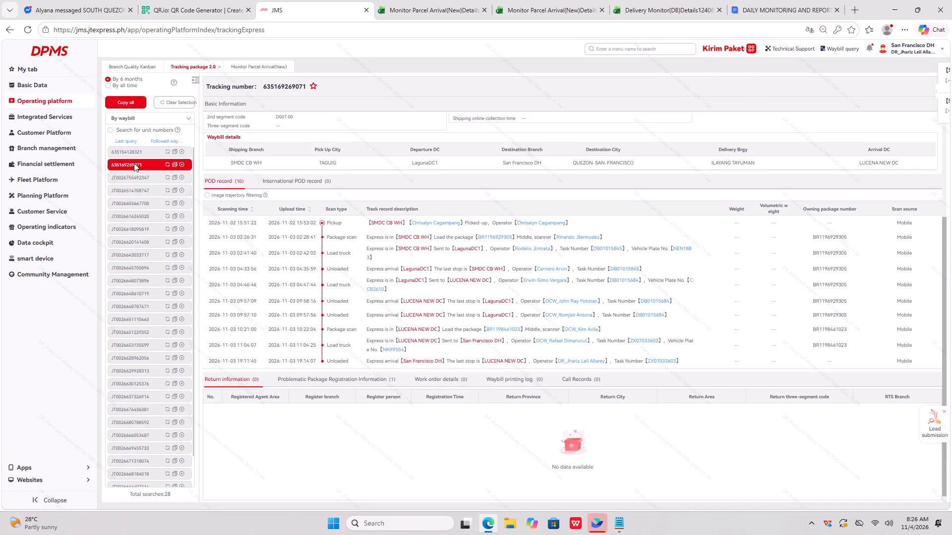
left_click(130, 151)
scroll(222, 239, "up", 4)
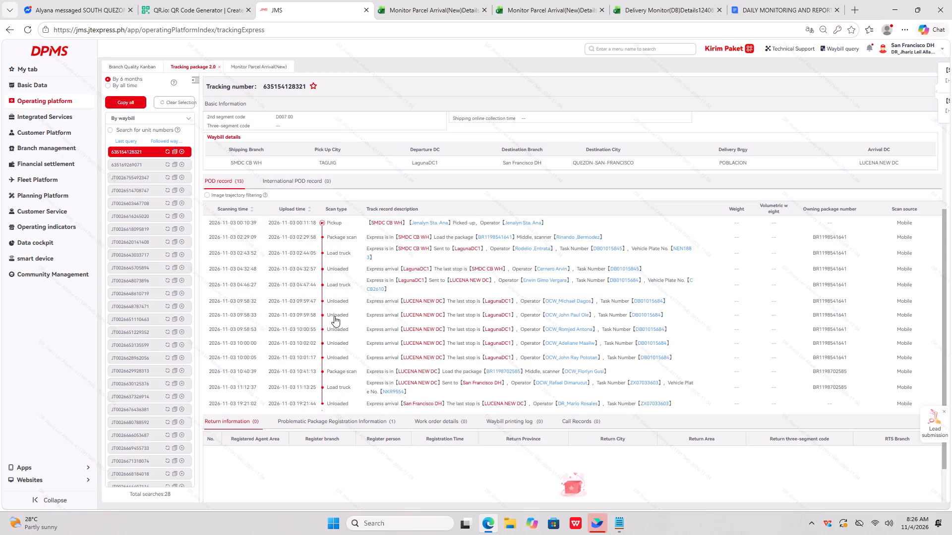
scroll(330, 316, "up", 1)
scroll(230, 249, "up", 3)
scroll(164, 192, "up", 7)
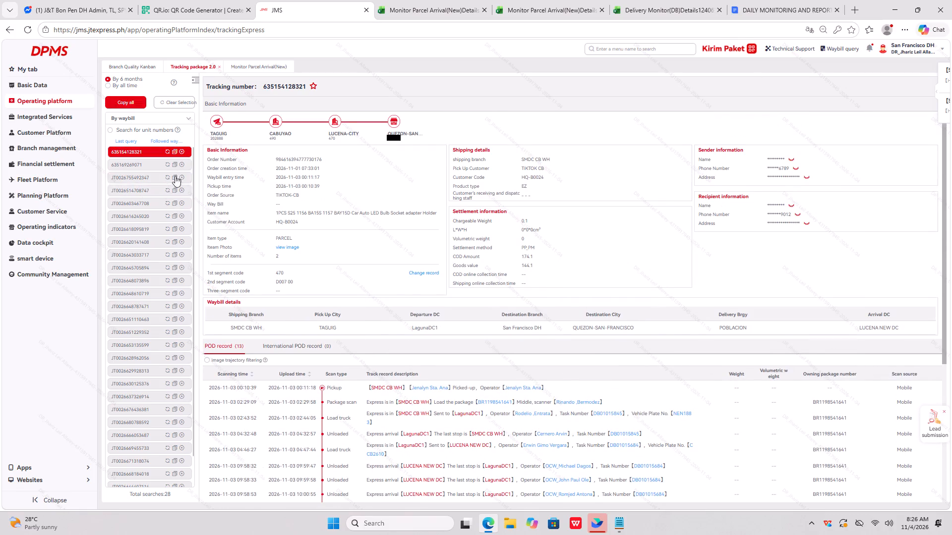
left_click(792, 207)
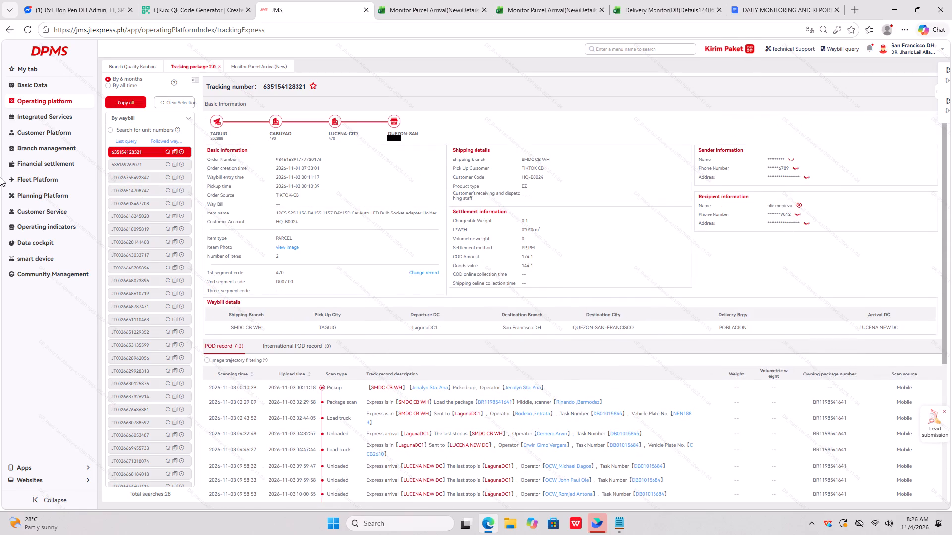
left_click(118, 161)
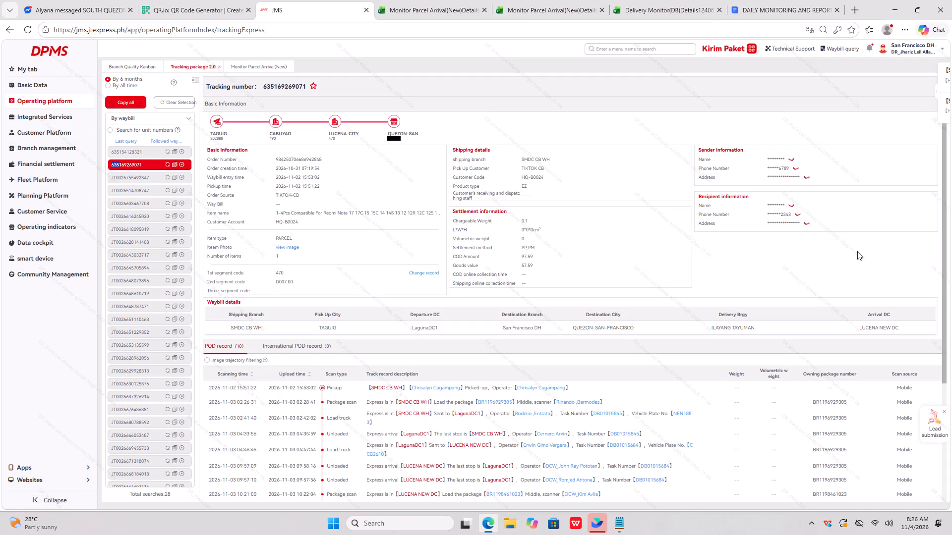
left_click(790, 206)
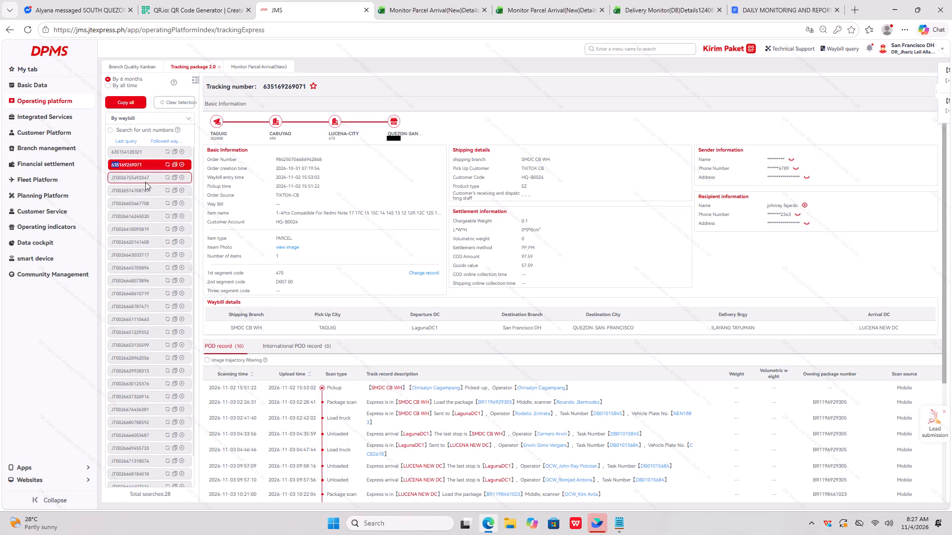
left_click(173, 165)
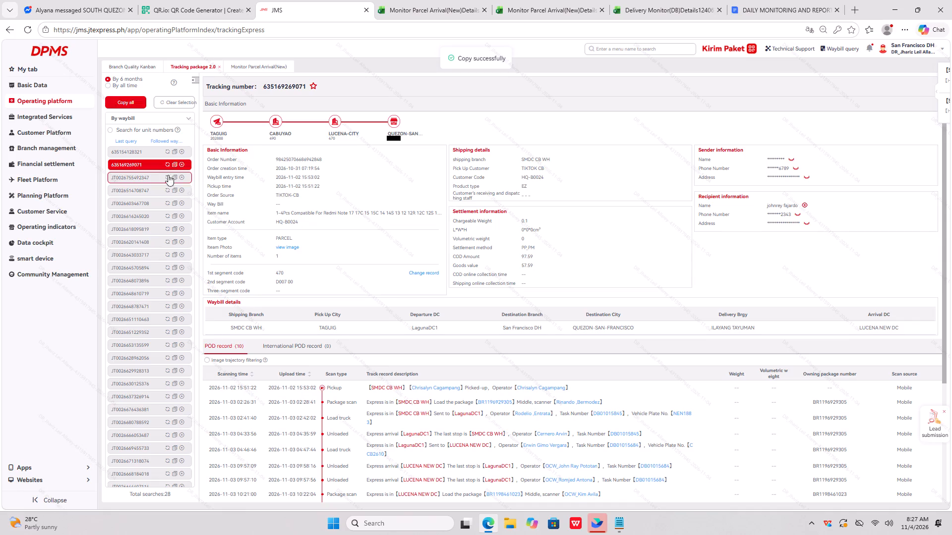
left_click(180, 164)
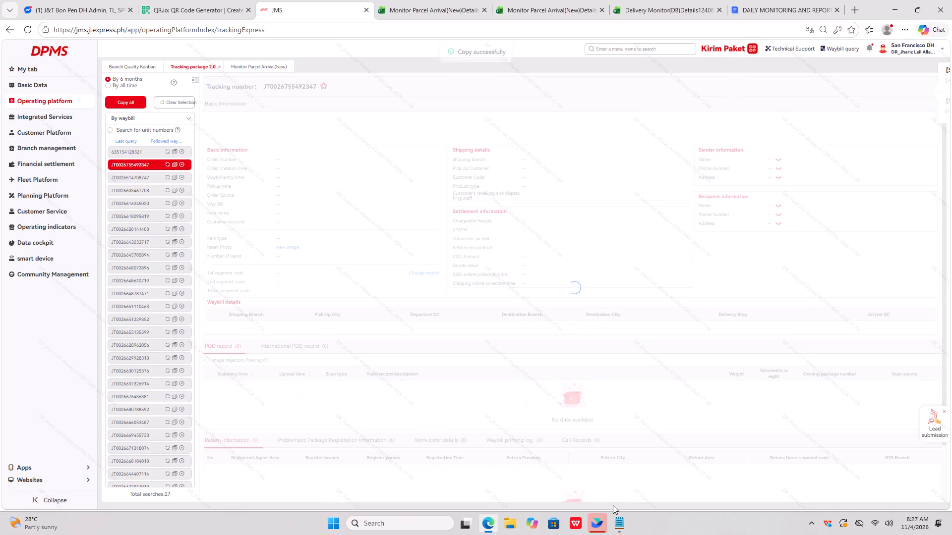
left_click(616, 525)
left_click(566, 250)
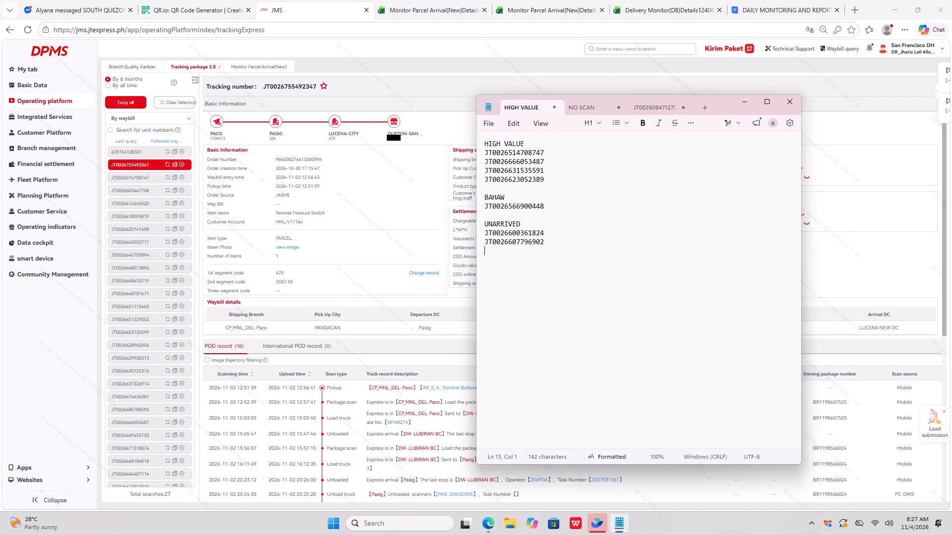
key("Return")
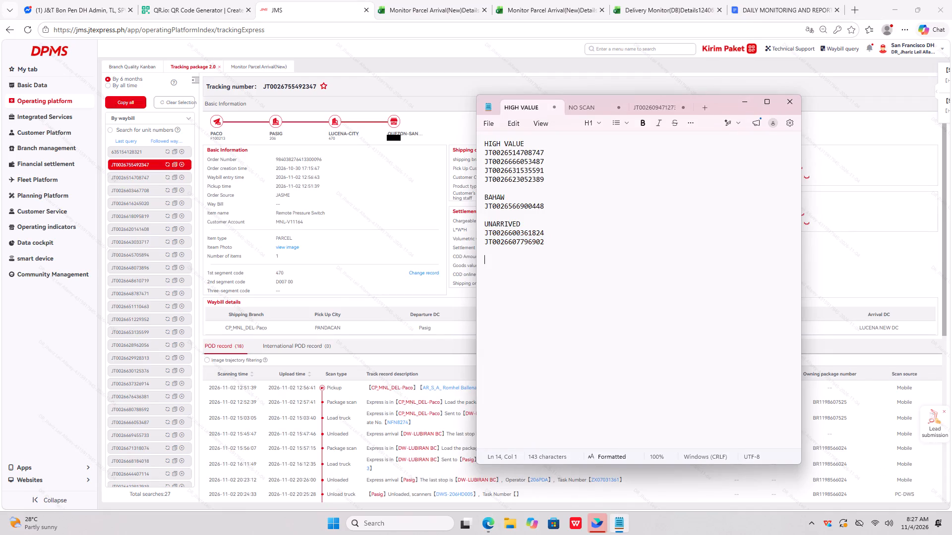
key("ctrl+v")
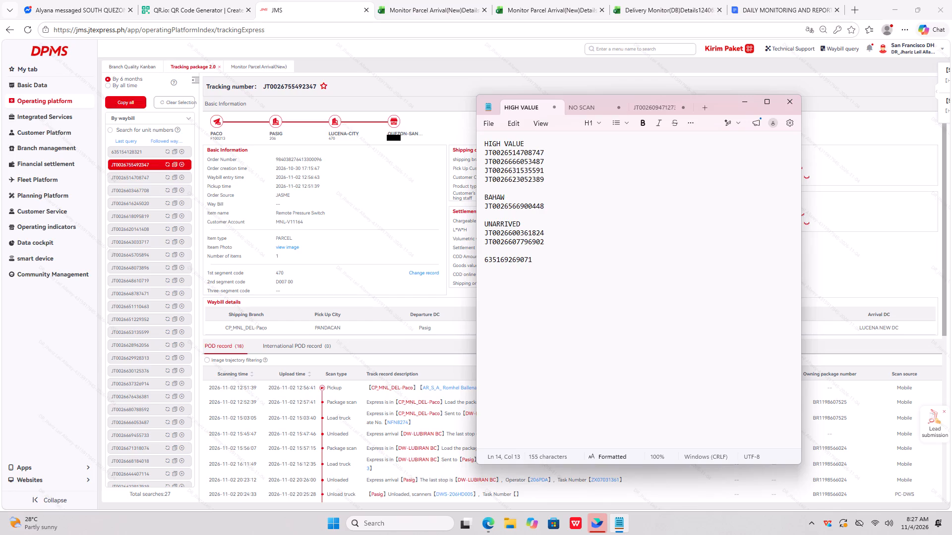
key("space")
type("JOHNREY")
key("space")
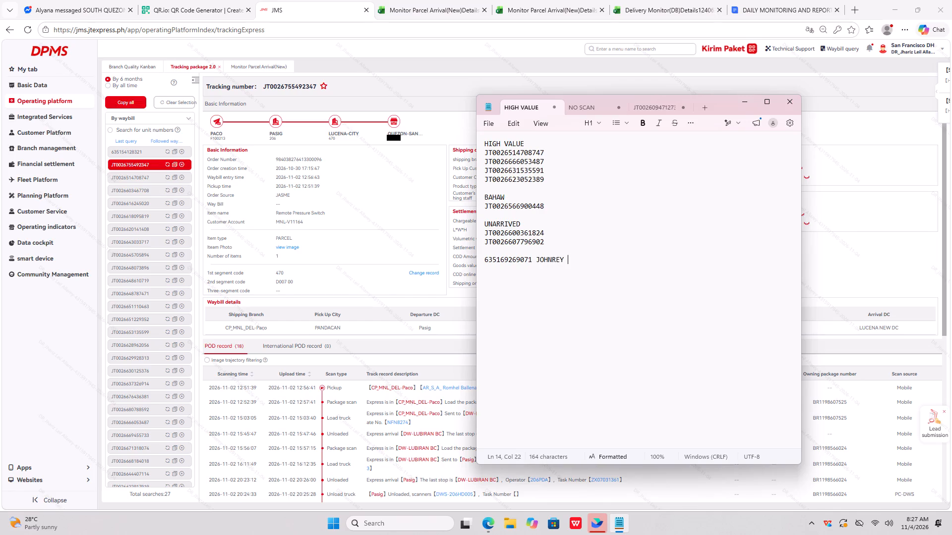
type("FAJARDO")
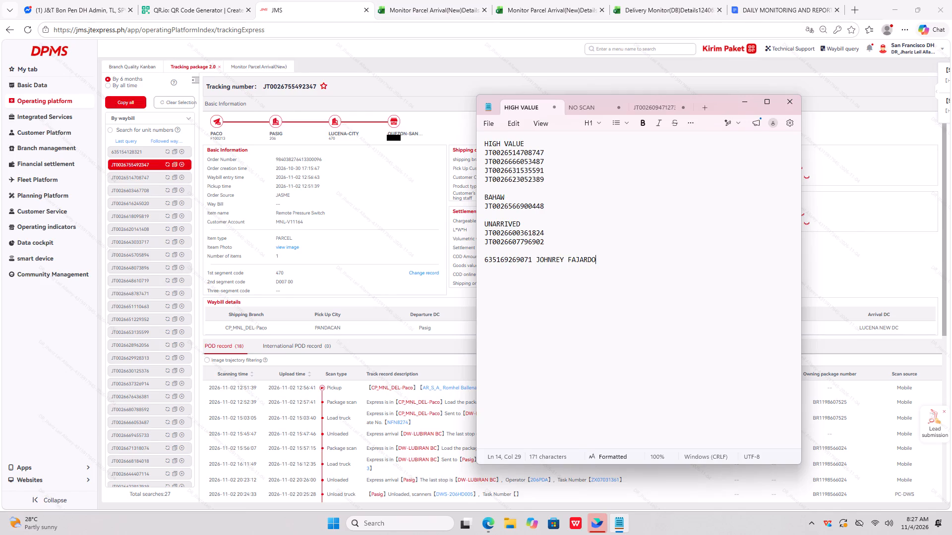
left_click(373, 224)
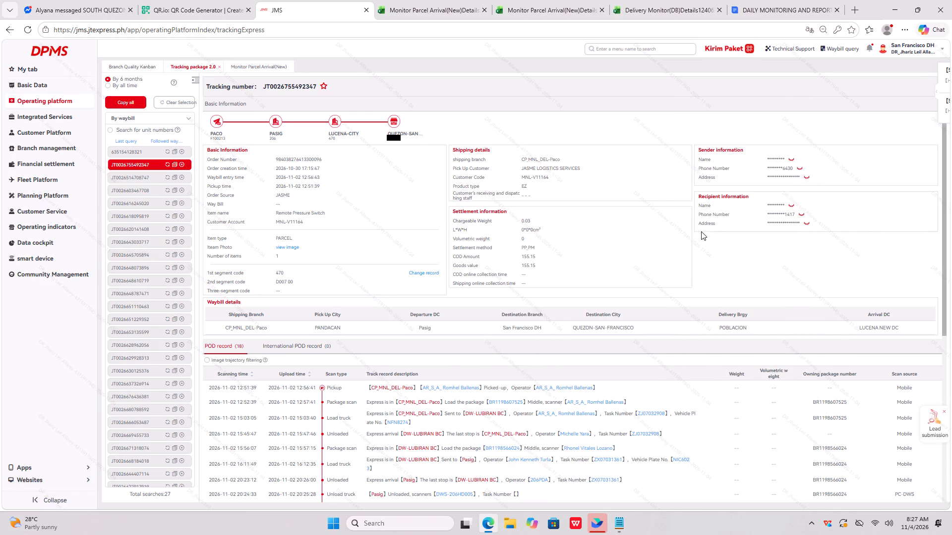
left_click(789, 205)
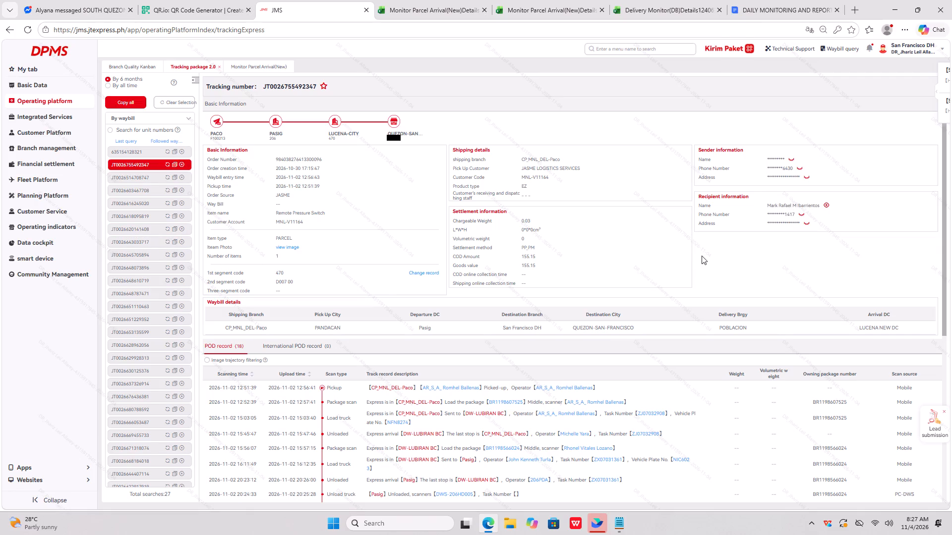
scroll(493, 358, "down", 6)
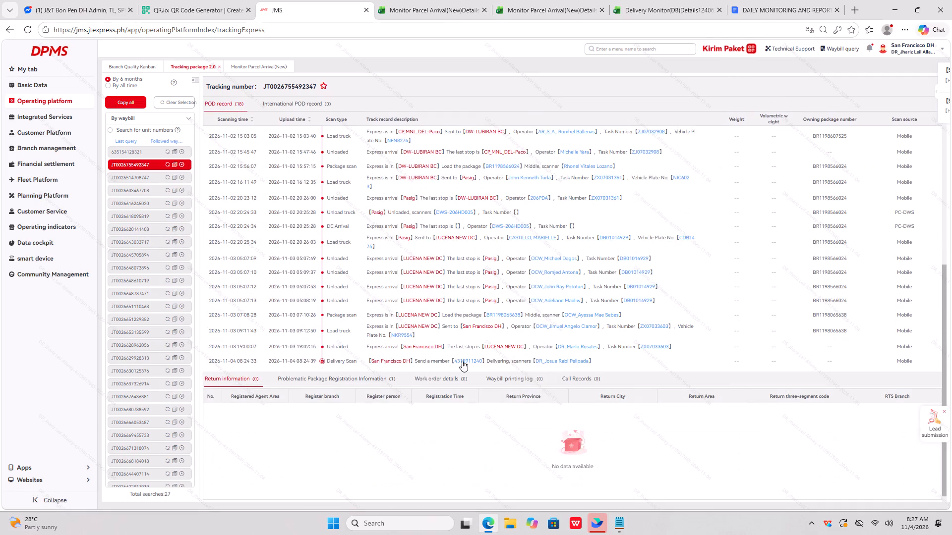
left_click(182, 164)
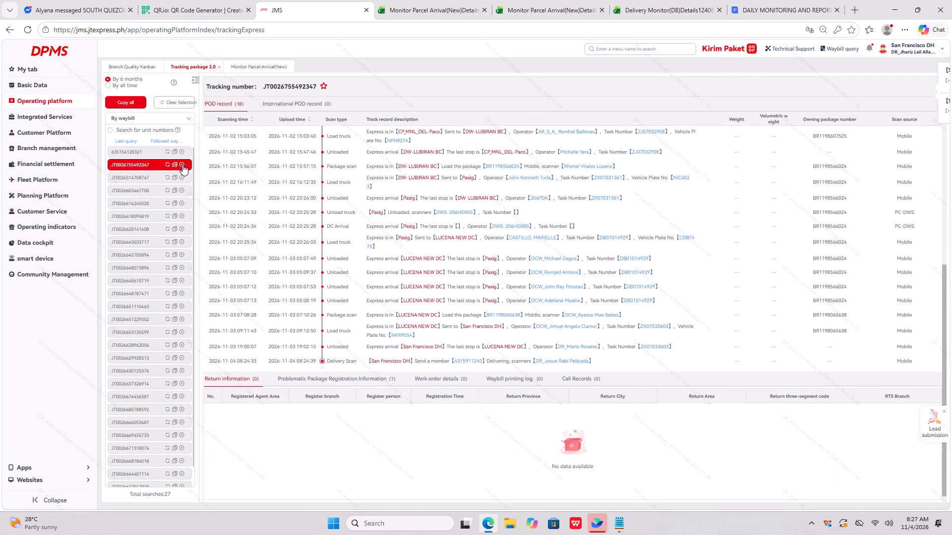
scroll(523, 254, "up", 5)
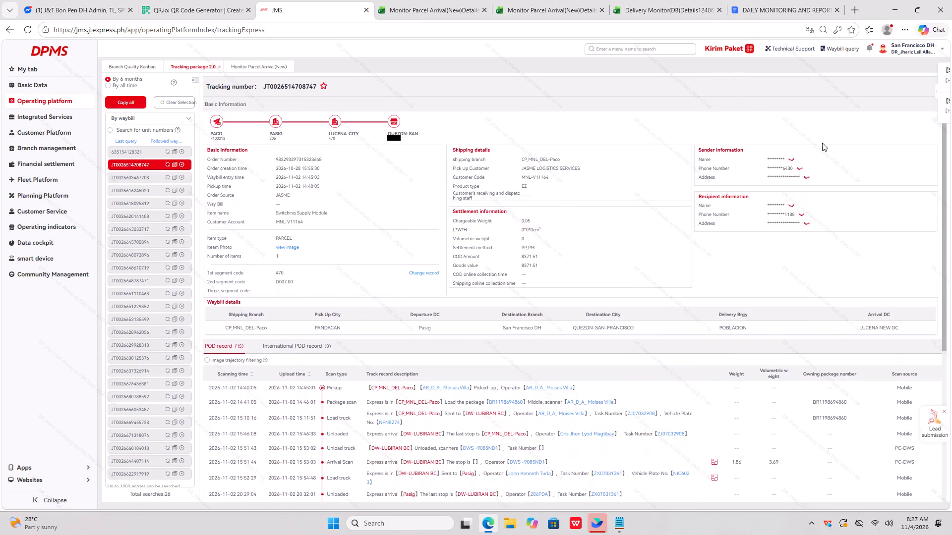
left_click(796, 205)
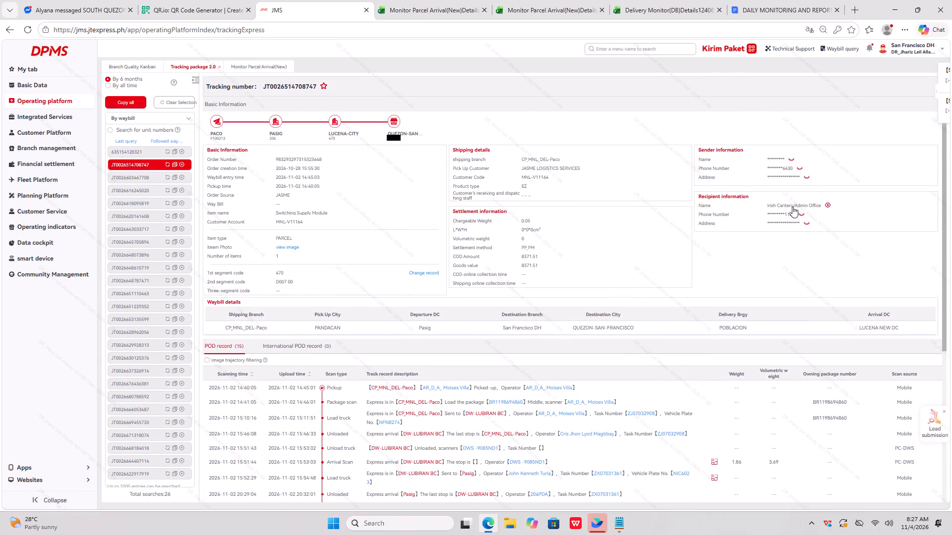
scroll(808, 228, "up", 1)
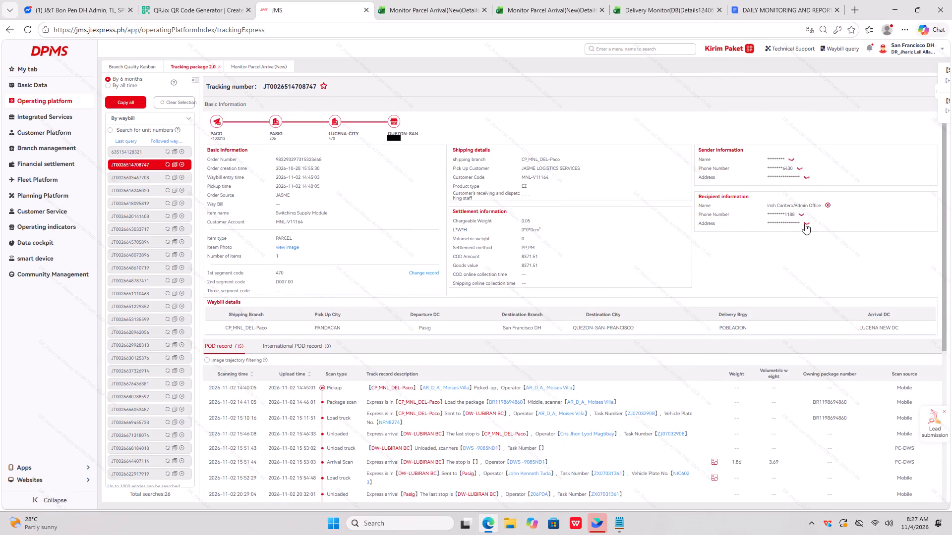
left_click(804, 221)
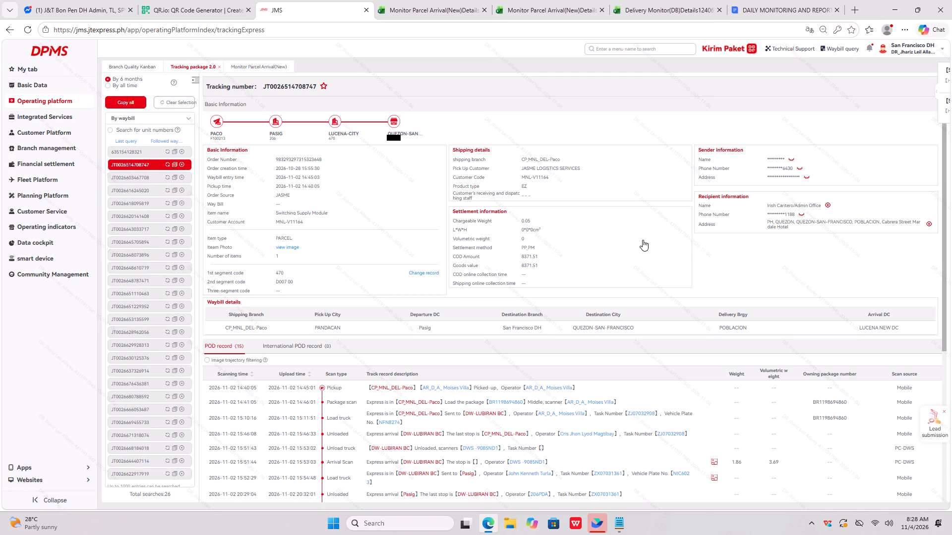
scroll(643, 240, "down", 4)
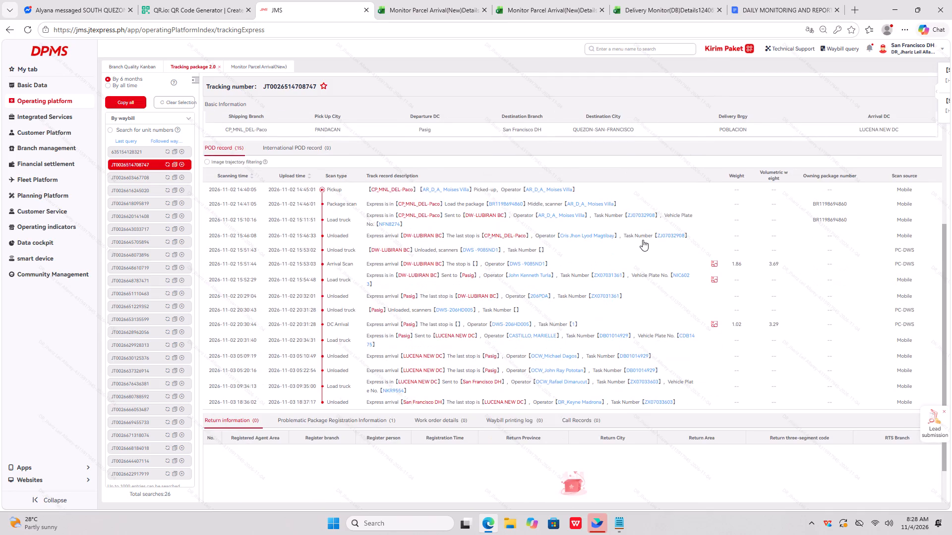
scroll(643, 240, "up", 2)
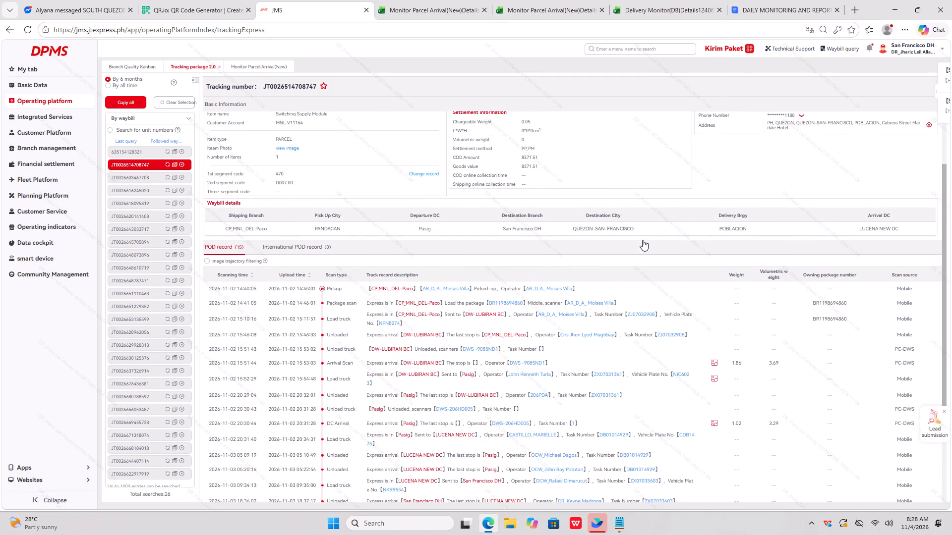
scroll(643, 240, "up", 2)
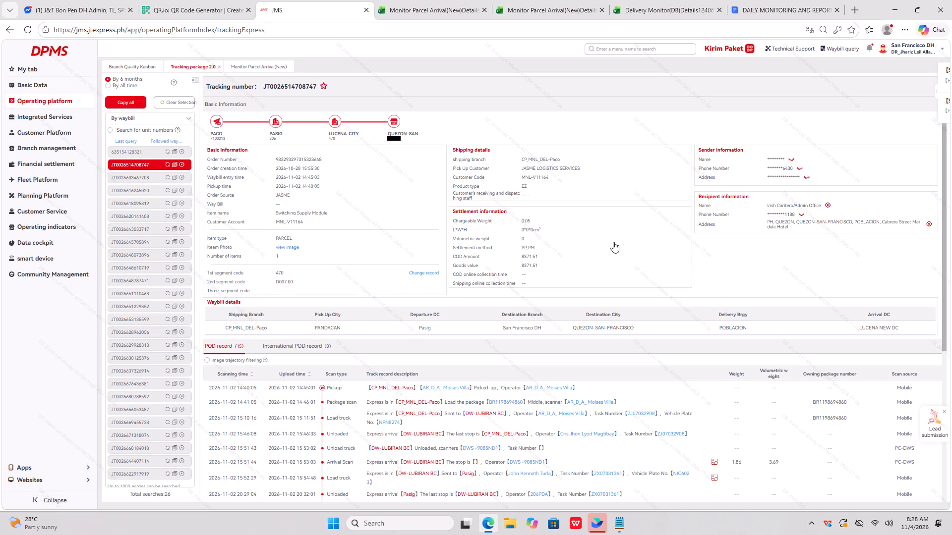
left_click(148, 188)
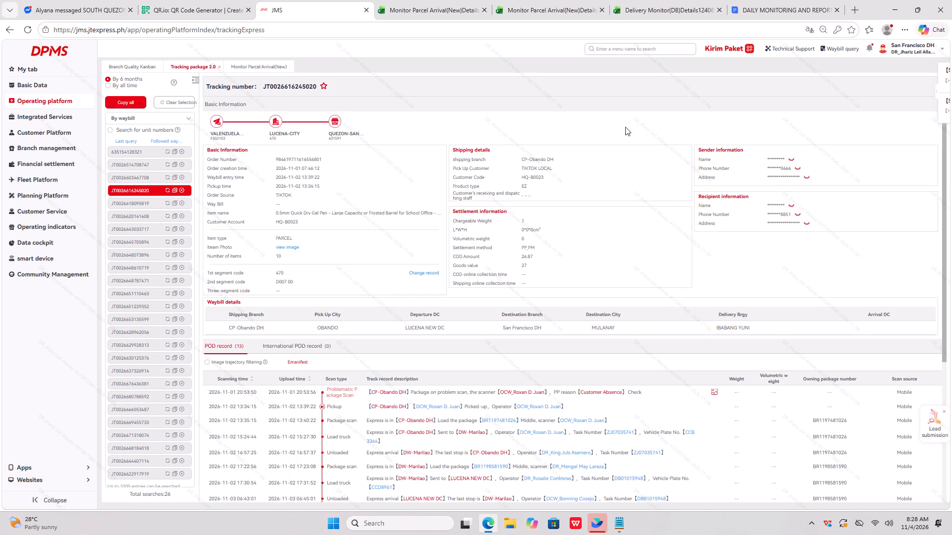
Switch to Feishu and look through the recent posts in the SLU ISSUANCE MONITORING (LOGBOOK) chat.
left_click(597, 516)
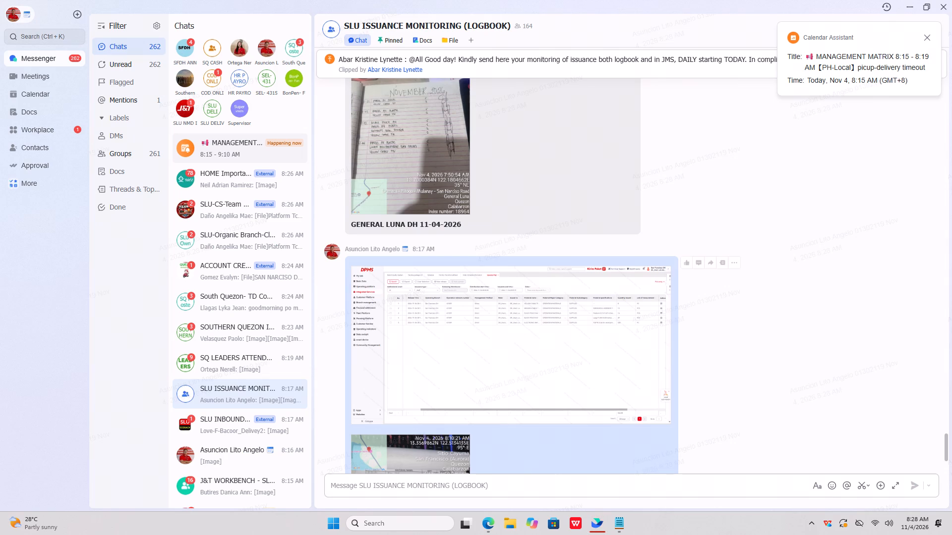
scroll(469, 428, "down", 9)
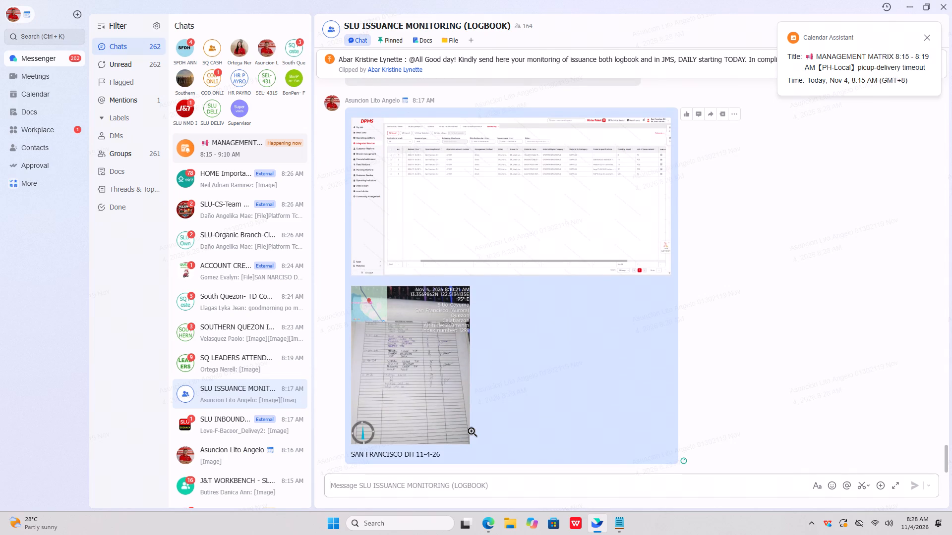
scroll(469, 428, "up", 3)
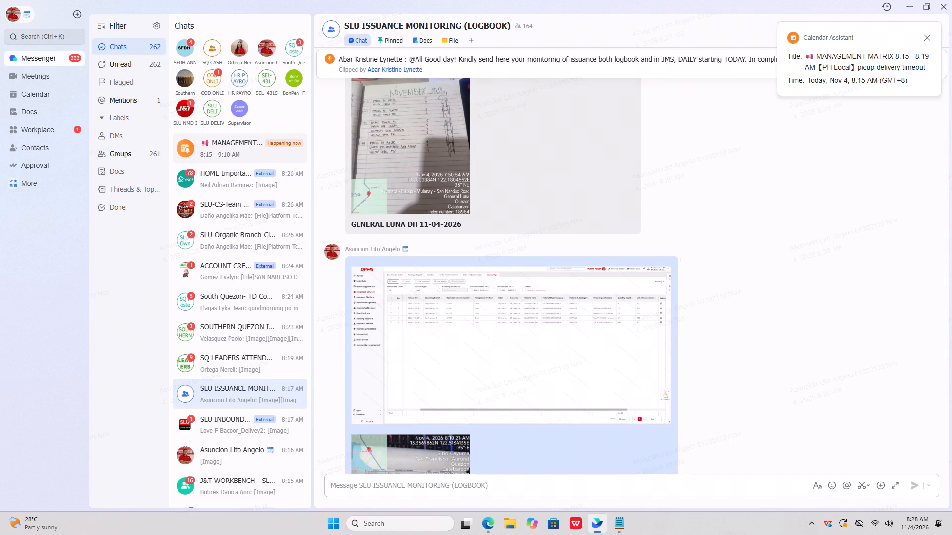
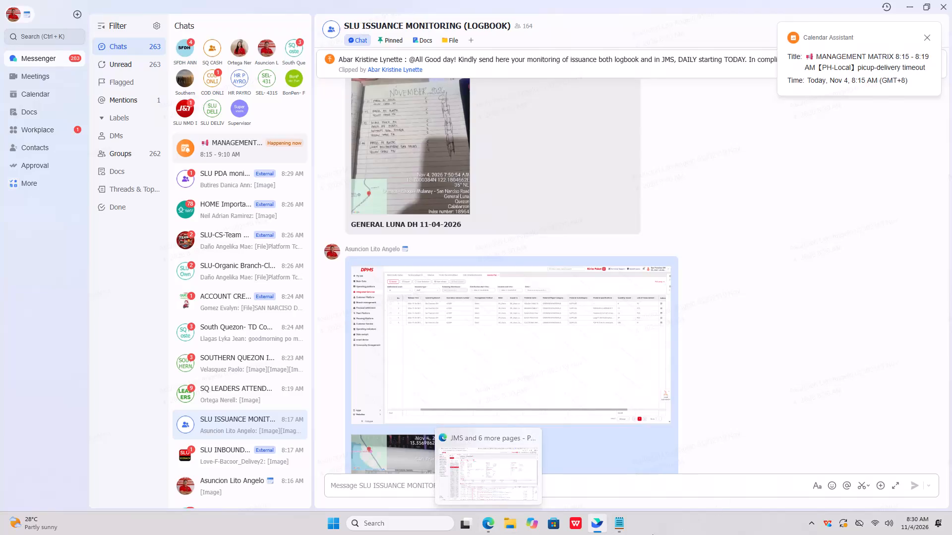
In File Explorer, create a folder named NOVEMBER HIGHVALUE inside HIGHVALUE REPORT FOLDER in Pictures.
left_click(507, 520)
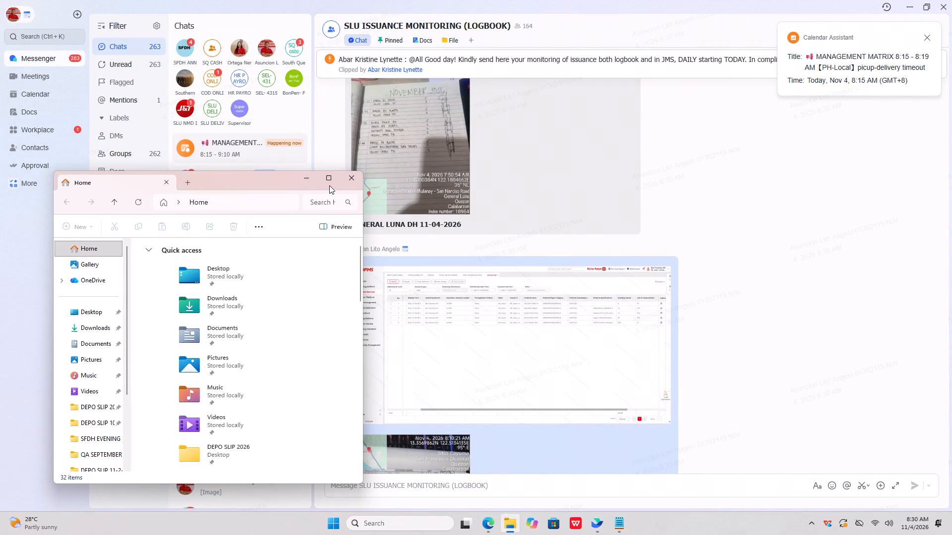
left_click(330, 183)
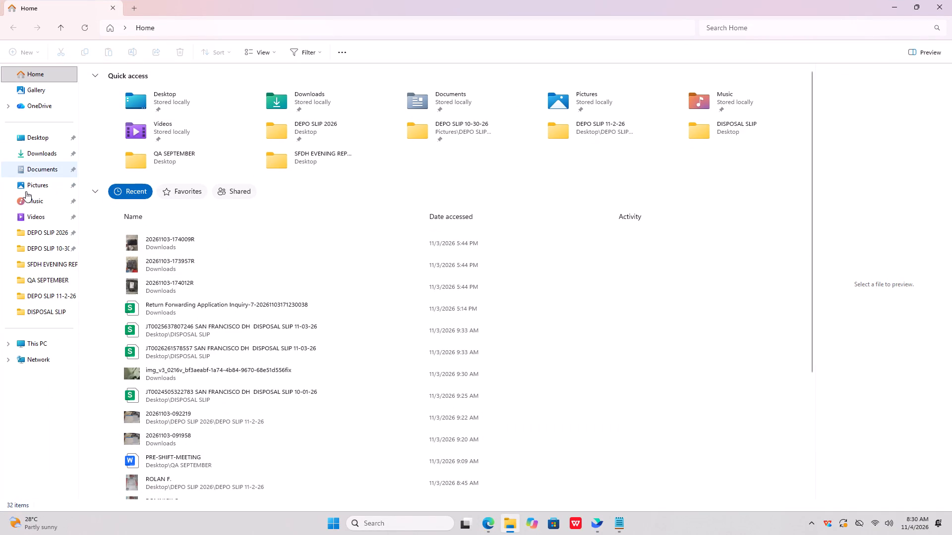
left_click(36, 183)
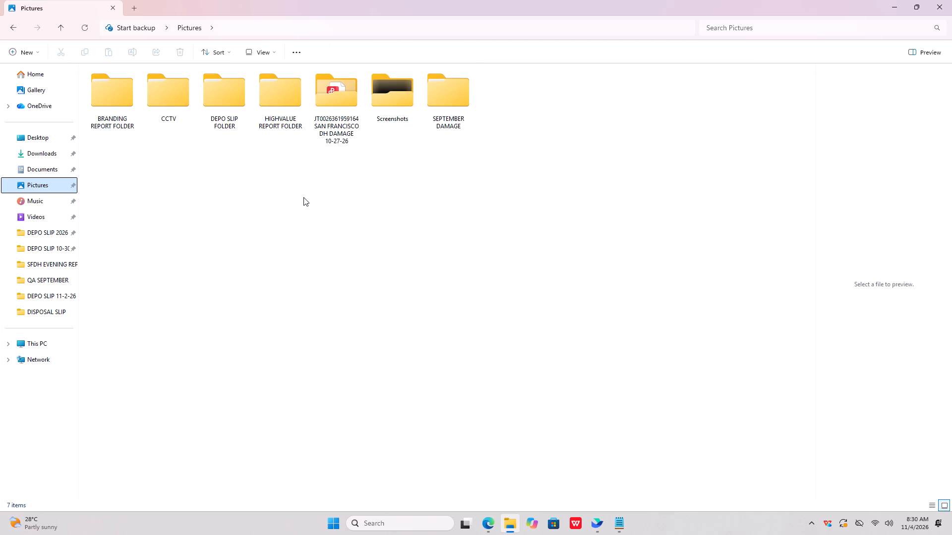
left_click(274, 108)
left_click(282, 96)
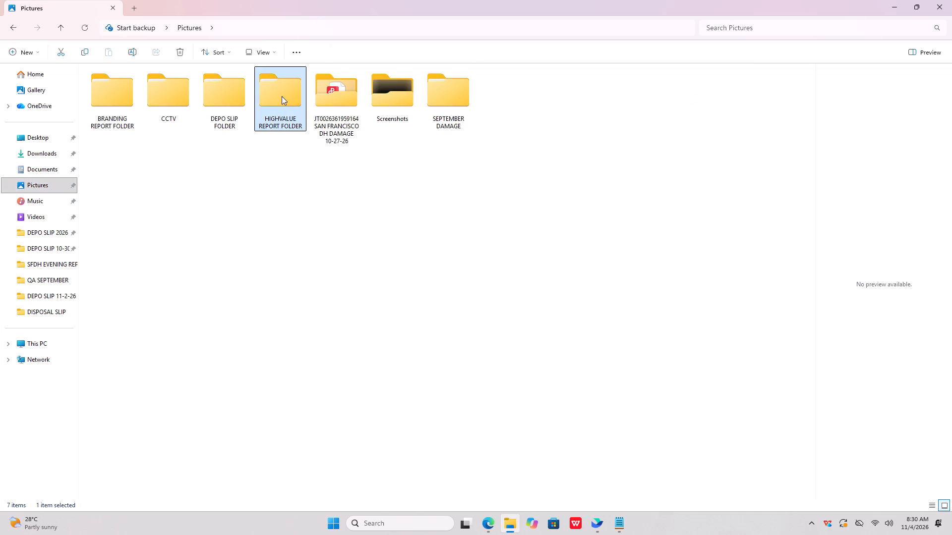
left_click(282, 96)
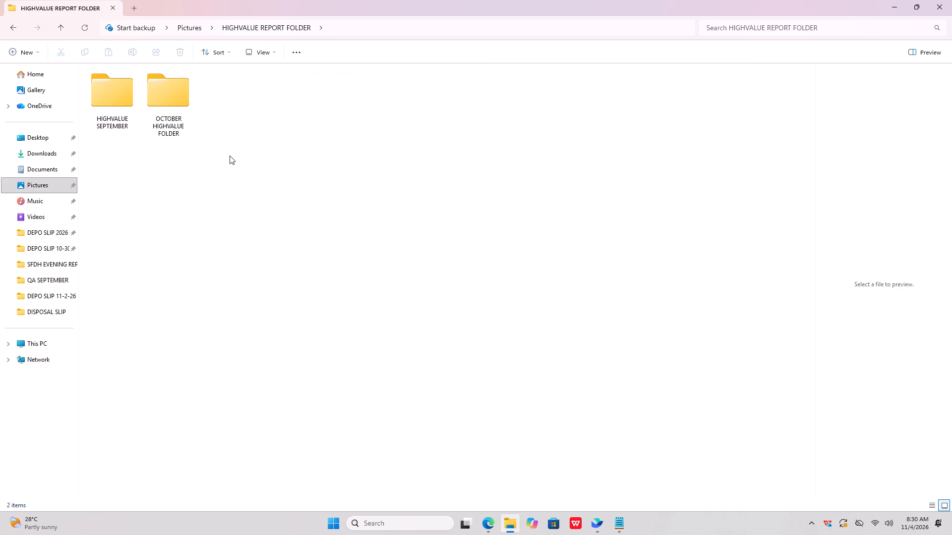
key("ctrl+shift+n")
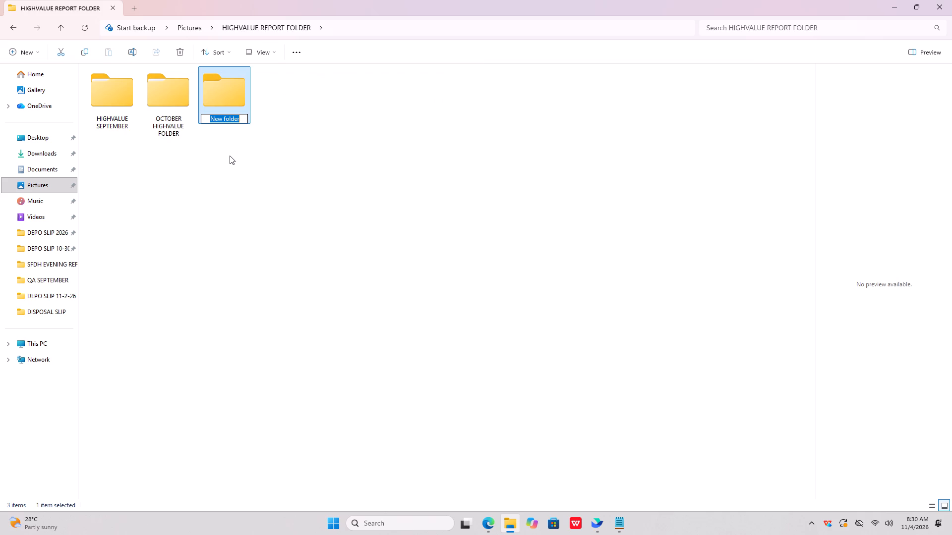
type("NOVEMBER")
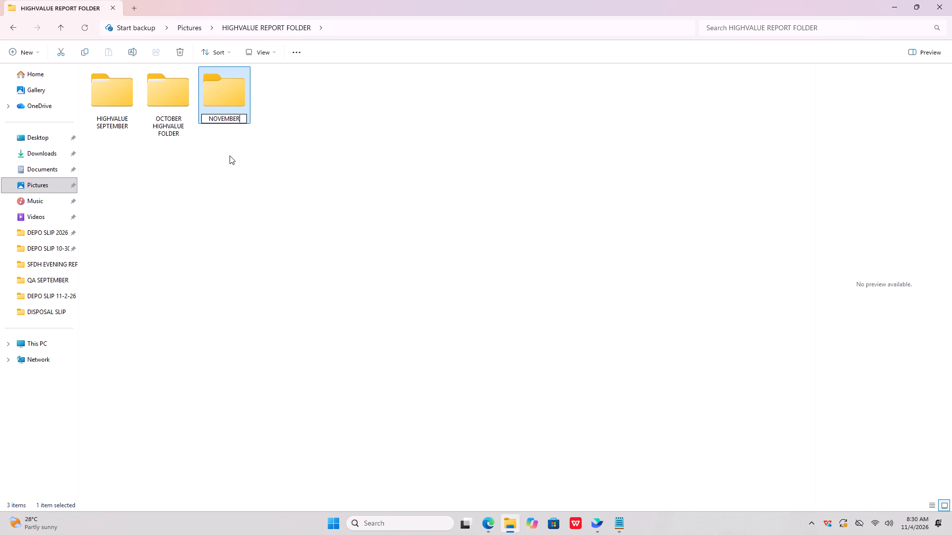
key("space")
type("HIGHVALUE")
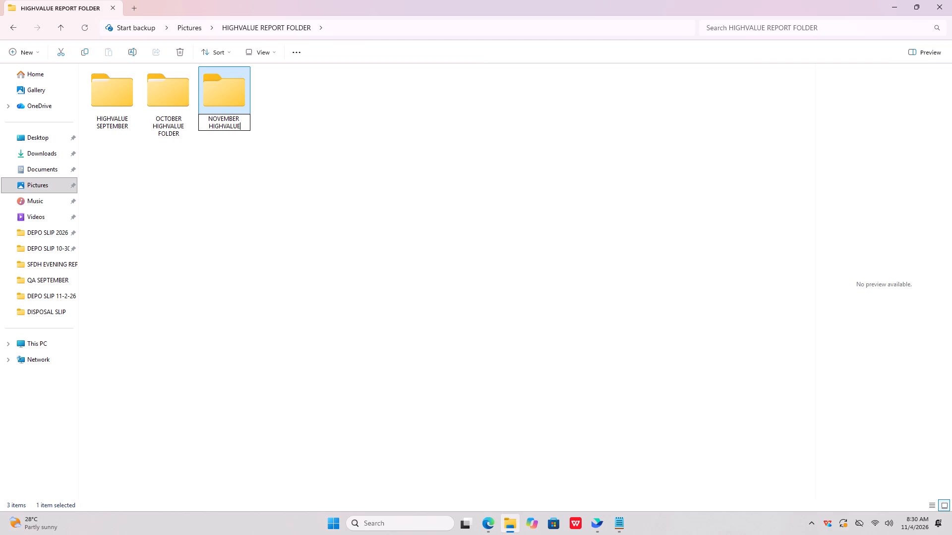
key("Return")
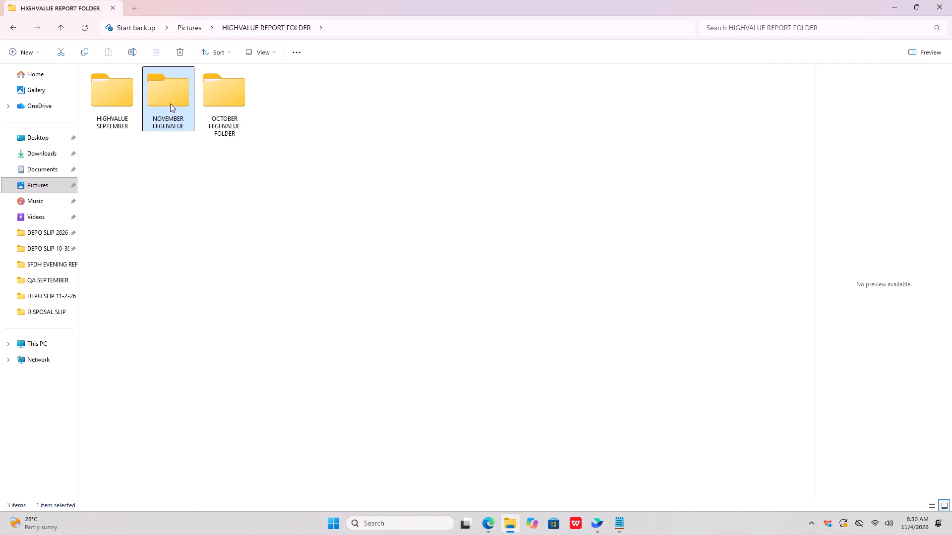
Open the NOVEMBER HIGHVALUE folder and create a new subfolder in it.
double_click(170, 104)
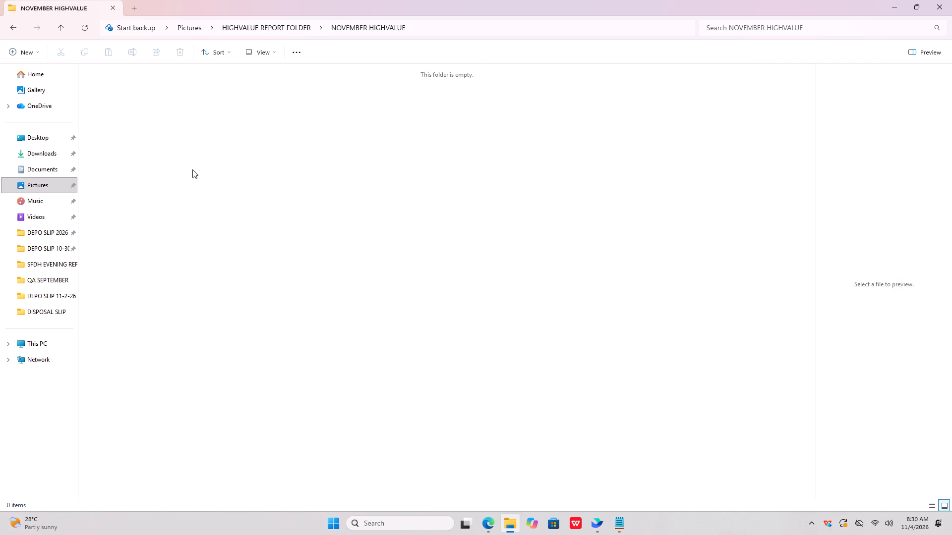
key("ctrl+shift+n")
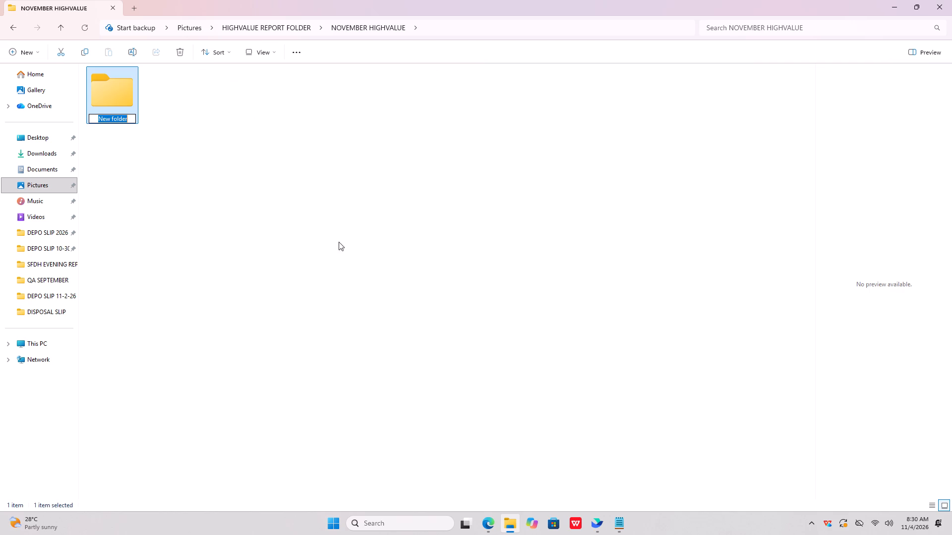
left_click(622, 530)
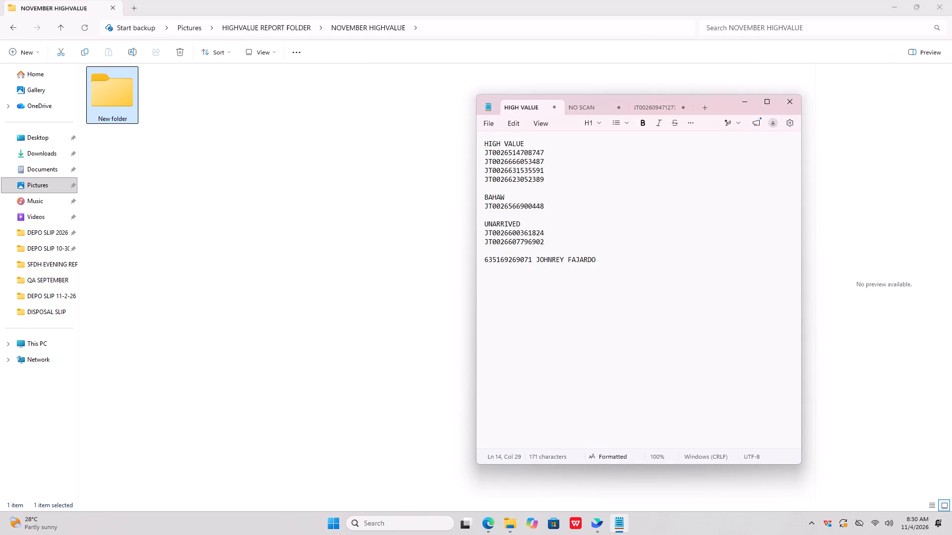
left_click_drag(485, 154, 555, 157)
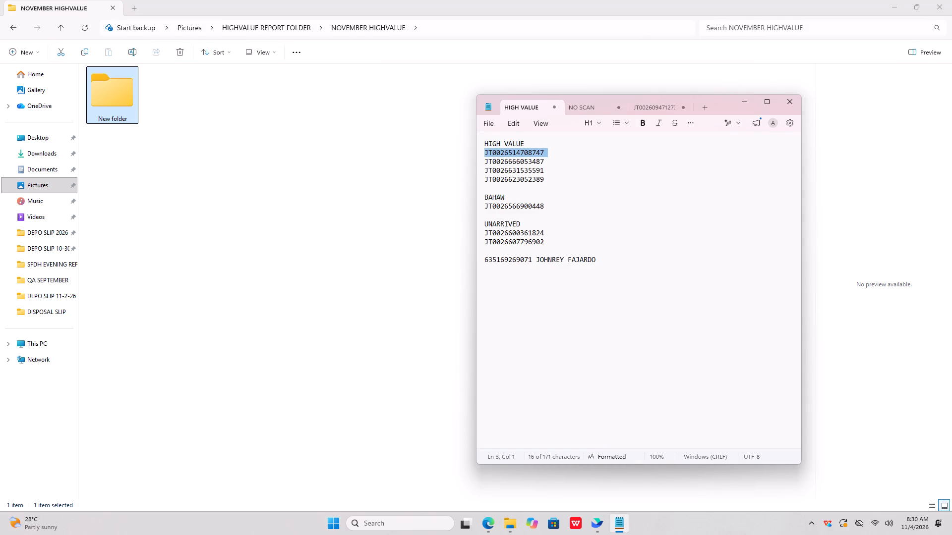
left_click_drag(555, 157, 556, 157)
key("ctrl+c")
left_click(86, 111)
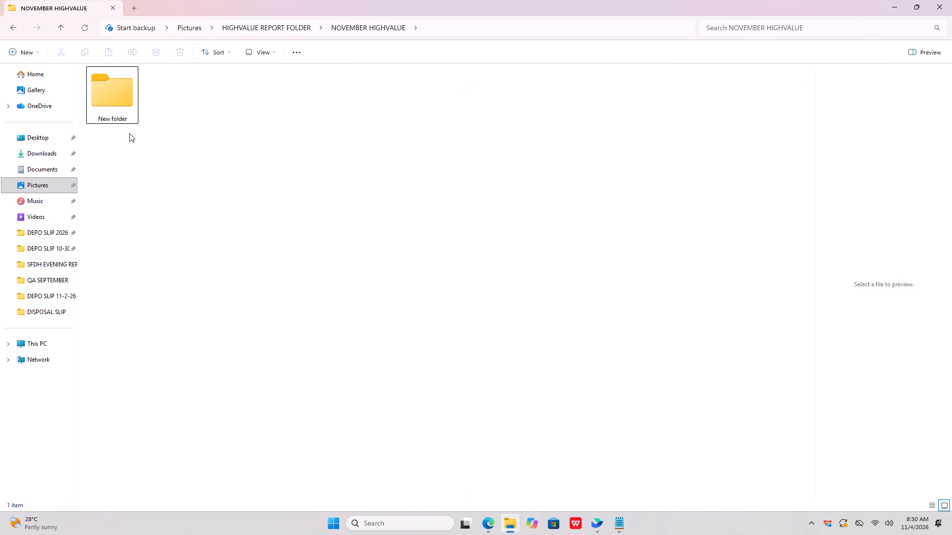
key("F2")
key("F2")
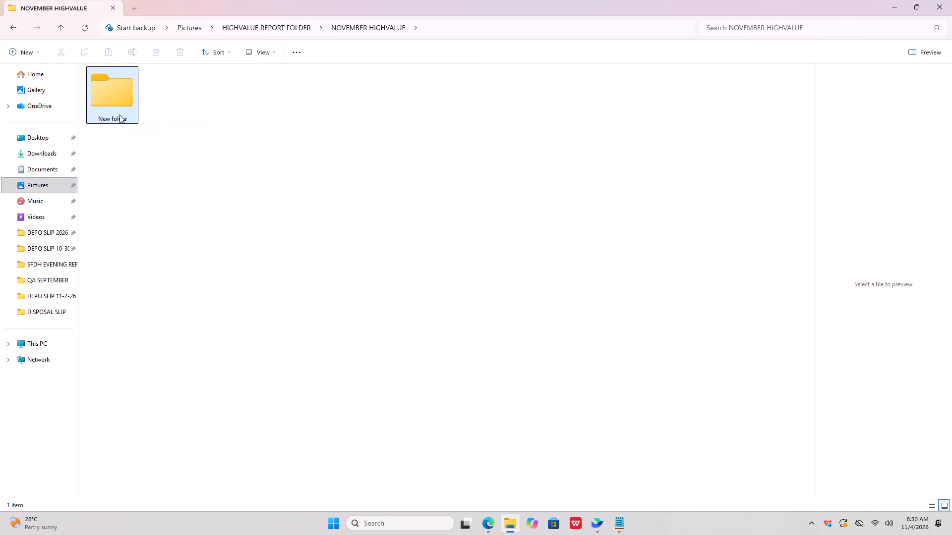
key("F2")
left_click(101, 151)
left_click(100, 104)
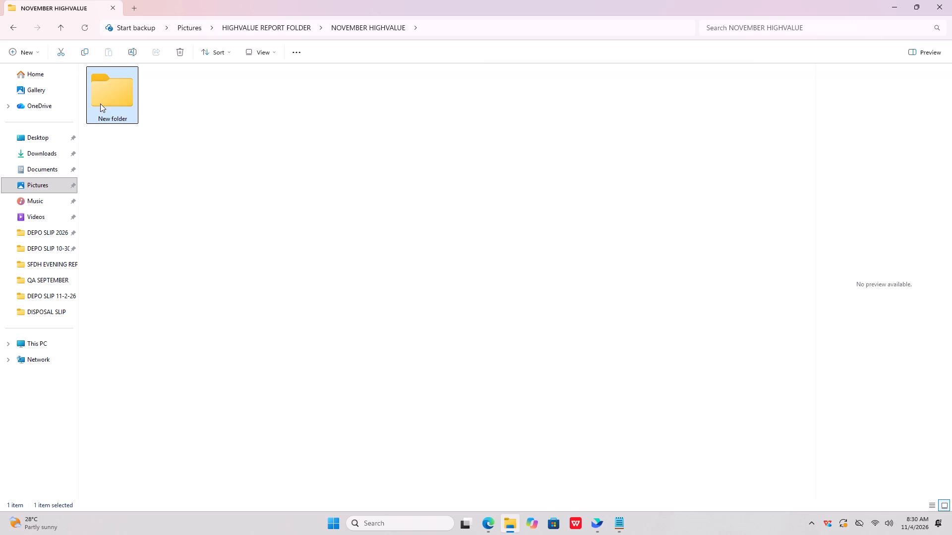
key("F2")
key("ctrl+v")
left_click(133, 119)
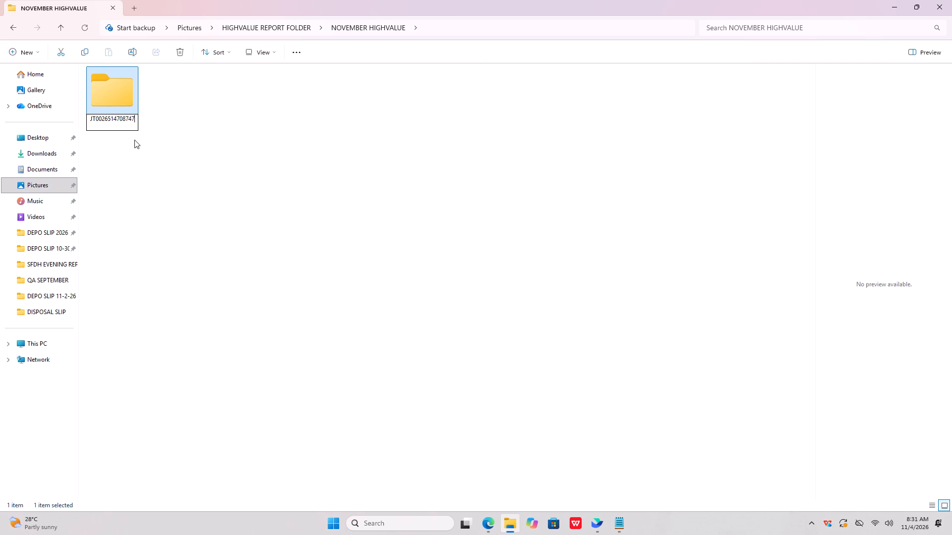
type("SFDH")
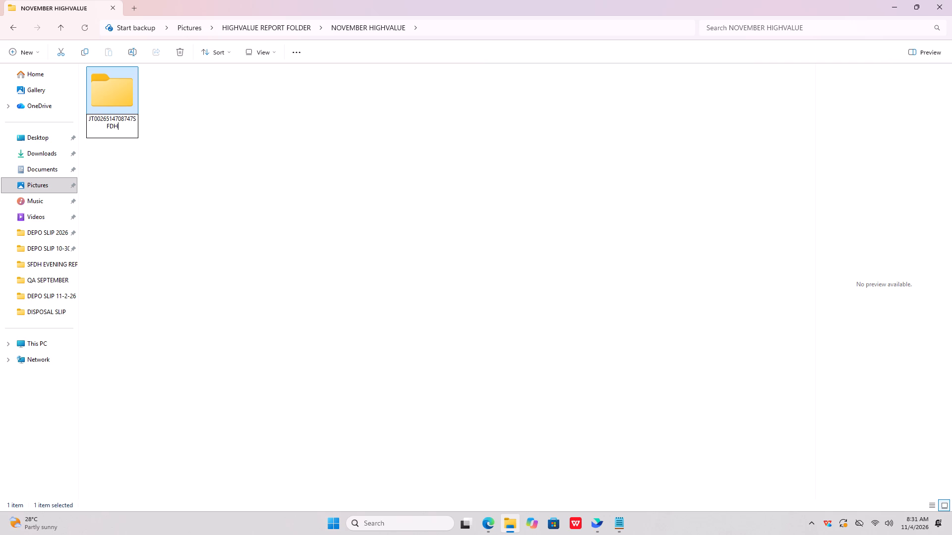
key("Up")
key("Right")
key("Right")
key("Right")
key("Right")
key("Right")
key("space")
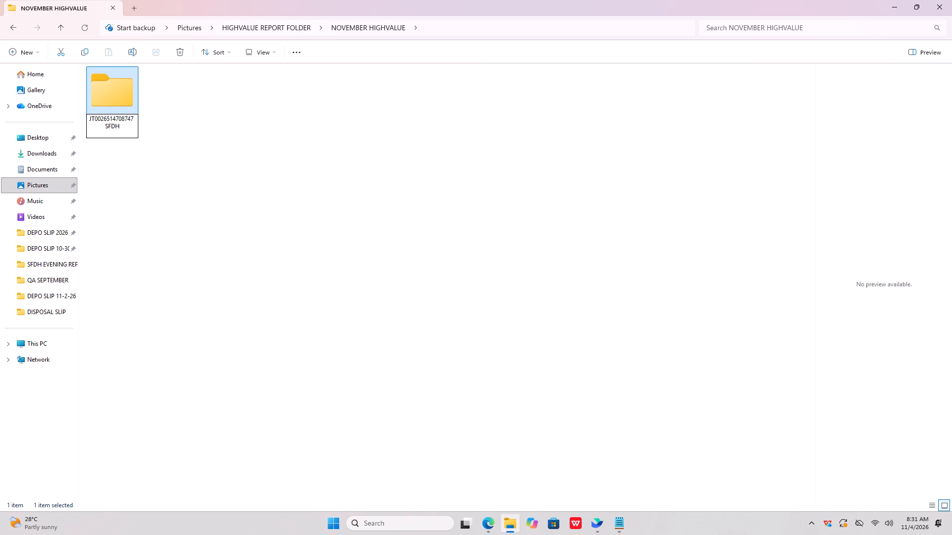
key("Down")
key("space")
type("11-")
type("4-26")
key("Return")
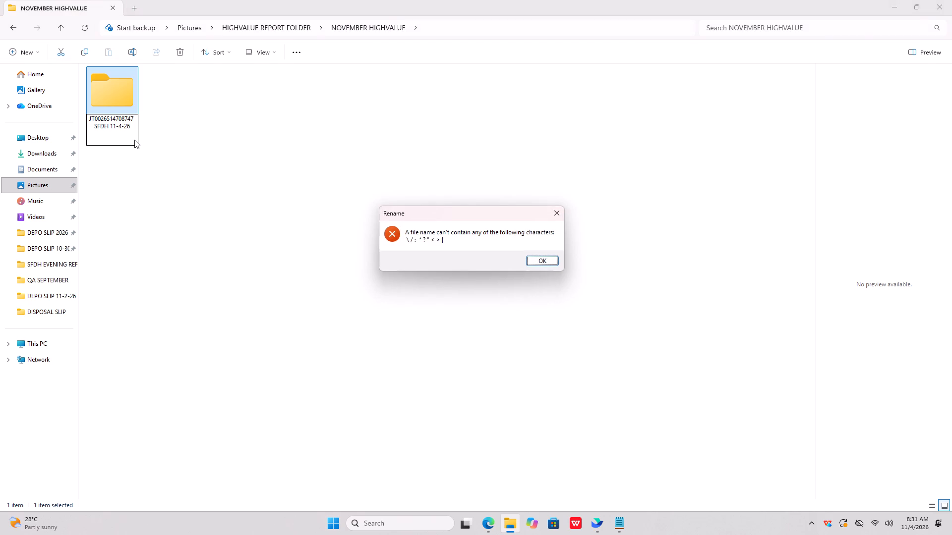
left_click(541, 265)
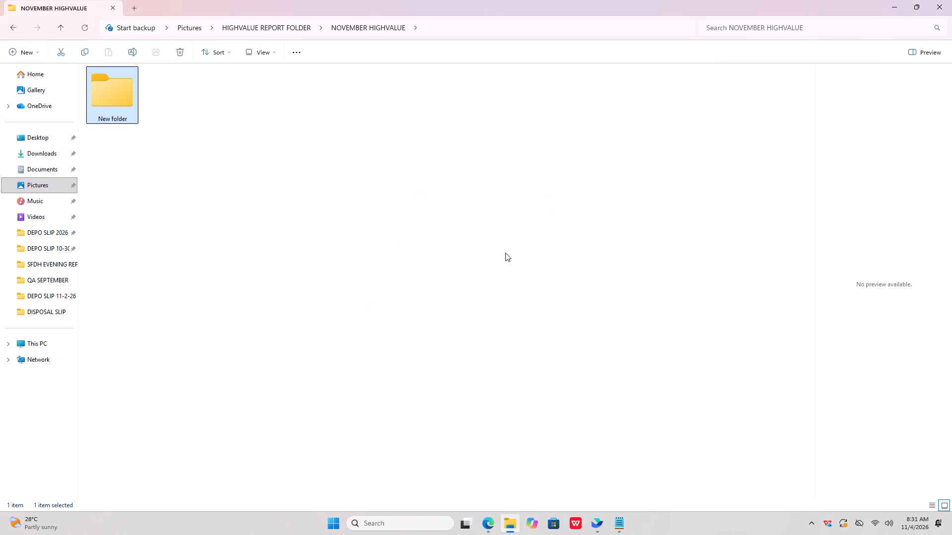
left_click(128, 111)
key("F2")
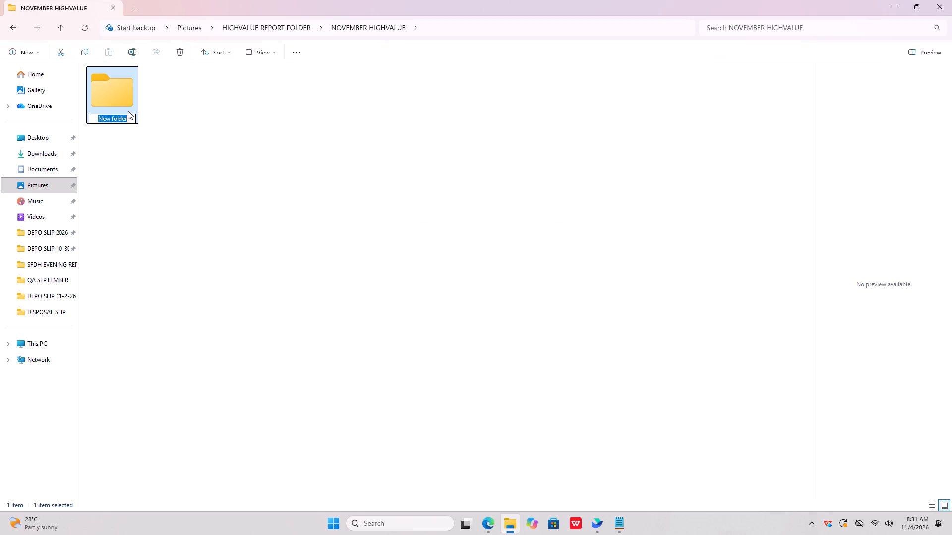
left_click(616, 525)
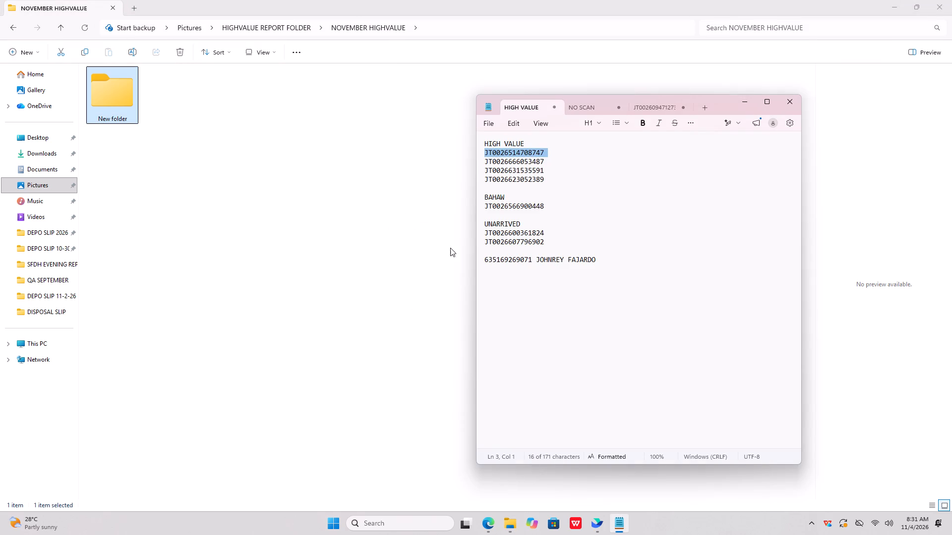
key("ctrl+c")
left_click(102, 118)
key("F2")
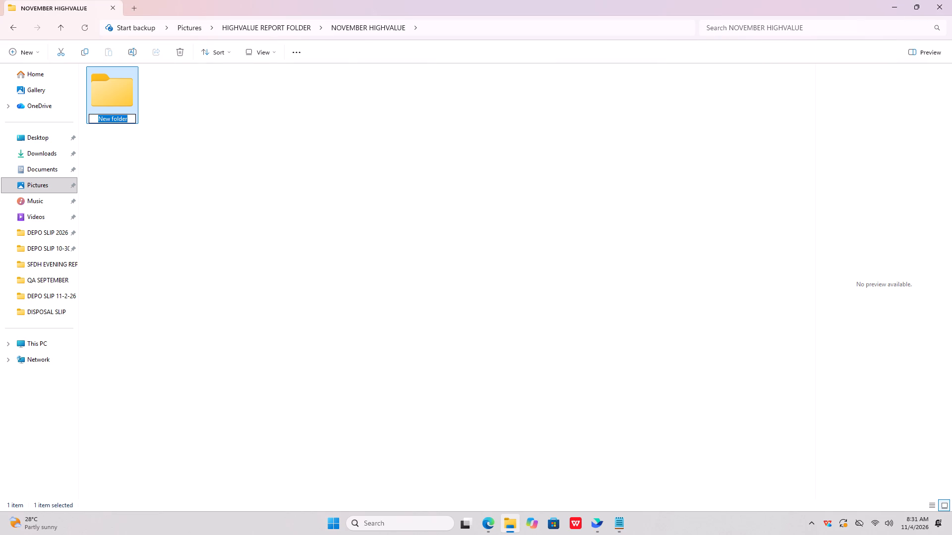
key("ctrl+v")
left_click(132, 119)
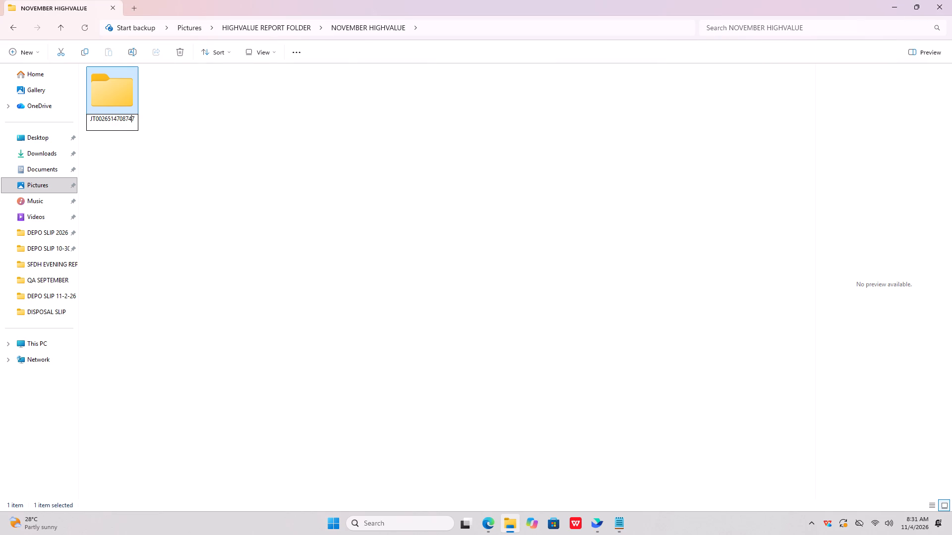
left_click(135, 116)
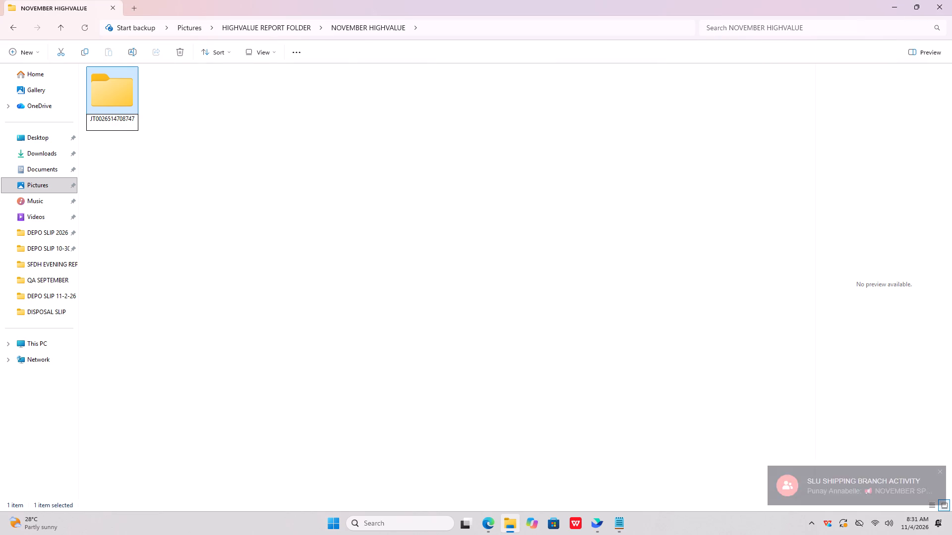
key("space")
type("SFDH")
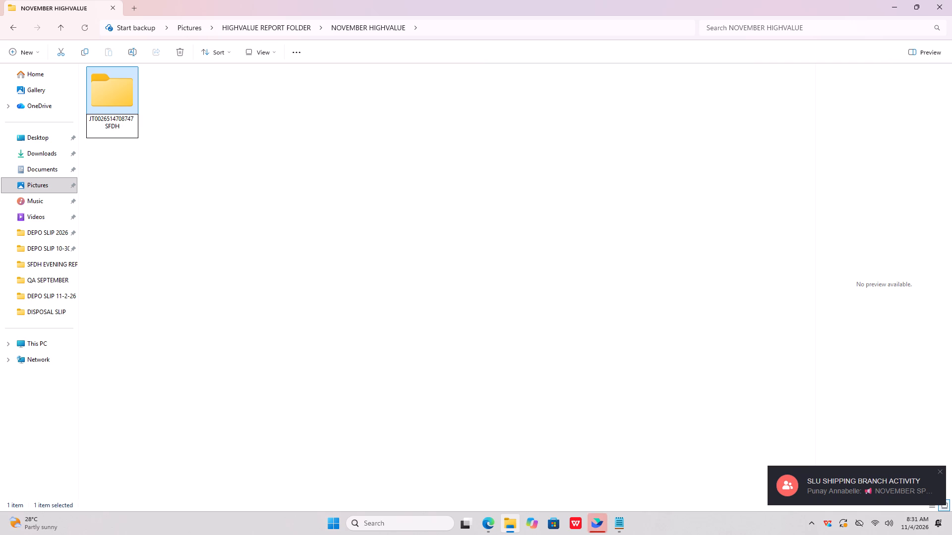
key("space")
type("10")
key("BackSpace")
type("1-")
type("4-26")
key("Down")
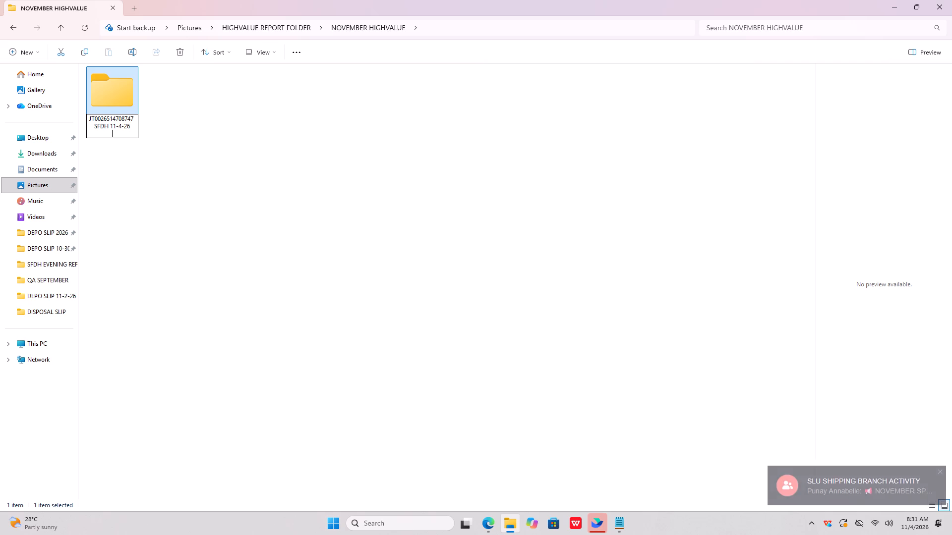
key("BackSpace")
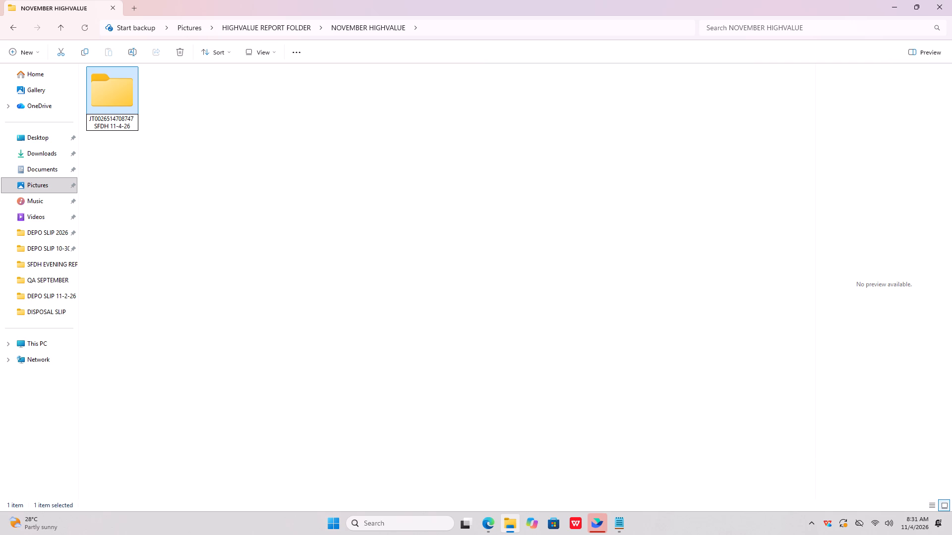
key("Return")
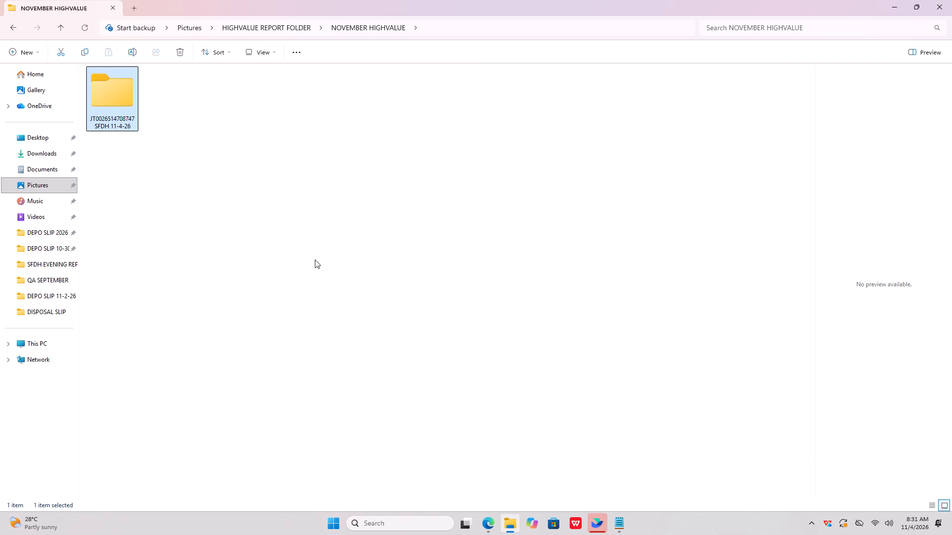
left_click(617, 523)
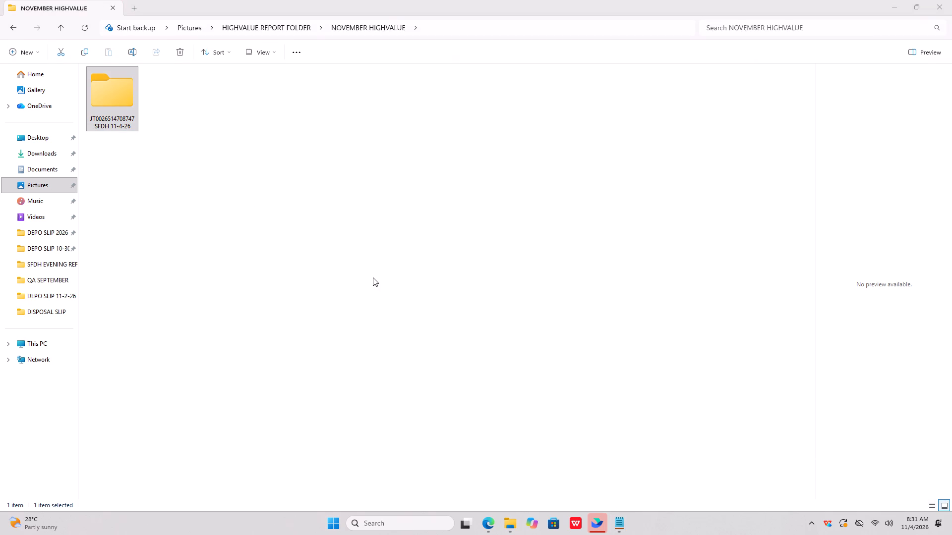
left_click(617, 531)
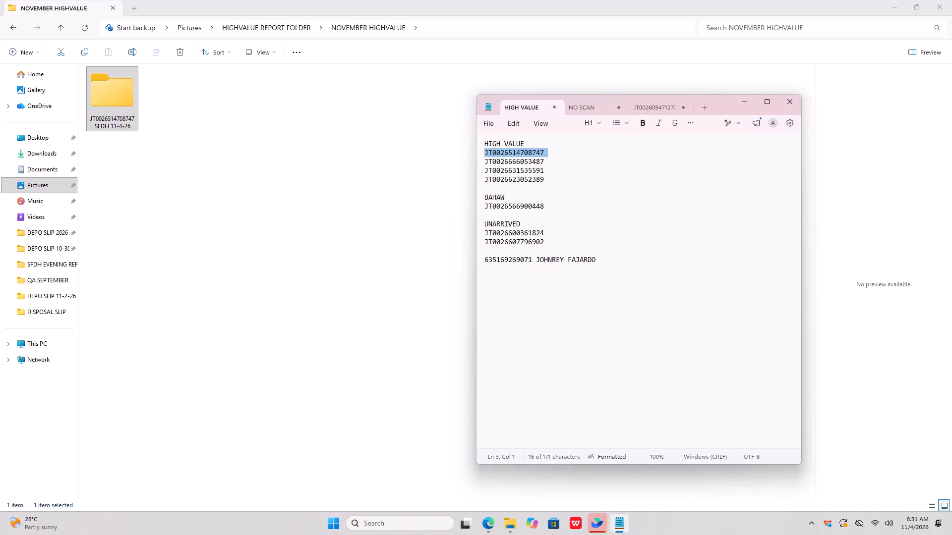
left_click_drag(485, 161, 535, 172)
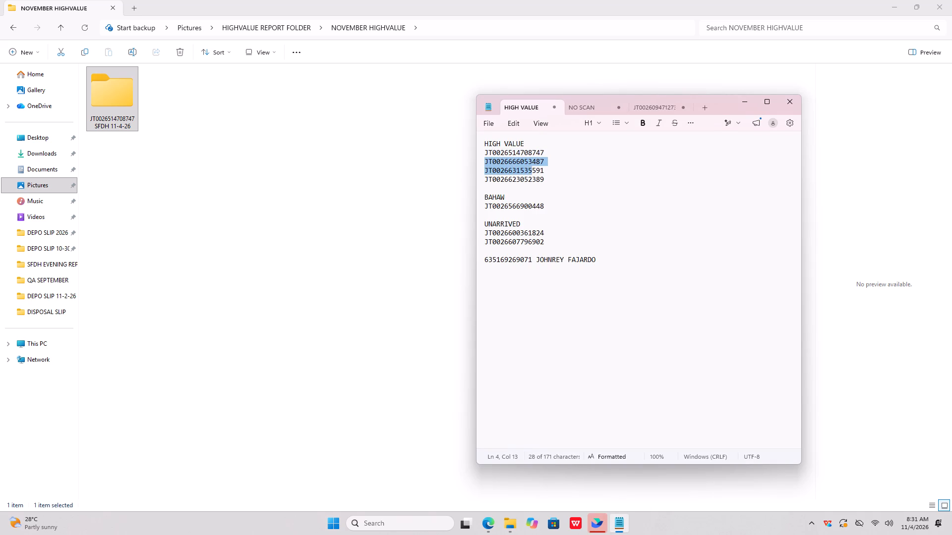
left_click_drag(535, 172, 547, 163)
key("ctrl+c")
left_click(178, 121)
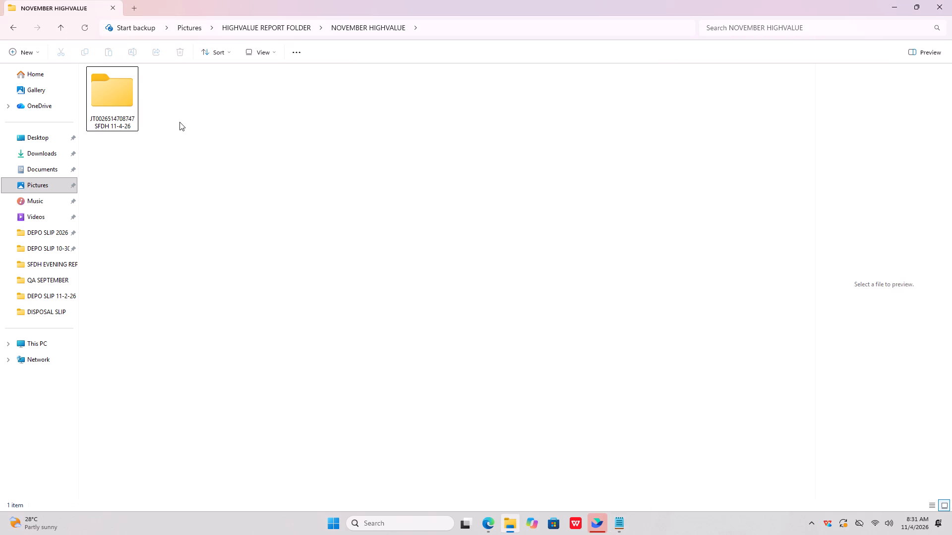
key("ctrl+shift+n")
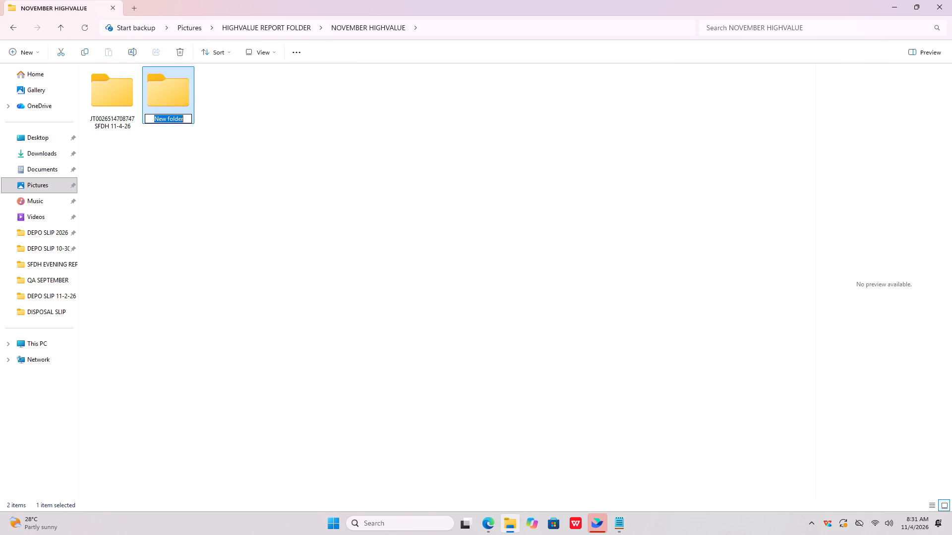
key("ctrl+v")
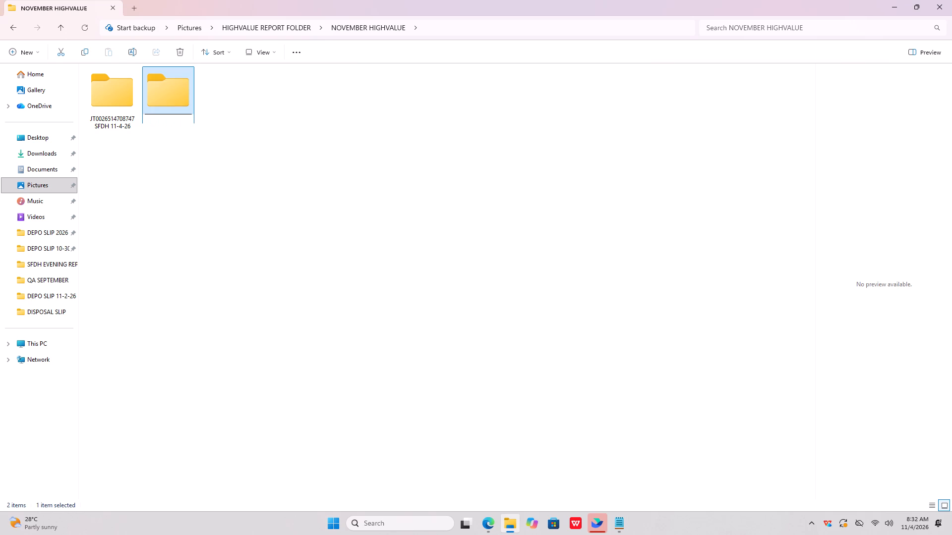
key("BackSpace")
key("space")
type("SFDH 11-4-26")
key("Return")
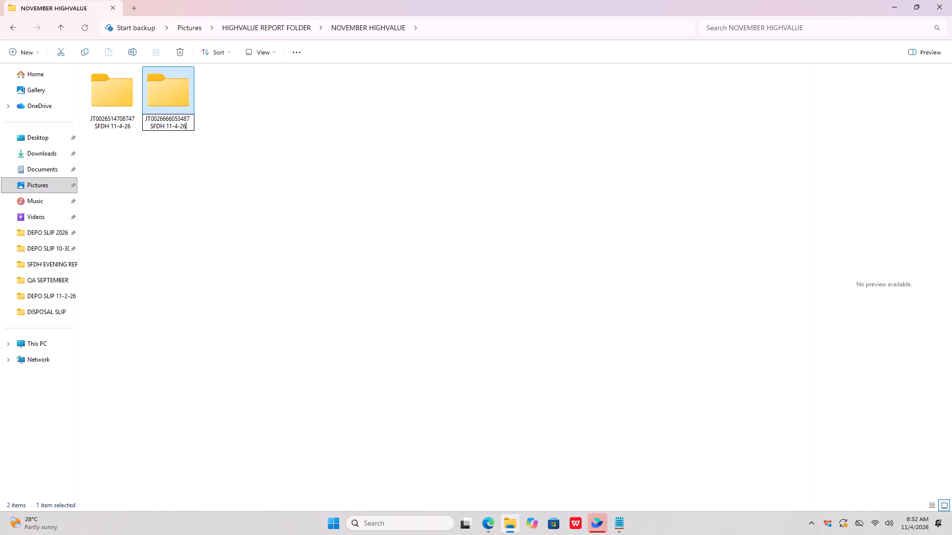
left_click(618, 528)
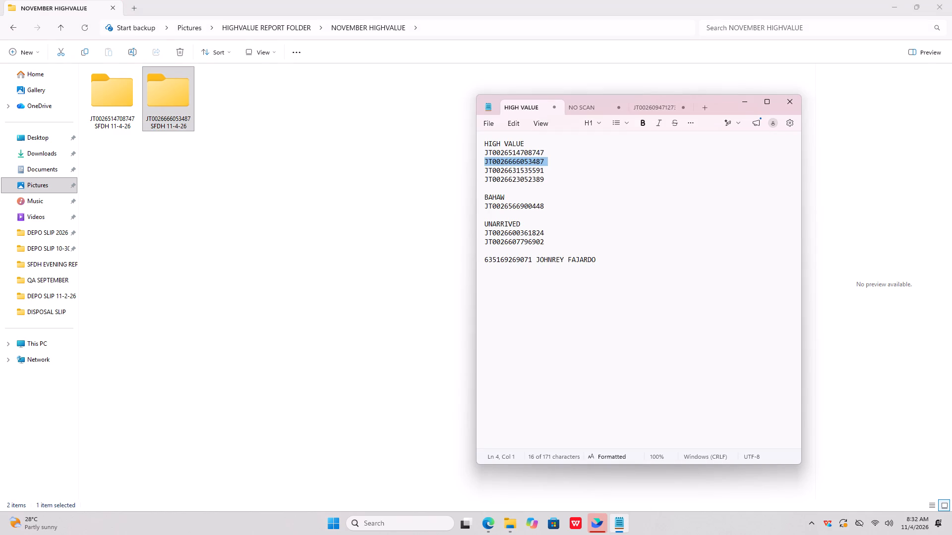
left_click_drag(485, 172, 550, 170)
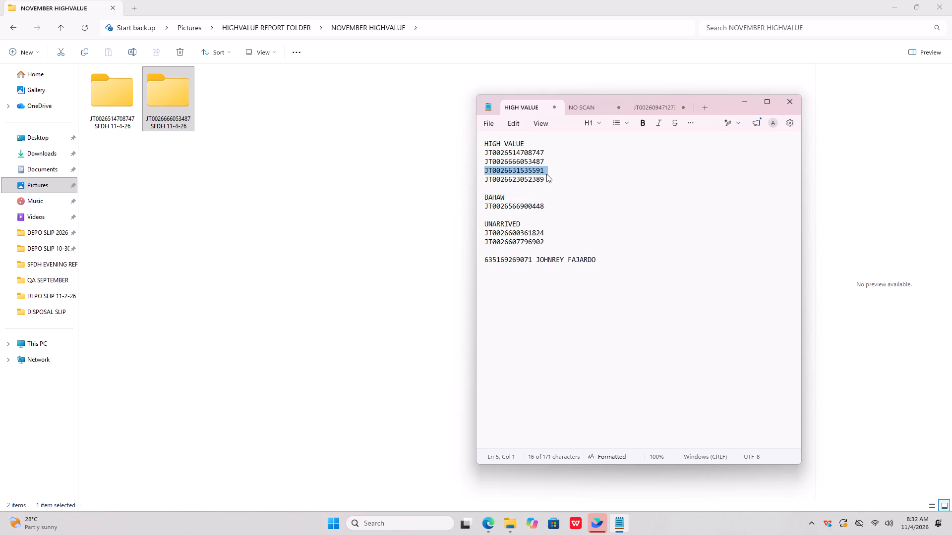
key("ctrl+c")
key("ctrl+c")
left_click(266, 119)
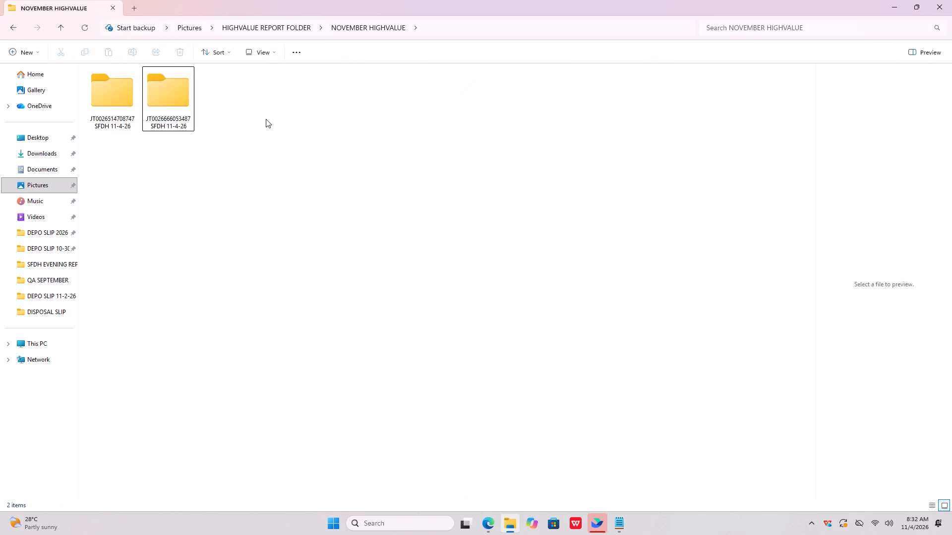
key("ctrl+shift+n")
key("ctrl+v")
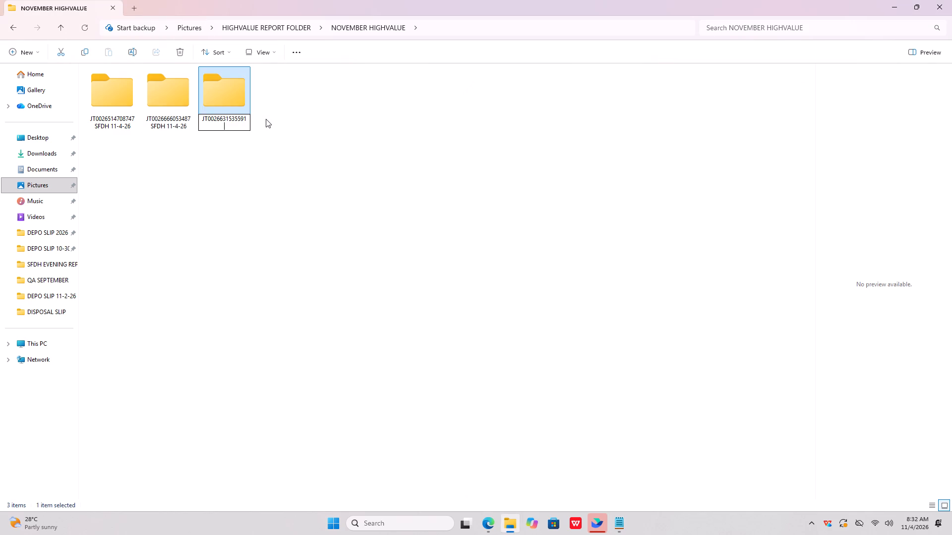
key("BackSpace")
key("space")
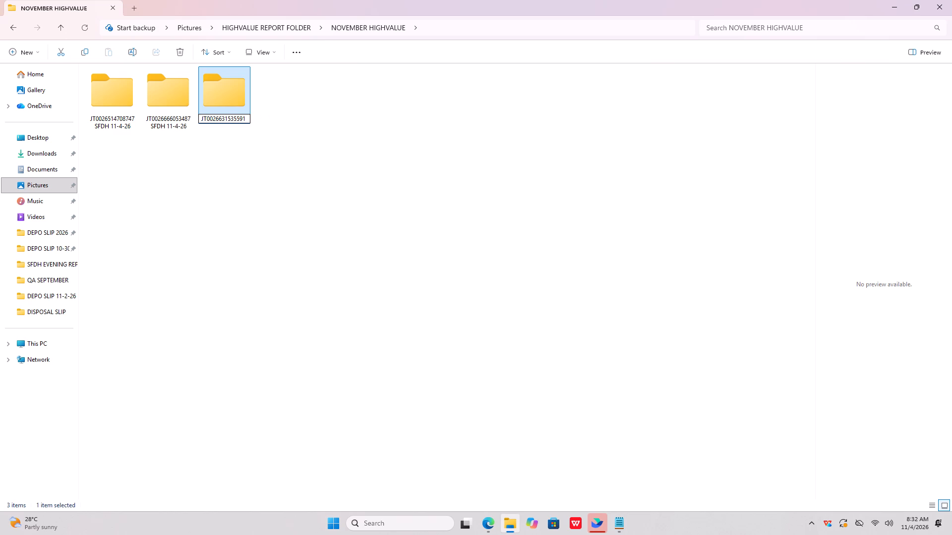
type("SFDH")
key("space")
type("11-4-26")
key("Return")
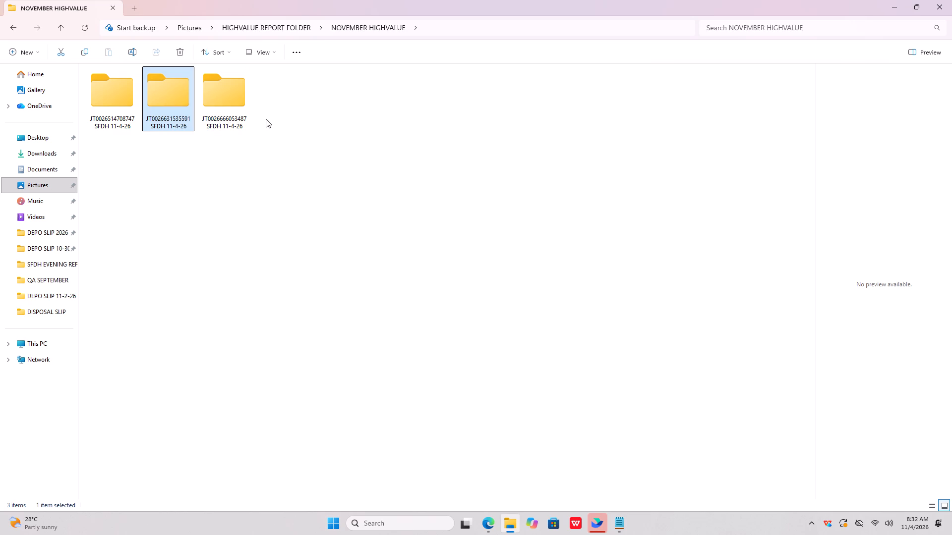
left_click(624, 529)
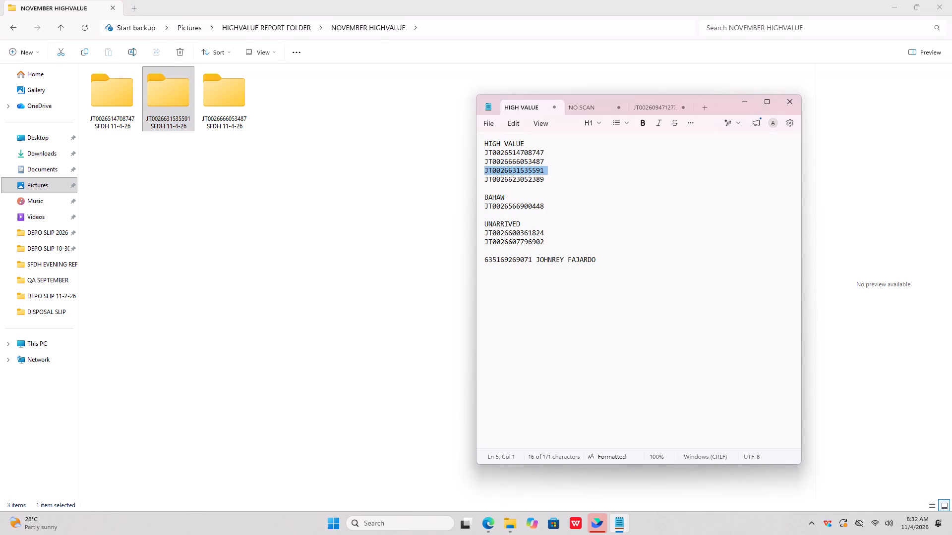
left_click_drag(485, 180, 550, 184)
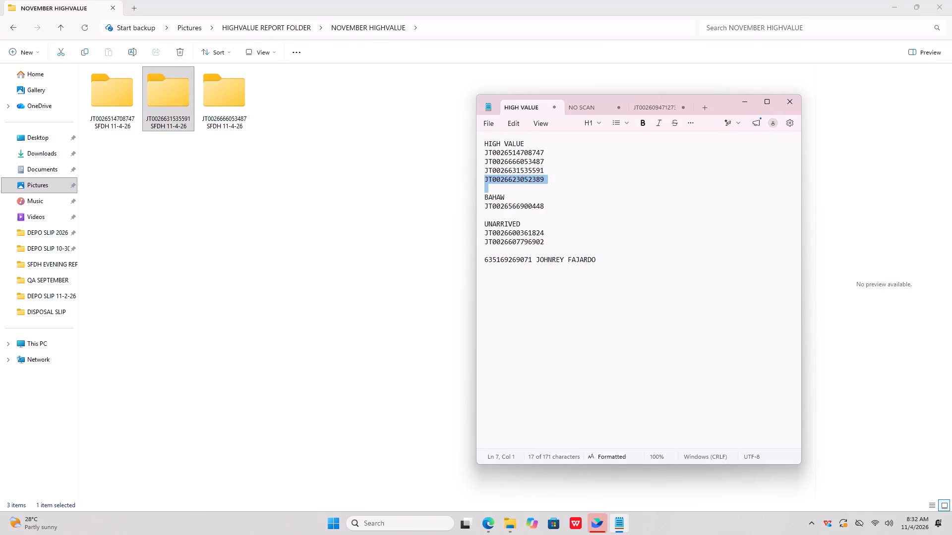
left_click_drag(550, 184, 550, 179)
key("ctrl+c")
left_click(352, 148)
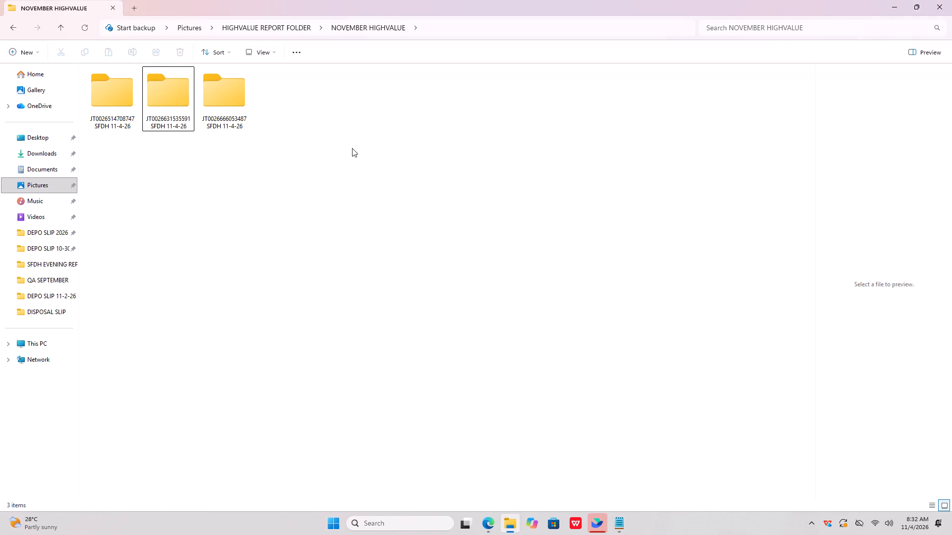
key("ctrl+shift+n")
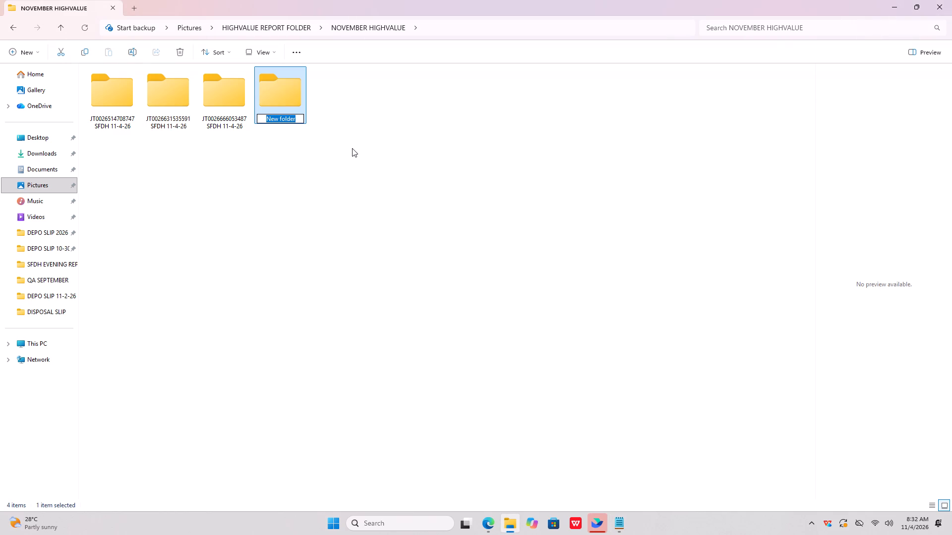
key("ctrl+v")
key("BackSpace")
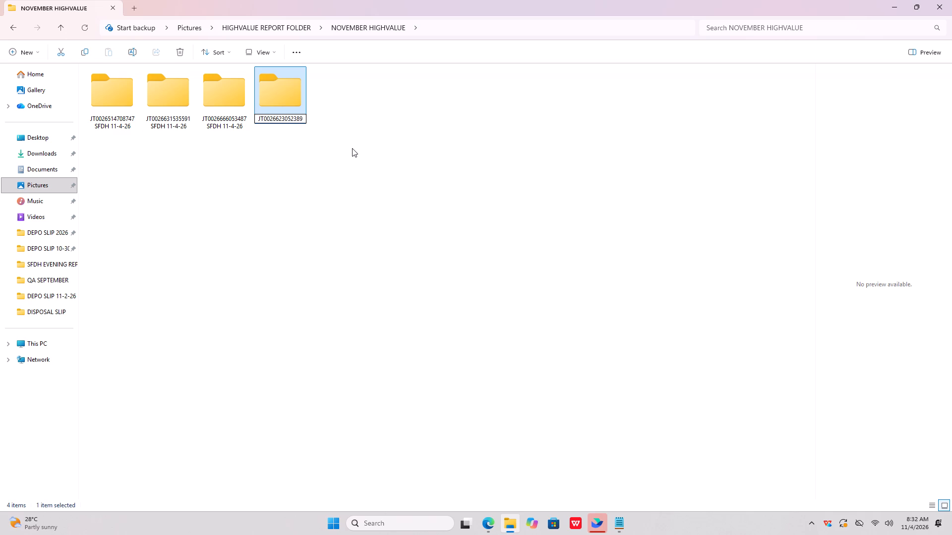
key("space")
type("SFDH 11-")
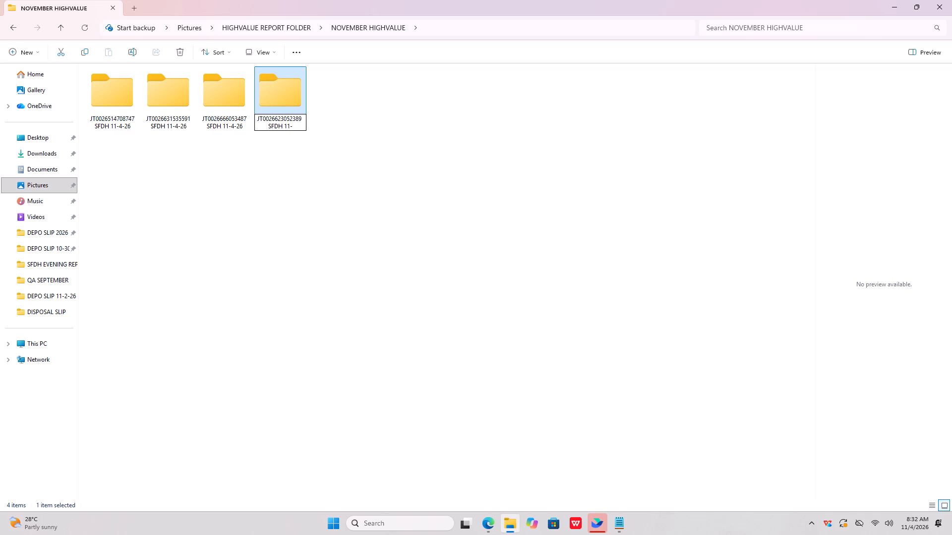
type("4-26")
key("Return")
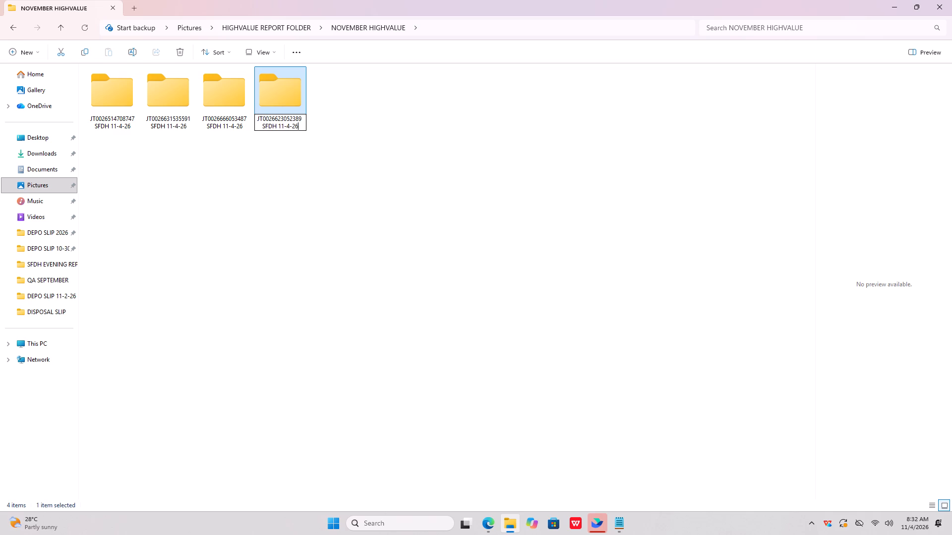
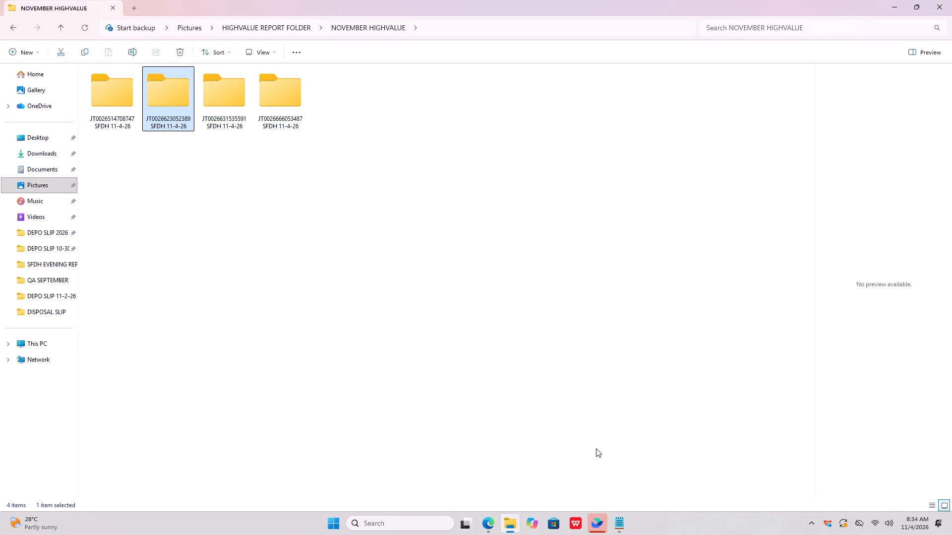
Switch to Feishu and open the self-memo chat, locating the first high-value parcel photo stamped Nov 4, 2026 7:20:11 AM.
left_click(591, 527)
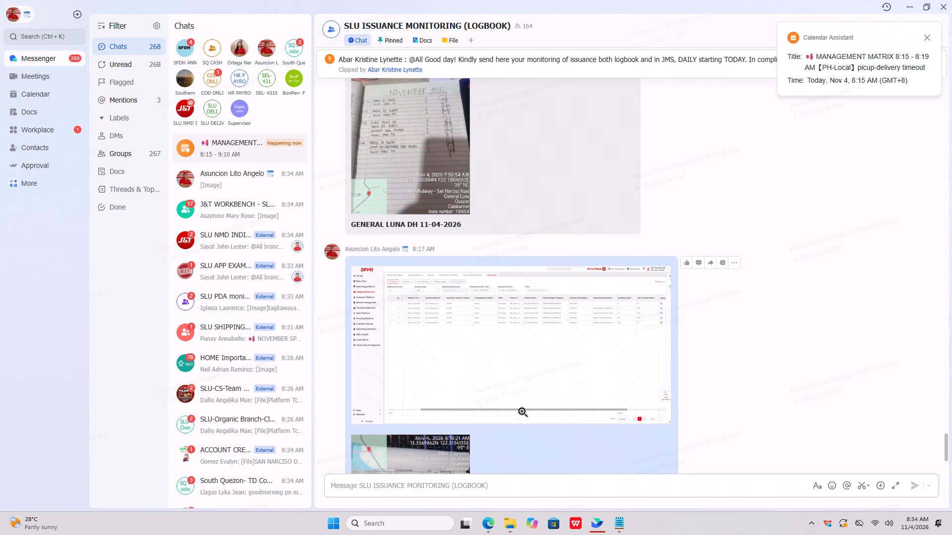
scroll(527, 345, "down", 15)
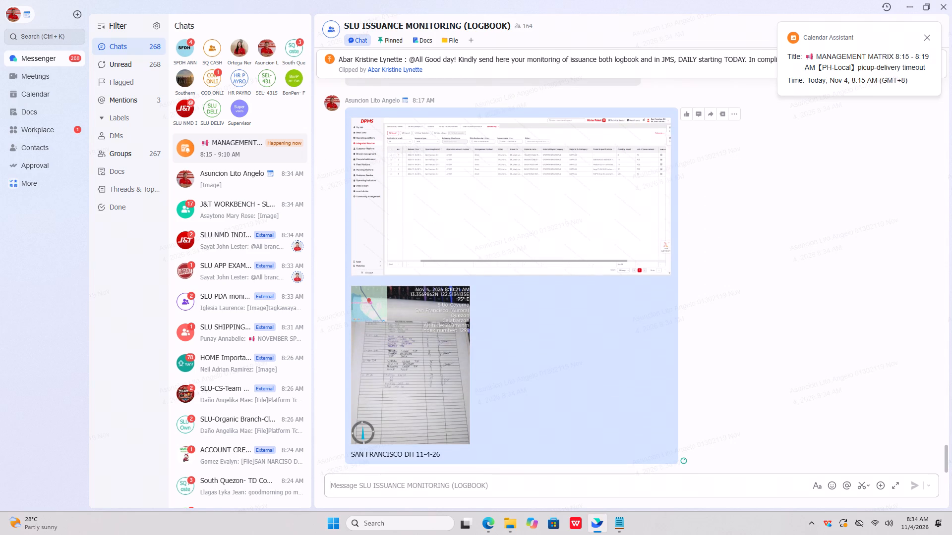
scroll(513, 380, "up", 3)
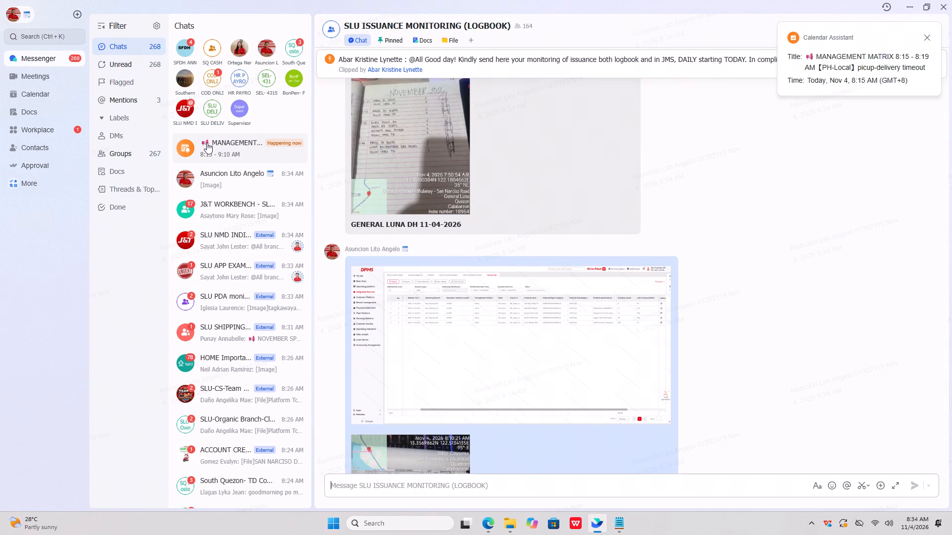
left_click(208, 185)
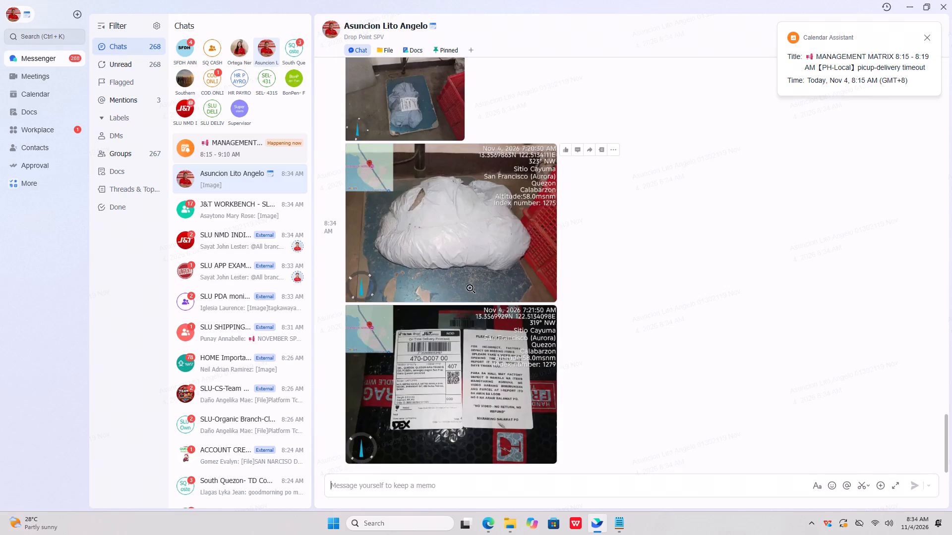
scroll(467, 281, "up", 20)
scroll(467, 281, "up", 4)
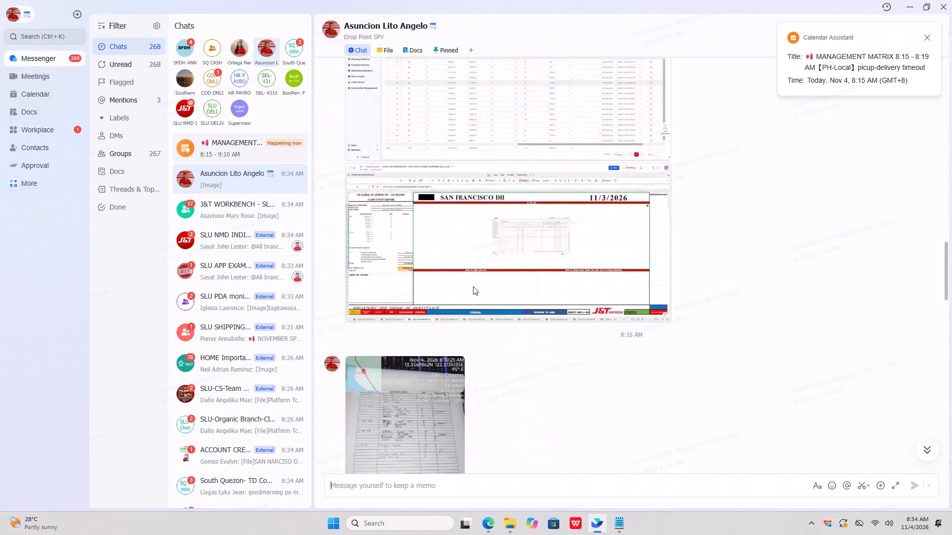
scroll(473, 286, "down", 4)
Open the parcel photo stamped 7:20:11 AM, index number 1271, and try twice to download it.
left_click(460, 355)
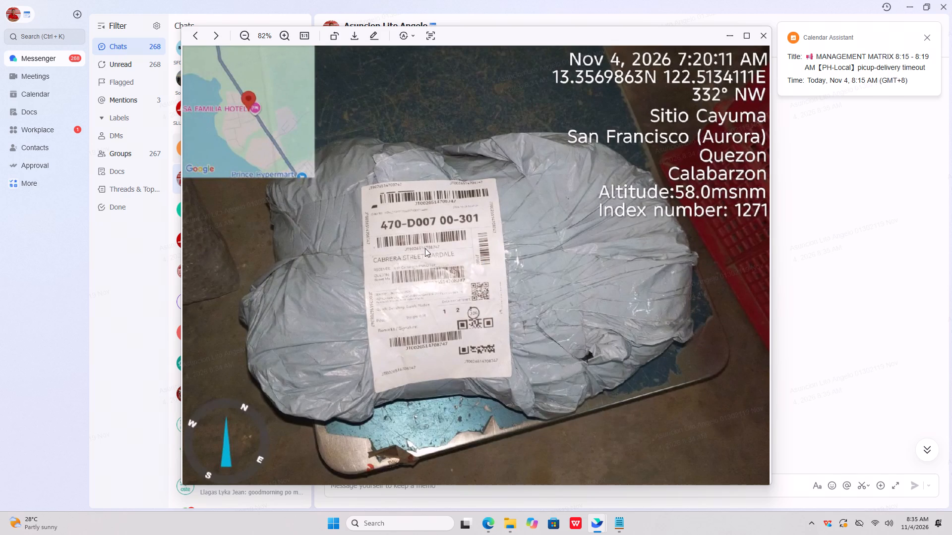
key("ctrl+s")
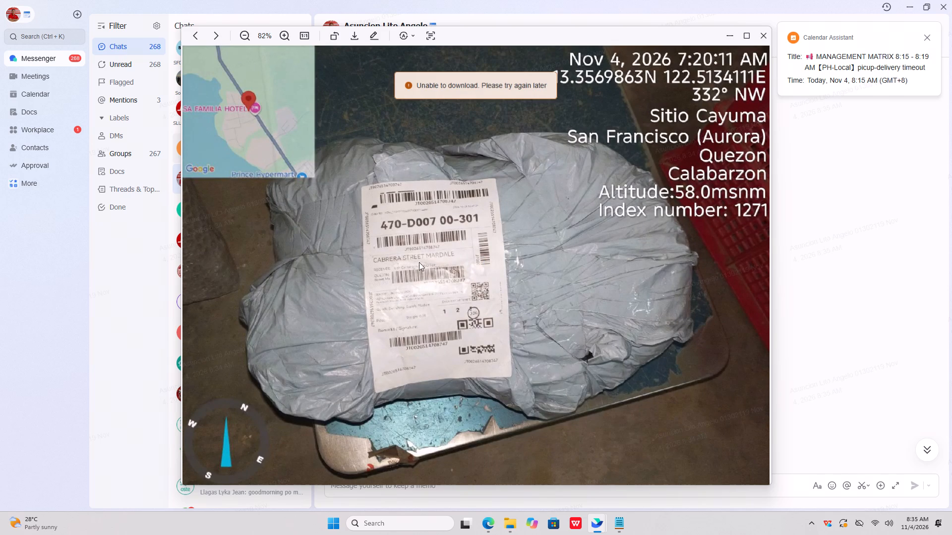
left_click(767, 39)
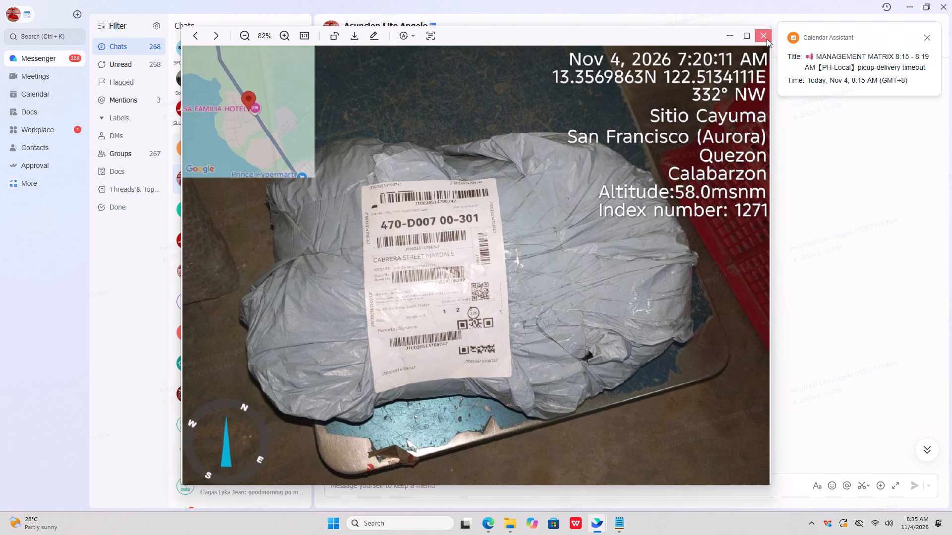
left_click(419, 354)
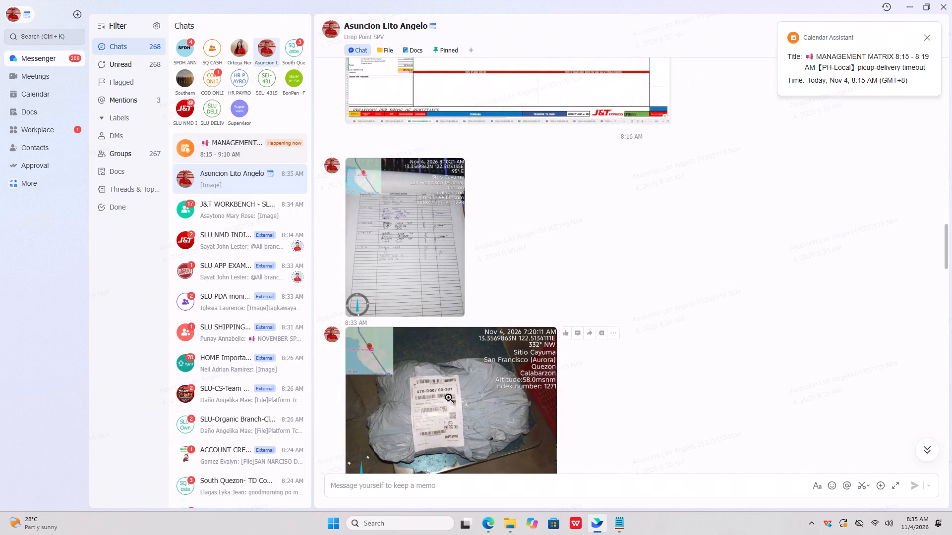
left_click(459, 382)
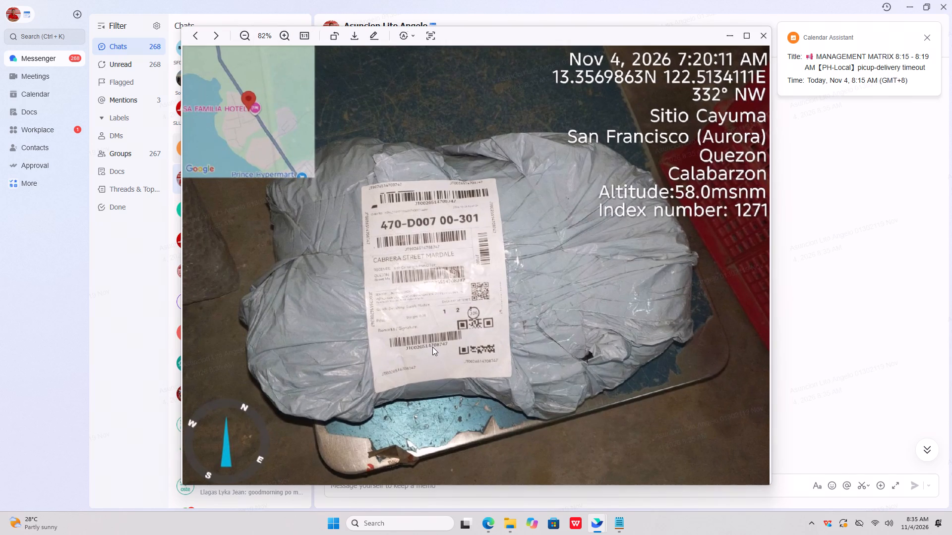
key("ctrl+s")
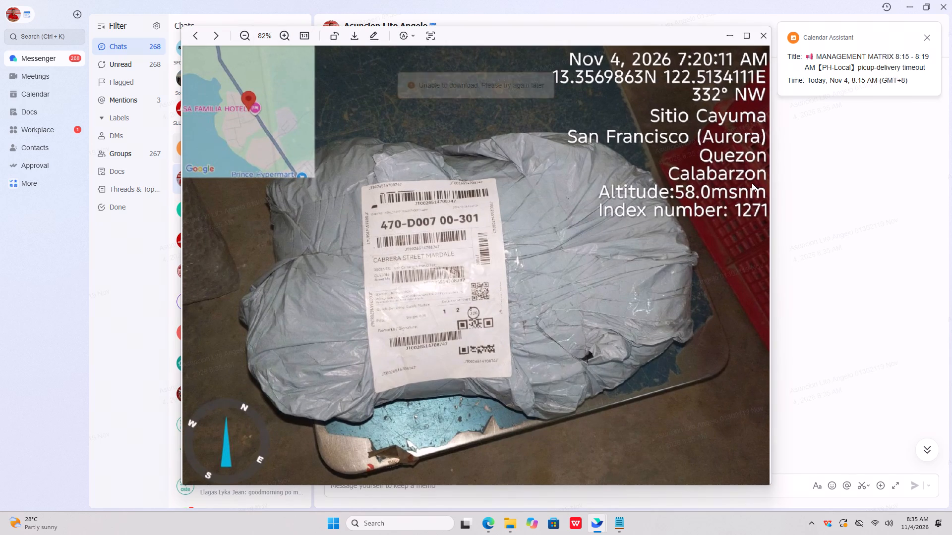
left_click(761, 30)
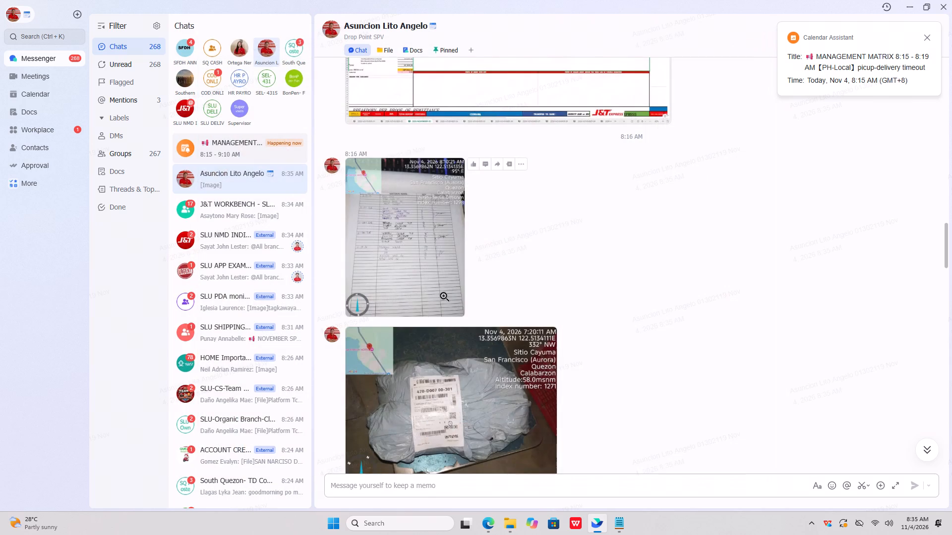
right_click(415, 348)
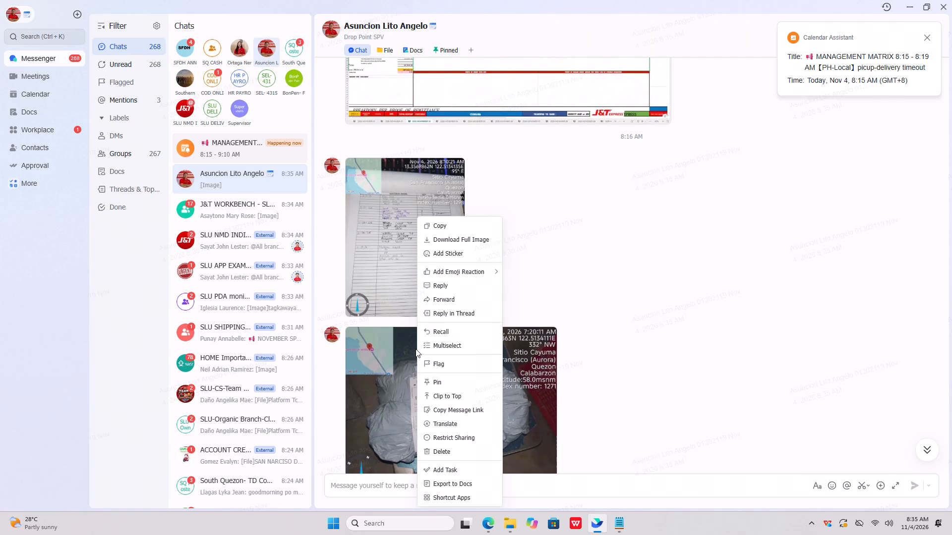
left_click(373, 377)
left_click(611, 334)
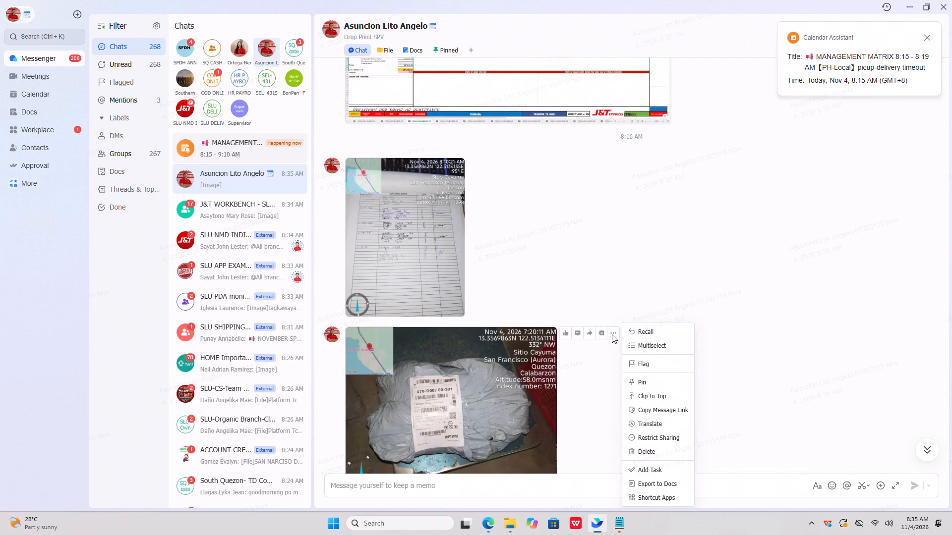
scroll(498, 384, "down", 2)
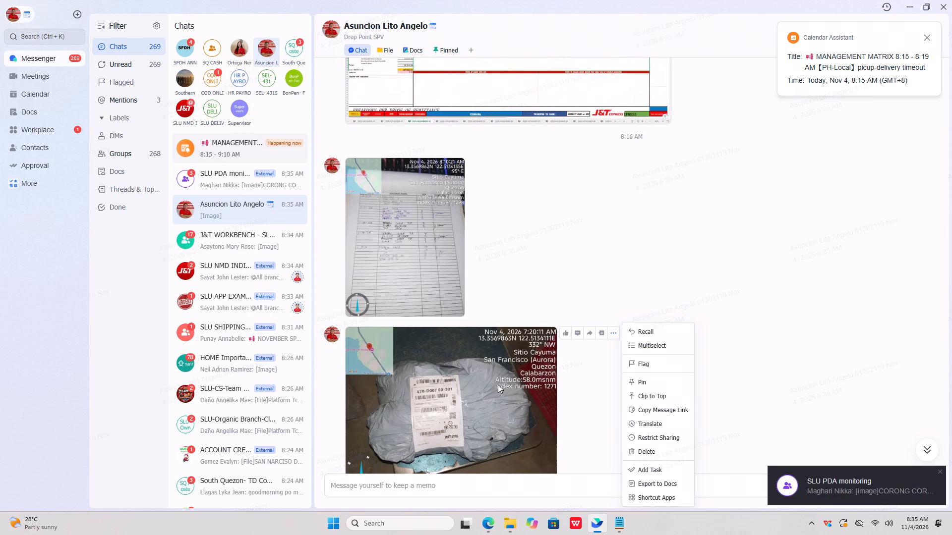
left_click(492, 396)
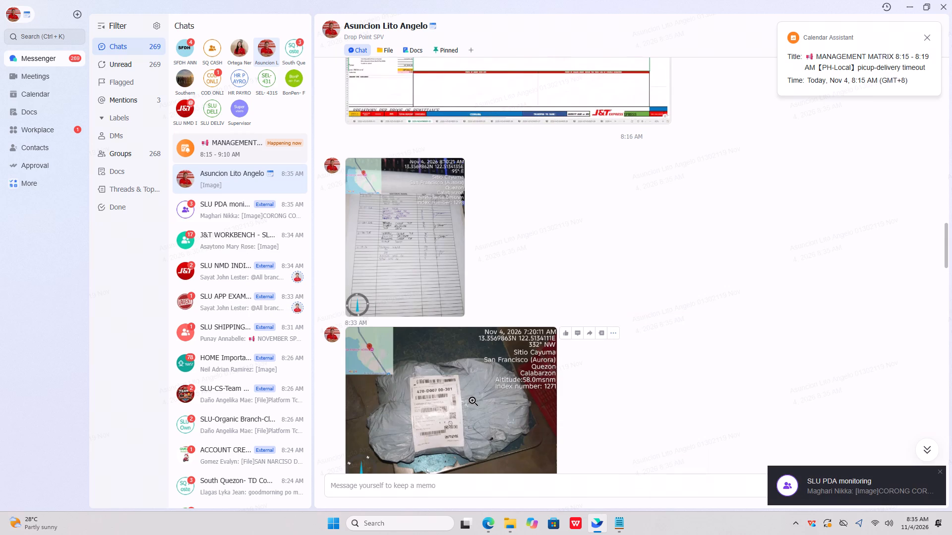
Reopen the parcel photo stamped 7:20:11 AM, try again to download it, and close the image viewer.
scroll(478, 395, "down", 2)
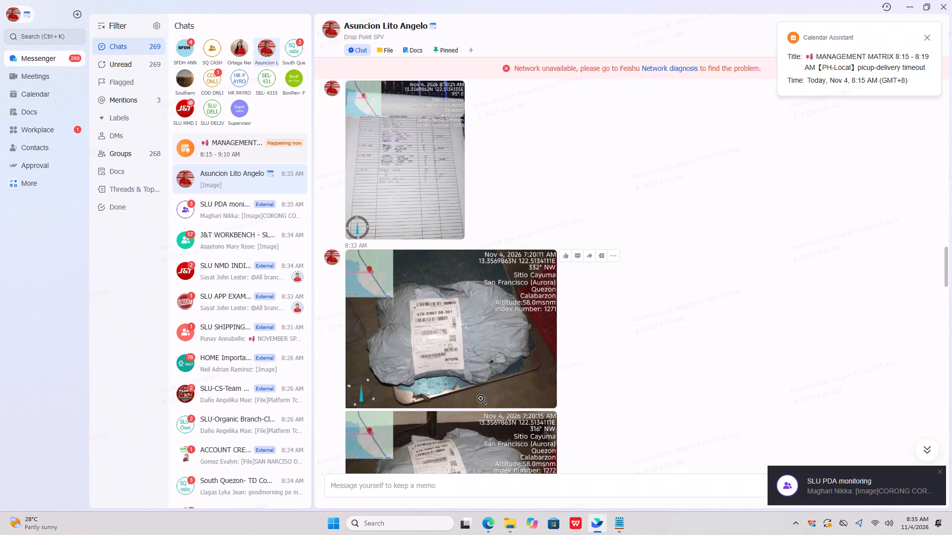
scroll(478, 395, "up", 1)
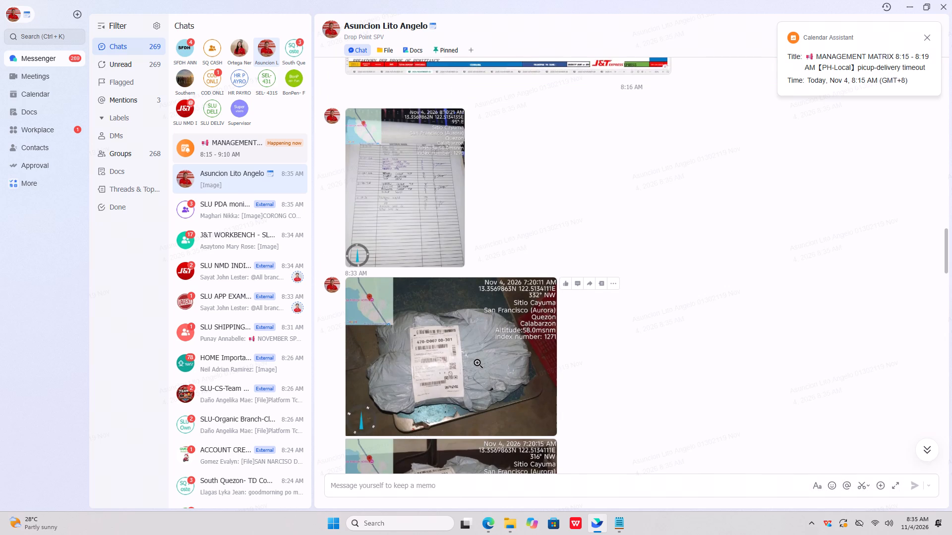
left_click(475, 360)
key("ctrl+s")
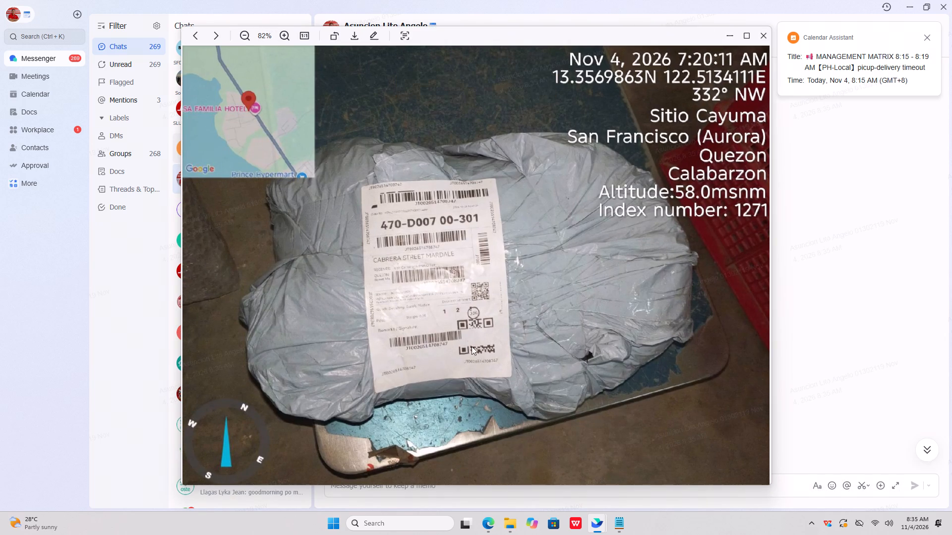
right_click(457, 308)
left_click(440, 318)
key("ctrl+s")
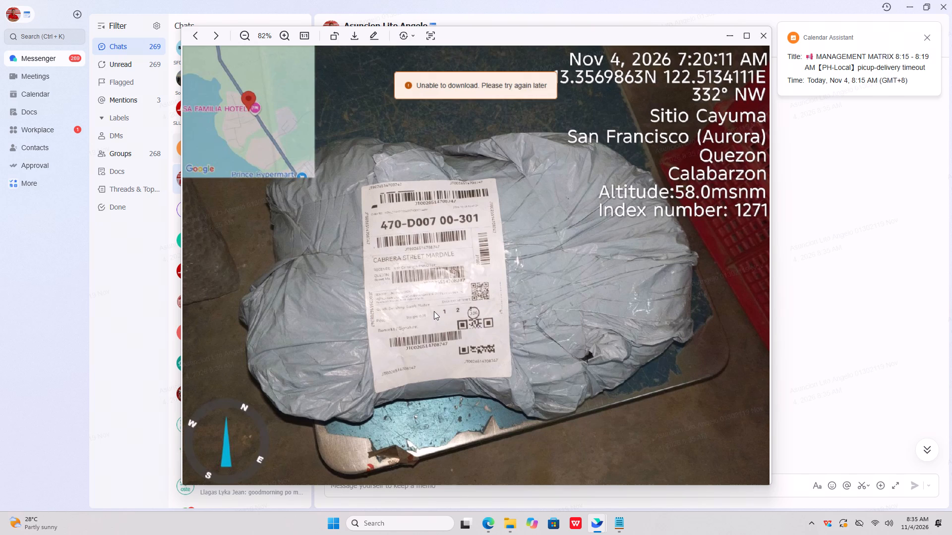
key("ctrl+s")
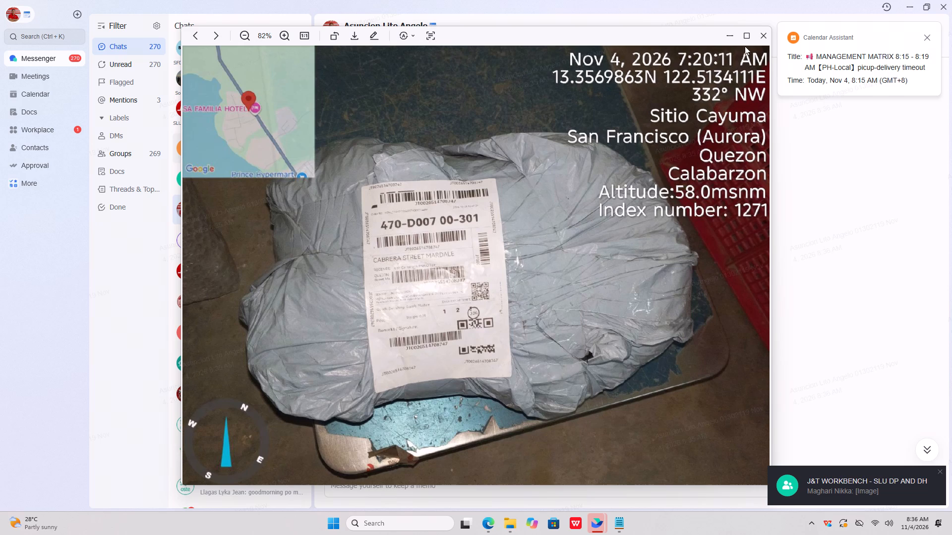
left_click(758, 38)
Look through the uploaded parcel photos in the self-memo chat down to the most recent image.
scroll(488, 274, "down", 17)
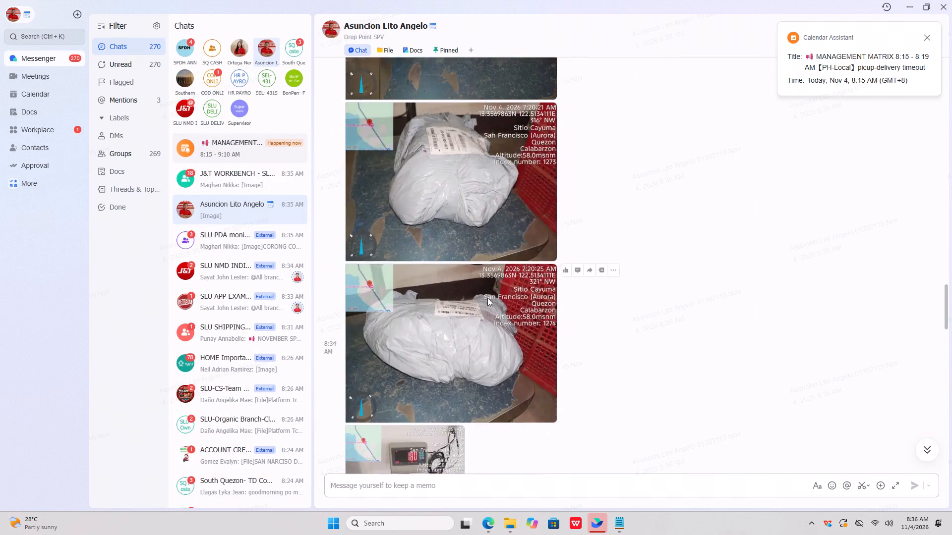
scroll(487, 298, "down", 20)
scroll(487, 298, "down", 20)
scroll(487, 298, "down", 7)
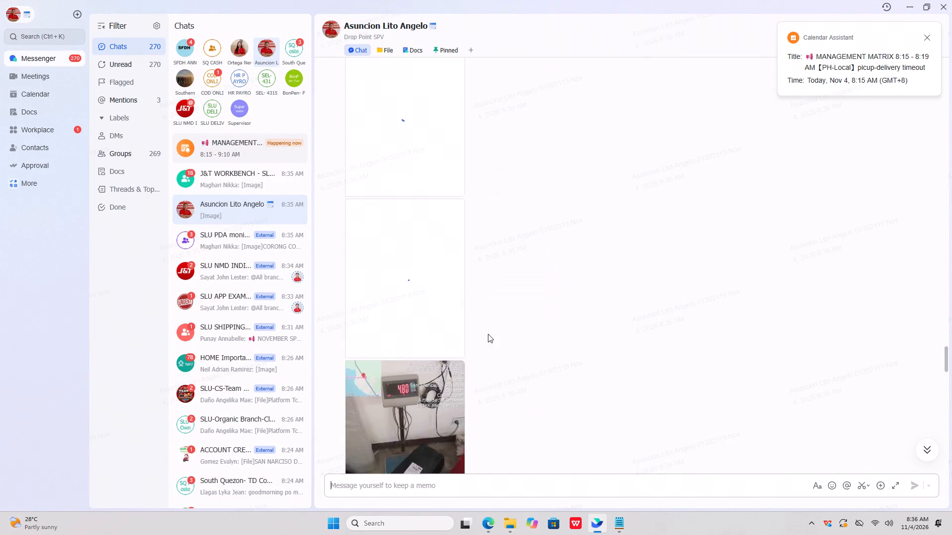
scroll(488, 334, "down", 20)
scroll(488, 334, "down", 20)
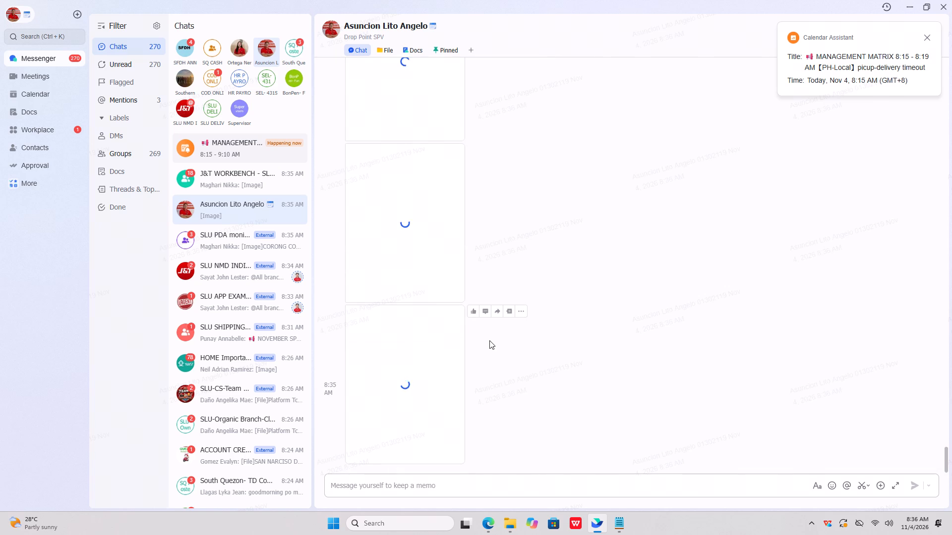
scroll(489, 340, "down", 8)
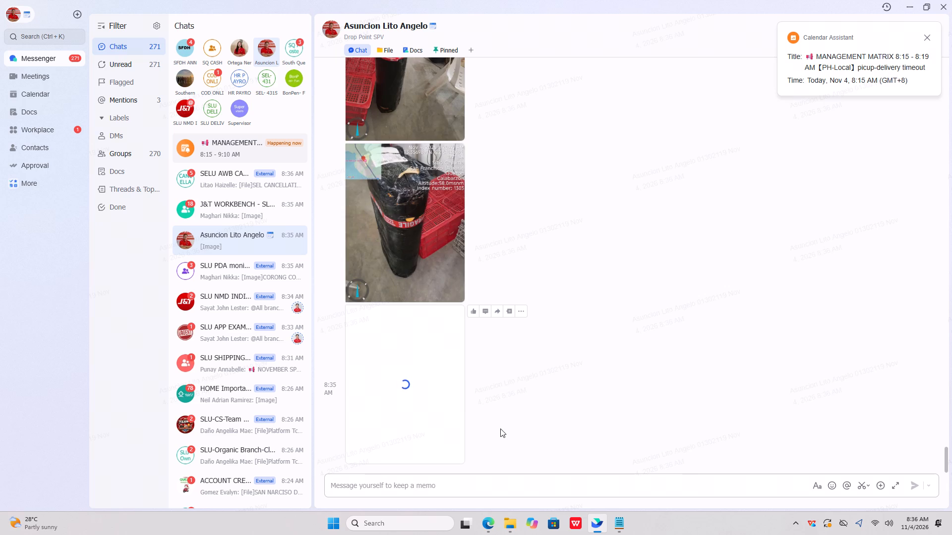
scroll(499, 373, "down", 11)
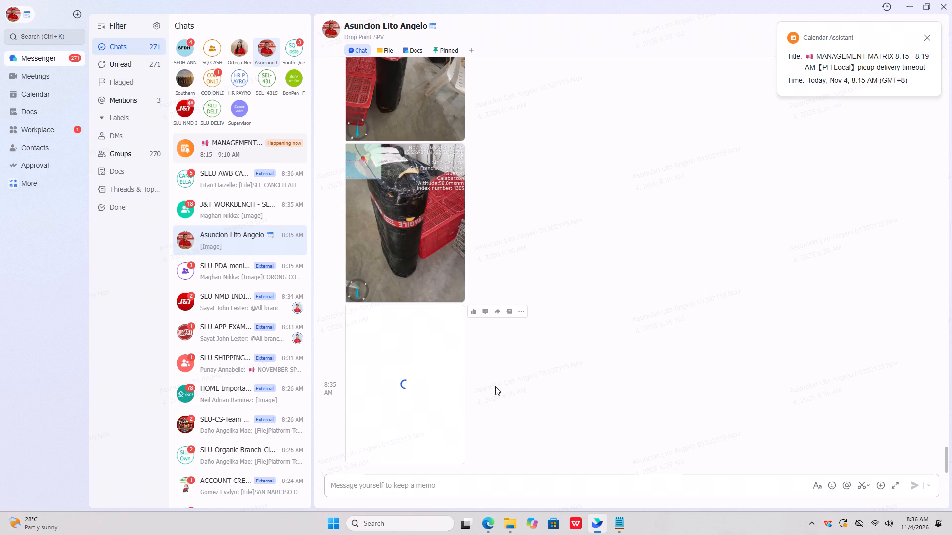
scroll(494, 389, "up", 2)
scroll(494, 389, "down", 6)
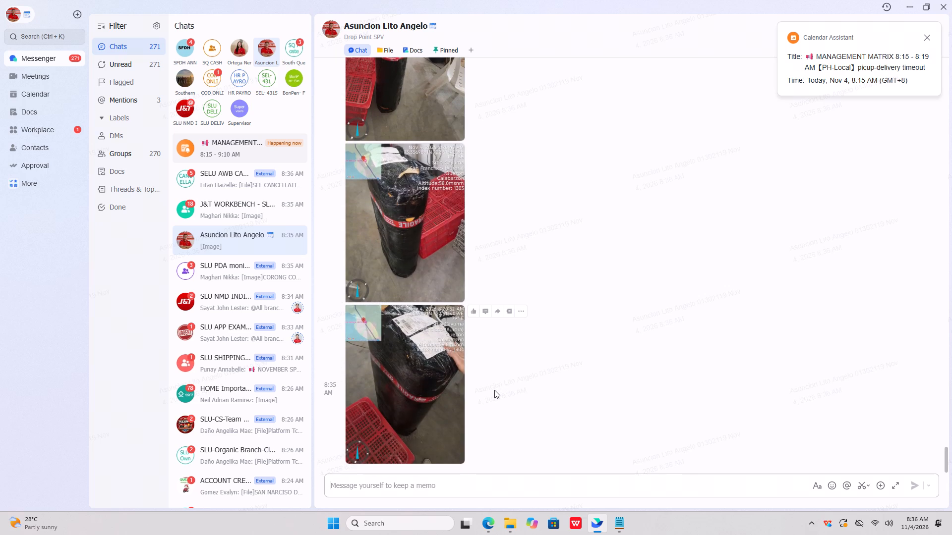
scroll(494, 390, "down", 20)
scroll(494, 390, "down", 2)
scroll(498, 410, "up", 5)
scroll(498, 410, "down", 11)
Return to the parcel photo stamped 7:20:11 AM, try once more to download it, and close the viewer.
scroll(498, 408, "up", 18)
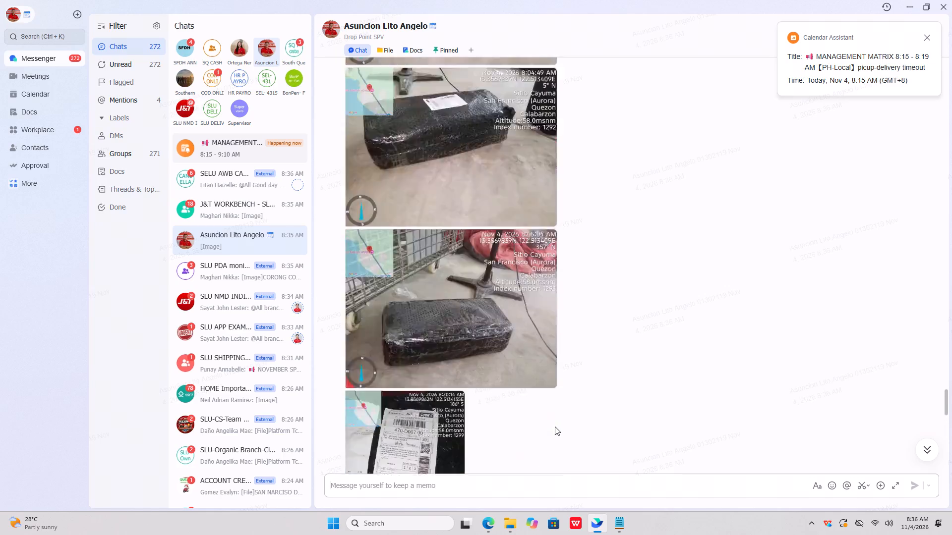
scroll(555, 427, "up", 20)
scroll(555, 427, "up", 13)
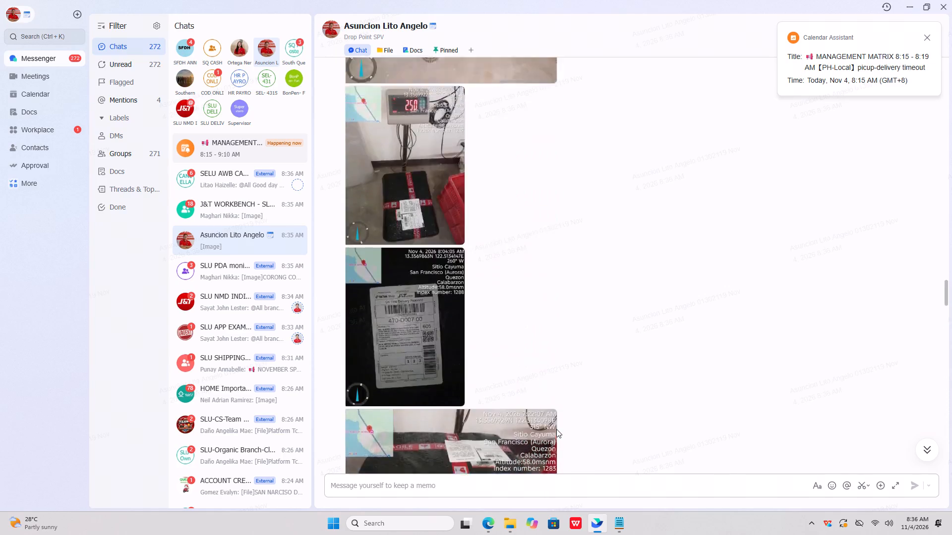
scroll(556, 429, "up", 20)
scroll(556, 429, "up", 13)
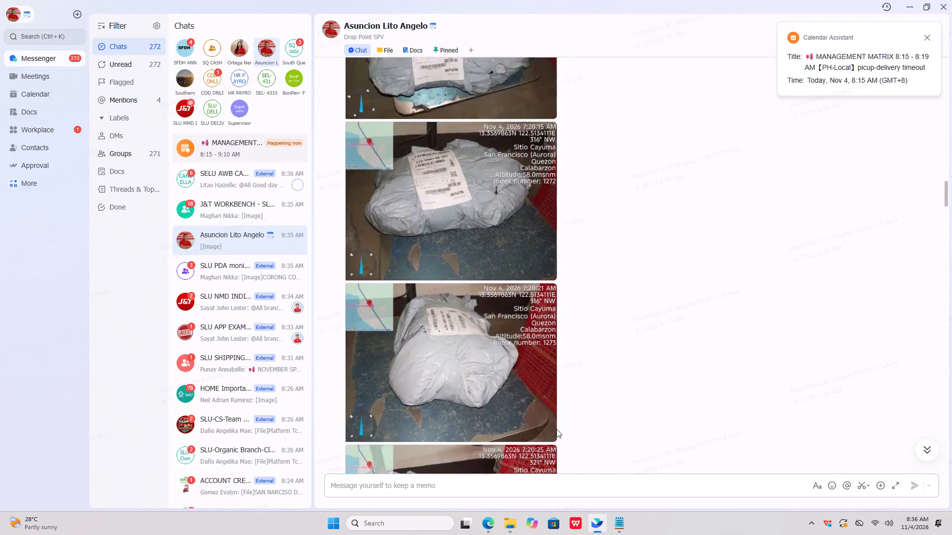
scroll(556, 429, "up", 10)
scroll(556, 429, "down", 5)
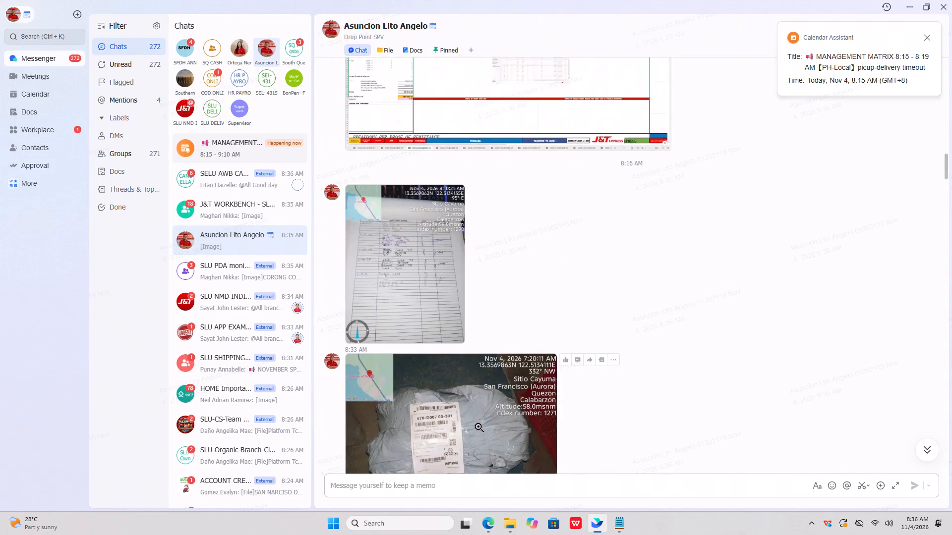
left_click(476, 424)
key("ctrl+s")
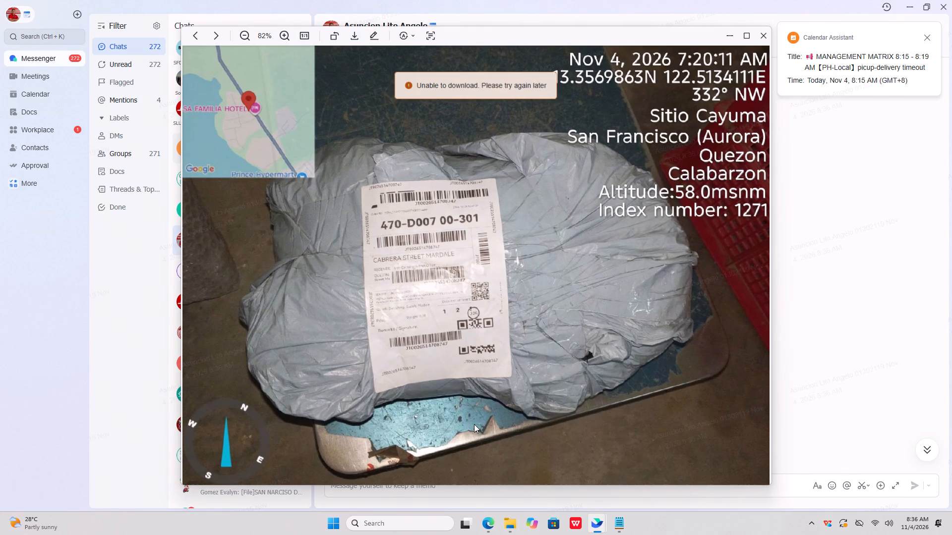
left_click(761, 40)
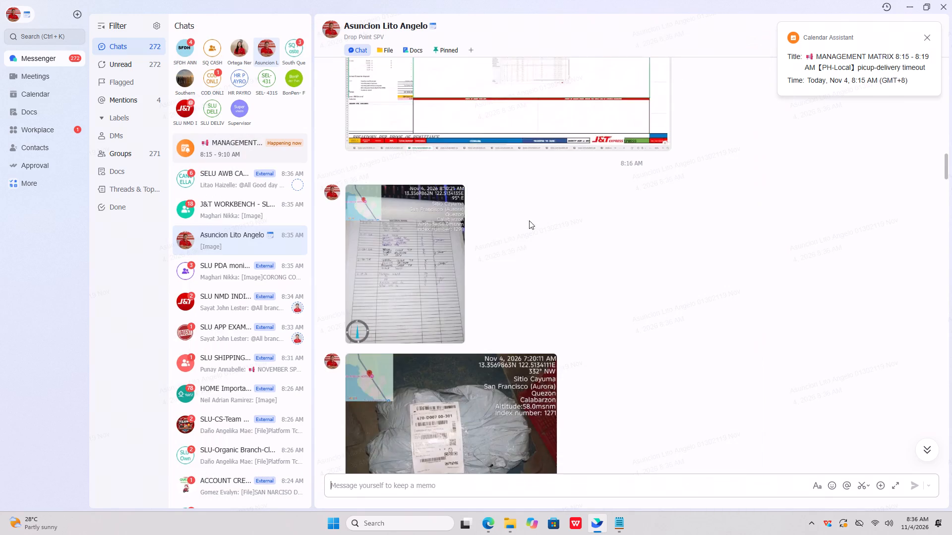
Look through the uploaded parcel photos in the self-memo chat, from the newest back to the 7:20 AM series.
scroll(517, 252, "down", 20)
scroll(517, 252, "down", 20)
scroll(517, 252, "down", 3)
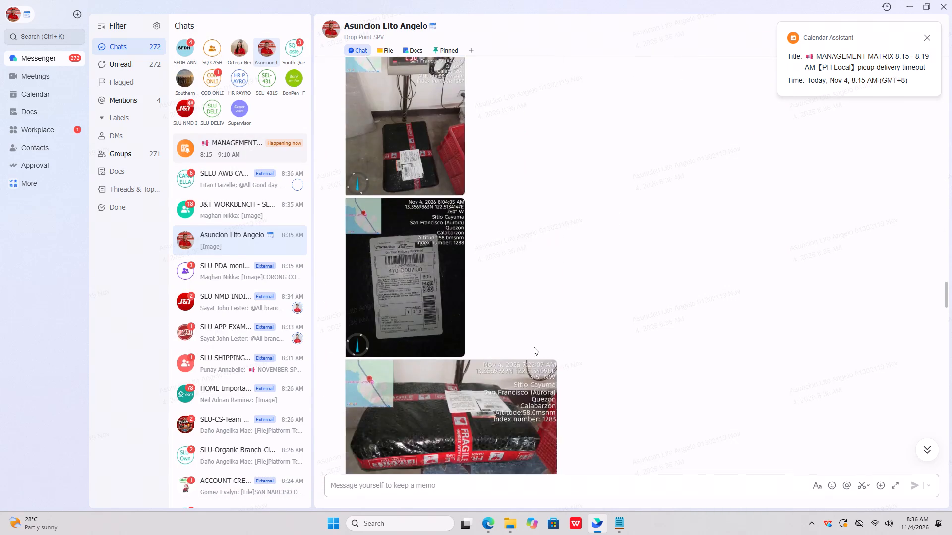
scroll(534, 347, "down", 20)
scroll(534, 347, "down", 20)
scroll(534, 347, "down", 7)
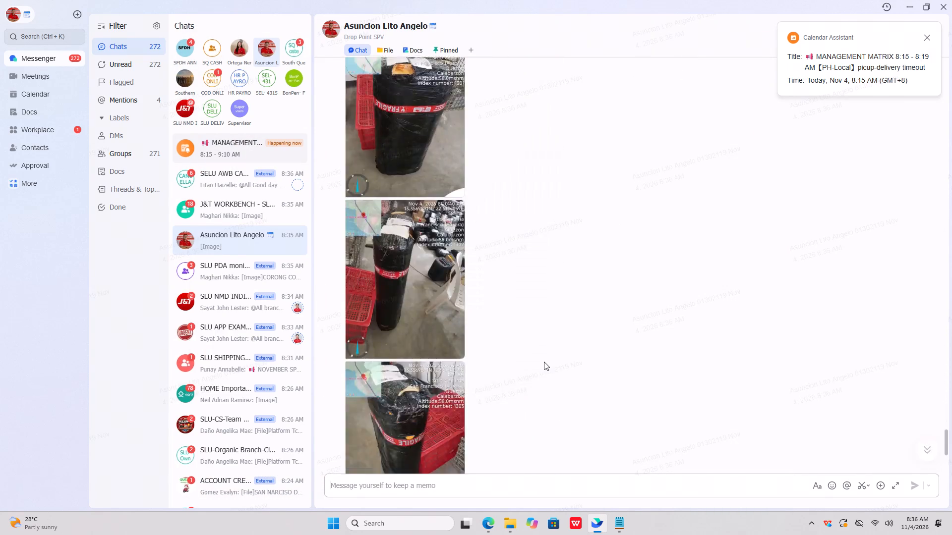
scroll(544, 362, "down", 16)
scroll(543, 371, "up", 20)
scroll(543, 371, "up", 8)
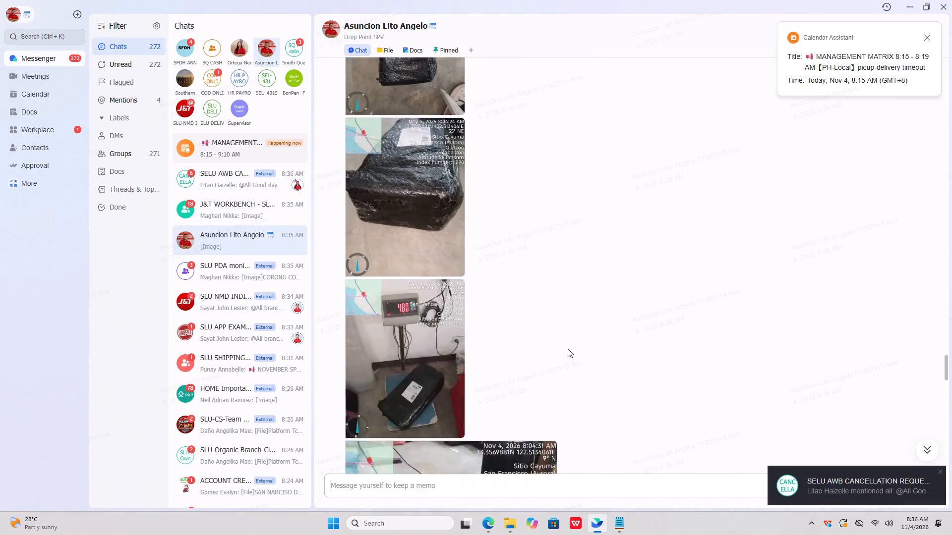
scroll(568, 349, "up", 20)
scroll(568, 349, "up", 20)
scroll(568, 349, "up", 4)
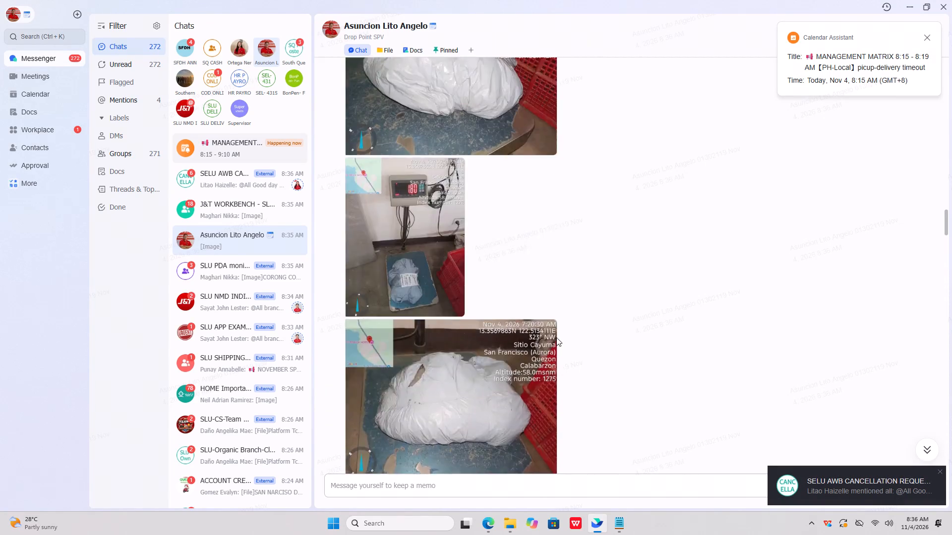
scroll(556, 337, "up", 17)
scroll(557, 337, "down", 6)
scroll(474, 271, "up", 3)
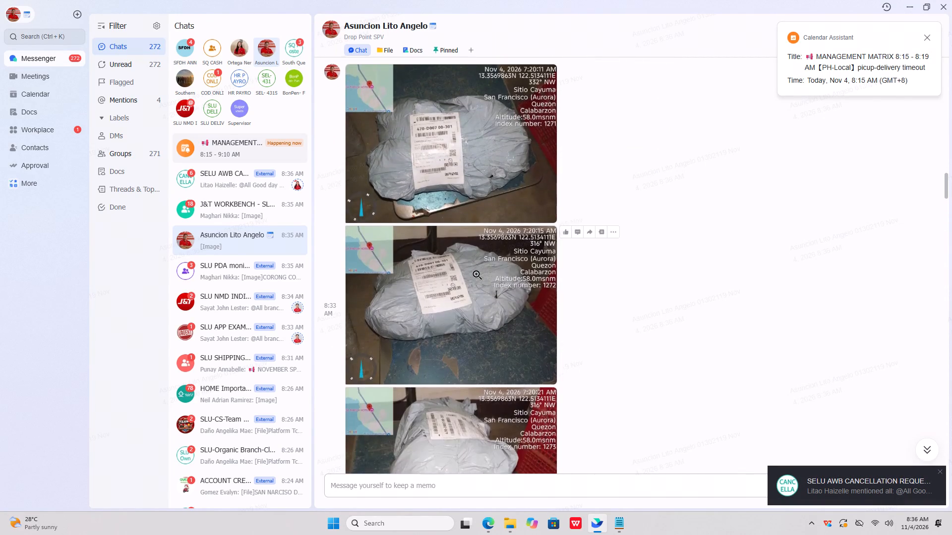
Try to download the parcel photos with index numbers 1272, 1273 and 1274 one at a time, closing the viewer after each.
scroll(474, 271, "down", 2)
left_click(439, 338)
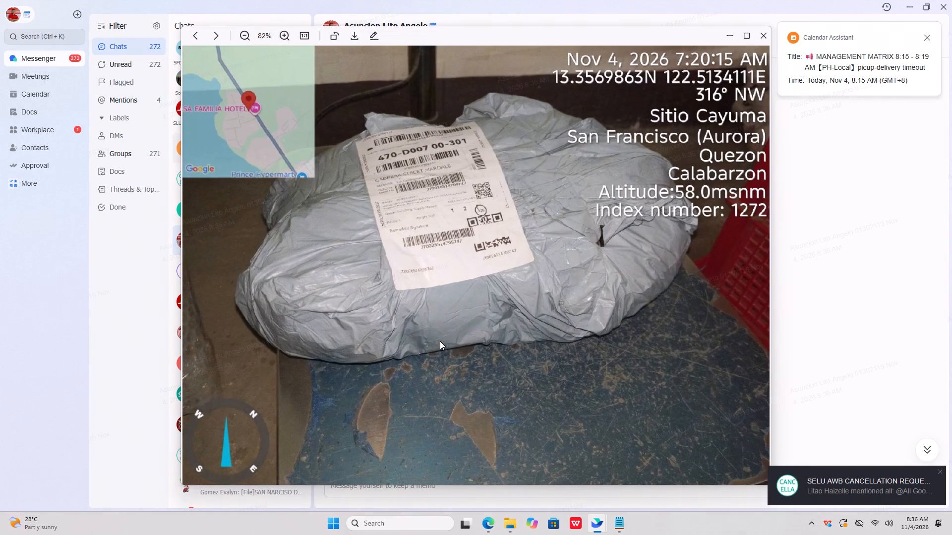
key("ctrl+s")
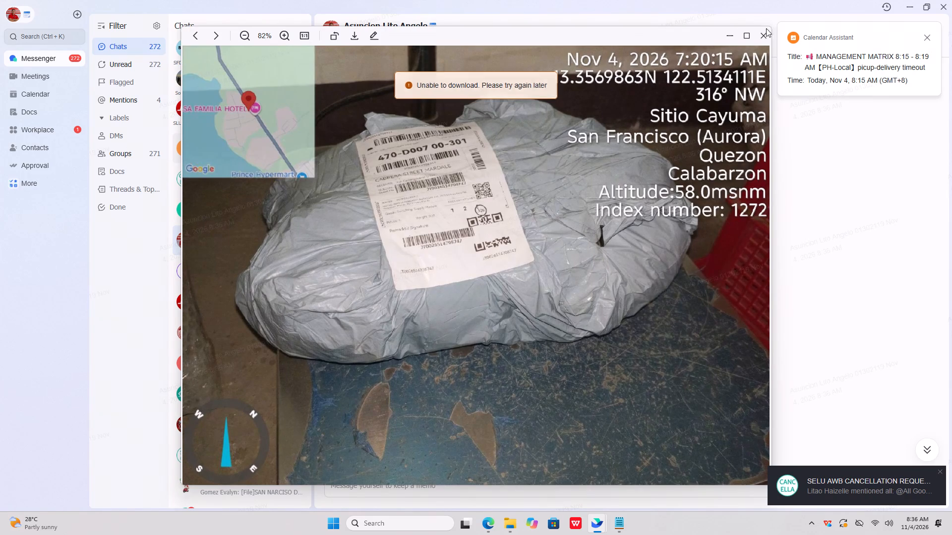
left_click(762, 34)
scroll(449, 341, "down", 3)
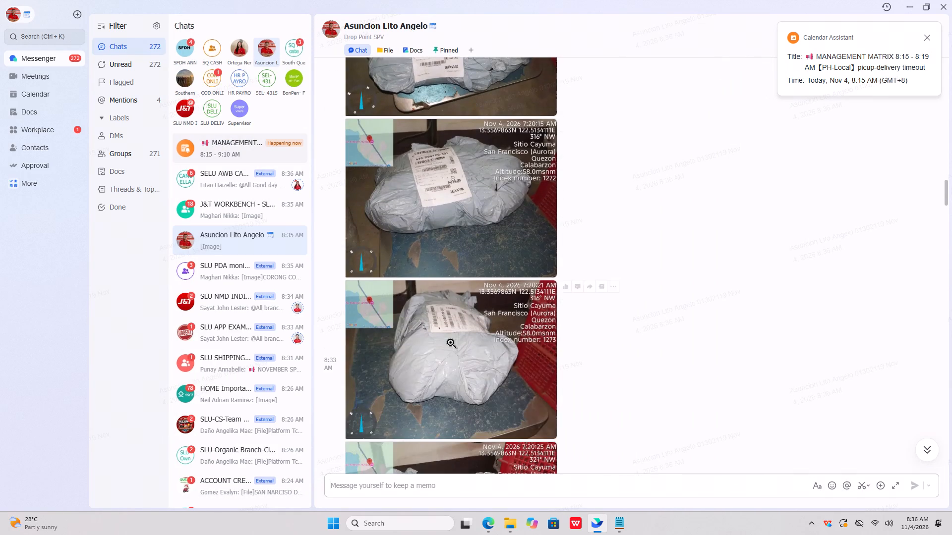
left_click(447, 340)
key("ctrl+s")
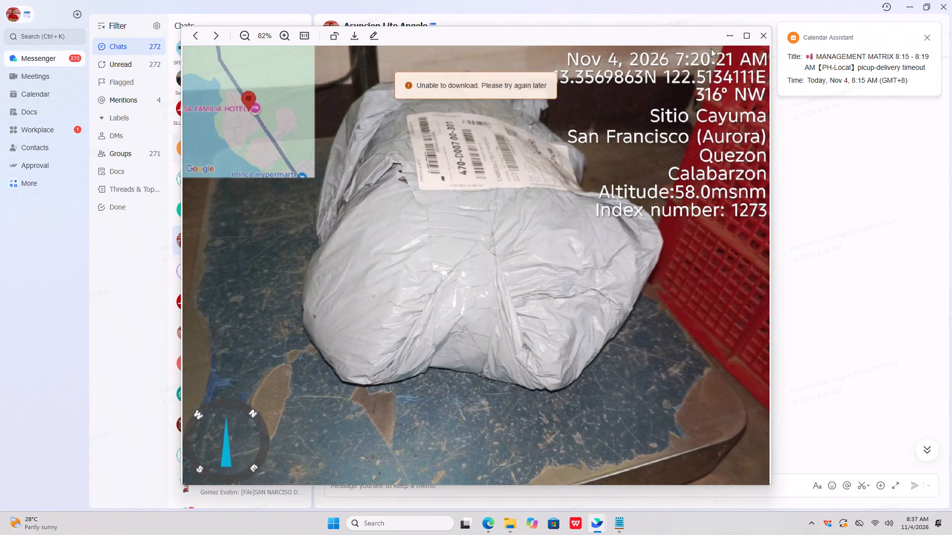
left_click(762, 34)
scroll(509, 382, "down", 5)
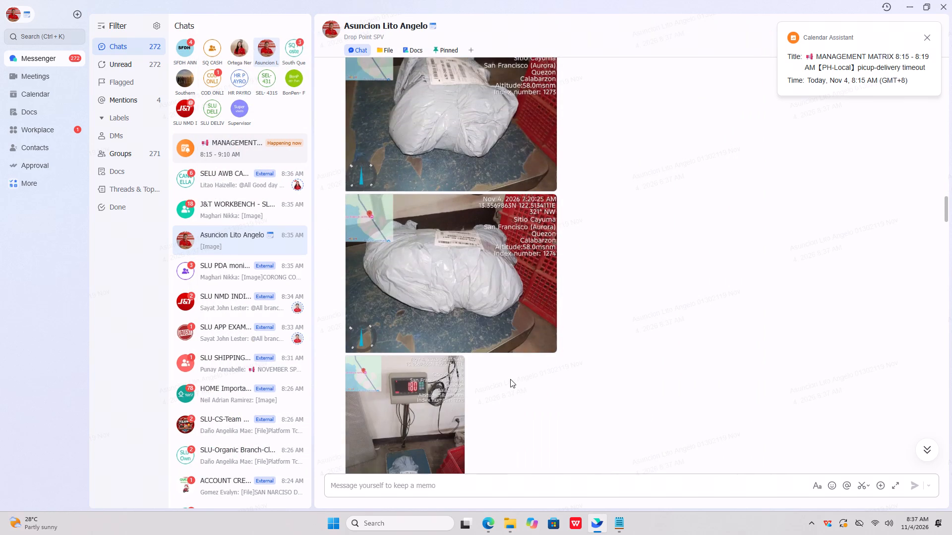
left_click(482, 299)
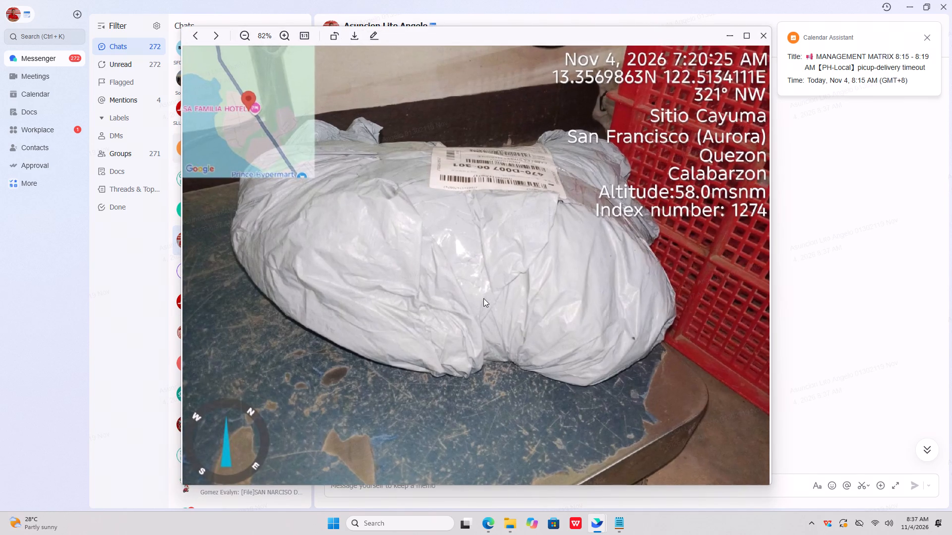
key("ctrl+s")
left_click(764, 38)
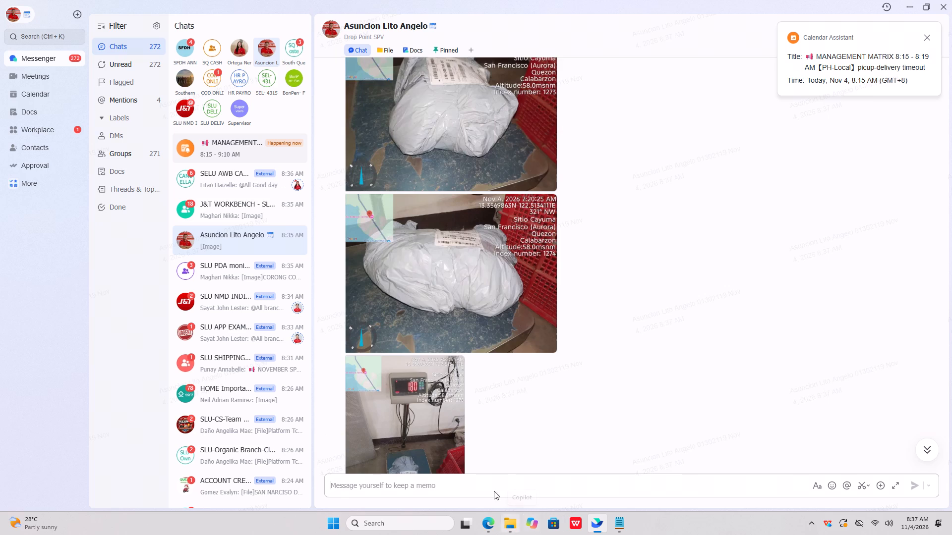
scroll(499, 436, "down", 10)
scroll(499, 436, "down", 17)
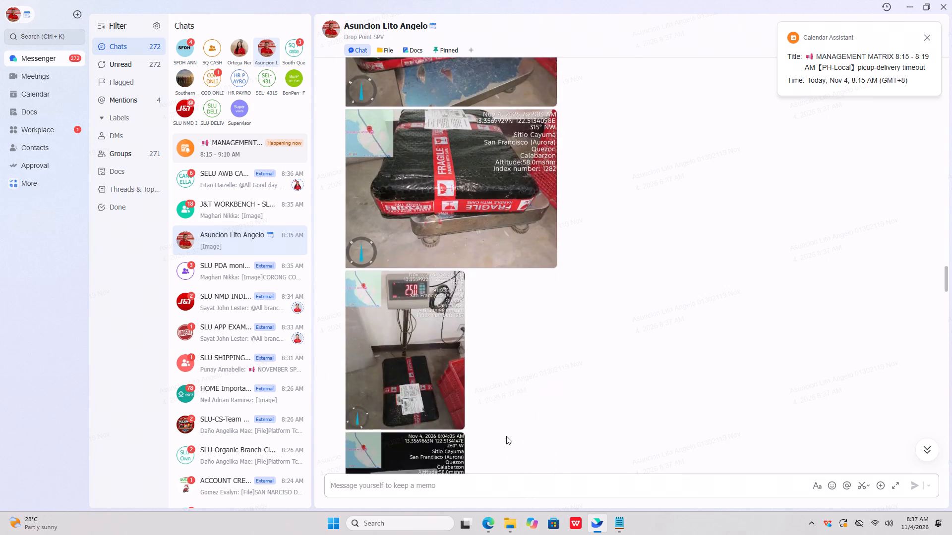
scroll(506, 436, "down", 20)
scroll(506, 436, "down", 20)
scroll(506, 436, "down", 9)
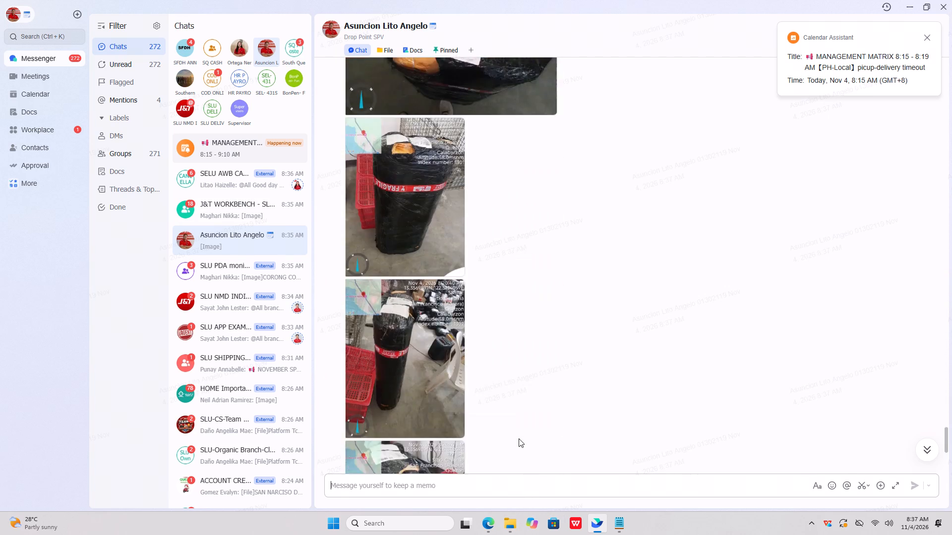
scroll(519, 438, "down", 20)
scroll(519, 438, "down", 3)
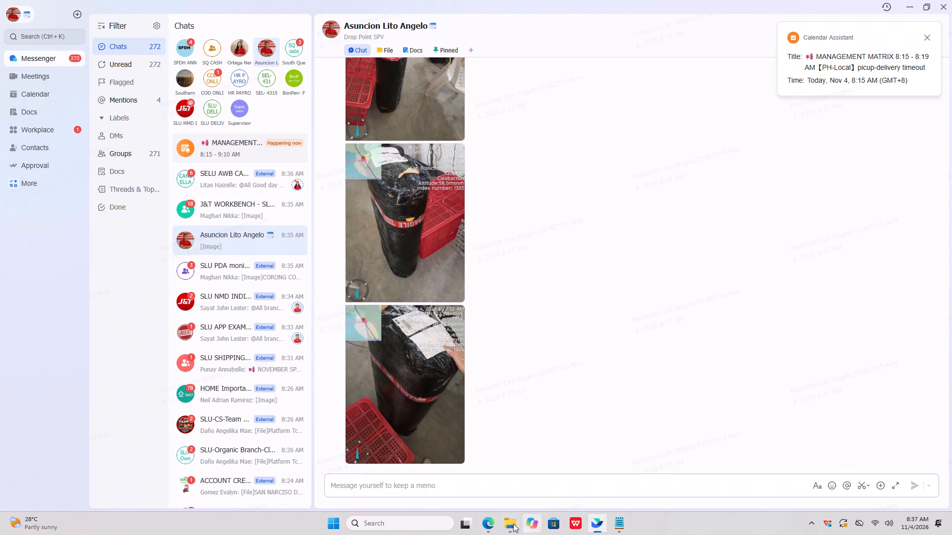
left_click(487, 524)
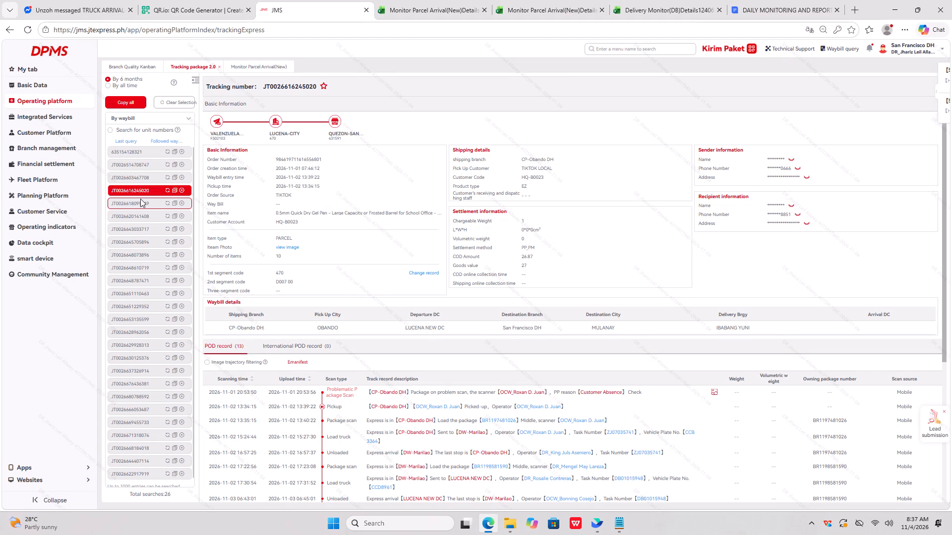
left_click(138, 150)
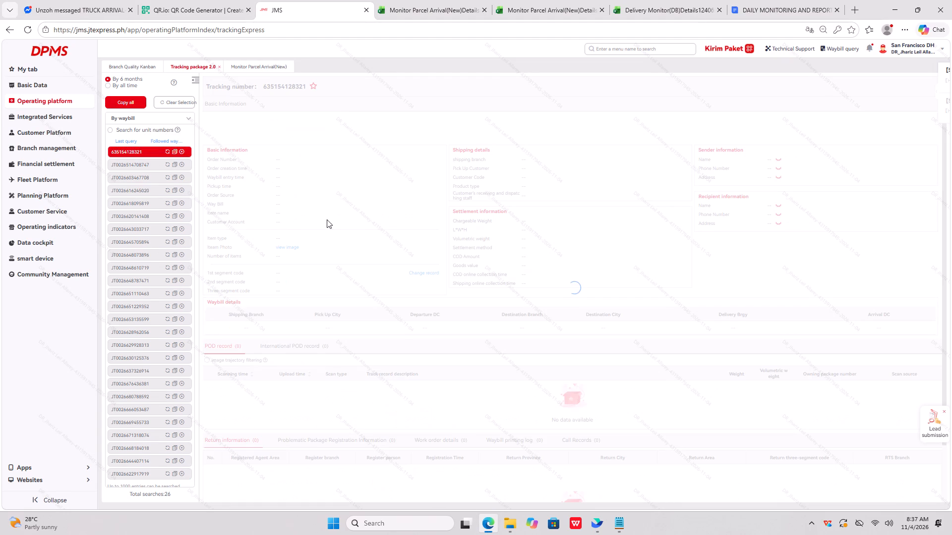
scroll(399, 247, "down", 7)
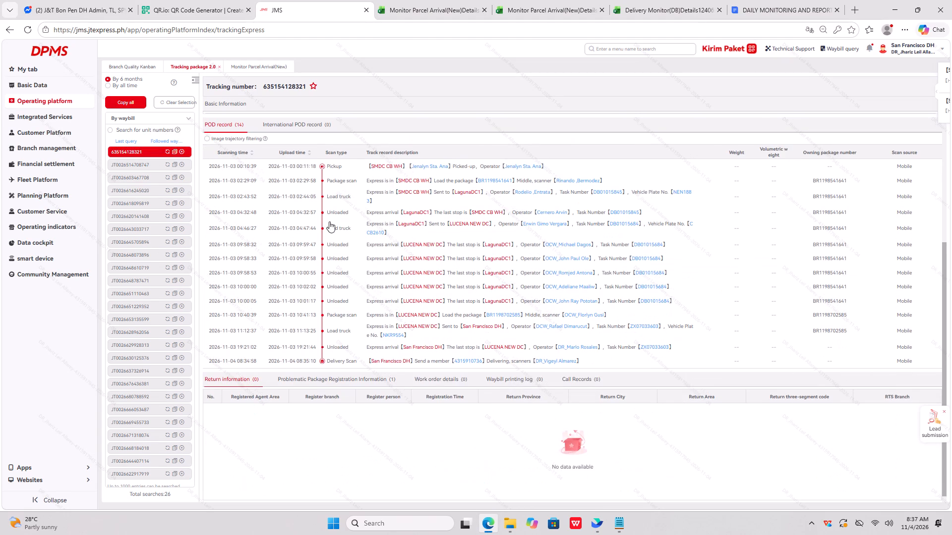
left_click(181, 148)
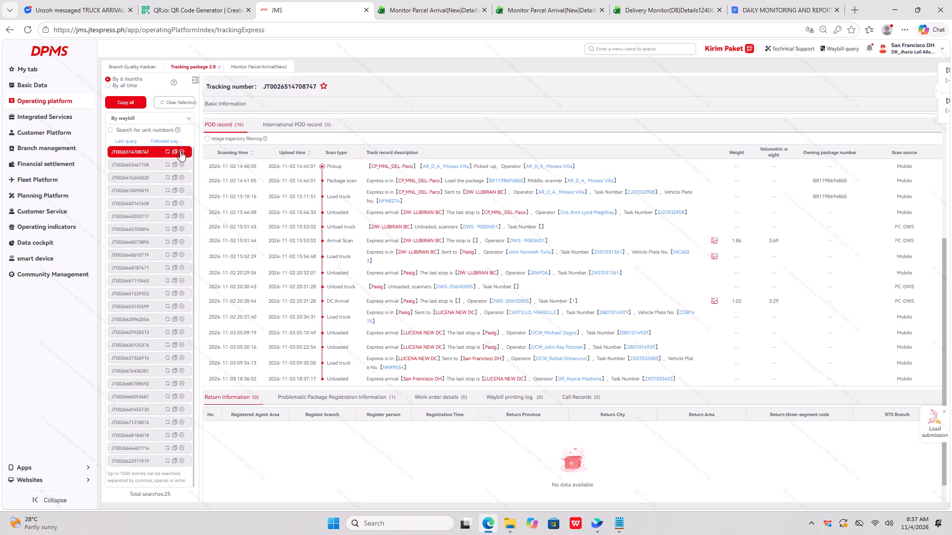
left_click(146, 163)
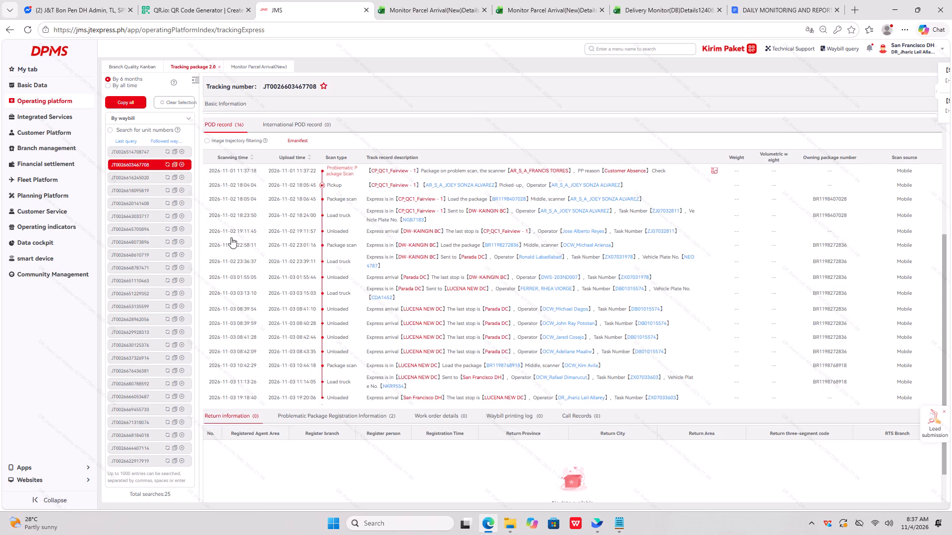
left_click(136, 177)
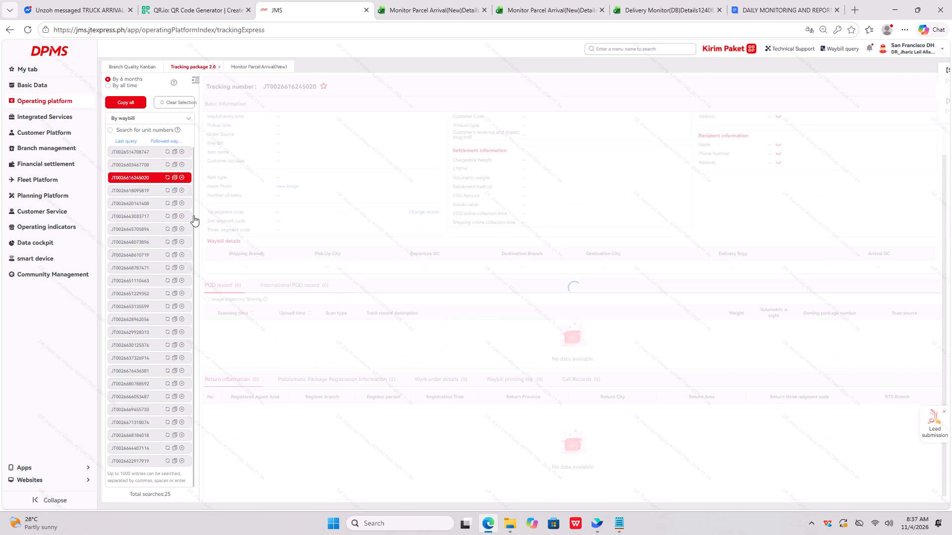
left_click(181, 178)
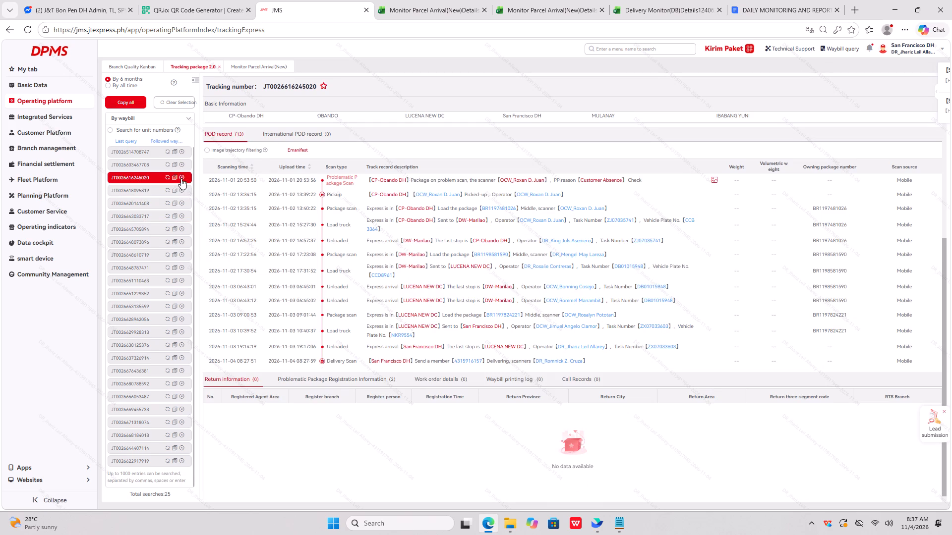
left_click(143, 192)
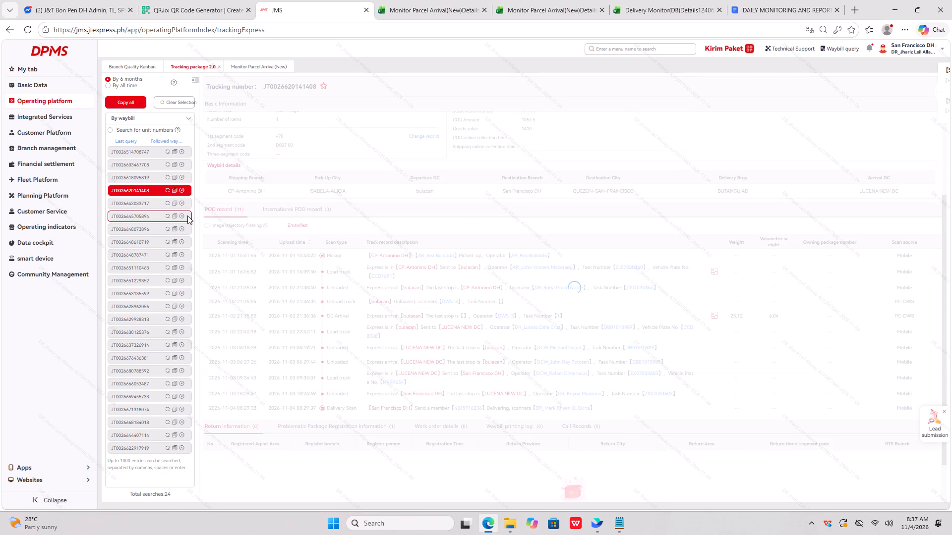
left_click(181, 190)
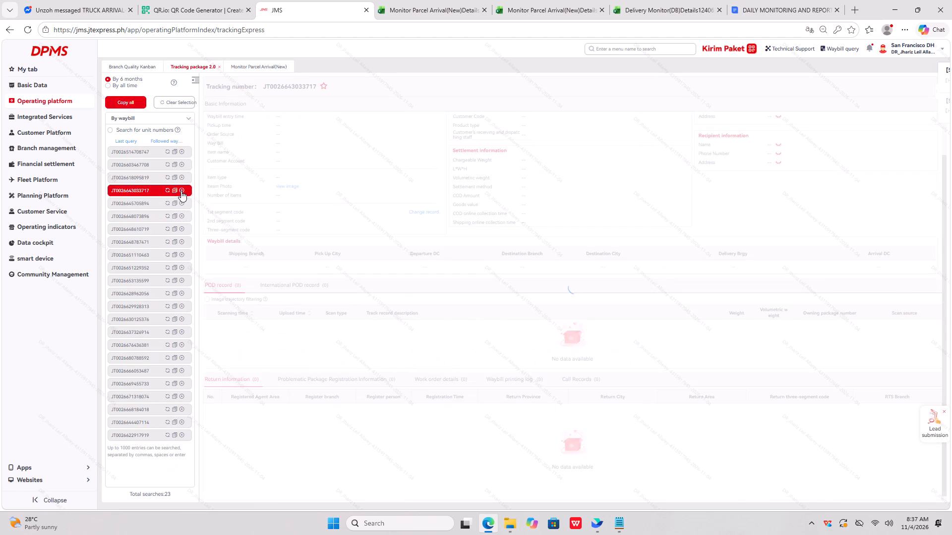
scroll(258, 257, "down", 3)
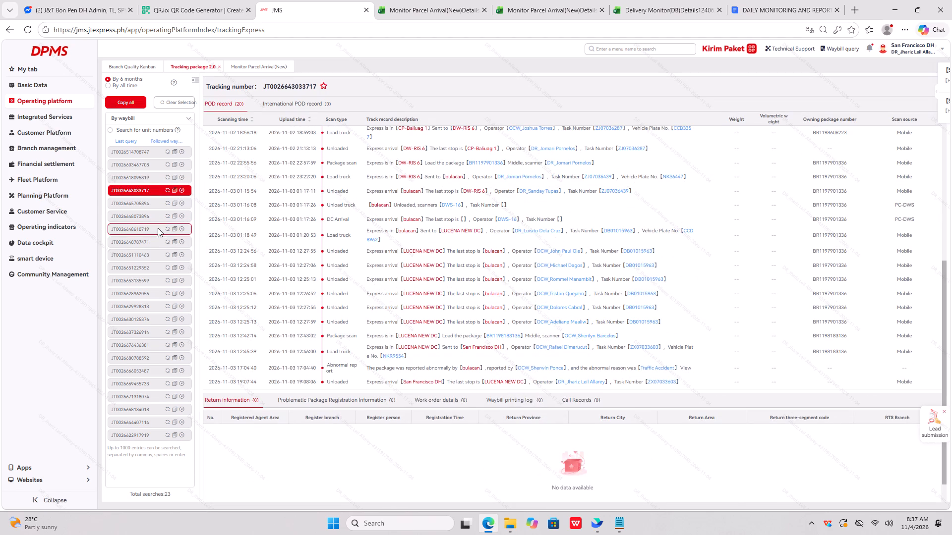
left_click(150, 204)
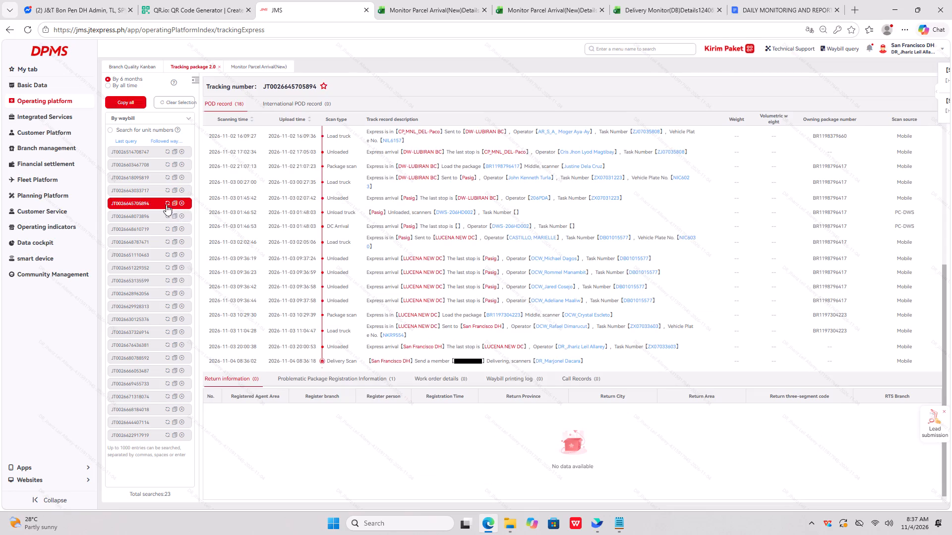
left_click(180, 203)
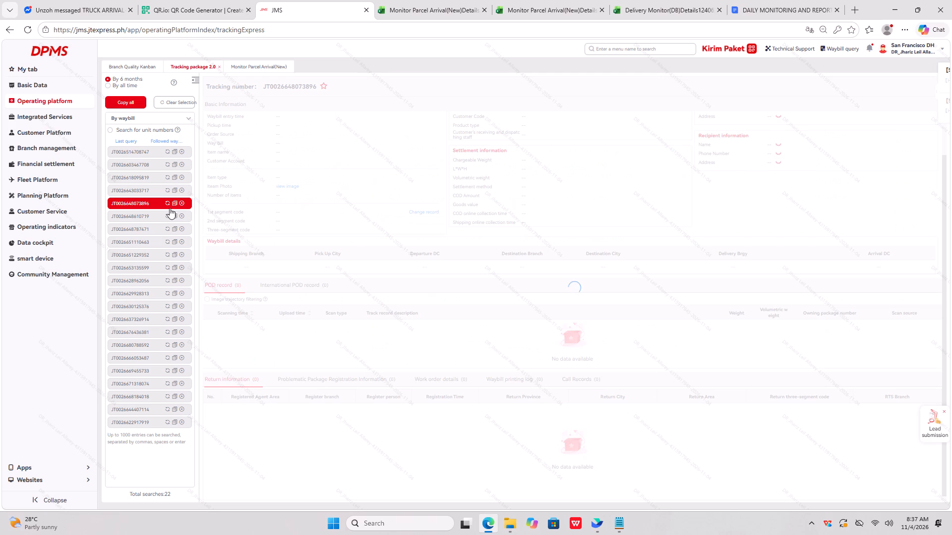
left_click(145, 215)
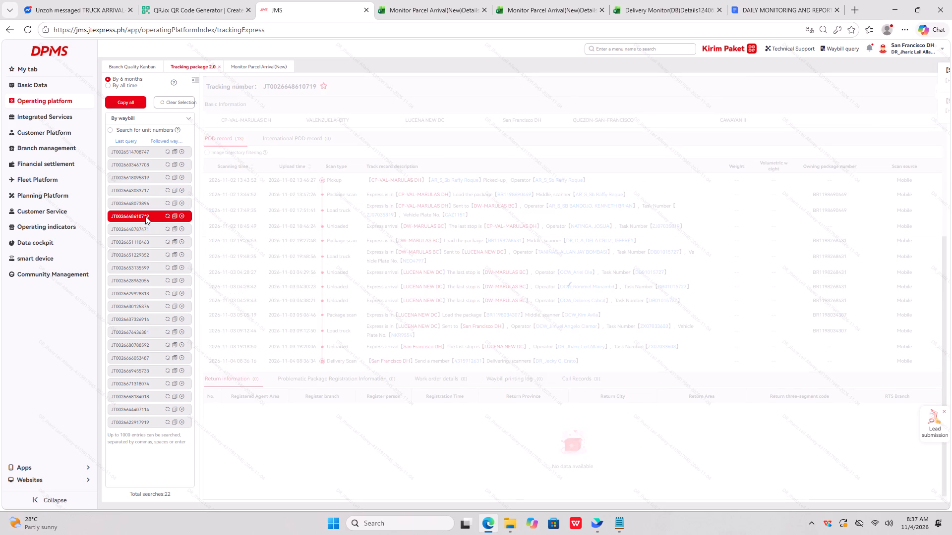
left_click(182, 215)
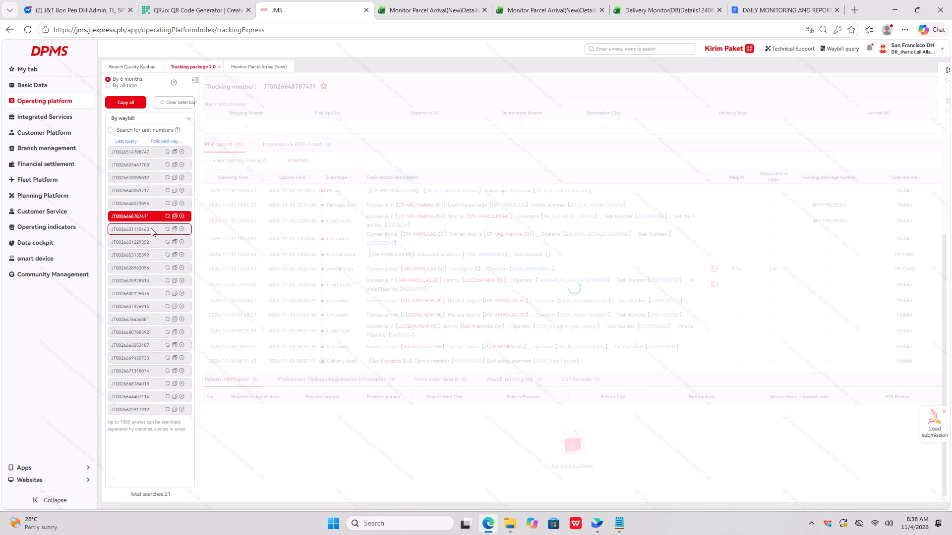
left_click(181, 217)
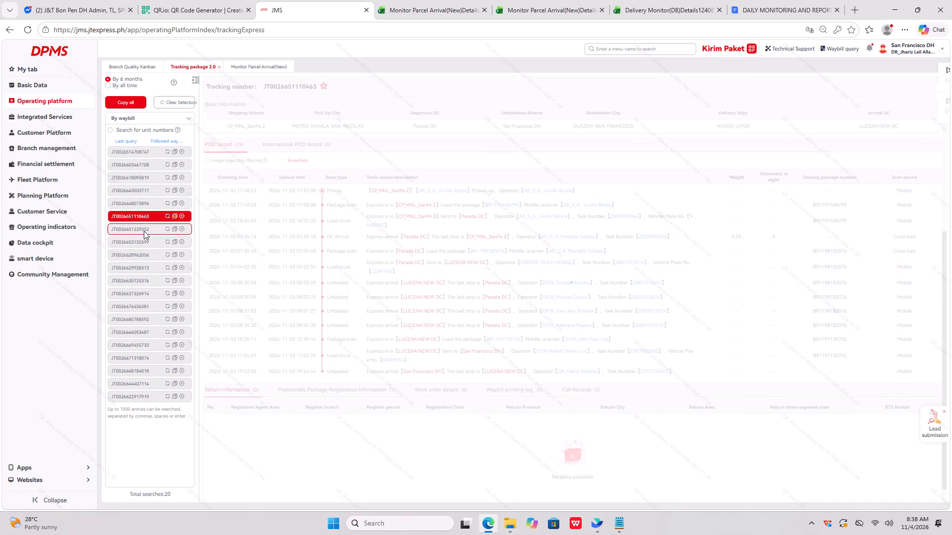
left_click(144, 231)
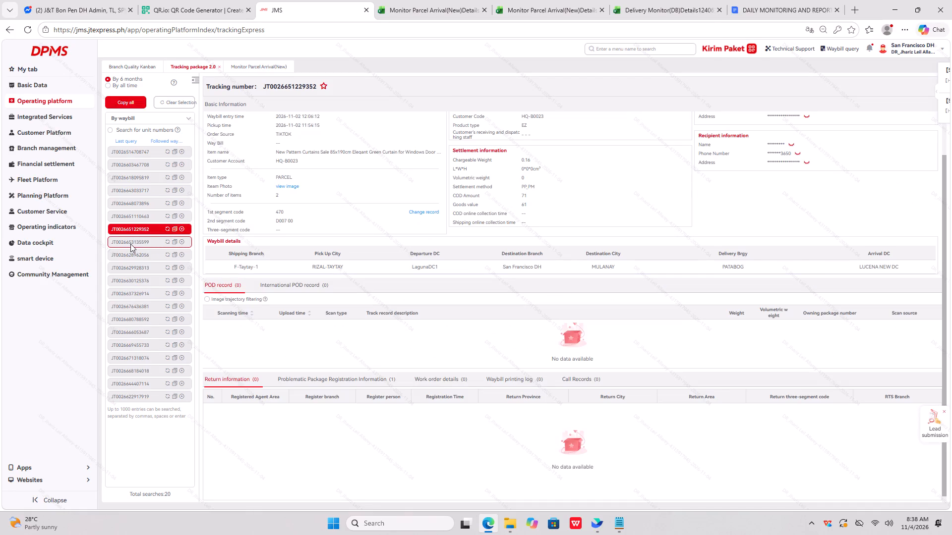
scroll(274, 271, "up", 2)
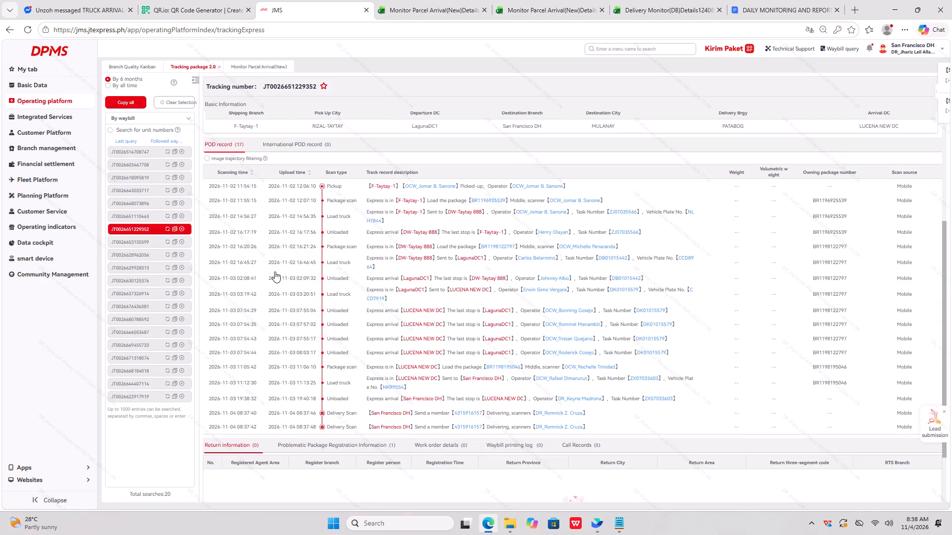
scroll(275, 271, "down", 2)
left_click(183, 229)
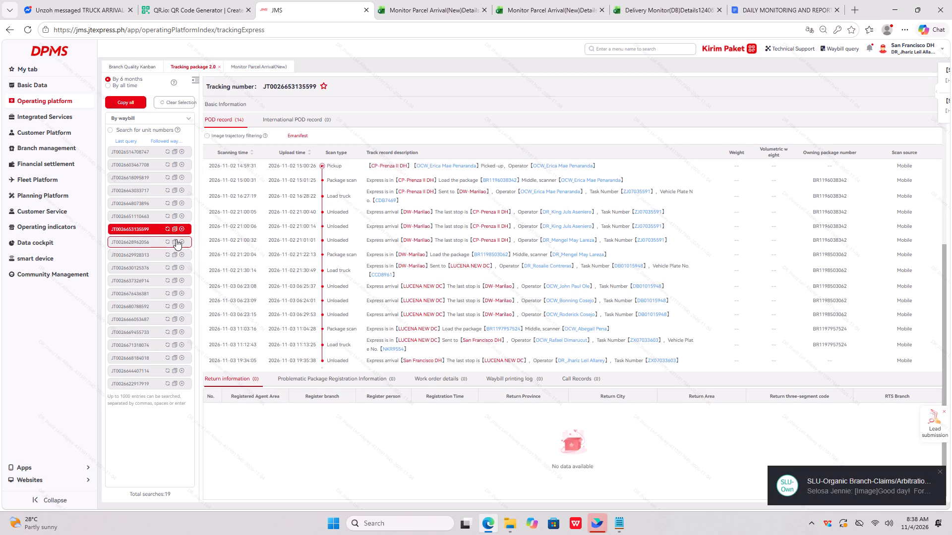
left_click(155, 242)
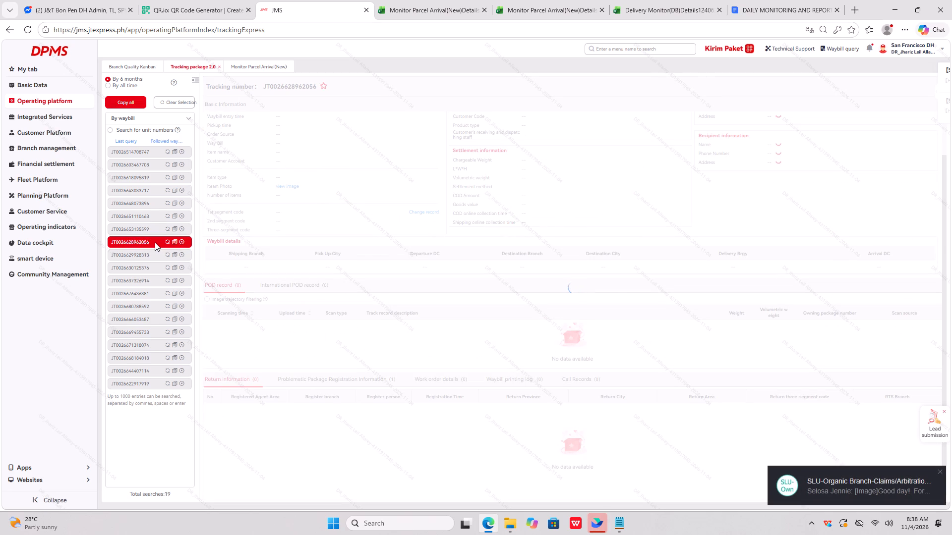
left_click(179, 242)
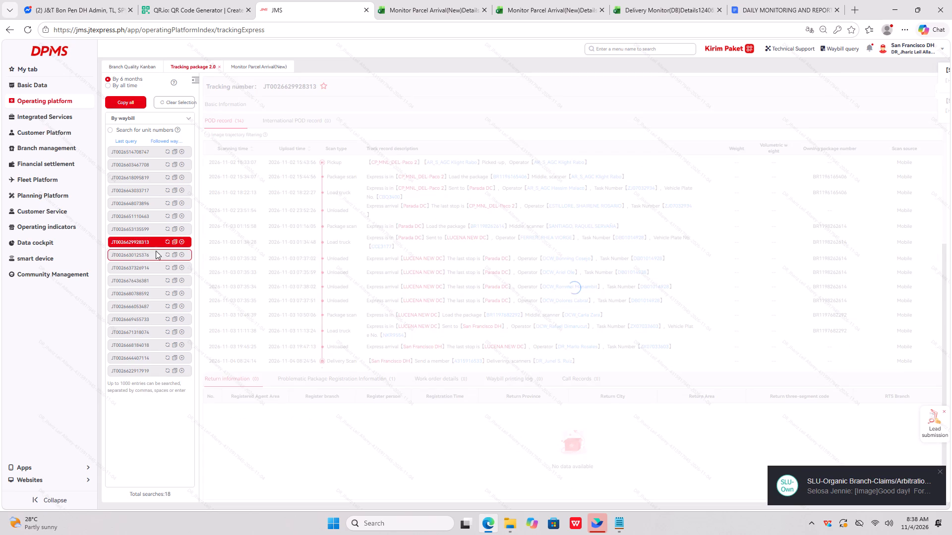
left_click(183, 242)
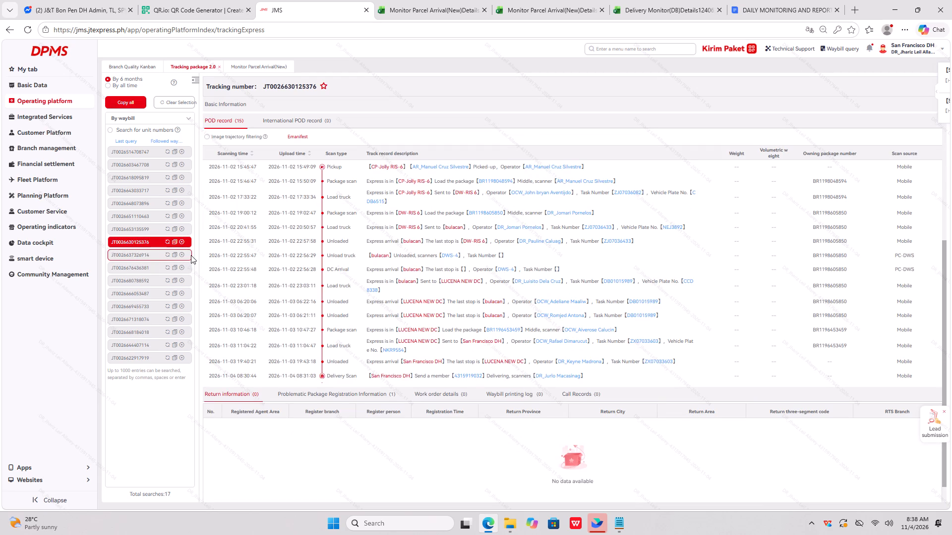
left_click(183, 244)
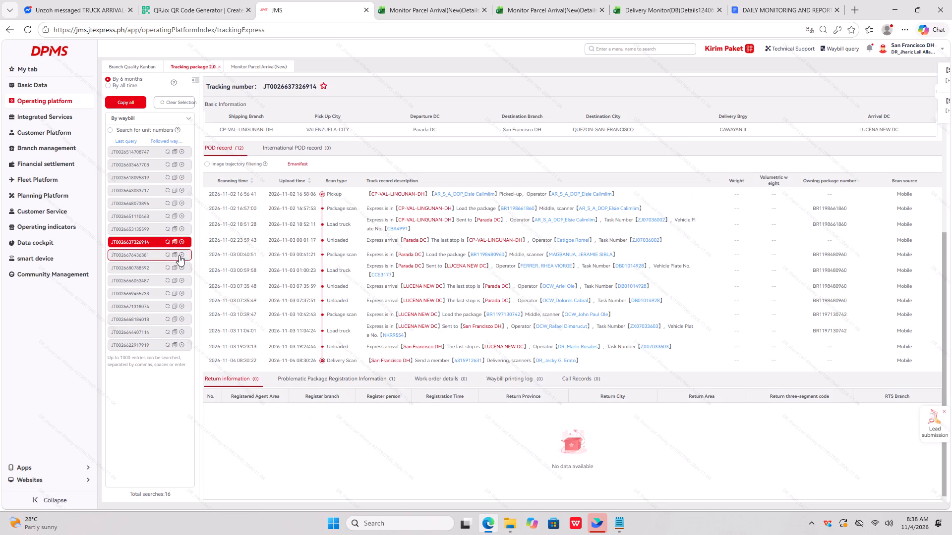
left_click(183, 243)
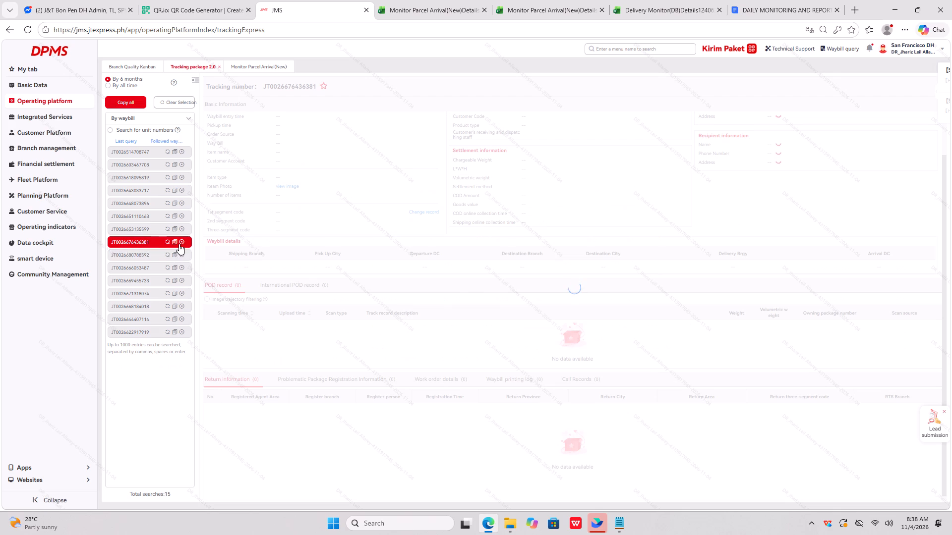
left_click(142, 256)
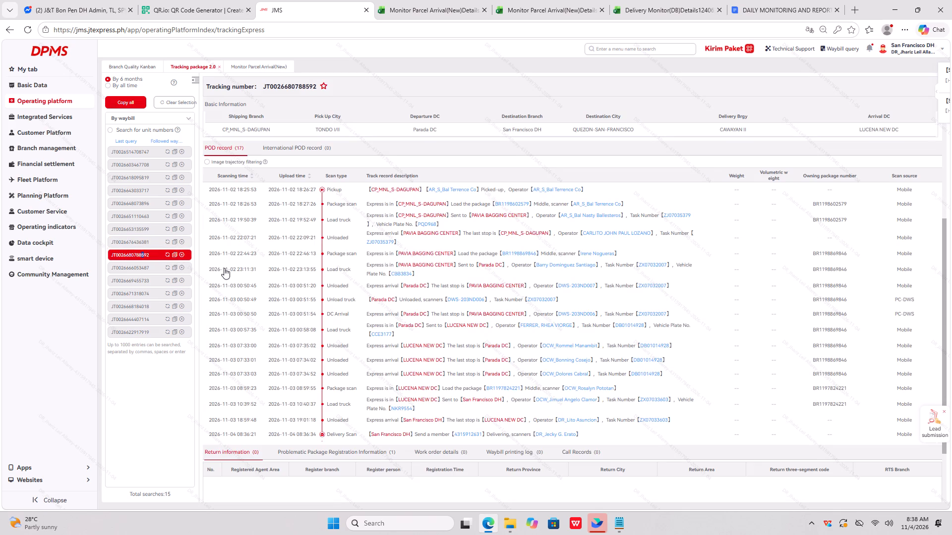
left_click(183, 255)
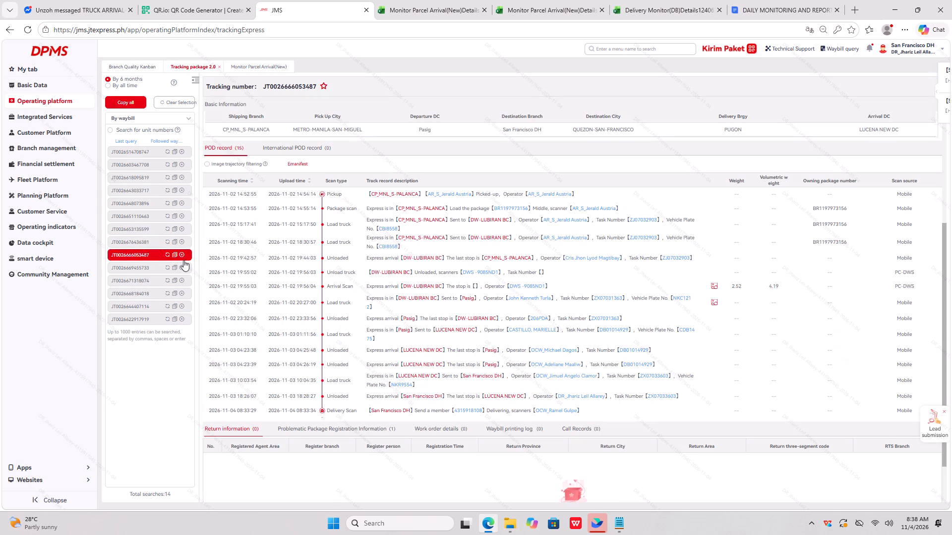
left_click(180, 255)
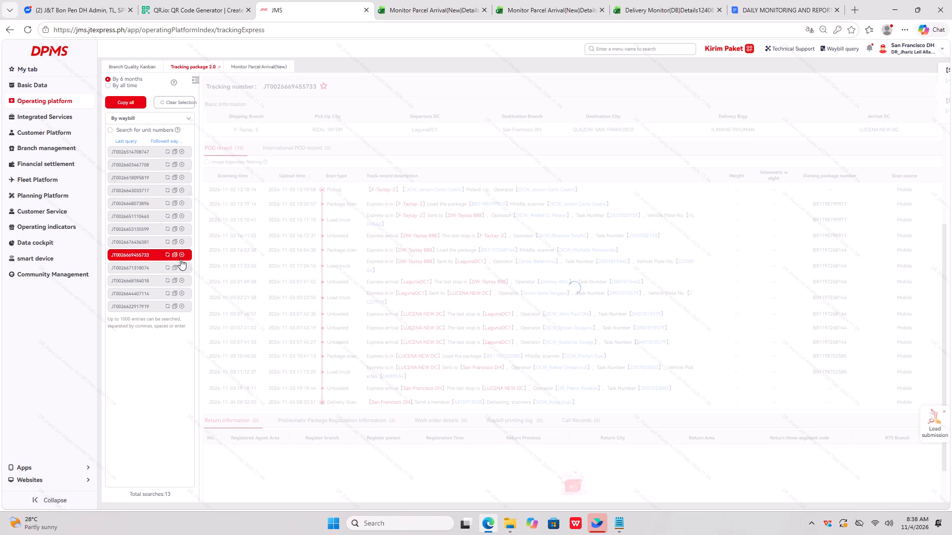
left_click(183, 256)
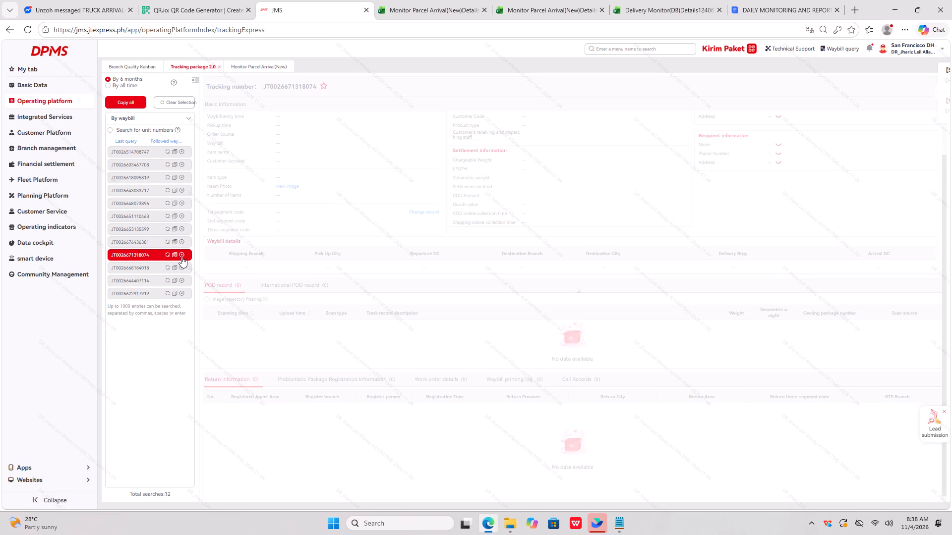
left_click(148, 268)
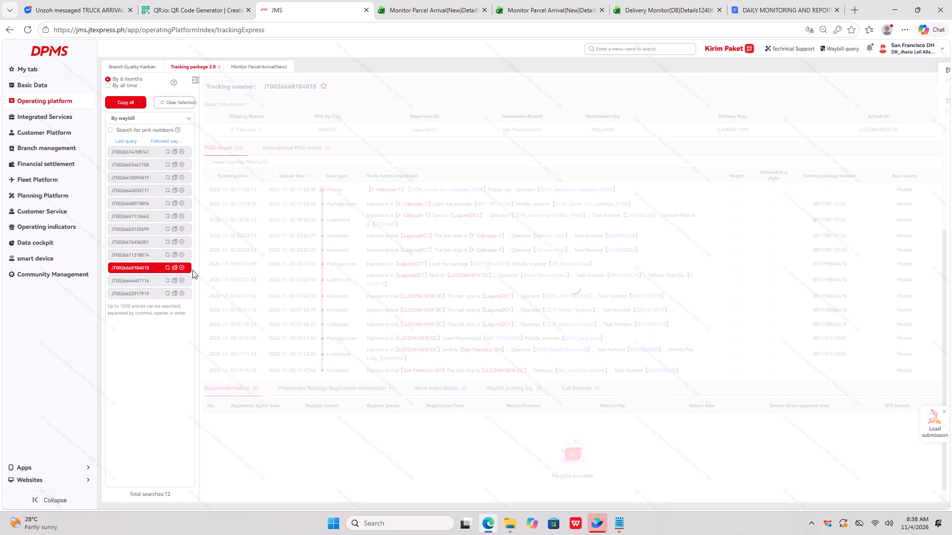
left_click(155, 281)
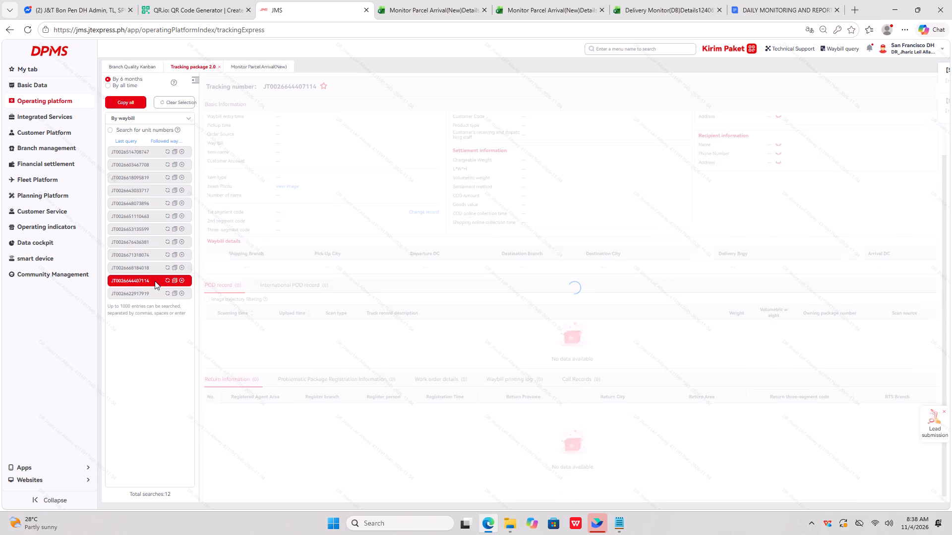
left_click(149, 297)
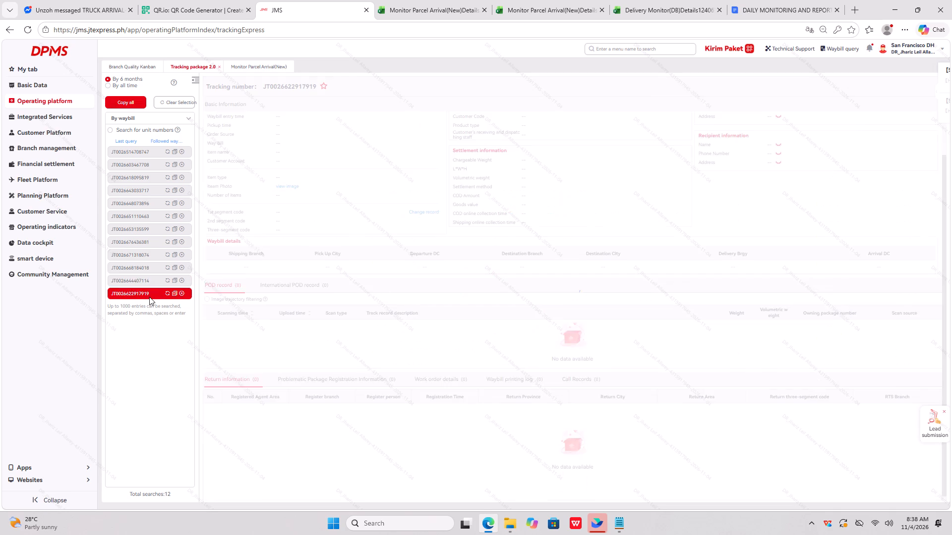
left_click(180, 294)
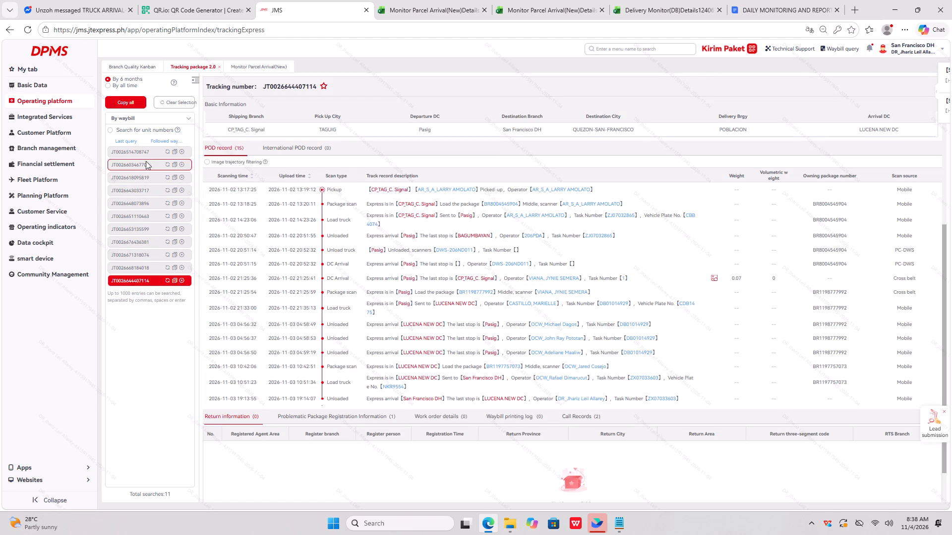
left_click(145, 156)
scroll(467, 325, "up", 2)
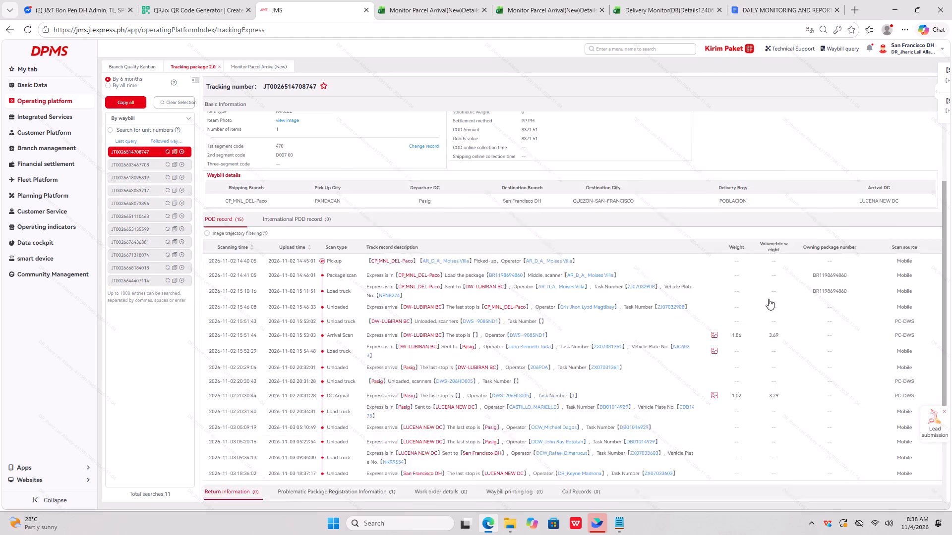
scroll(777, 291, "up", 2)
left_click(788, 203)
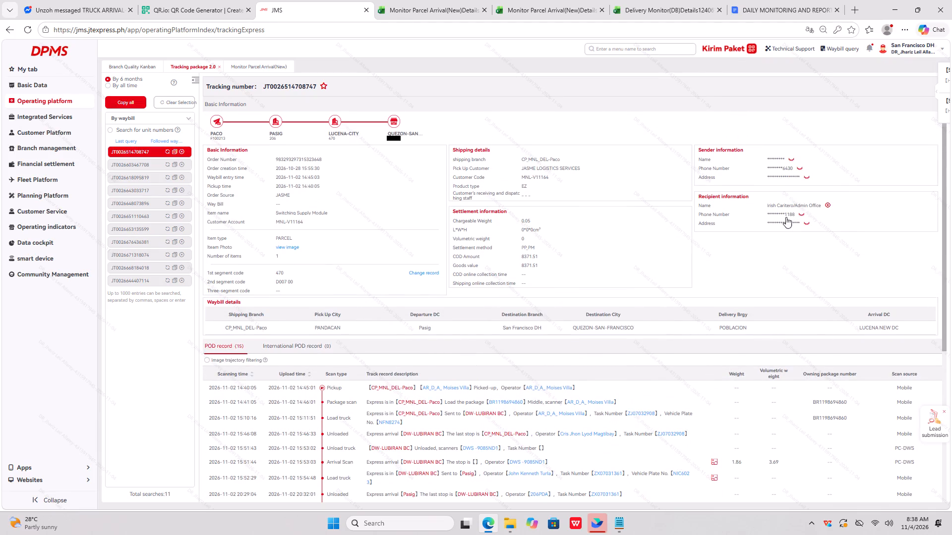
left_click(135, 166)
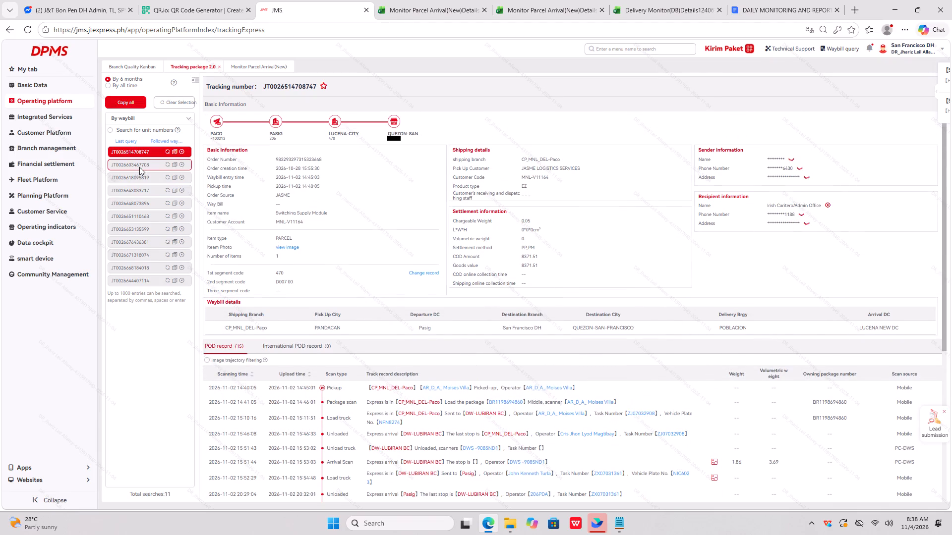
left_click(789, 206)
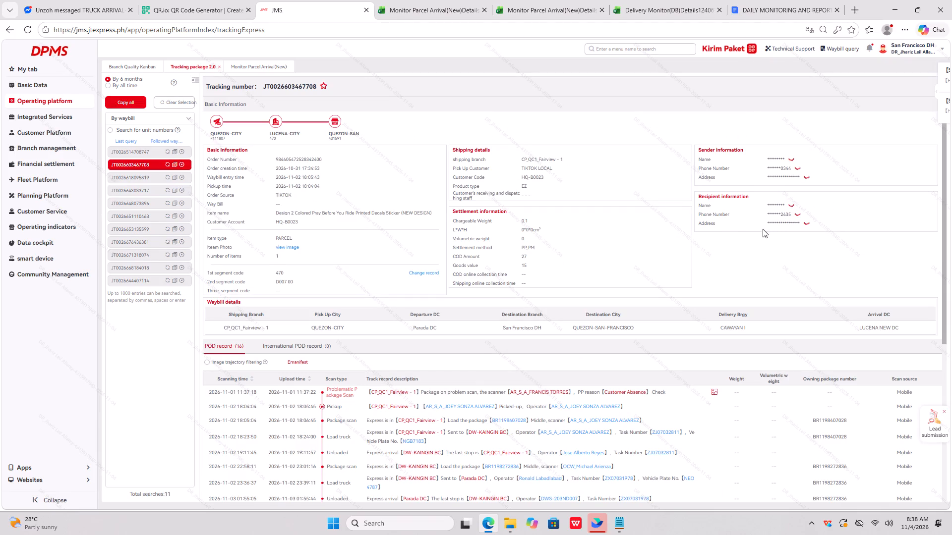
scroll(639, 262, "down", 3)
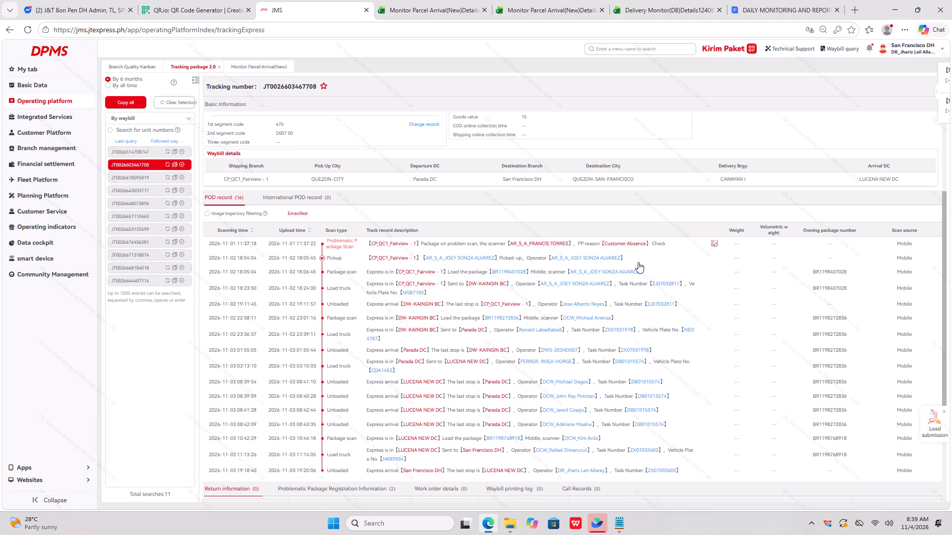
scroll(638, 262, "up", 1)
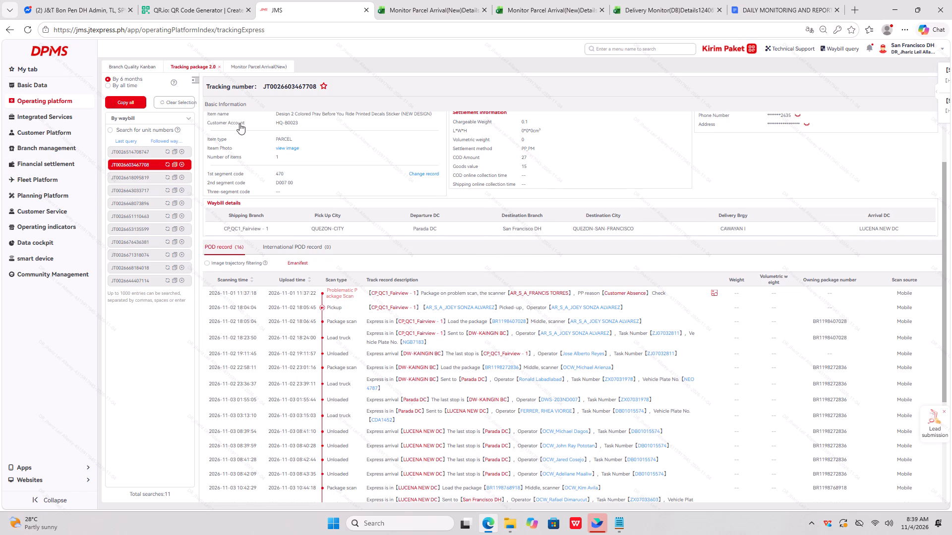
left_click(620, 523)
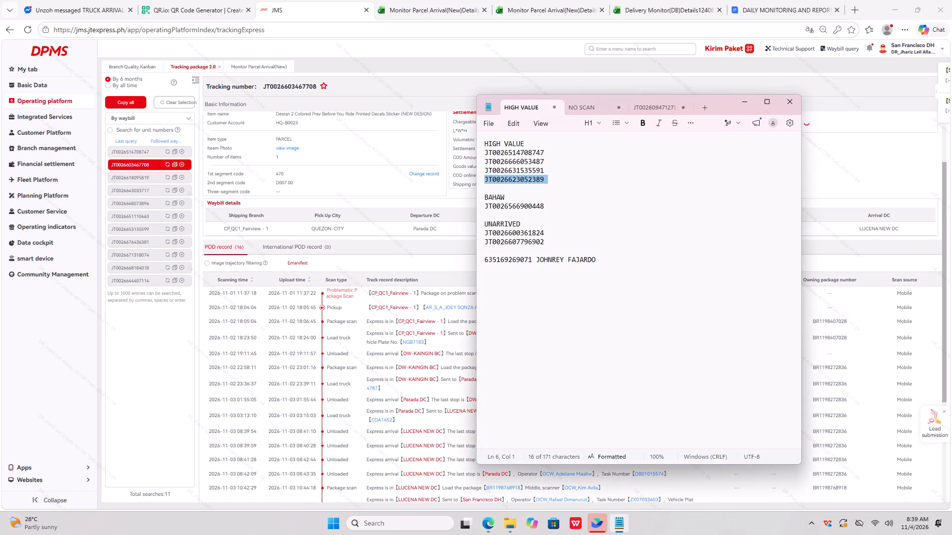
left_click_drag(485, 207, 560, 204)
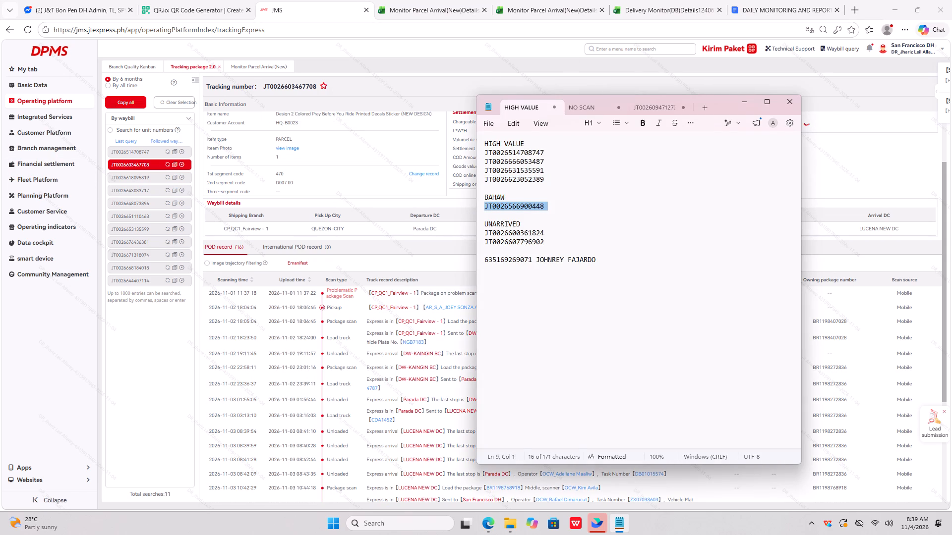
left_click_drag(560, 204, 560, 205)
key("ctrl+c")
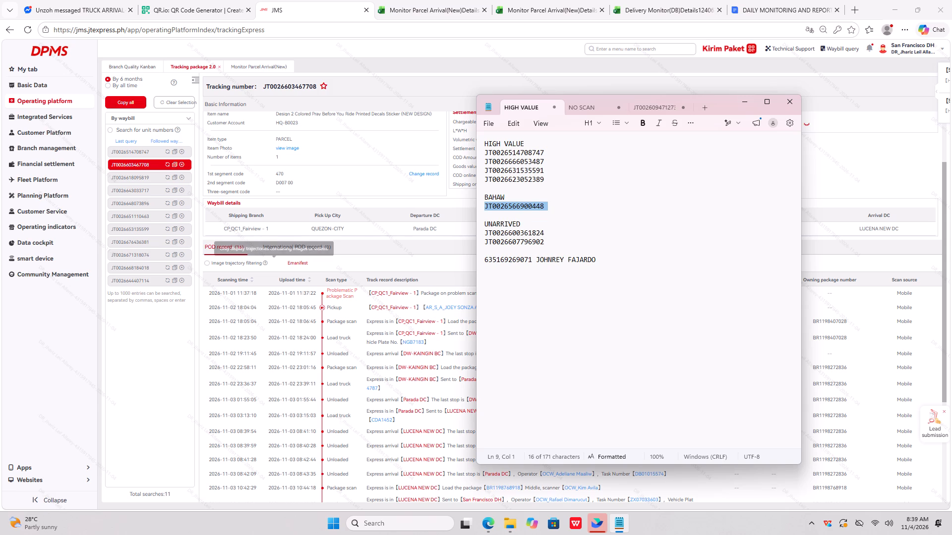
left_click(119, 295)
key("ctrl+v")
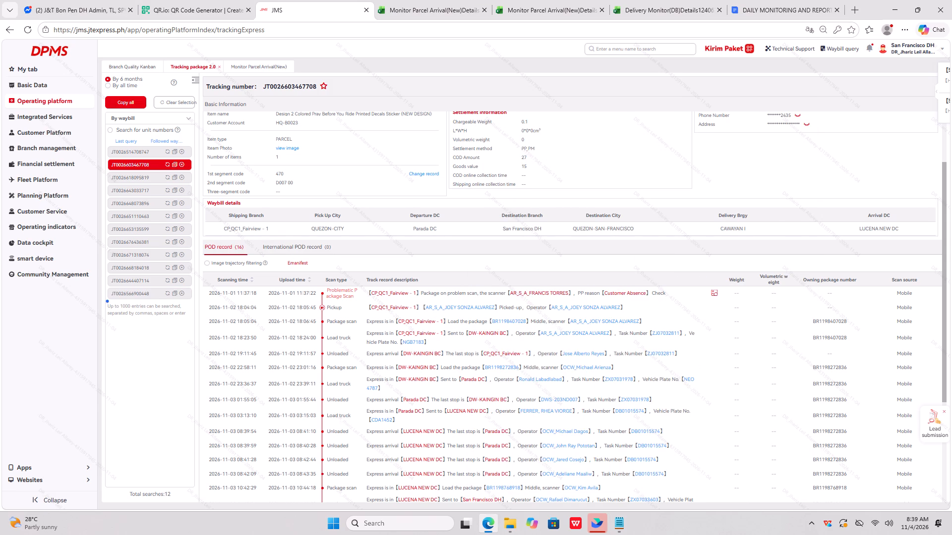
left_click(138, 296)
scroll(357, 312, "down", 1)
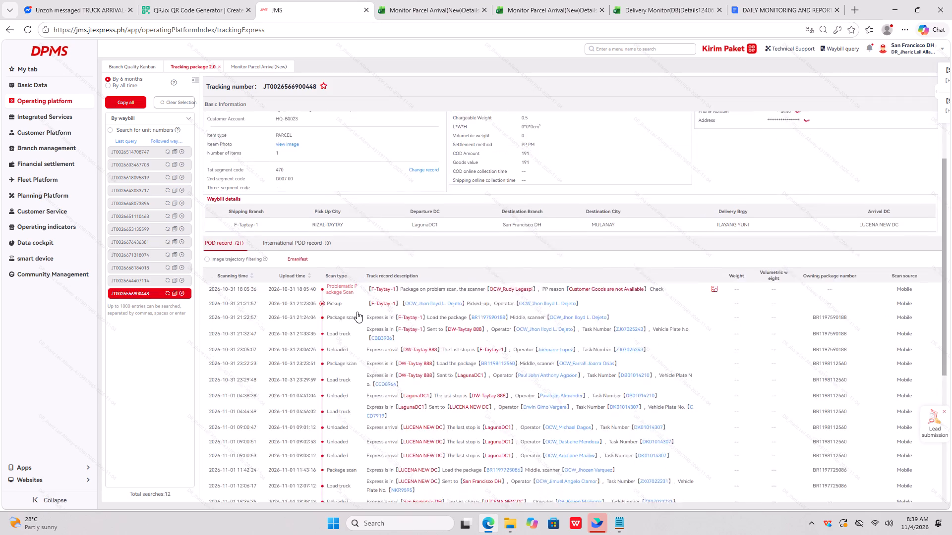
scroll(357, 312, "down", 3)
scroll(357, 312, "up", 5)
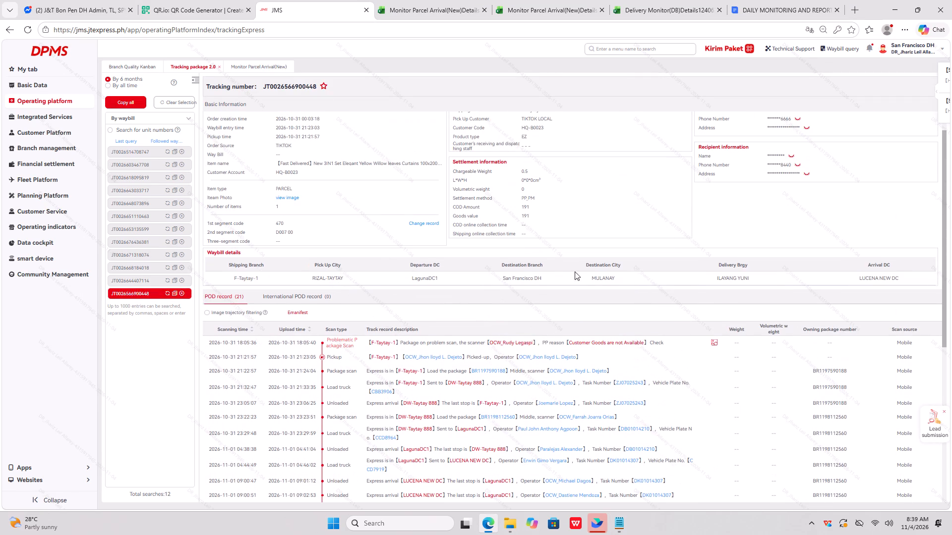
left_click(790, 158)
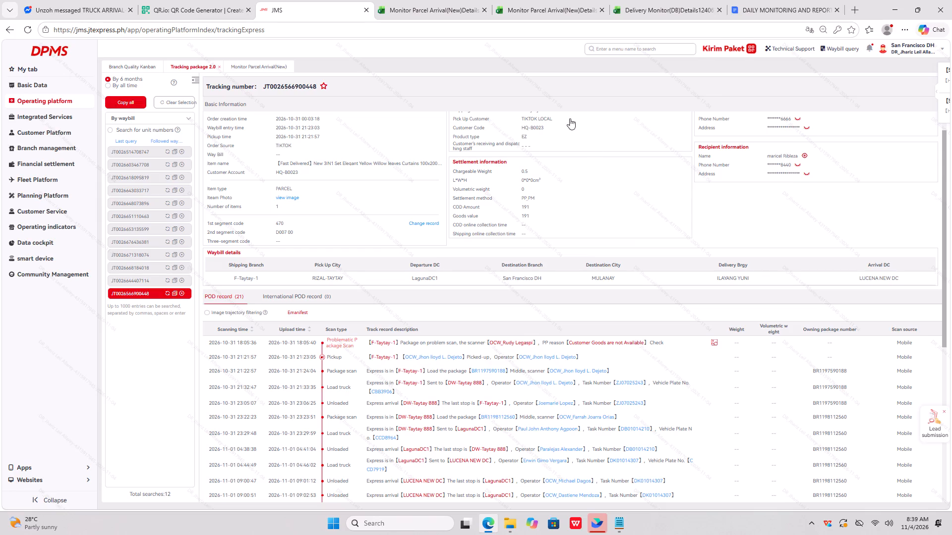
left_click(613, 521)
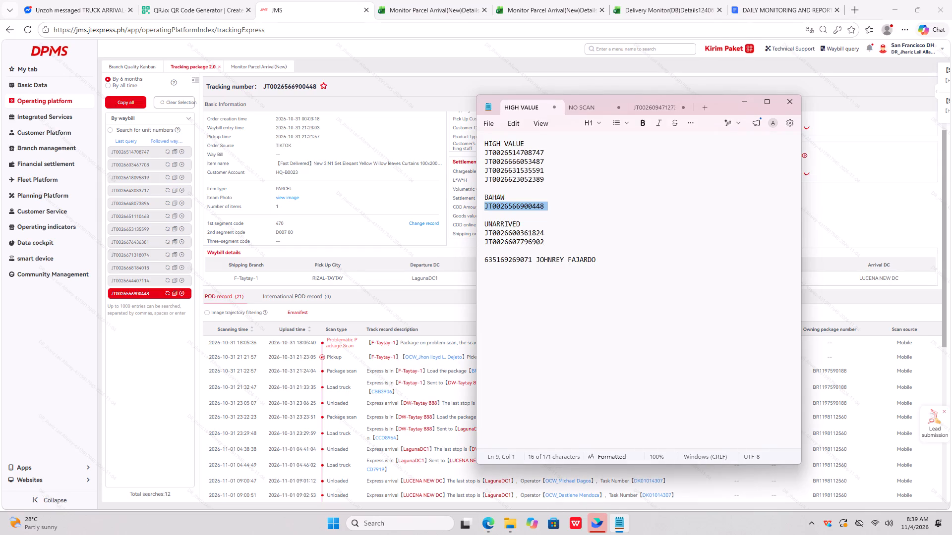
left_click_drag(485, 232, 547, 243)
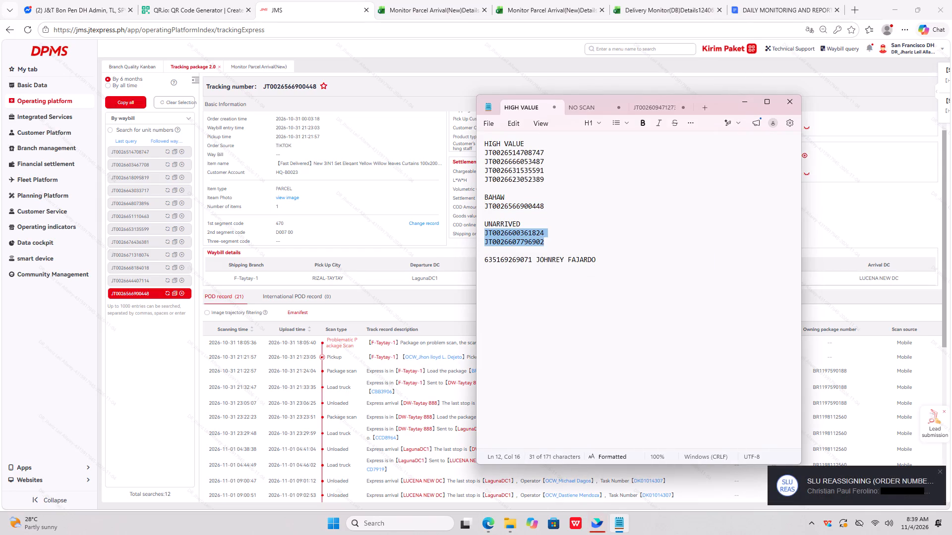
key("ctrl+c")
left_click(126, 316)
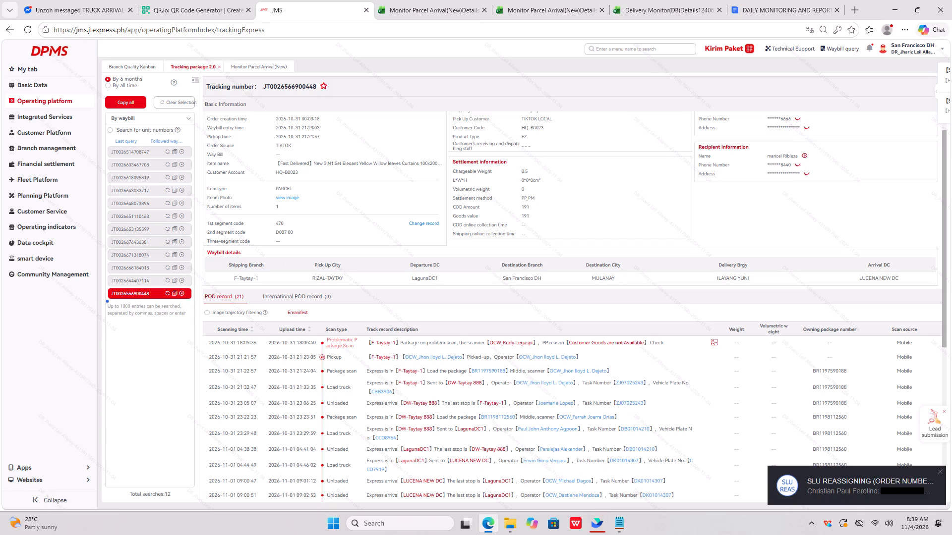
key("ctrl+v")
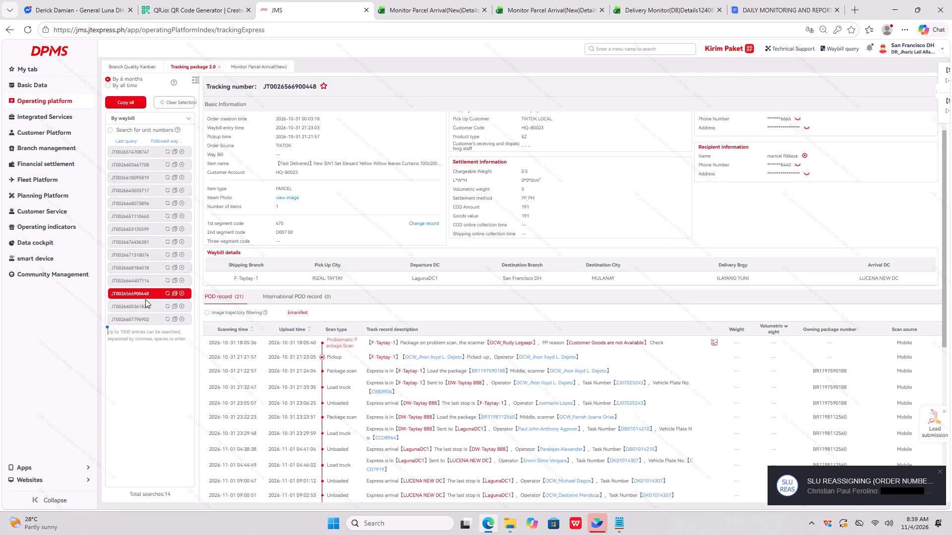
left_click(144, 304)
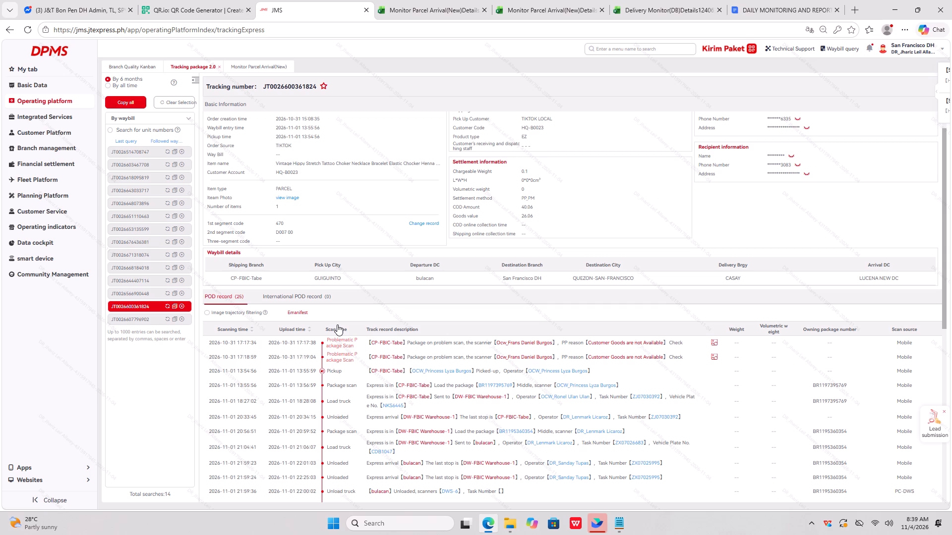
left_click(147, 295)
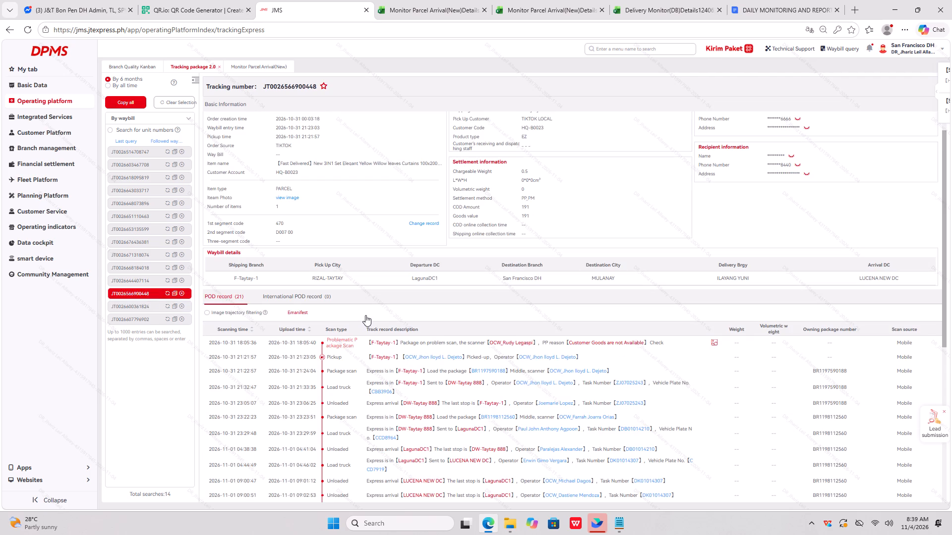
scroll(364, 314, "down", 4)
scroll(364, 314, "up", 6)
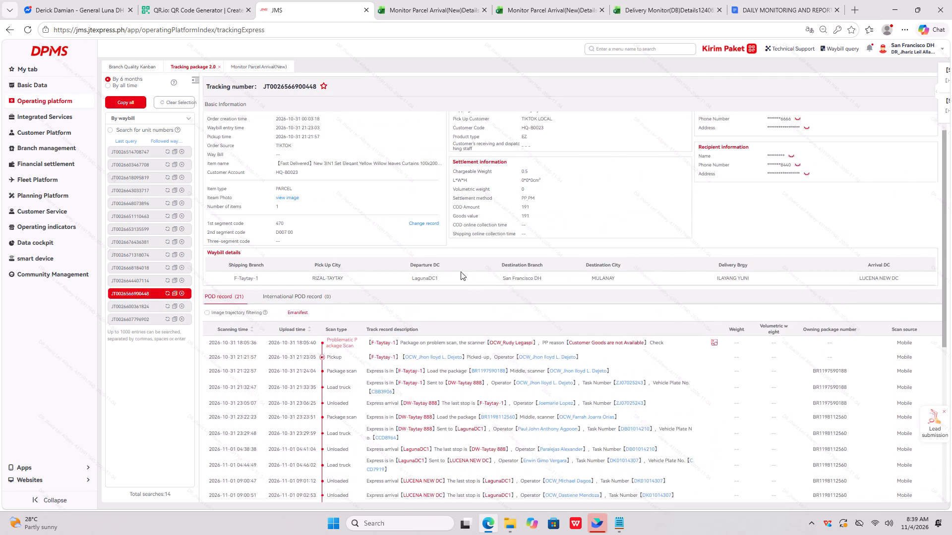
scroll(461, 271, "up", 2)
left_click(793, 204)
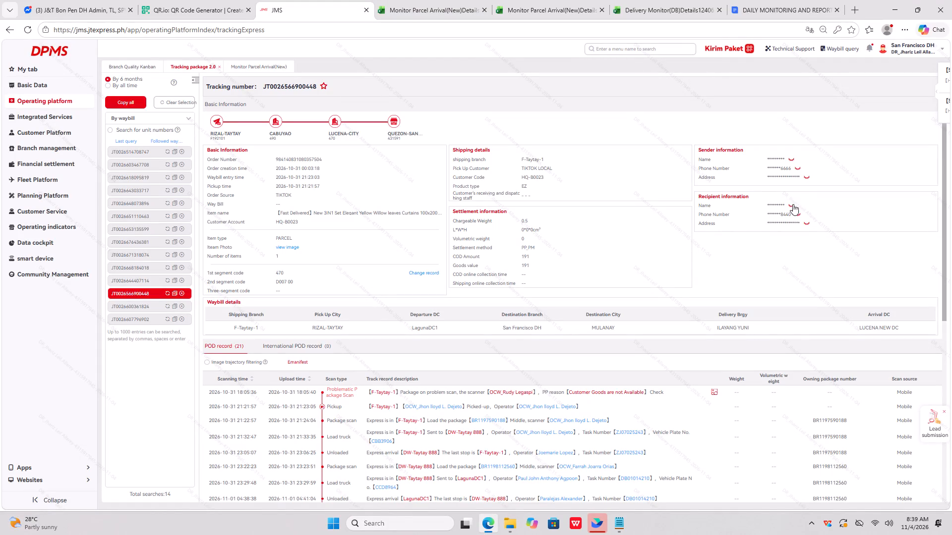
left_click(804, 224)
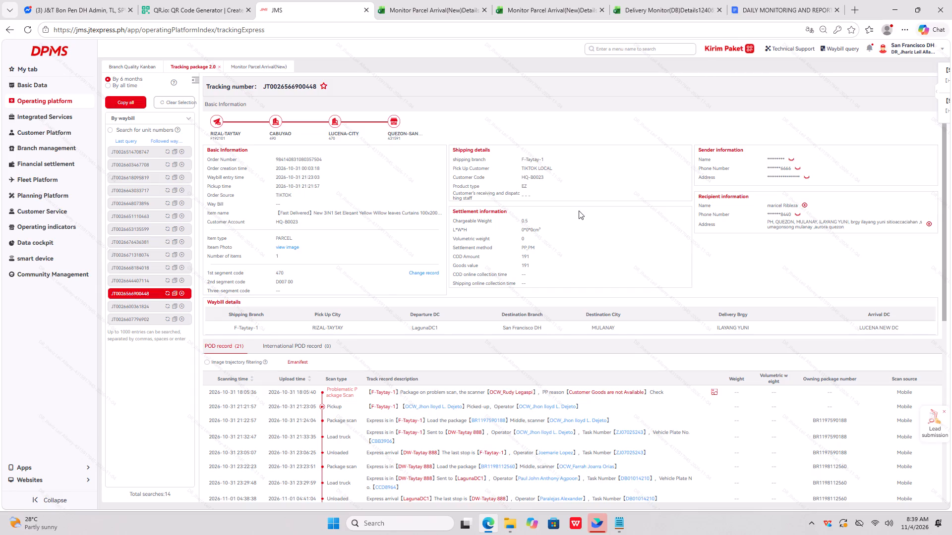
scroll(708, 238, "down", 7)
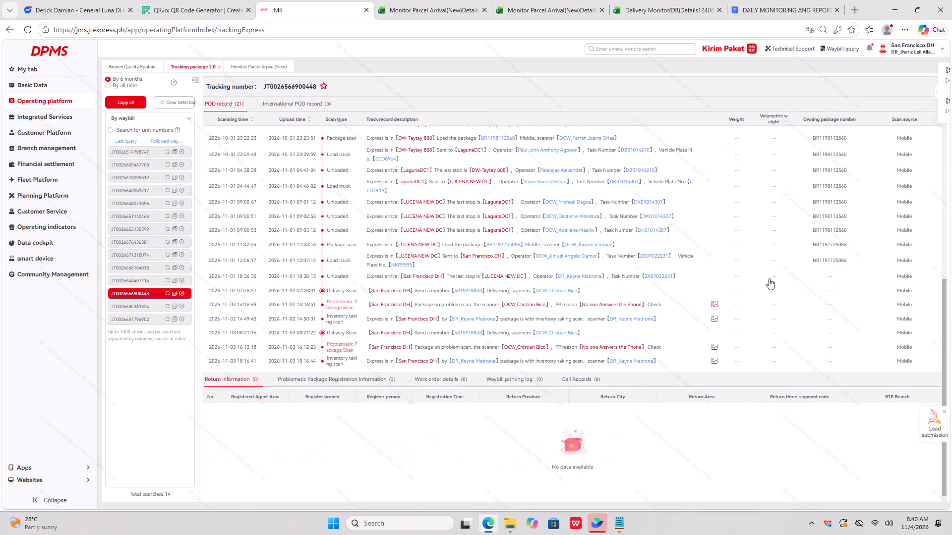
scroll(768, 278, "up", 6)
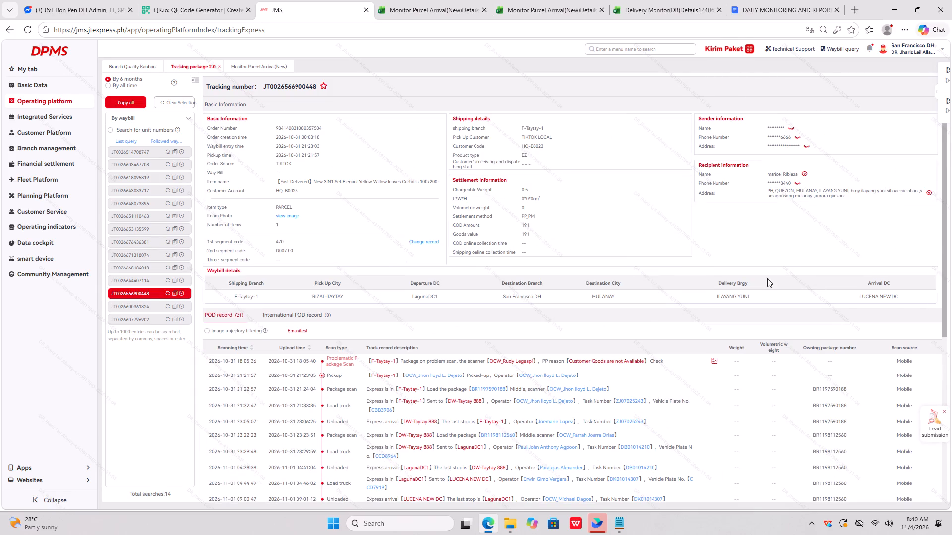
left_click(795, 181)
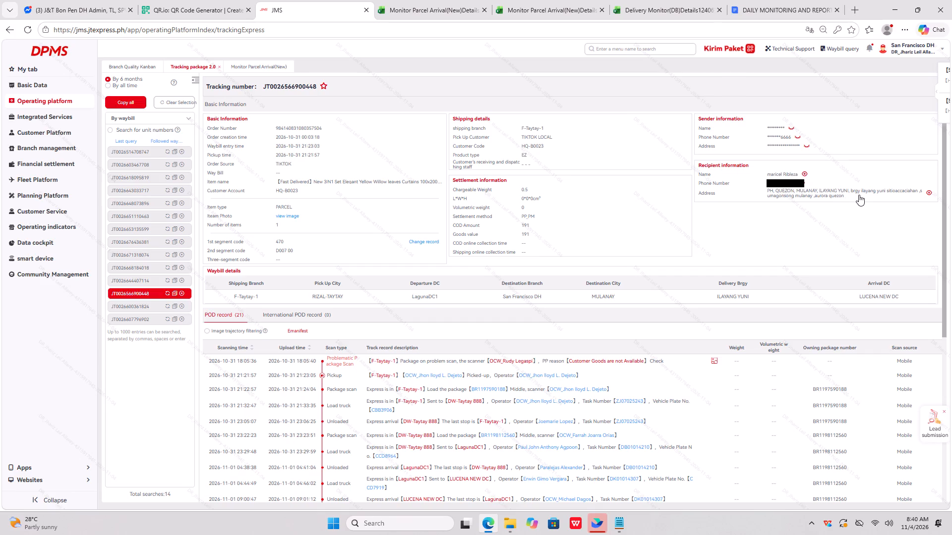
left_click_drag(859, 195, 744, 182)
left_click(850, 170)
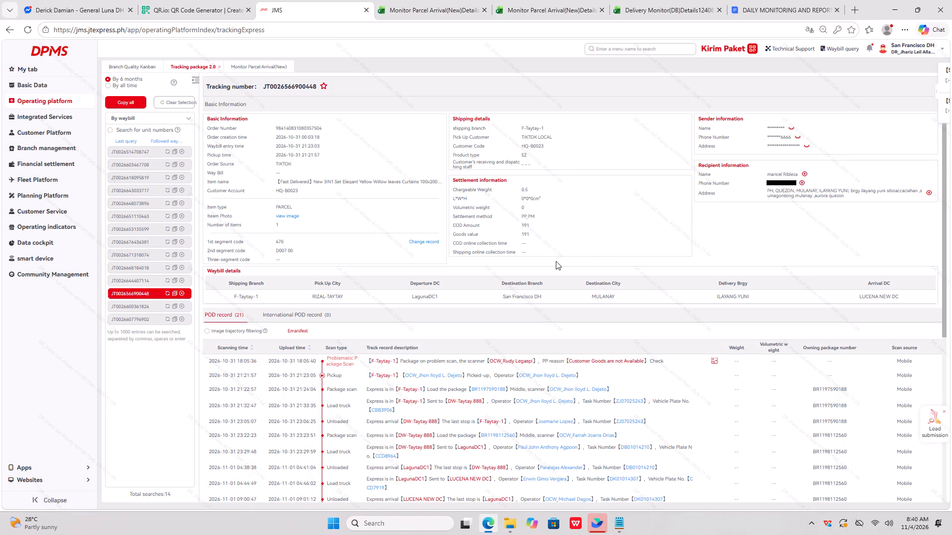
scroll(564, 199, "down", 3)
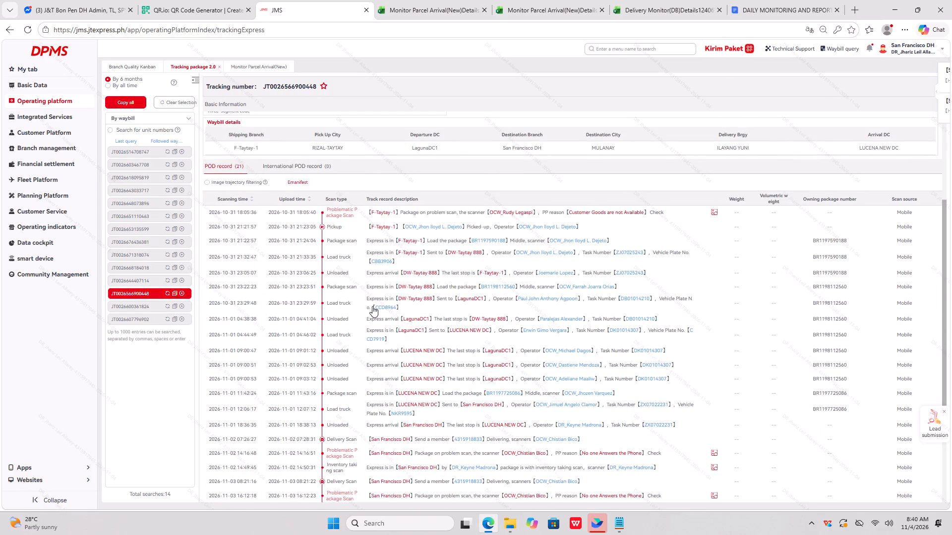
left_click(173, 294)
left_click(164, 8)
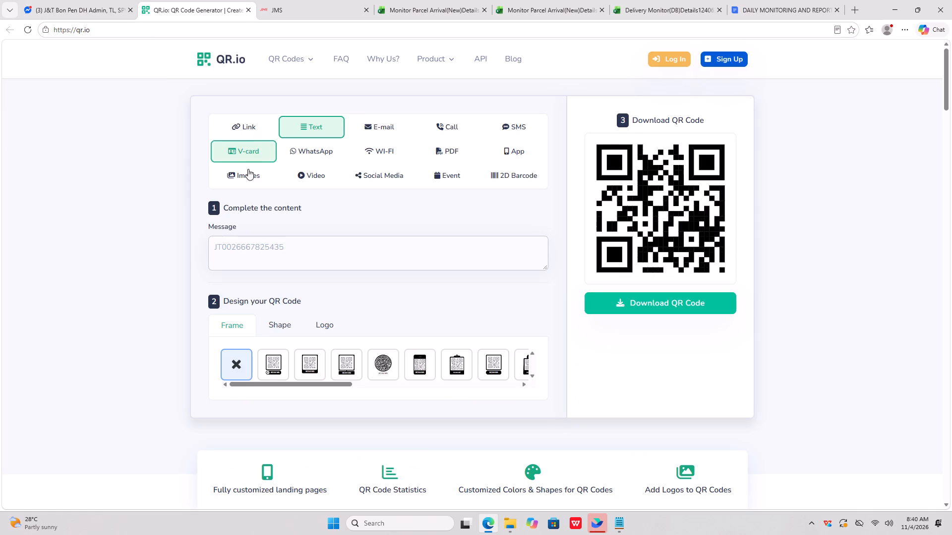
left_click_drag(283, 252, 179, 248)
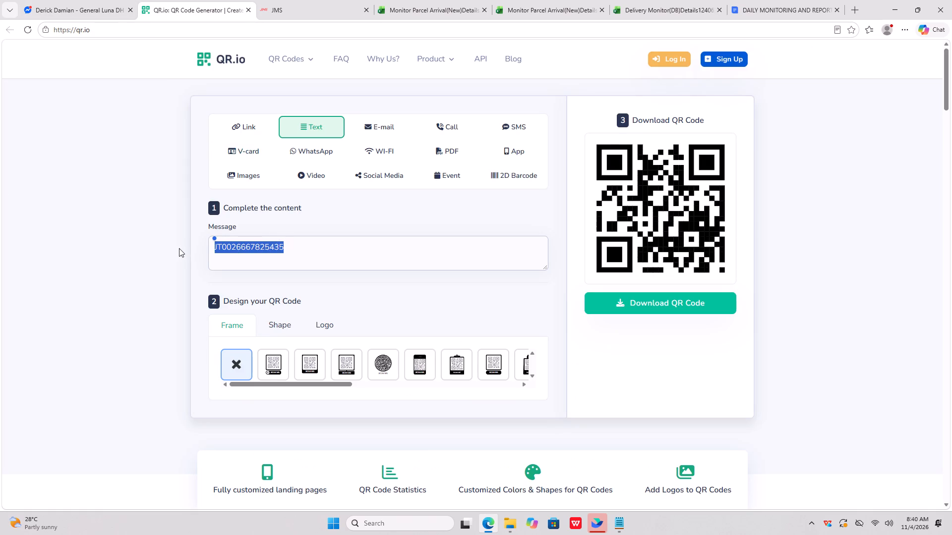
key("ctrl+v")
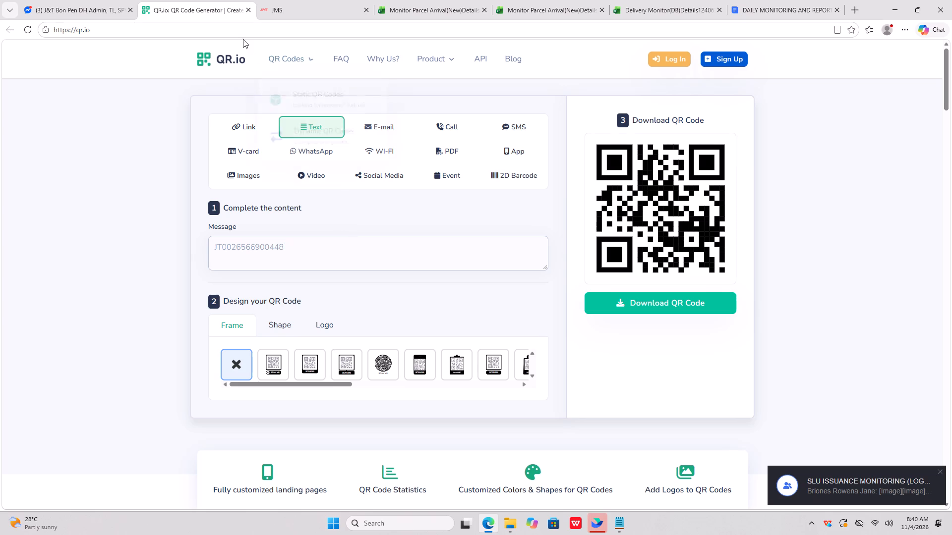
left_click(282, 6)
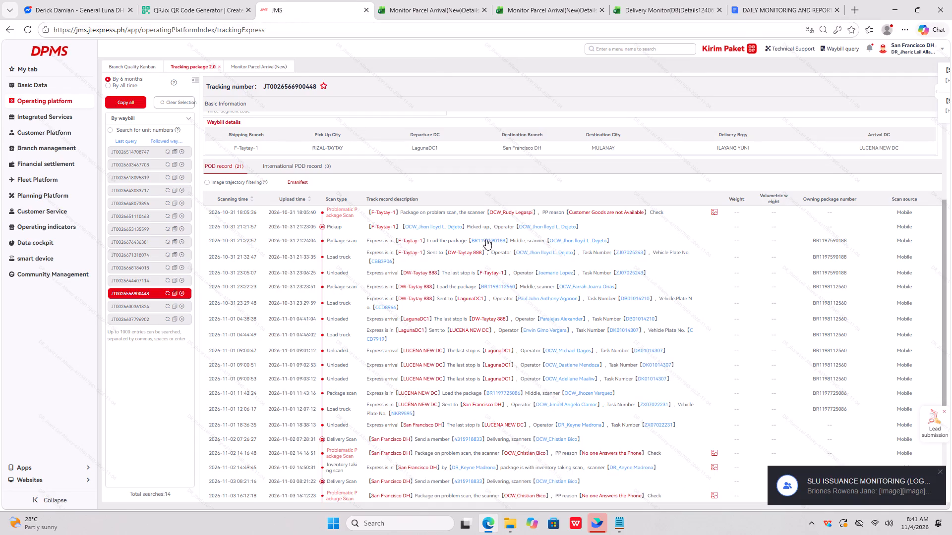
scroll(495, 253, "up", 3)
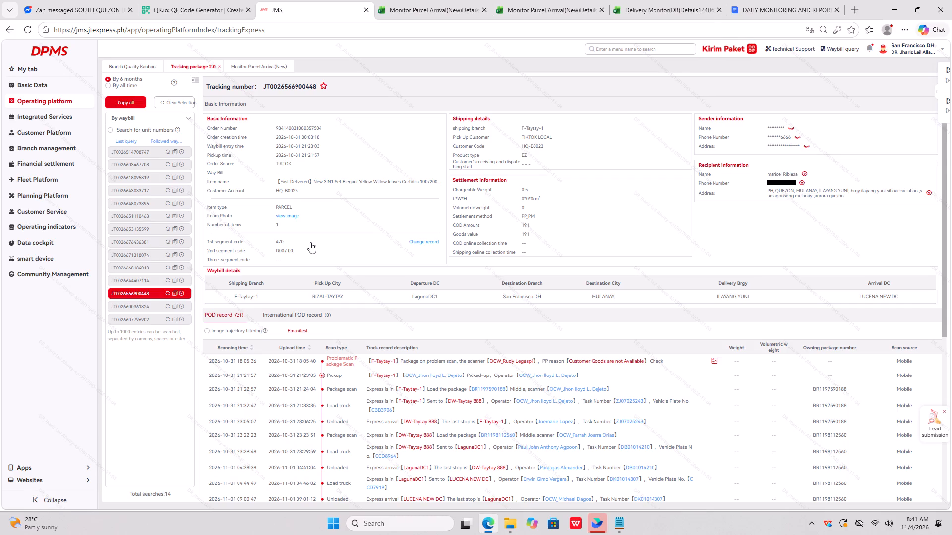
left_click(198, 6)
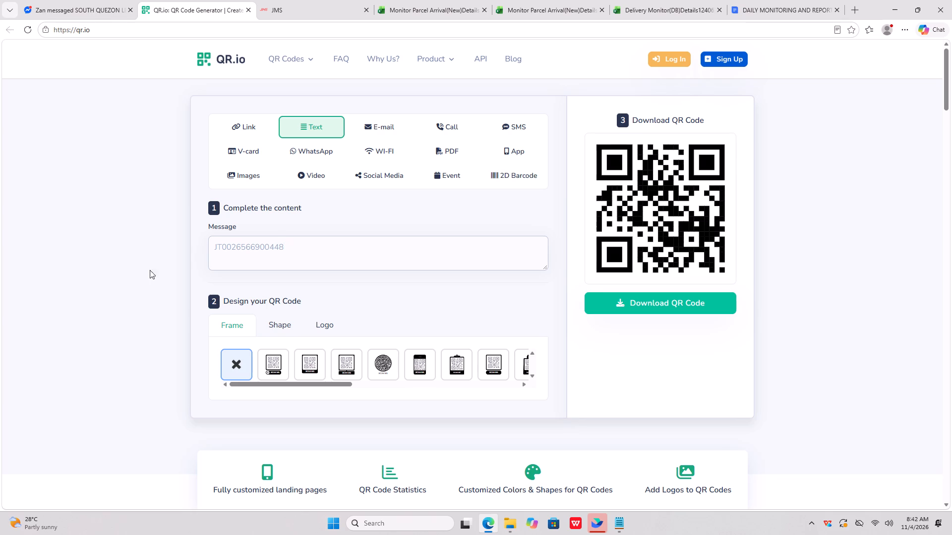
left_click(304, 0)
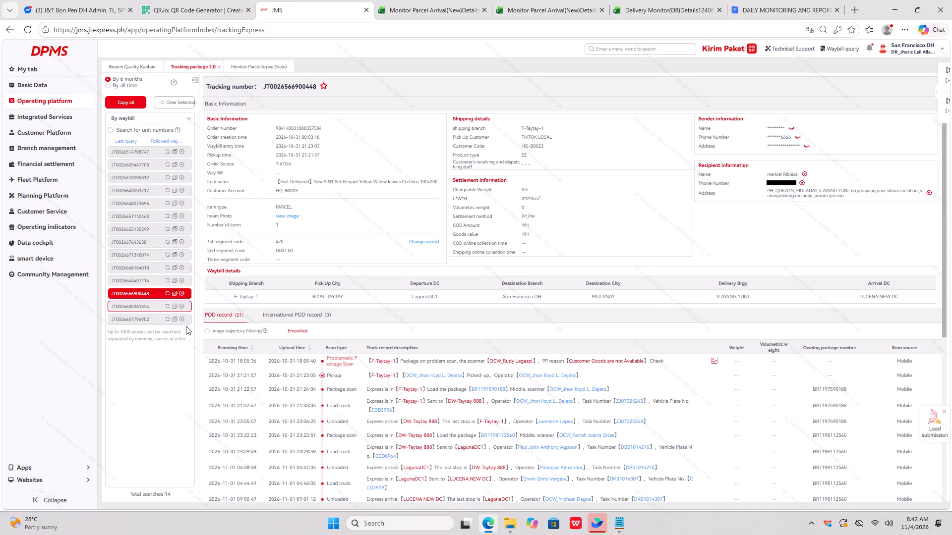
left_click(150, 306)
scroll(510, 320, "down", 5)
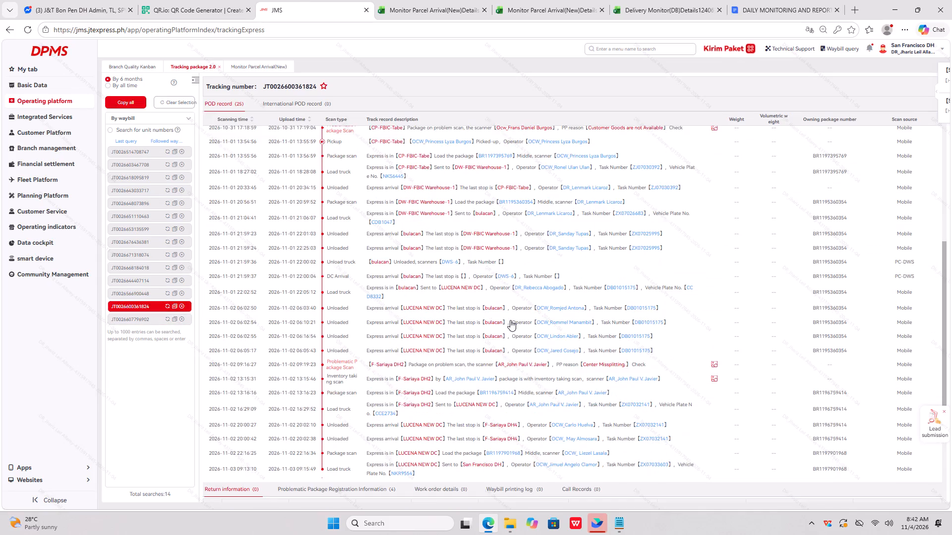
scroll(510, 320, "down", 2)
scroll(510, 320, "up", 9)
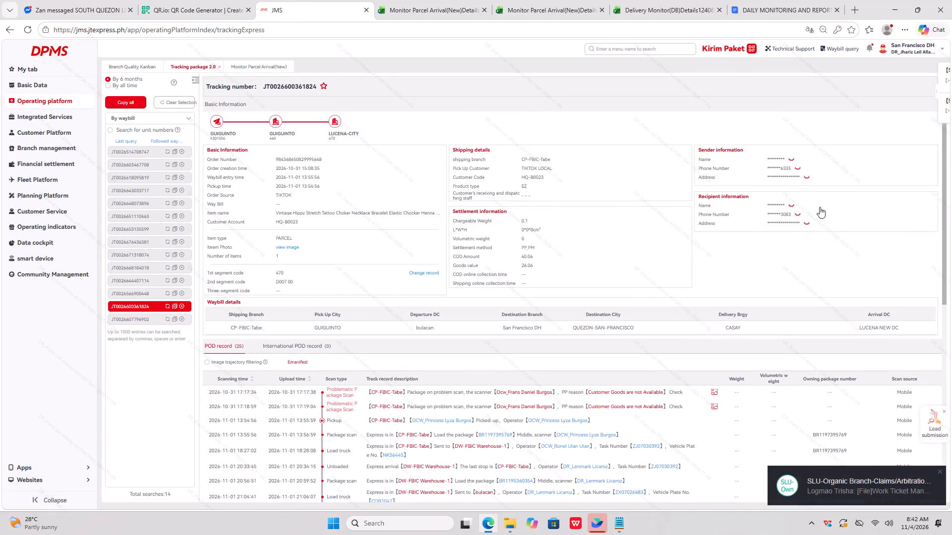
left_click(790, 205)
left_click(806, 222)
left_click(805, 225)
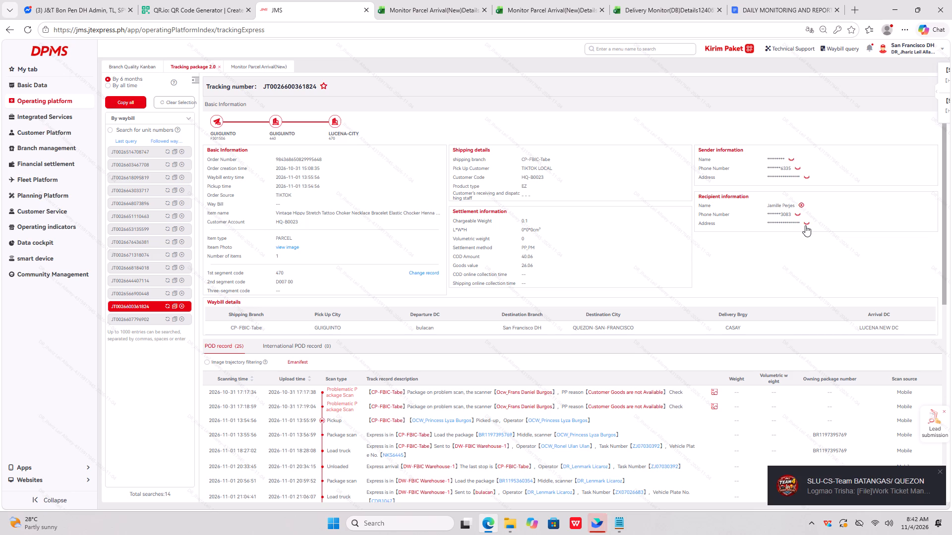
left_click(805, 225)
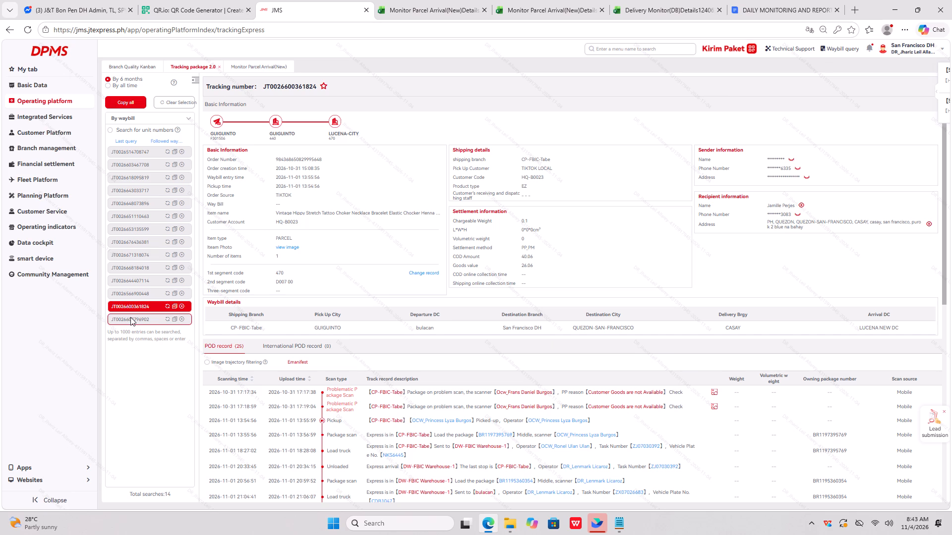
left_click(130, 317)
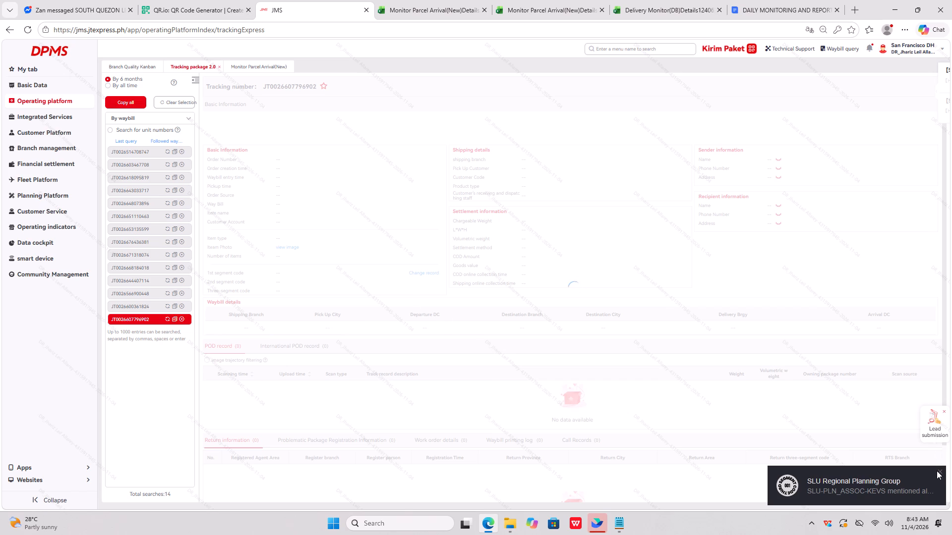
left_click(132, 305)
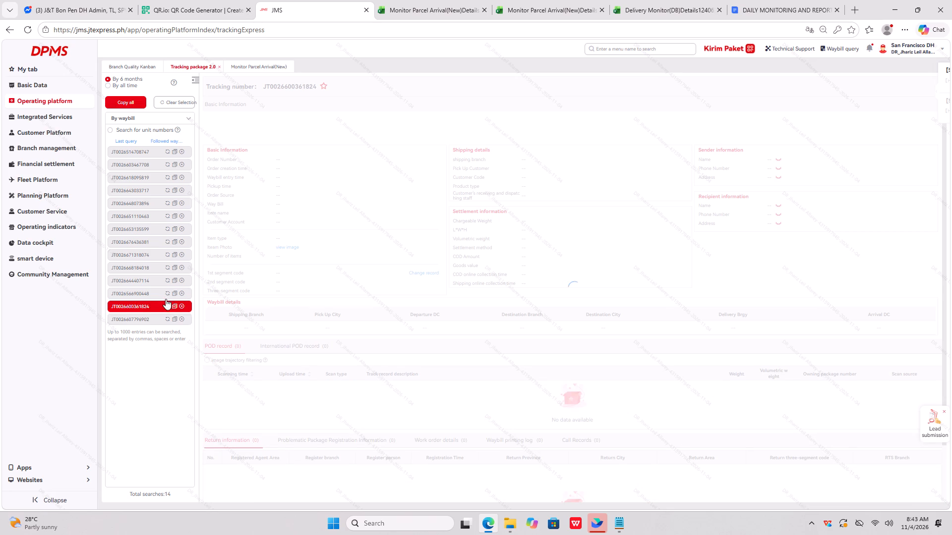
scroll(416, 302, "up", 2)
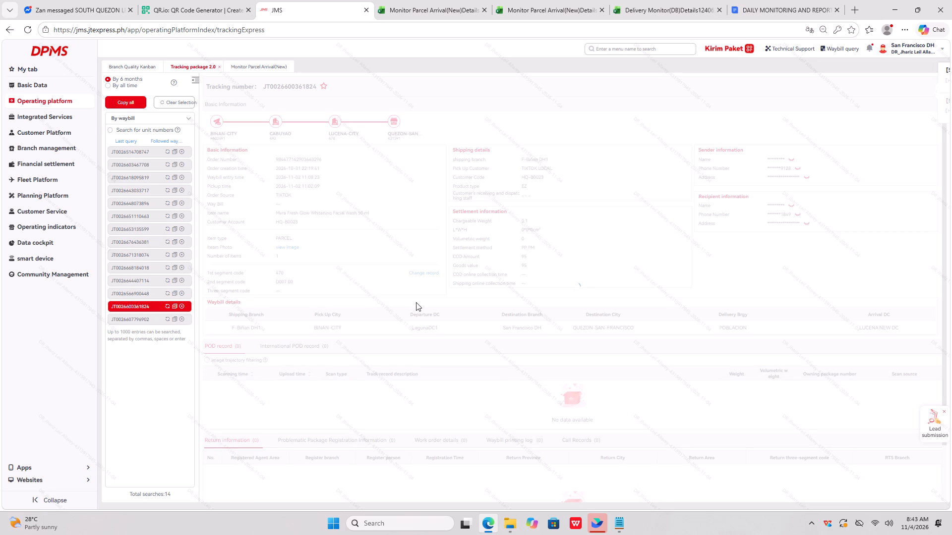
left_click(120, 165)
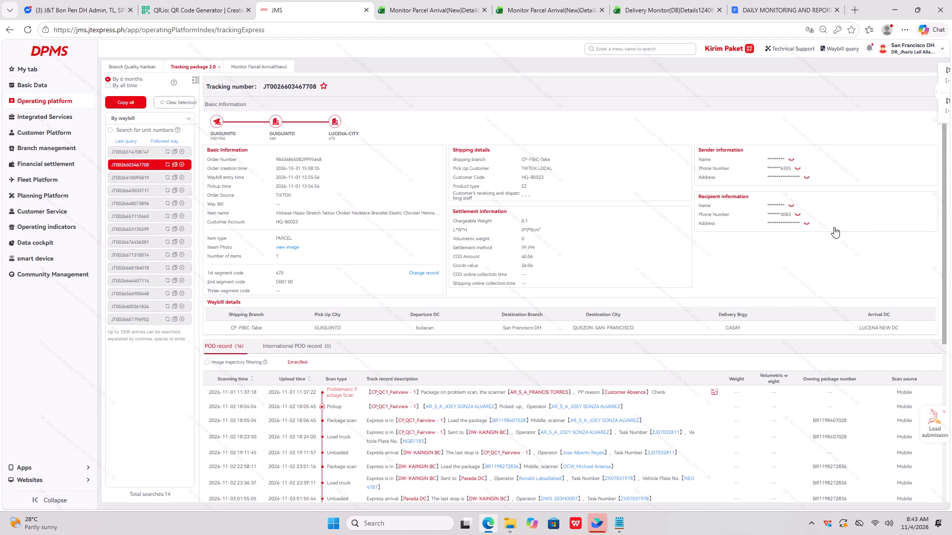
left_click(796, 205)
left_click(792, 206)
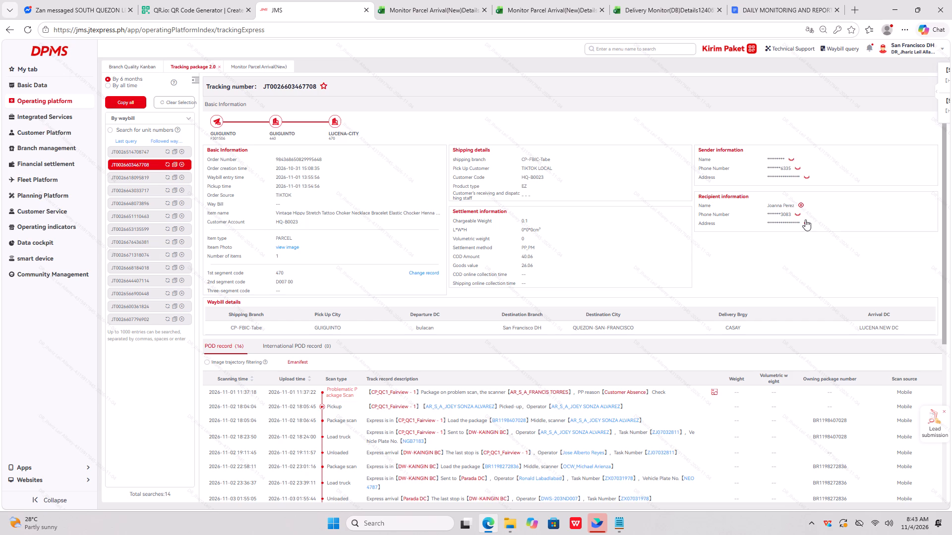
left_click(804, 223)
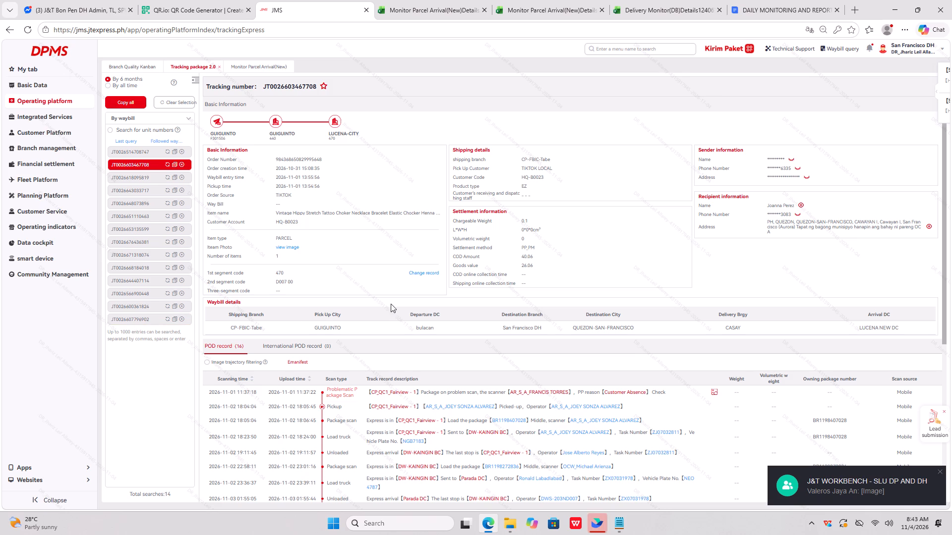
scroll(401, 302, "down", 6)
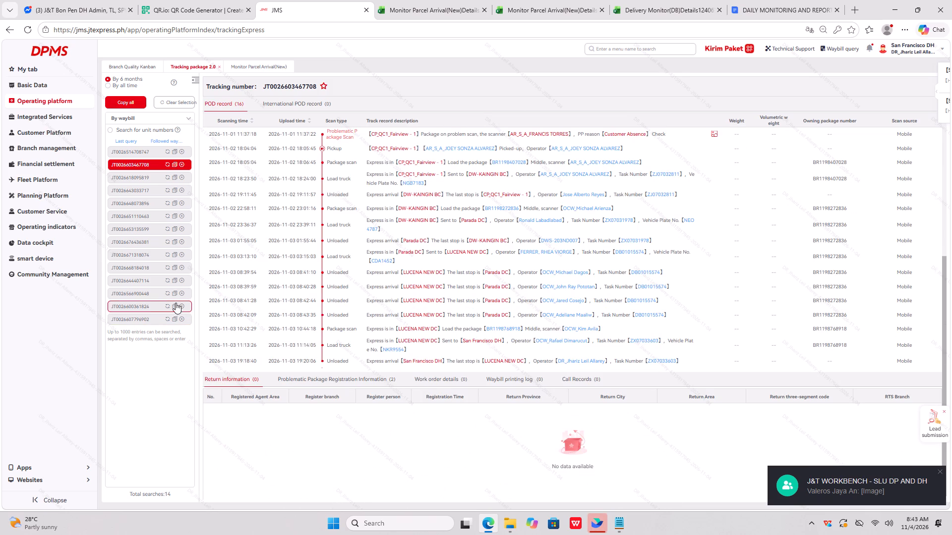
left_click(151, 319)
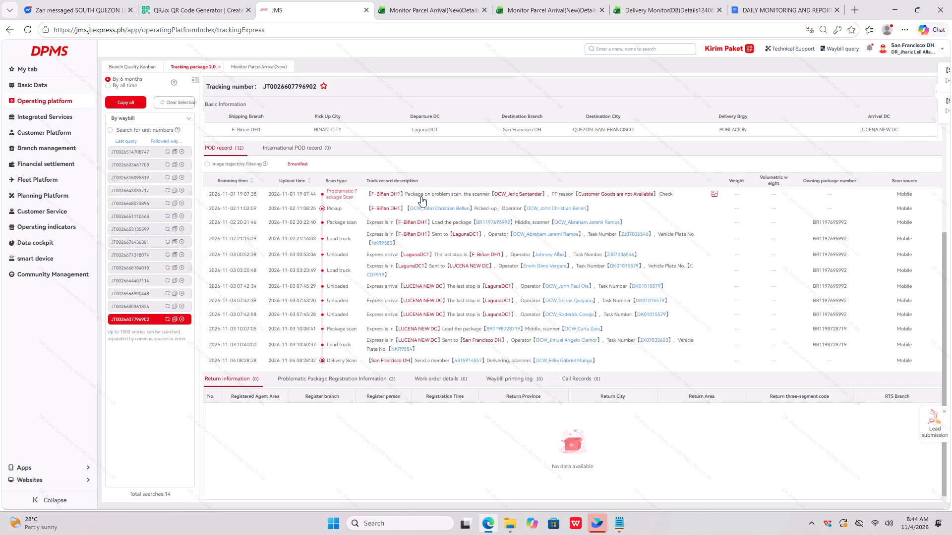
left_click(183, 319)
left_click(140, 165)
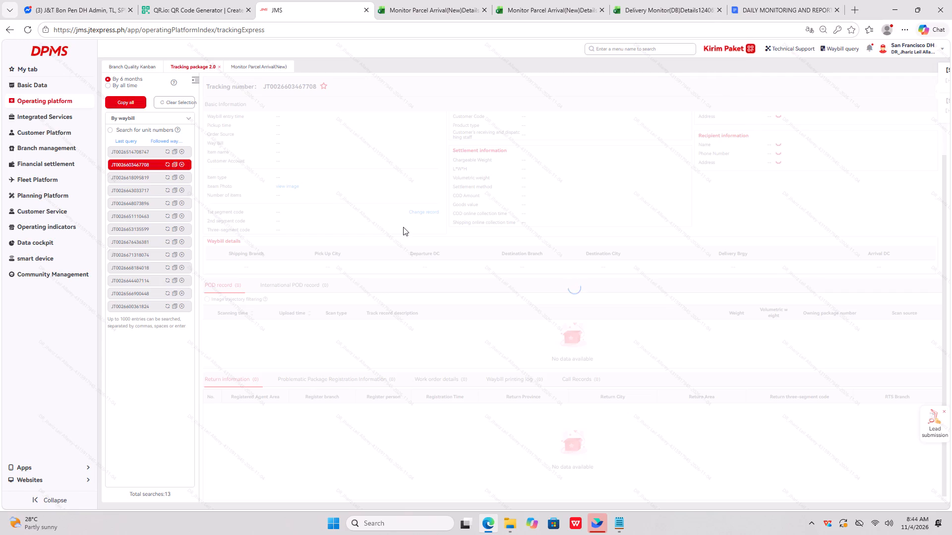
scroll(406, 227, "up", 1)
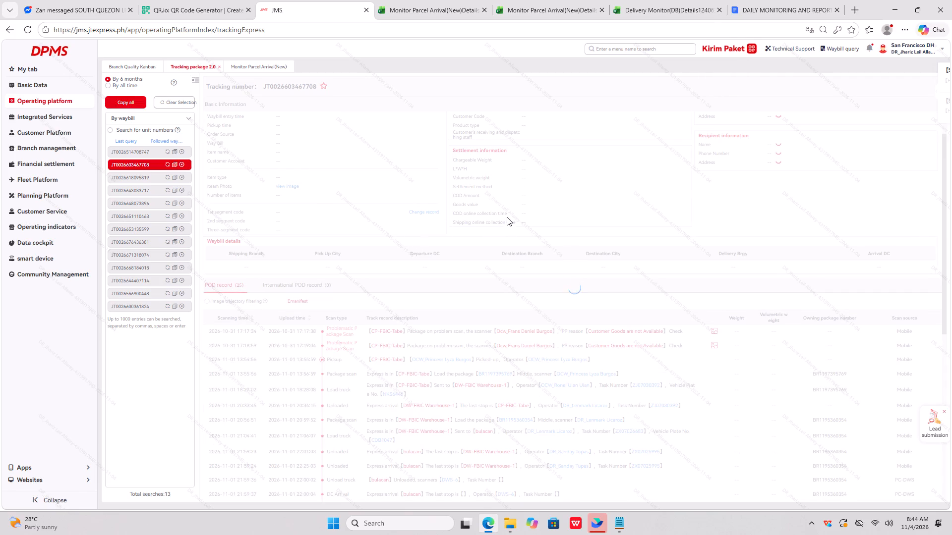
scroll(506, 212, "up", 2)
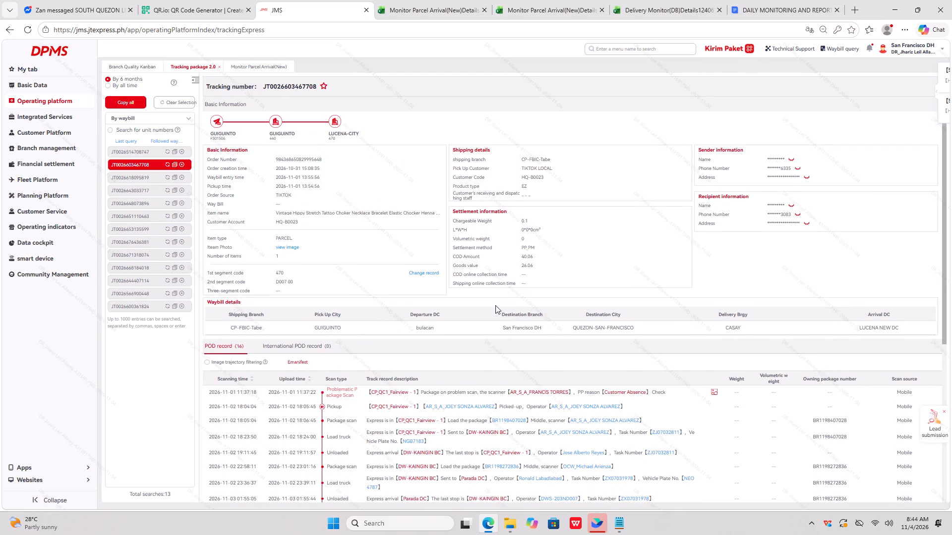
scroll(501, 303, "down", 1)
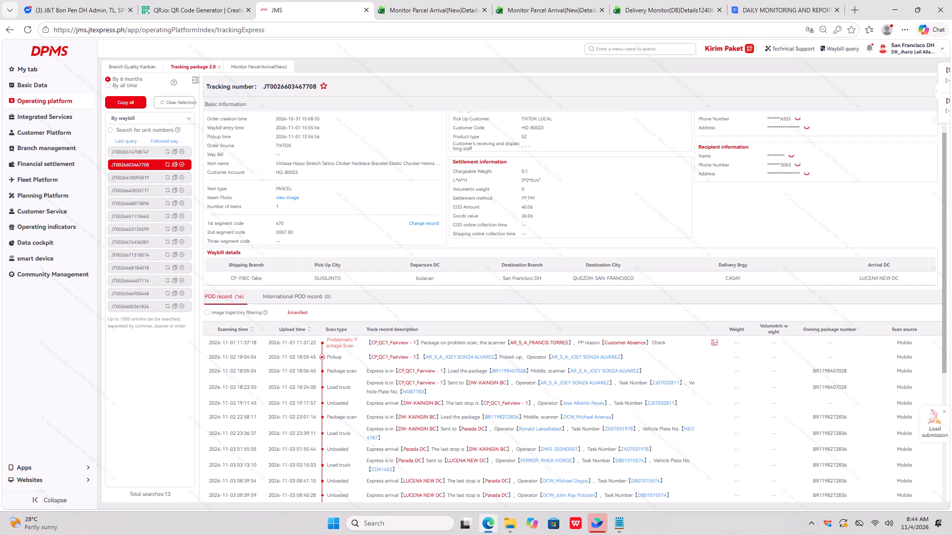
left_click(136, 305)
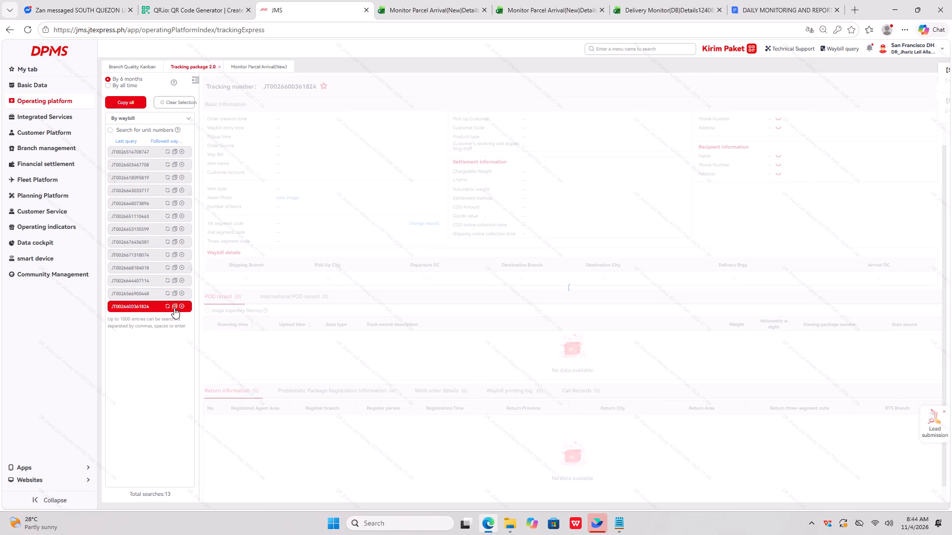
scroll(349, 308, "down", 5)
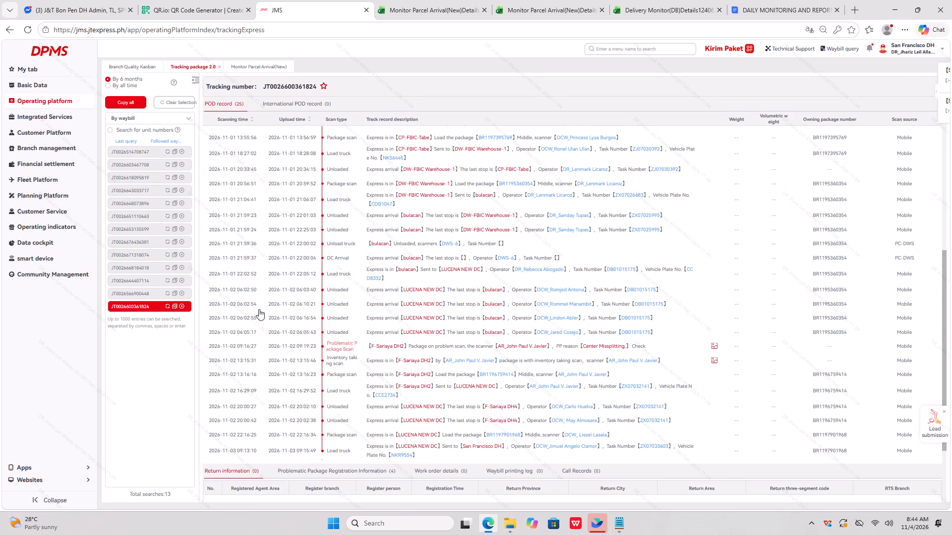
left_click(175, 306)
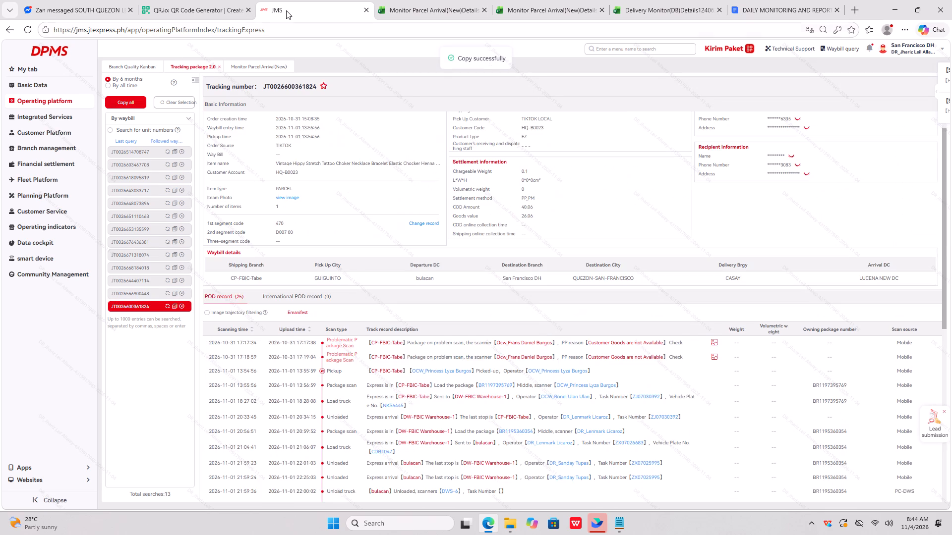
left_click(158, 6)
left_click_drag(285, 248, 127, 220)
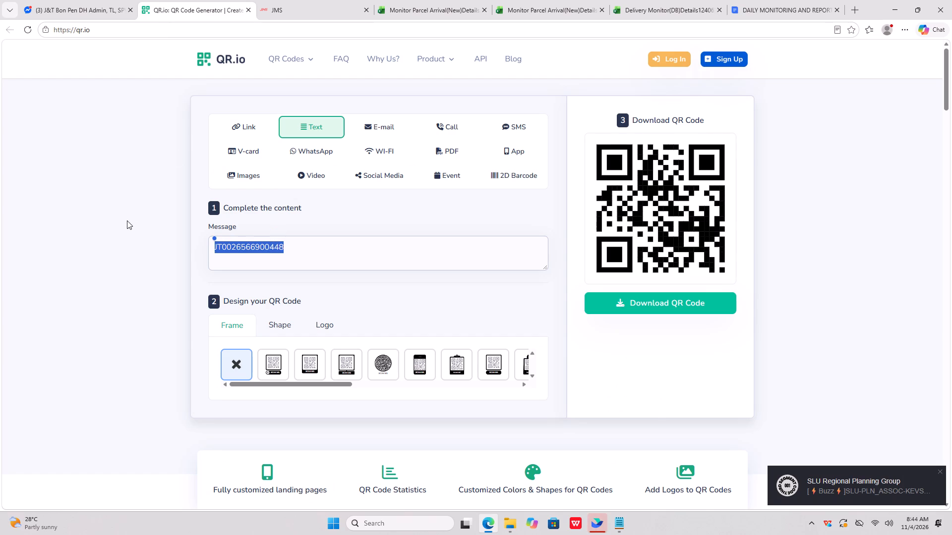
left_click_drag(127, 220, 127, 220)
key("ctrl+v")
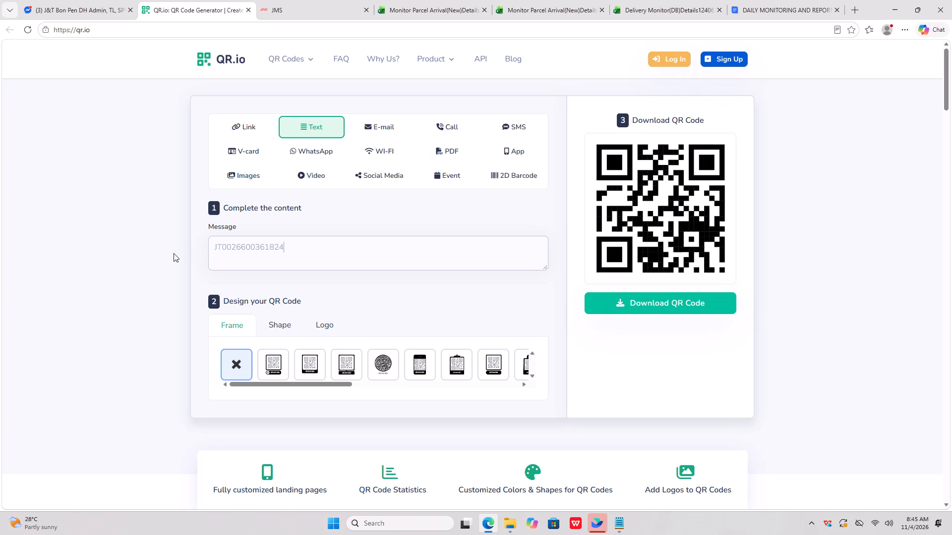
left_click(286, 7)
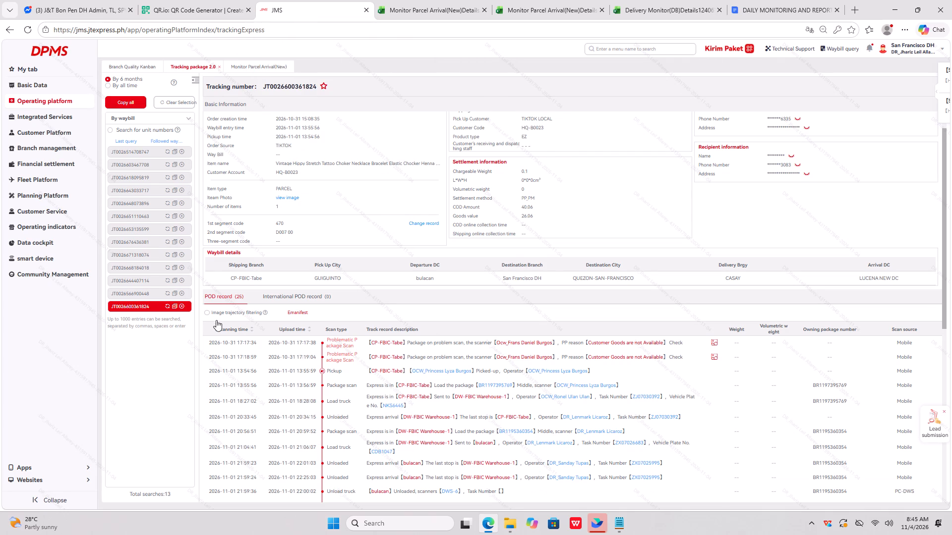
scroll(300, 327, "down", 6)
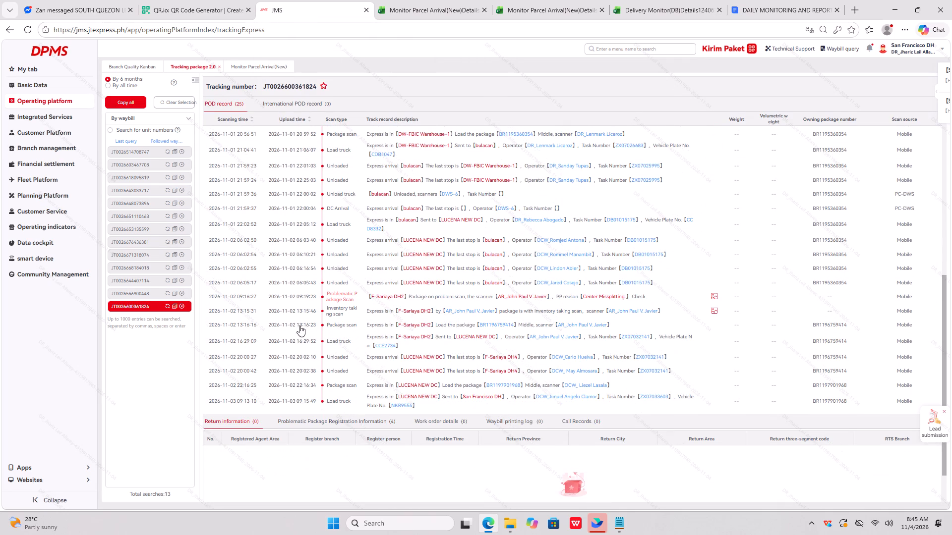
left_click(166, 307)
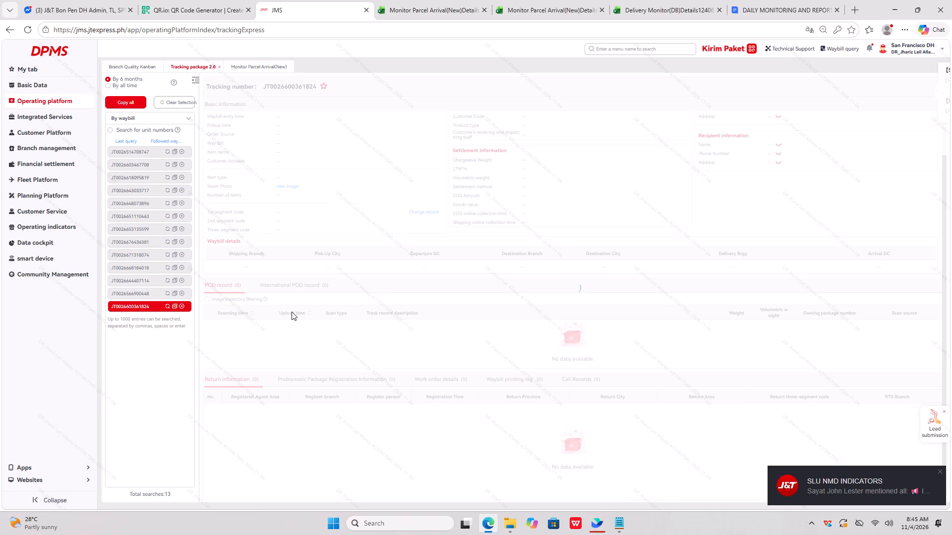
scroll(292, 312, "down", 2)
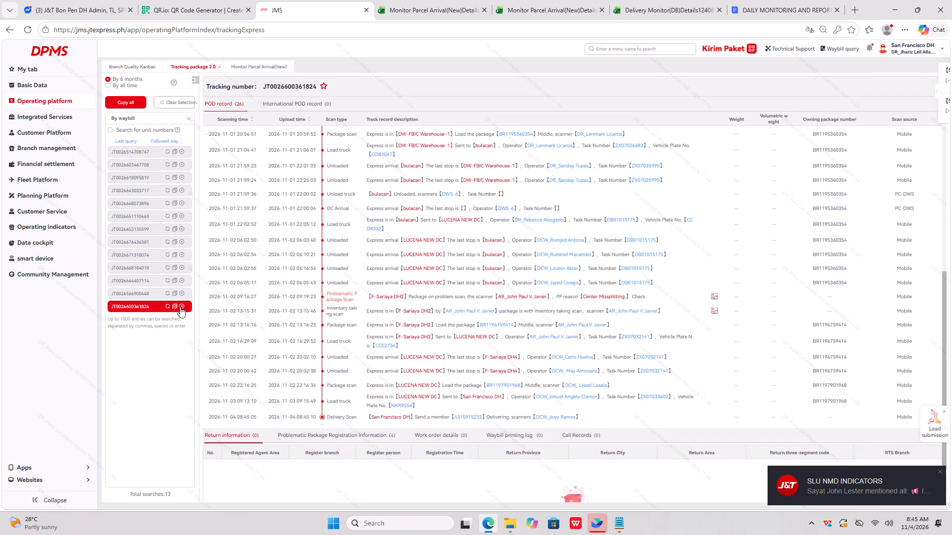
left_click(180, 307)
scroll(158, 274, "up", 2)
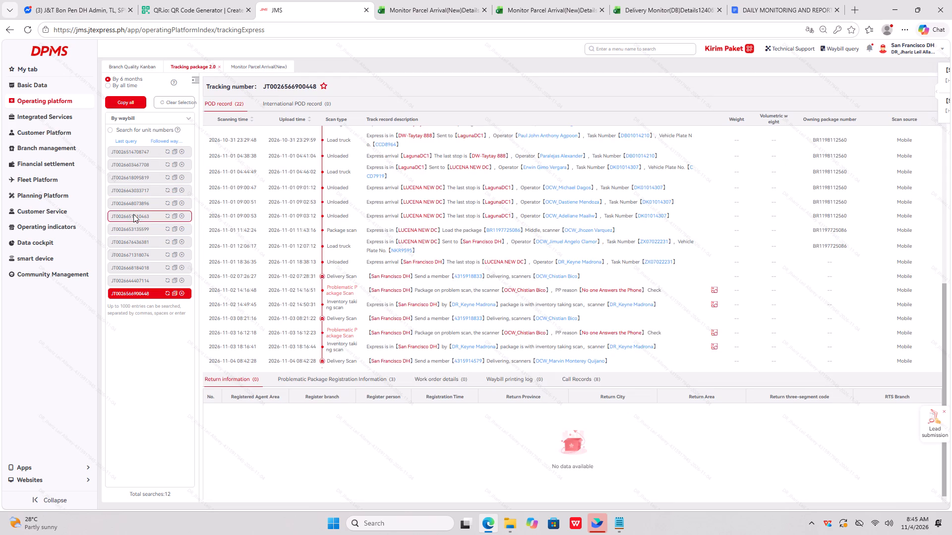
left_click(132, 191)
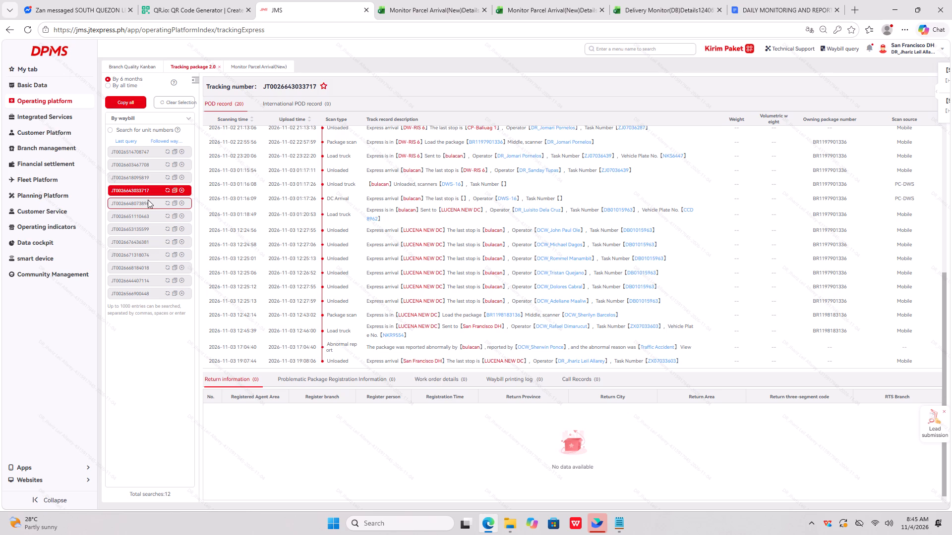
scroll(682, 280, "up", 5)
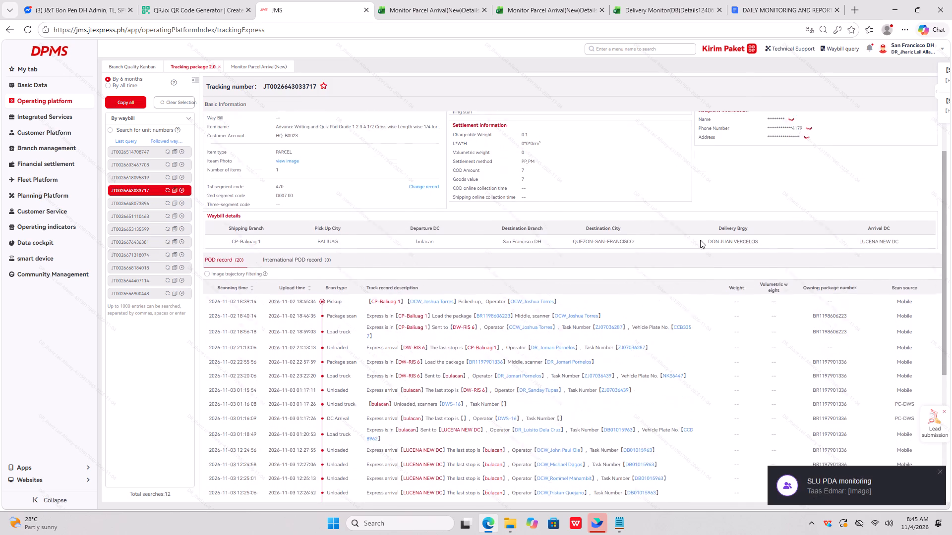
left_click(788, 145)
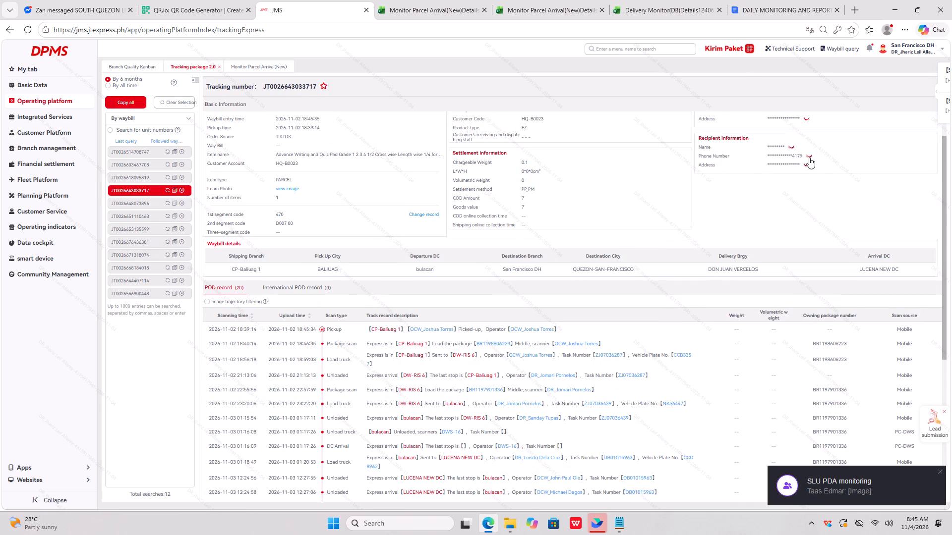
left_click(793, 147)
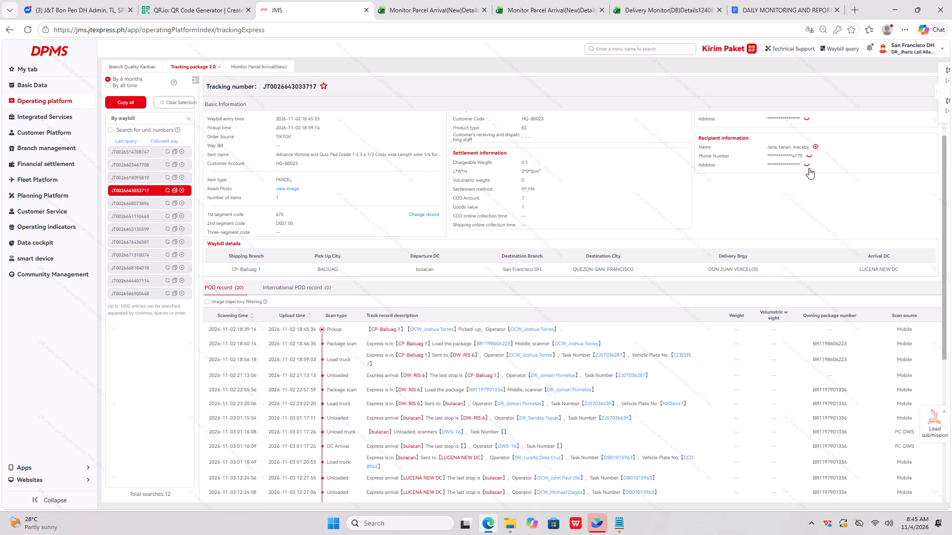
left_click(809, 164)
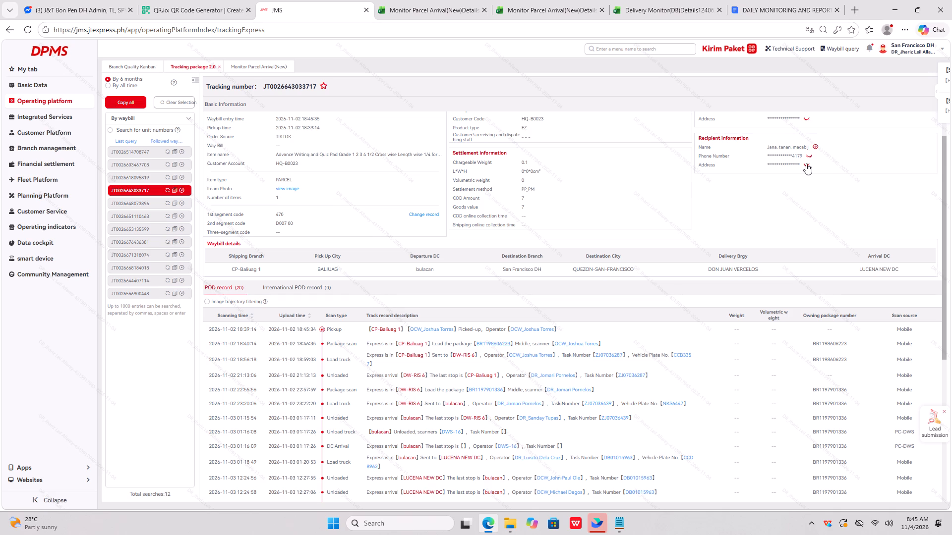
left_click(806, 163)
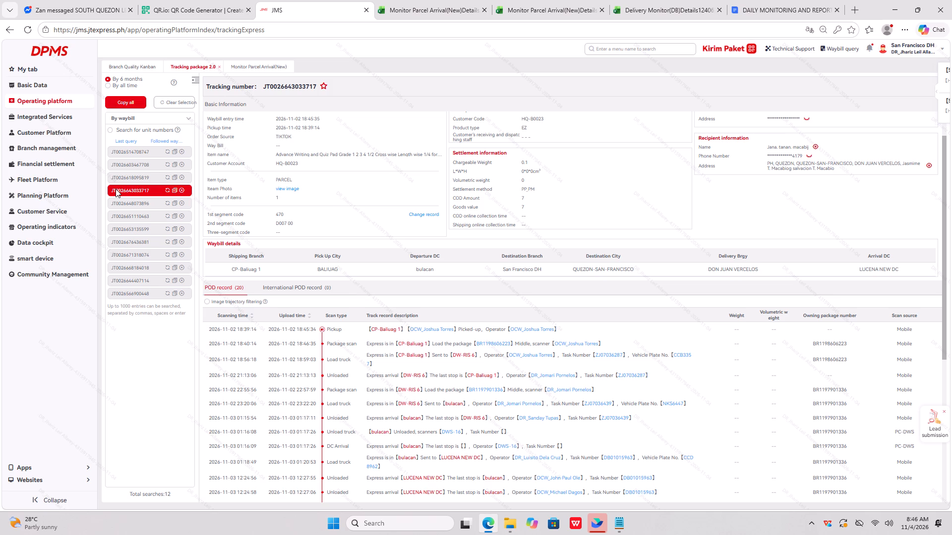
left_click(138, 164)
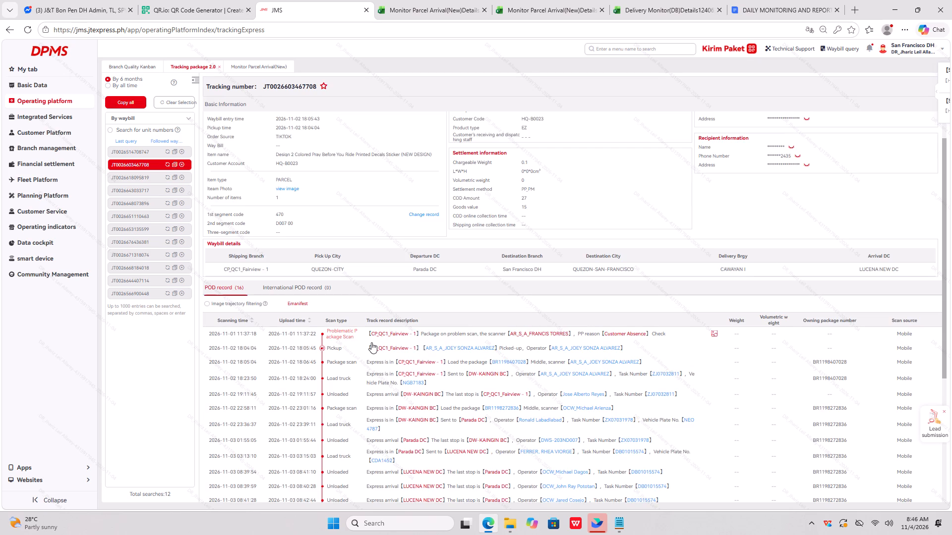
scroll(365, 347, "down", 4)
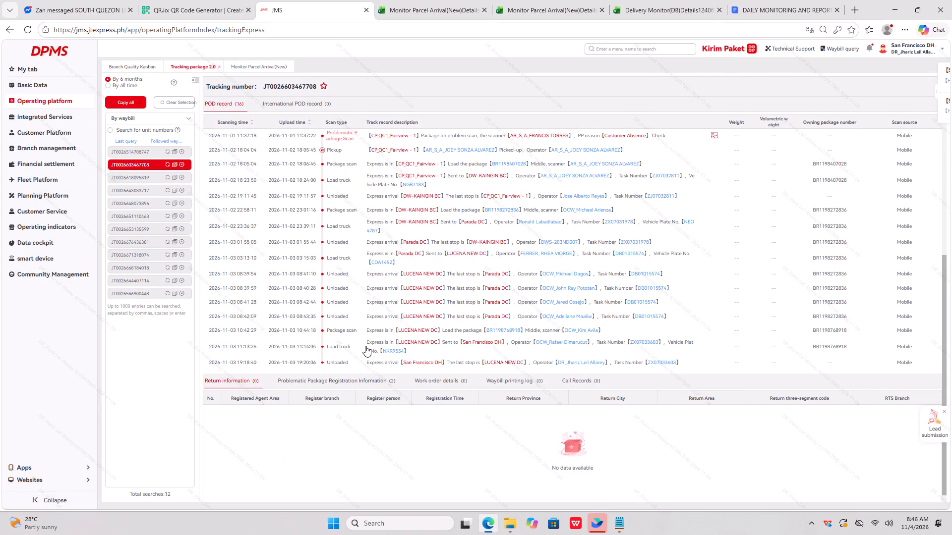
scroll(365, 346, "up", 6)
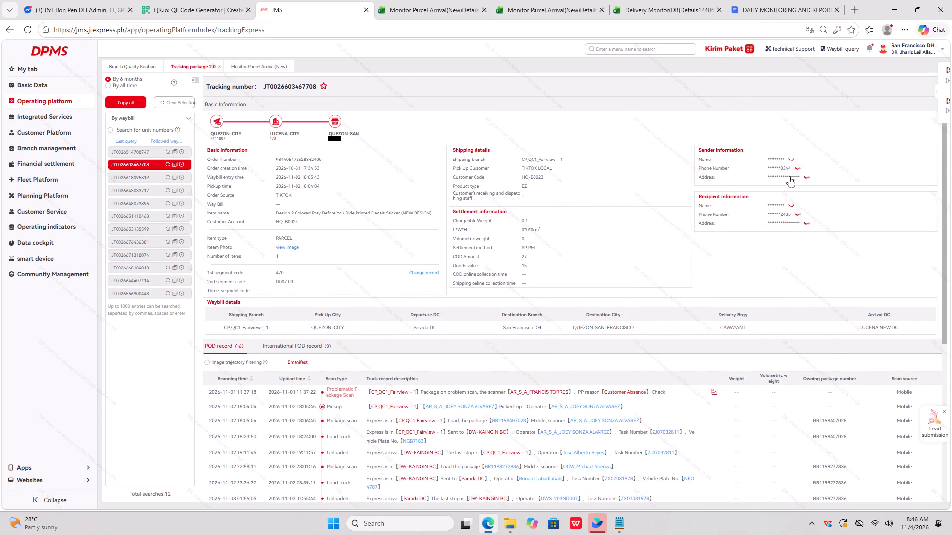
left_click(787, 206)
left_click(793, 206)
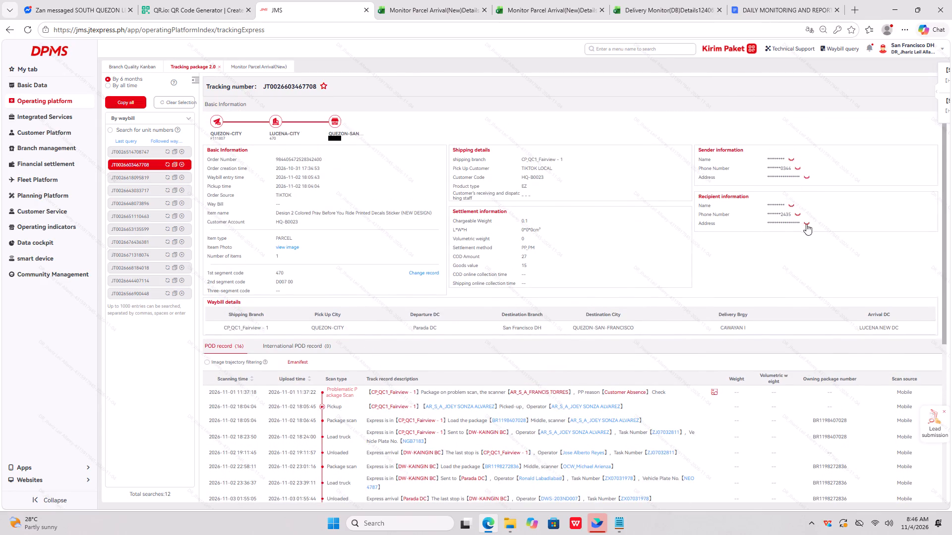
left_click(809, 224)
left_click(791, 205)
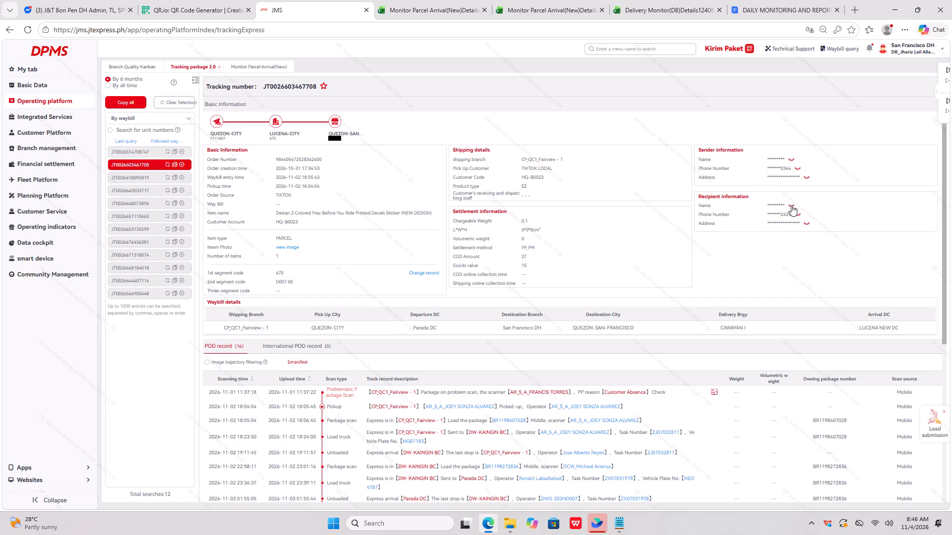
left_click(806, 225)
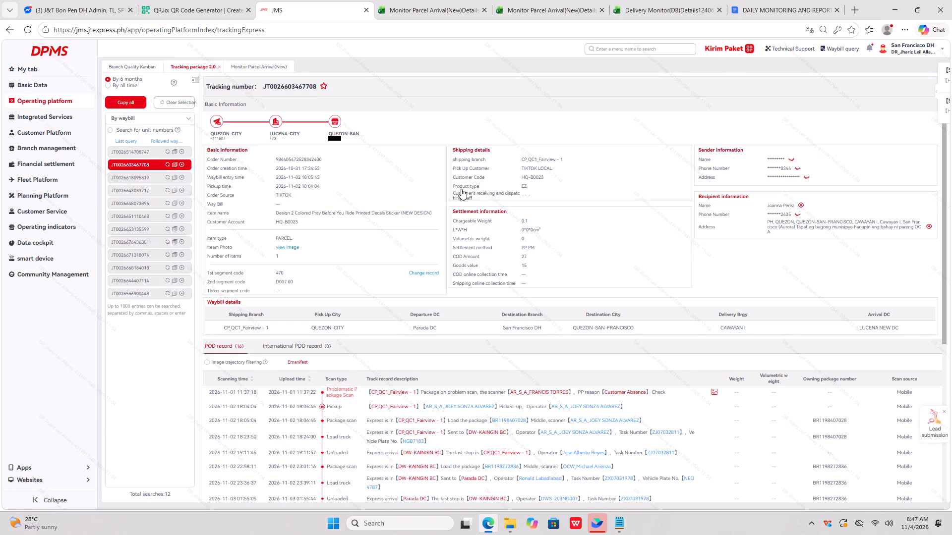
left_click(282, 248)
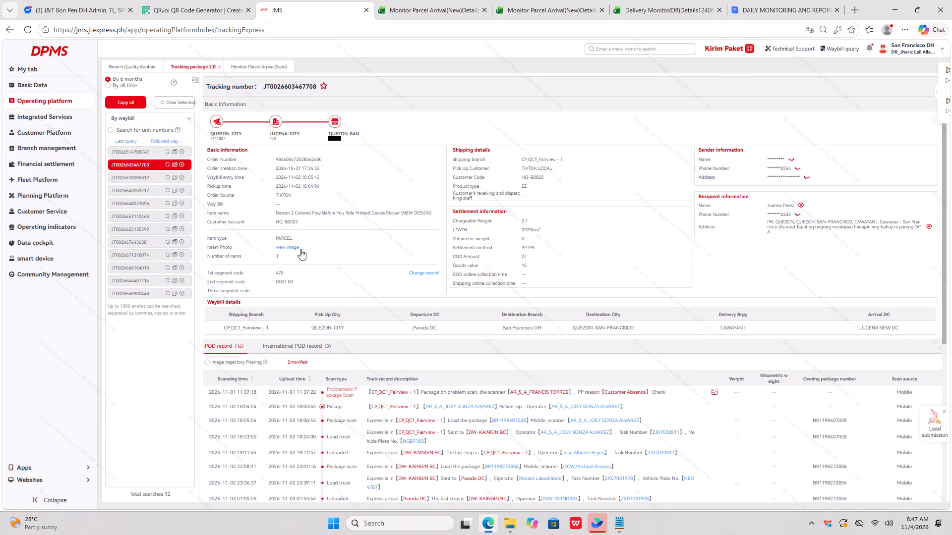
left_click(292, 247)
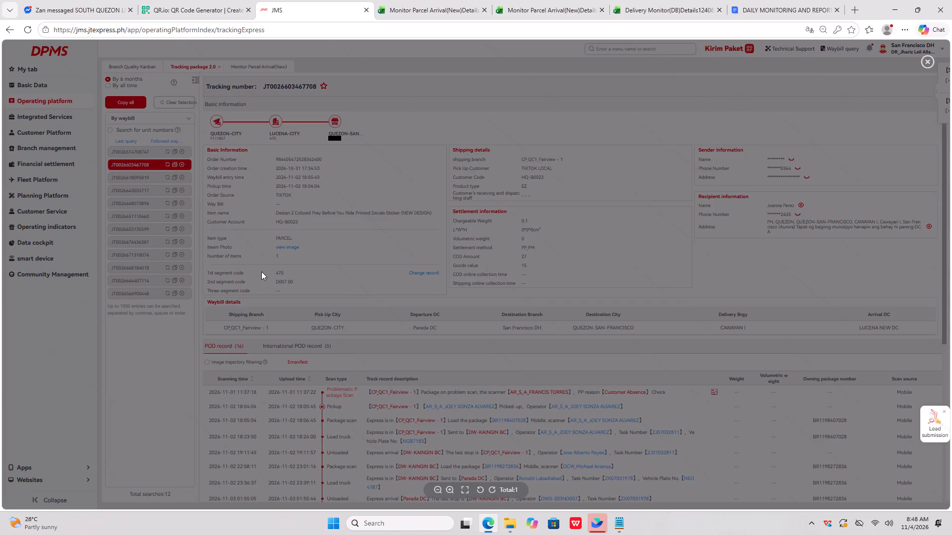
left_click(923, 61)
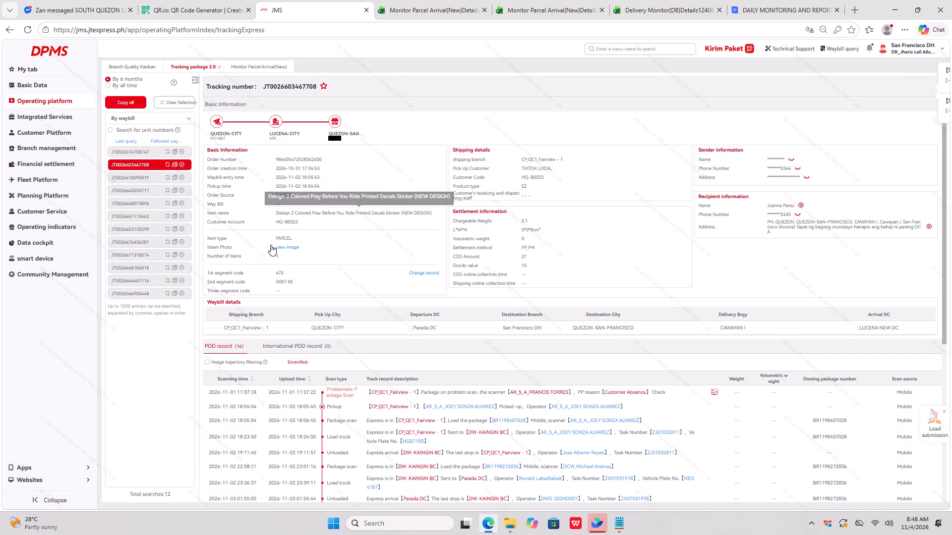
left_click(279, 249)
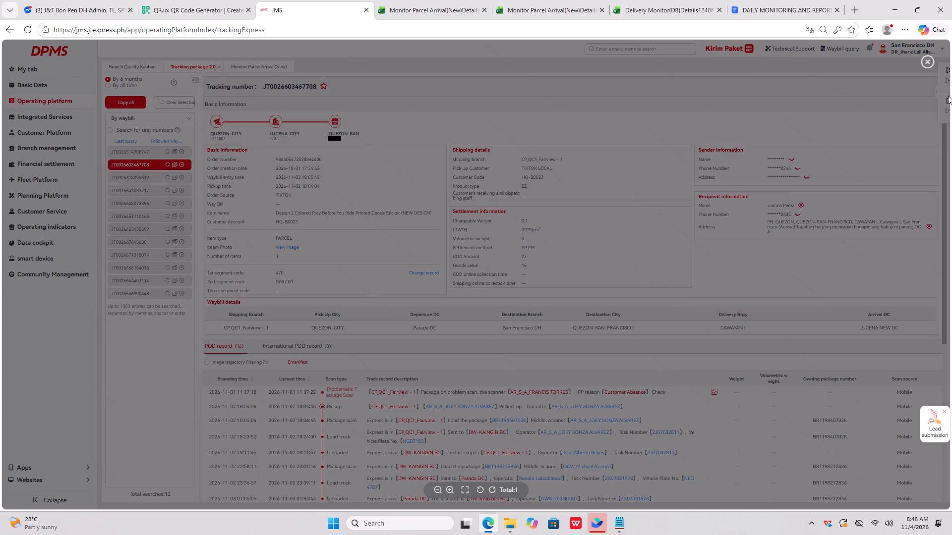
left_click(929, 65)
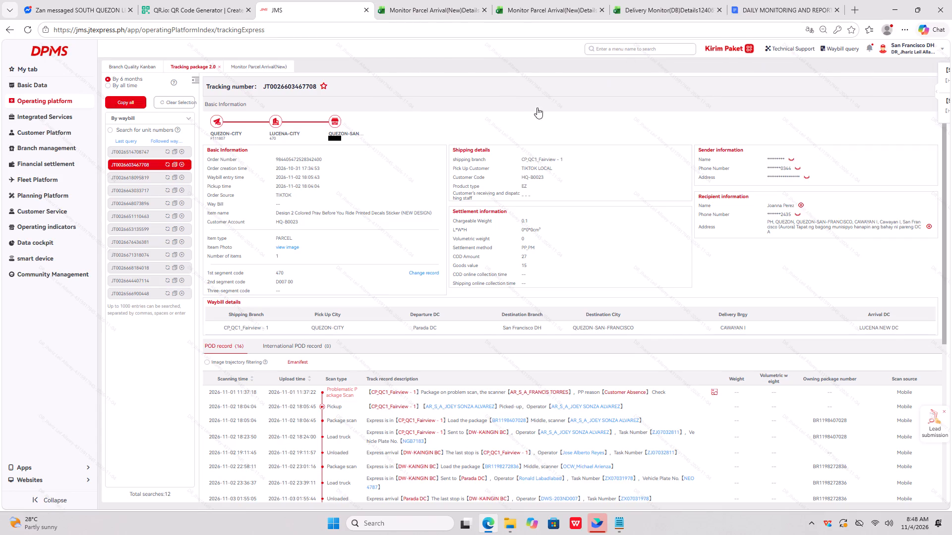
left_click(134, 174)
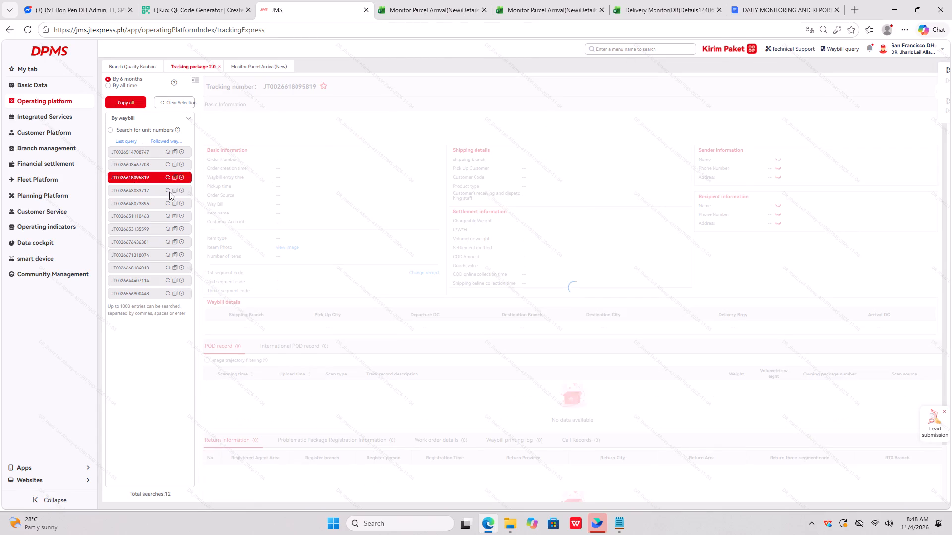
scroll(291, 264, "down", 2)
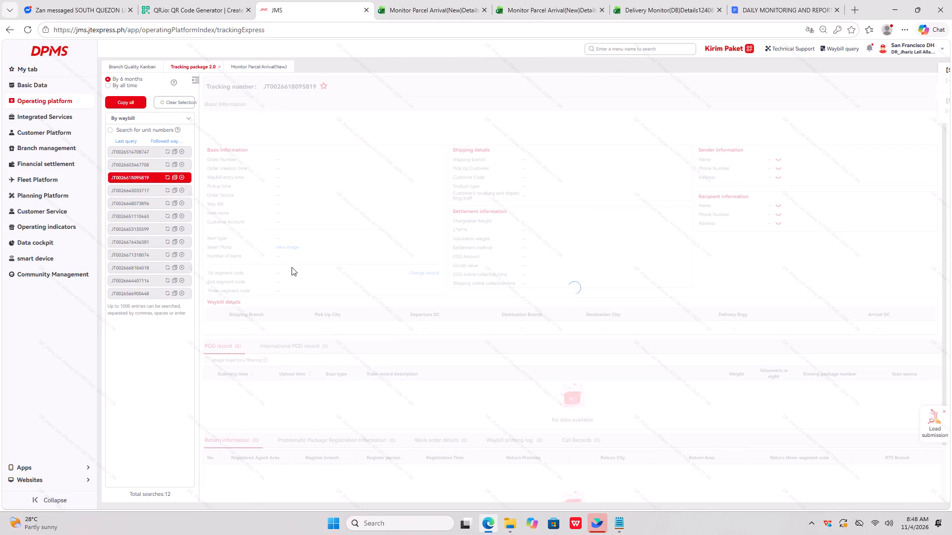
scroll(292, 267, "down", 1)
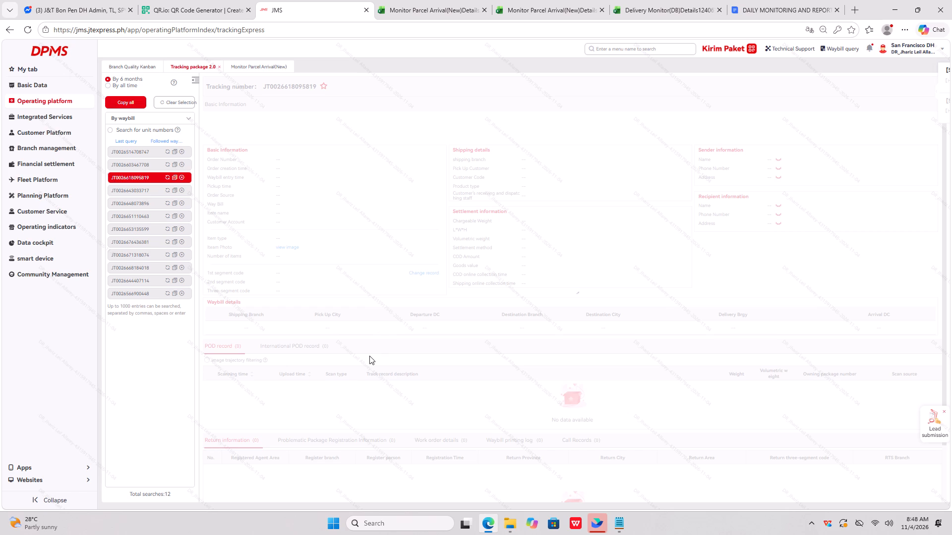
scroll(436, 338, "down", 5)
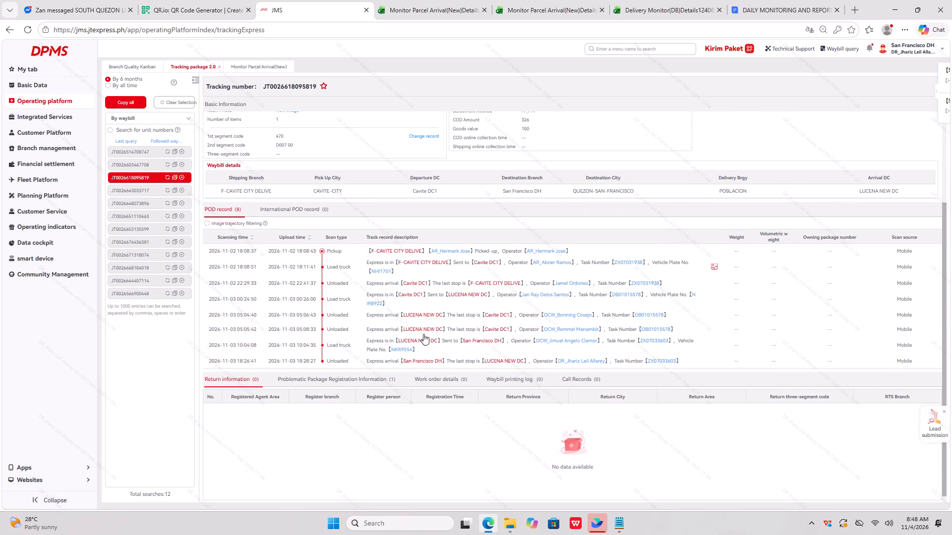
left_click(119, 296)
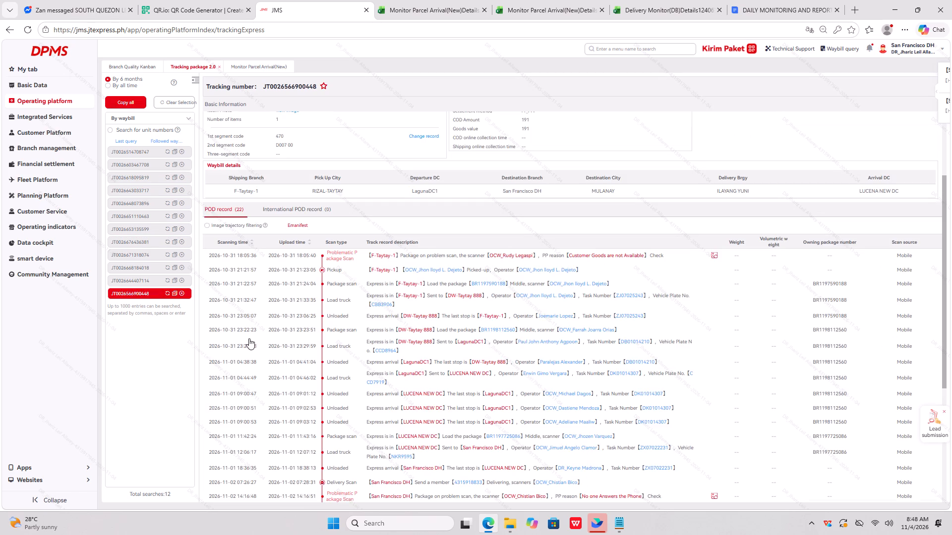
scroll(262, 337, "down", 3)
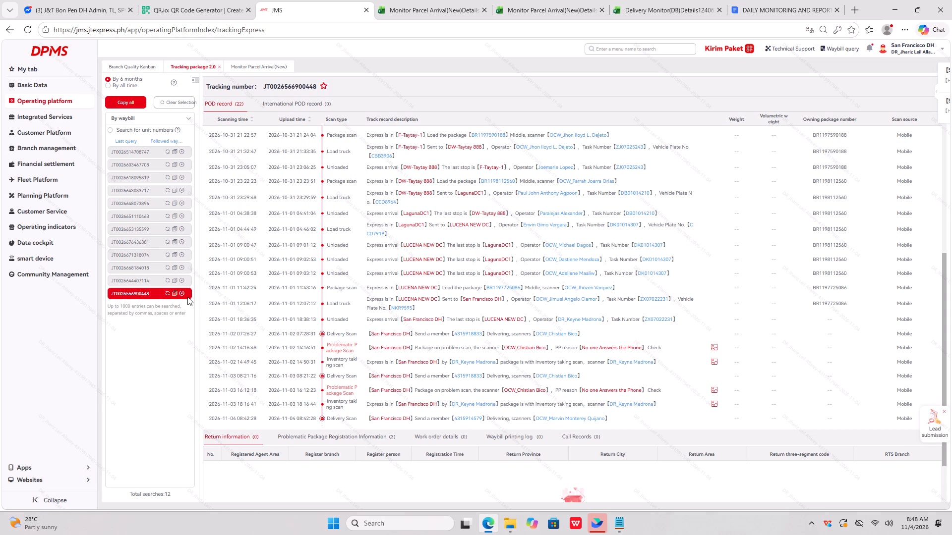
left_click(182, 294)
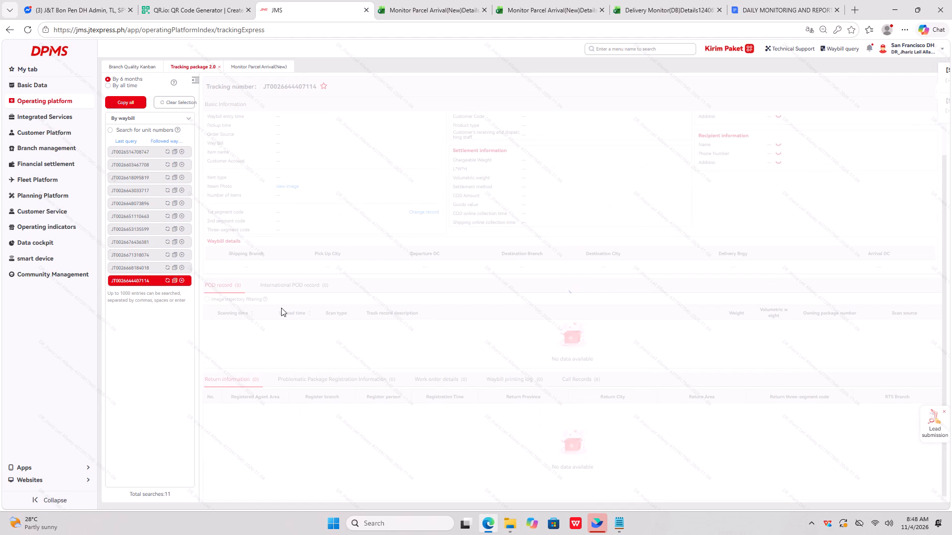
scroll(282, 308, "down", 3)
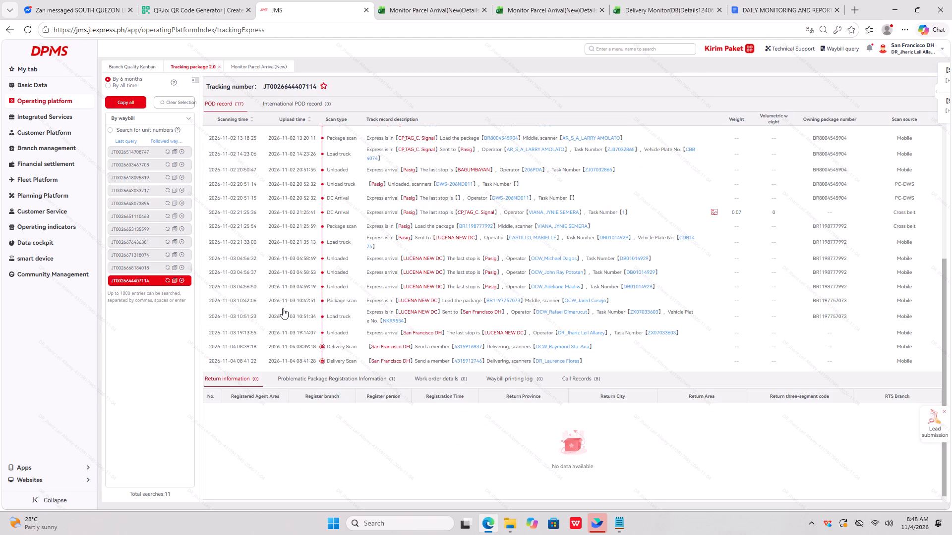
left_click(180, 279)
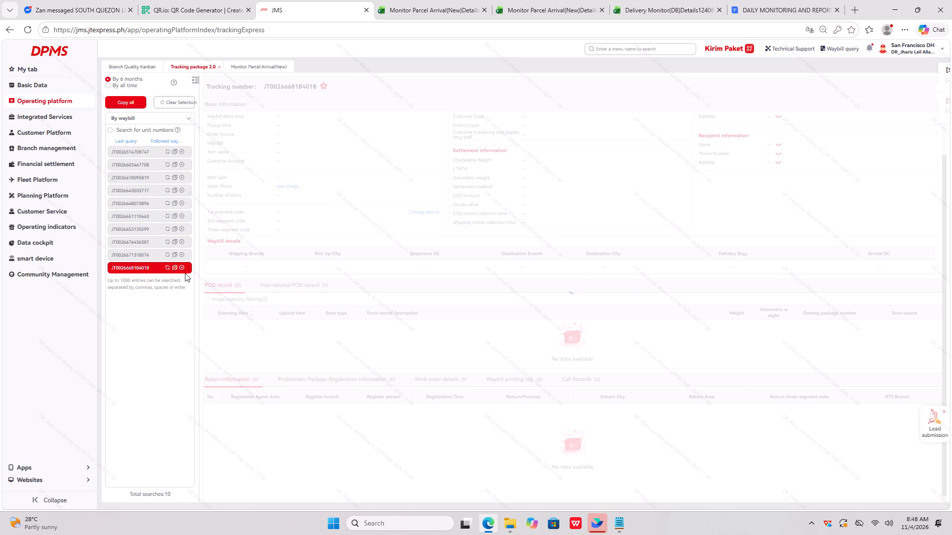
left_click(183, 267)
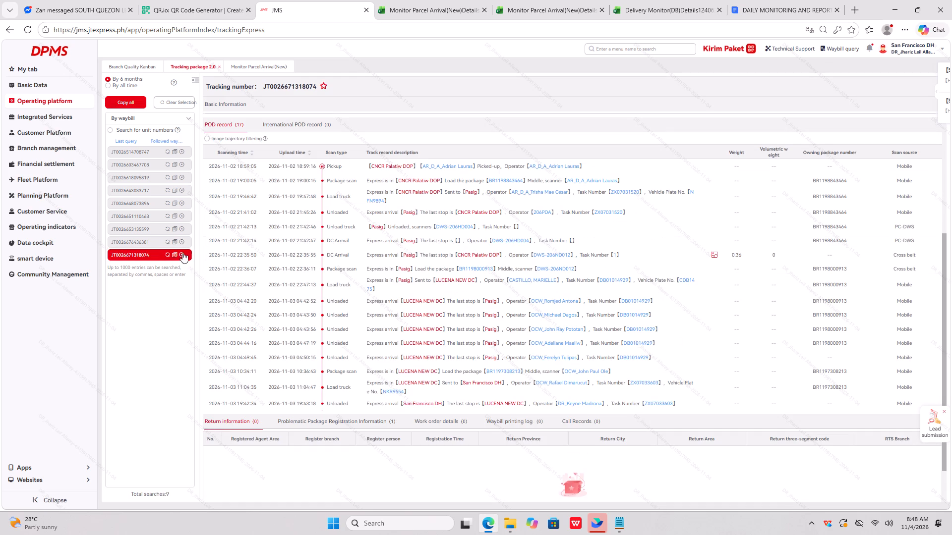
left_click(149, 246)
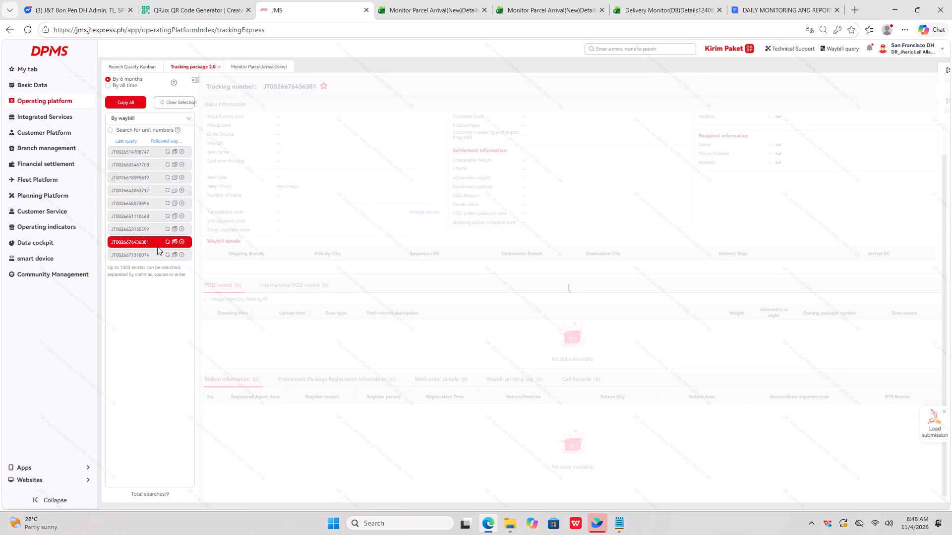
left_click(140, 227)
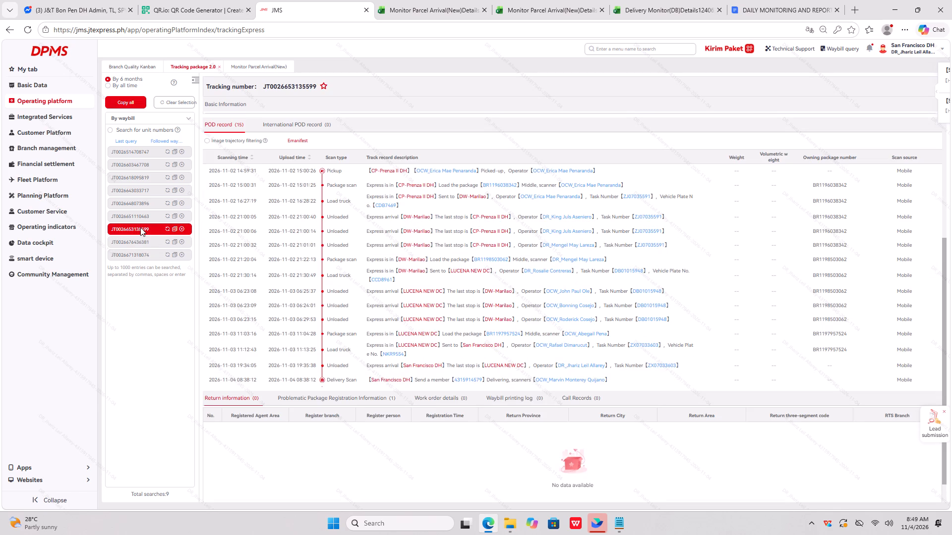
left_click(179, 227)
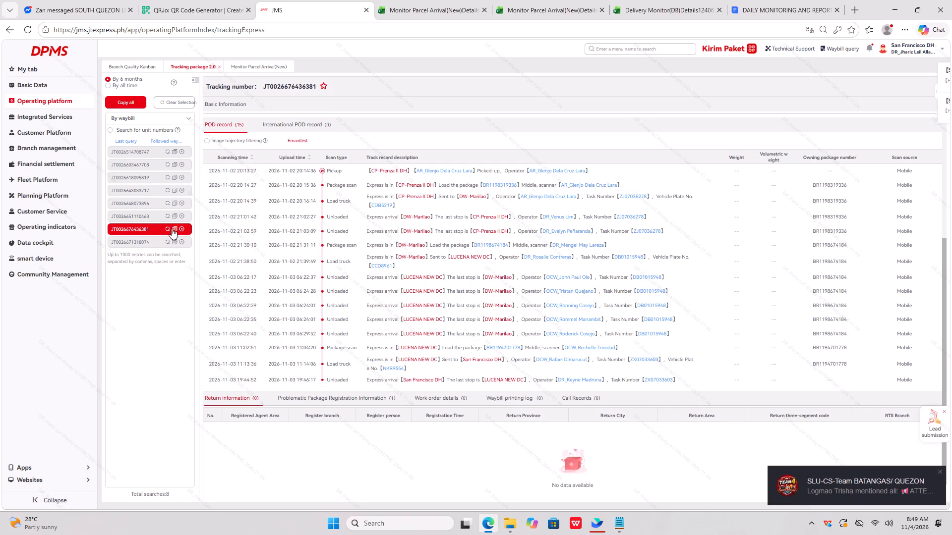
left_click(155, 218)
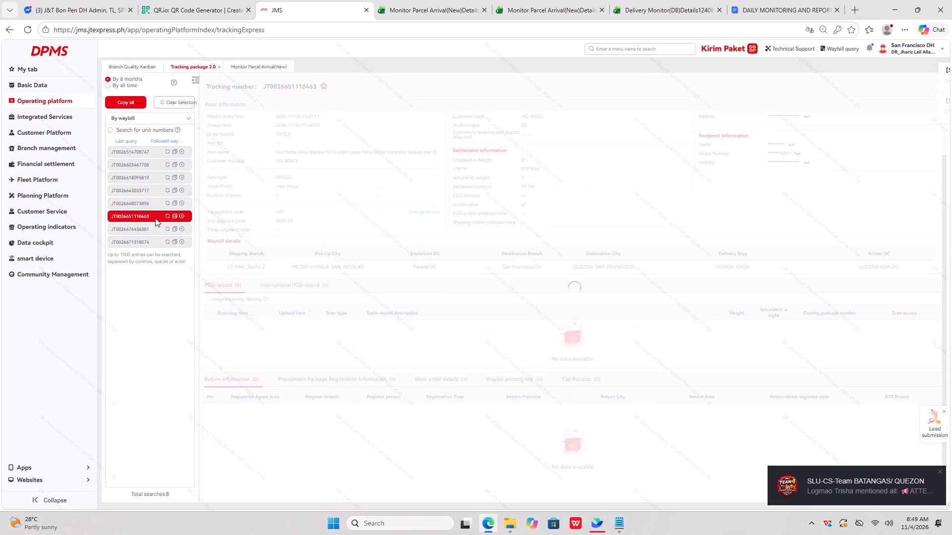
left_click(149, 207)
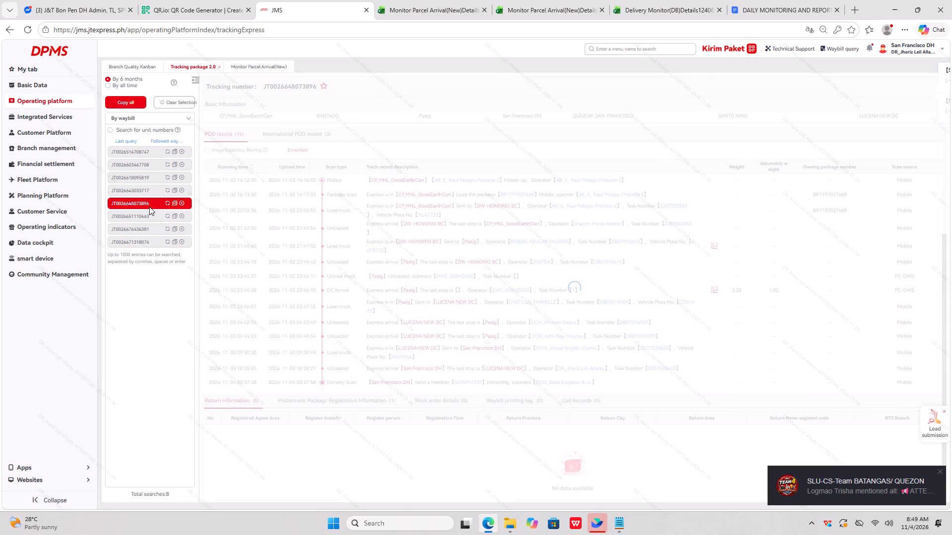
left_click(180, 202)
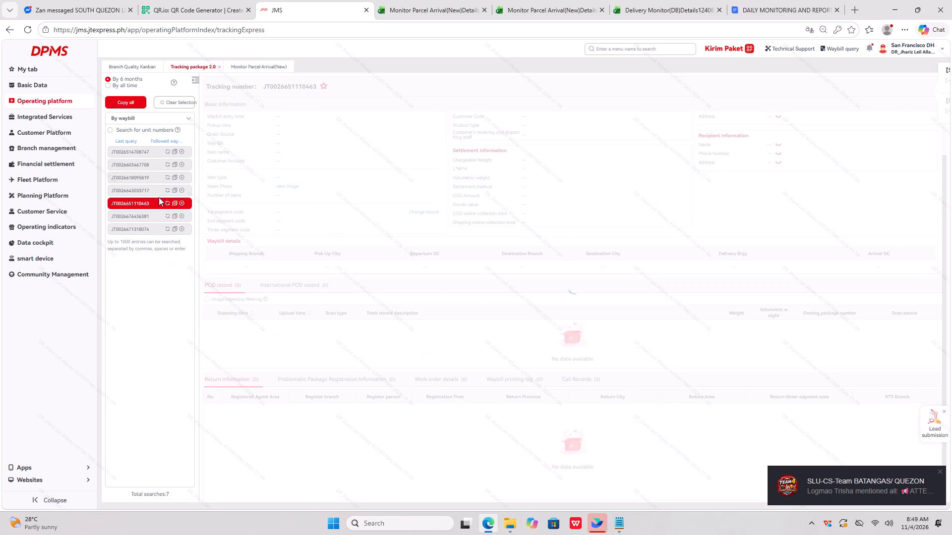
left_click(139, 192)
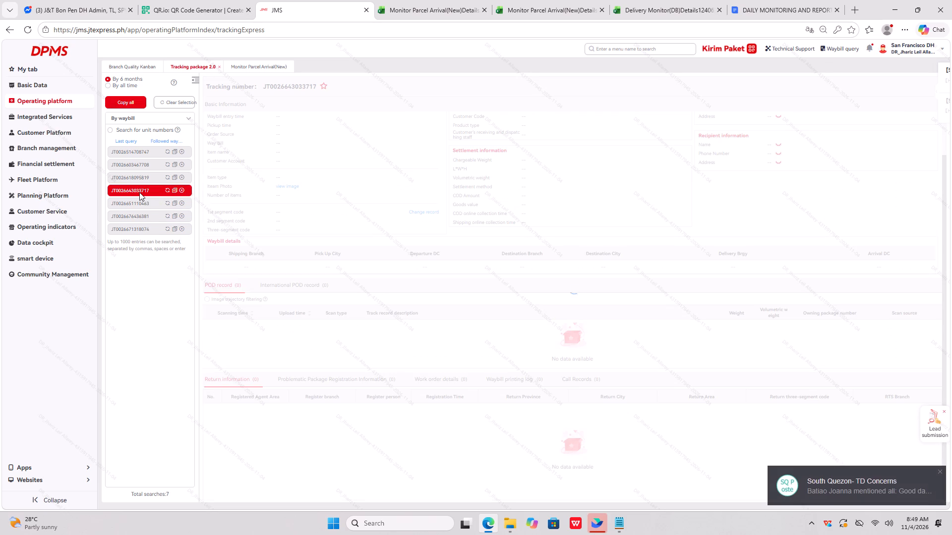
scroll(269, 257, "down", 2)
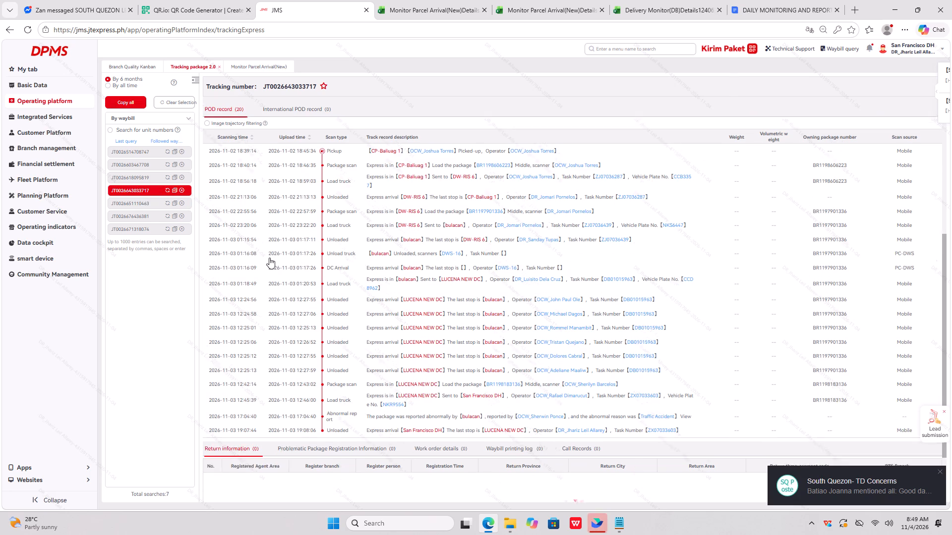
left_click(152, 179)
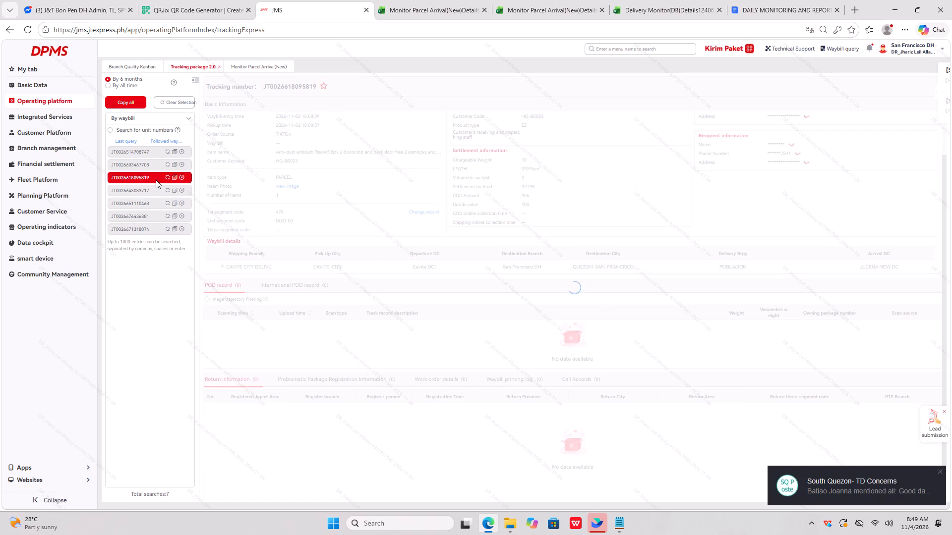
left_click(151, 168)
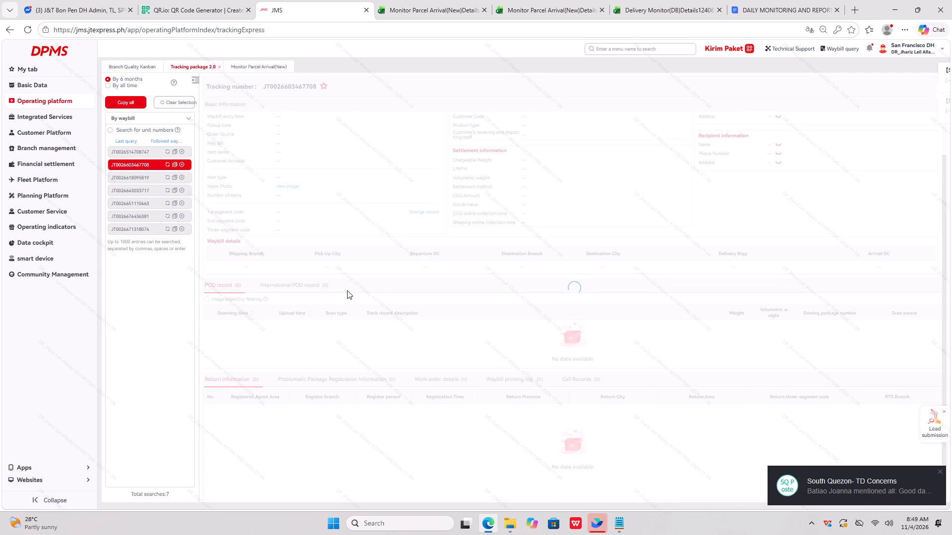
scroll(347, 290, "down", 3)
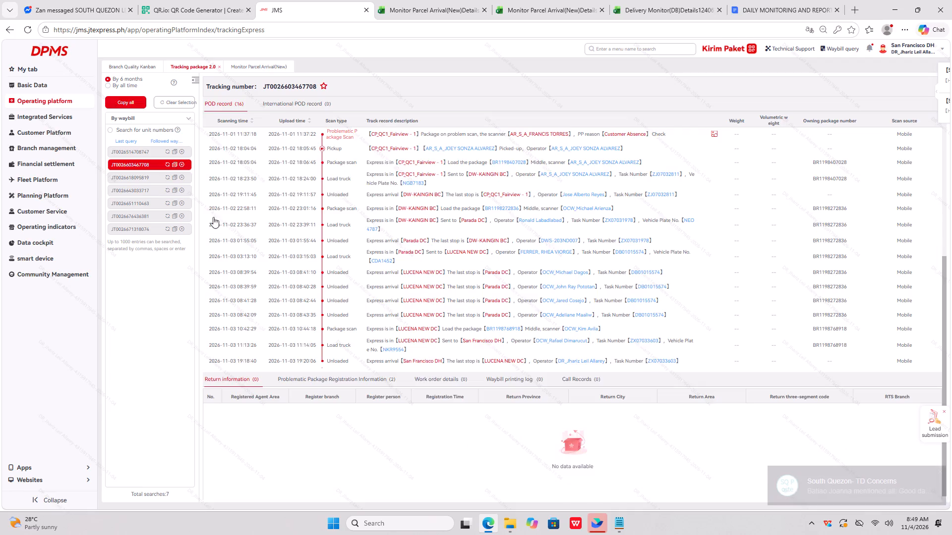
scroll(483, 372, "down", 4)
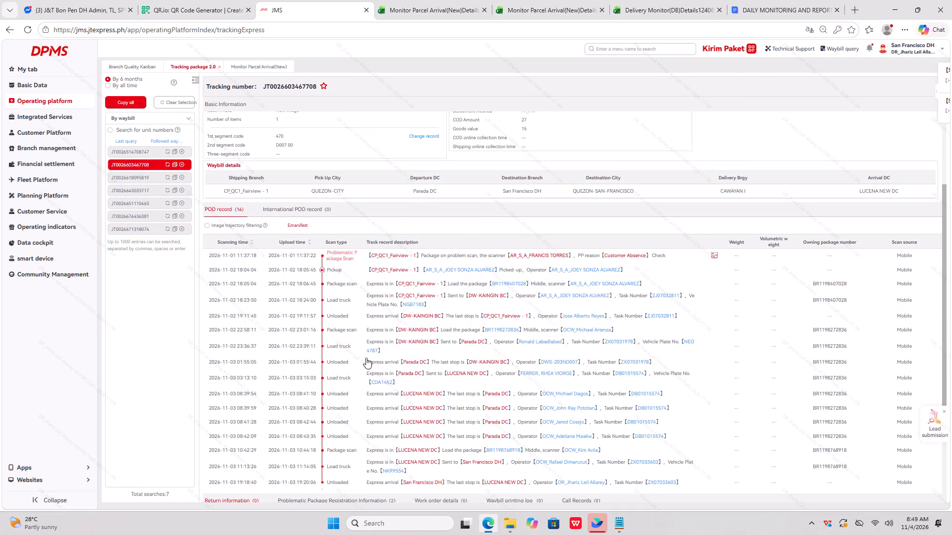
scroll(366, 358, "down", 4)
left_click(146, 153)
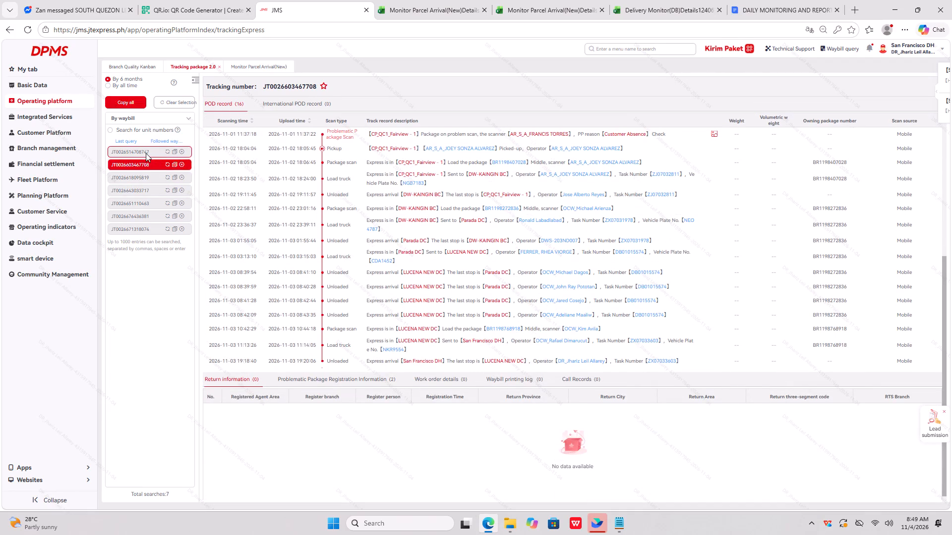
scroll(335, 294, "up", 1)
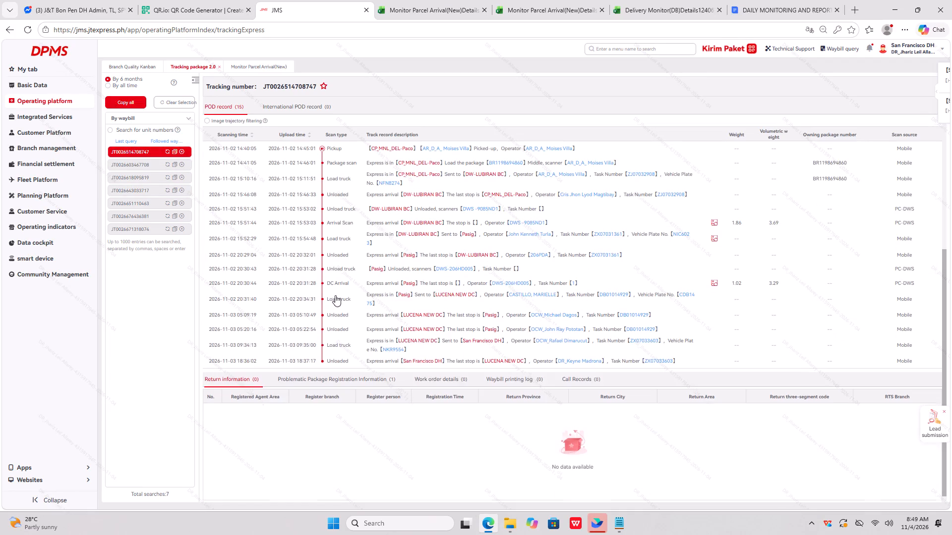
scroll(335, 295, "up", 4)
left_click(791, 204)
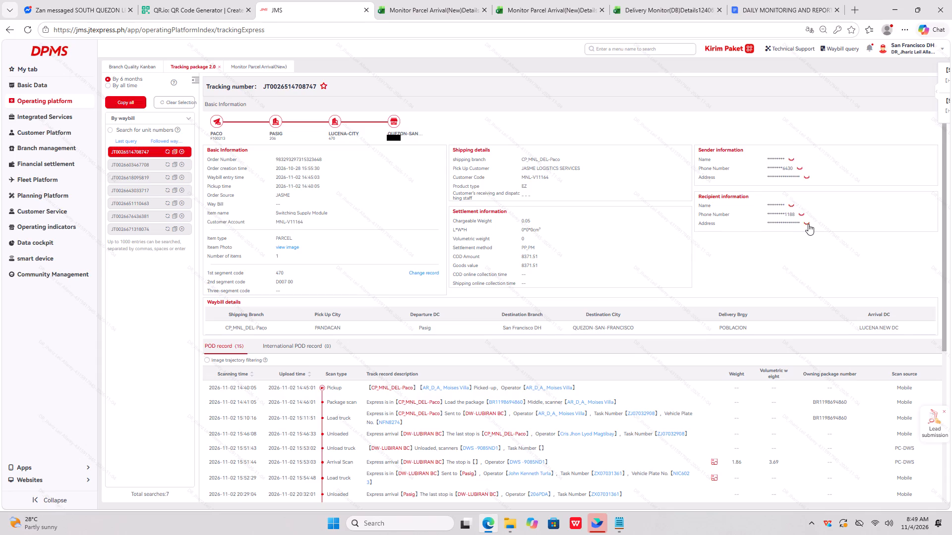
left_click(809, 224)
left_click(804, 222)
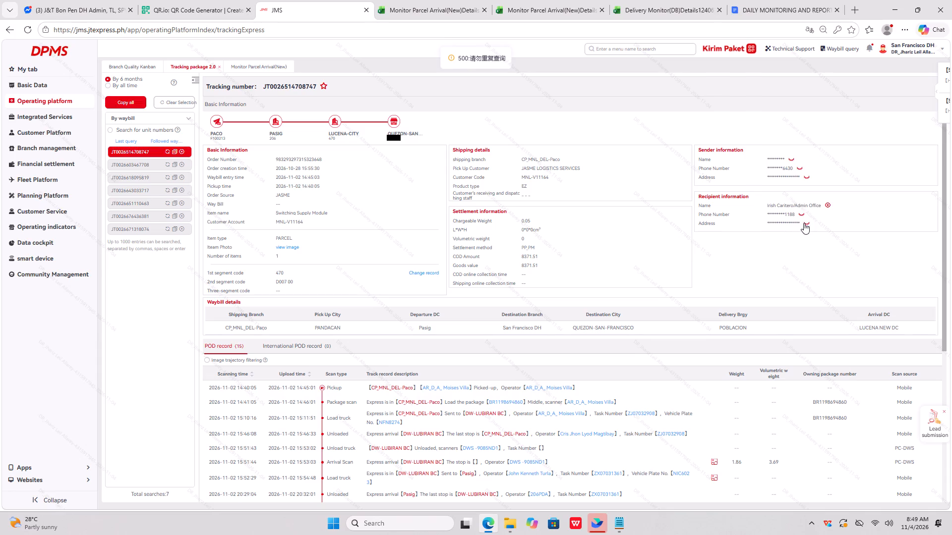
left_click(813, 219)
scroll(652, 340, "down", 4)
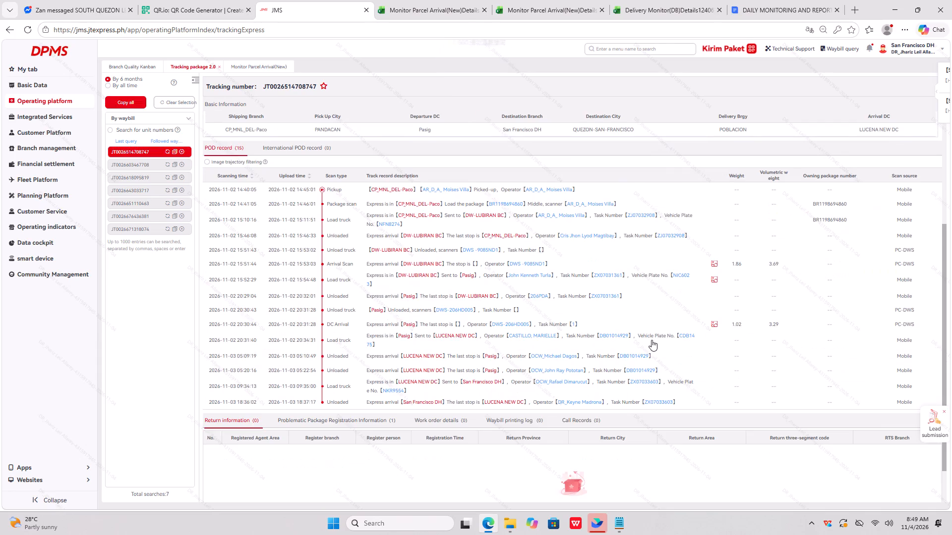
scroll(652, 338, "up", 2)
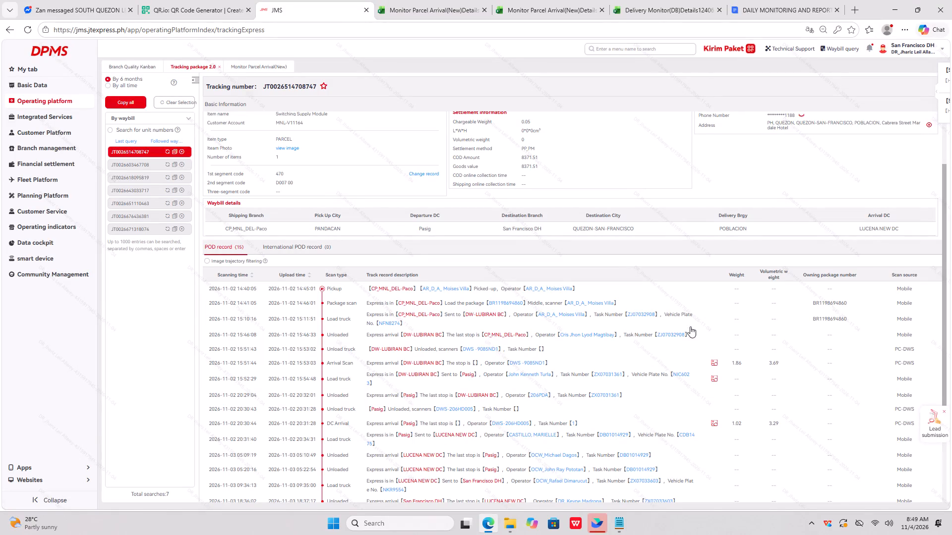
scroll(508, 265, "up", 3)
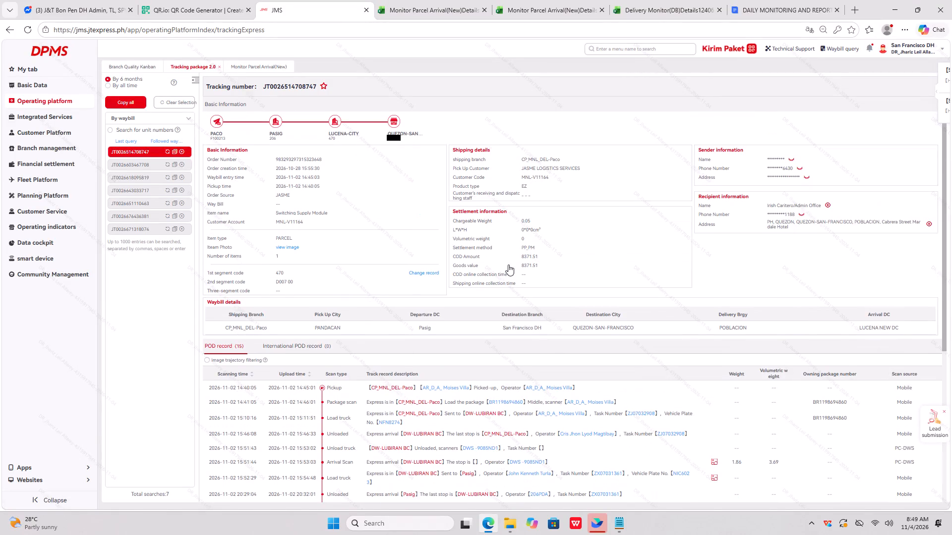
scroll(509, 265, "down", 8)
scroll(512, 263, "up", 3)
left_click(117, 162)
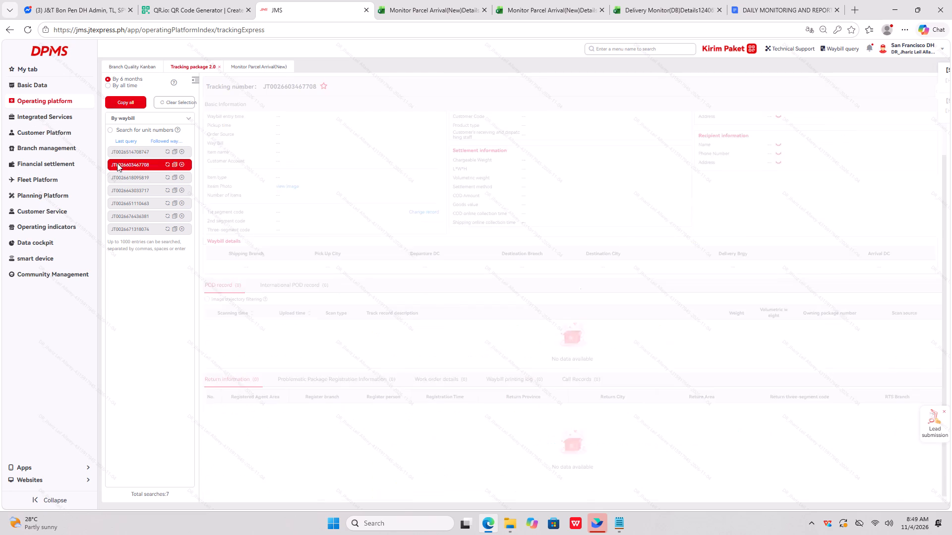
scroll(341, 238, "down", 4)
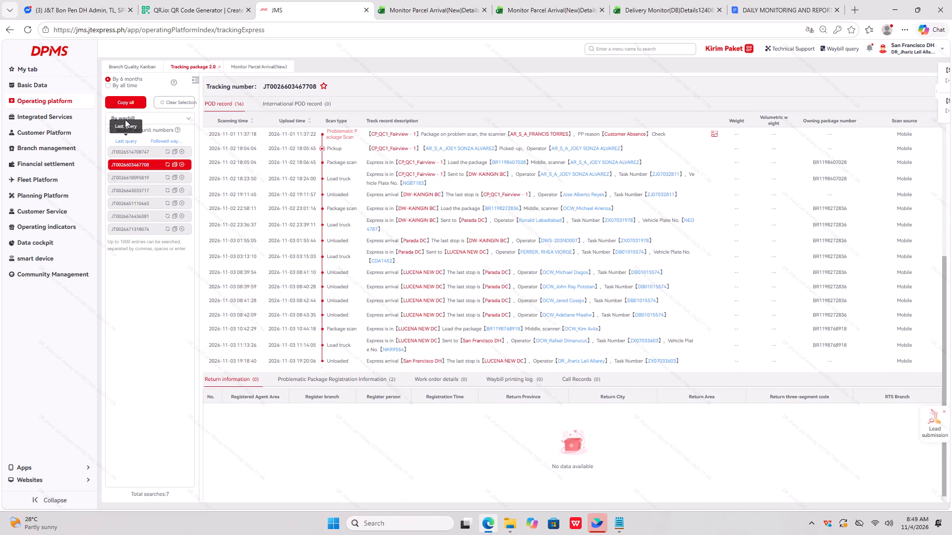
Copy all waybills remaining in the tracking list and paste them below the last entry of the HIGH VALUE note in Notepad.
left_click(129, 105)
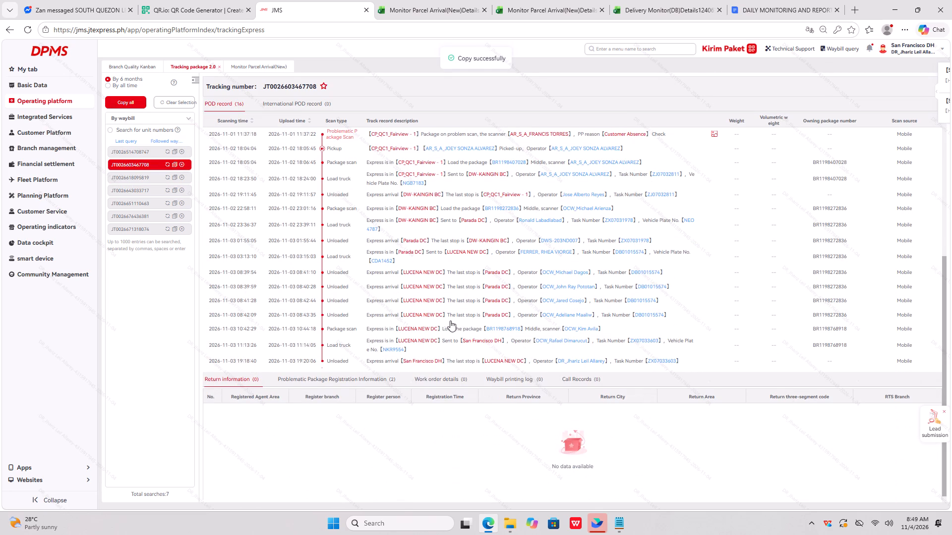
left_click(618, 527)
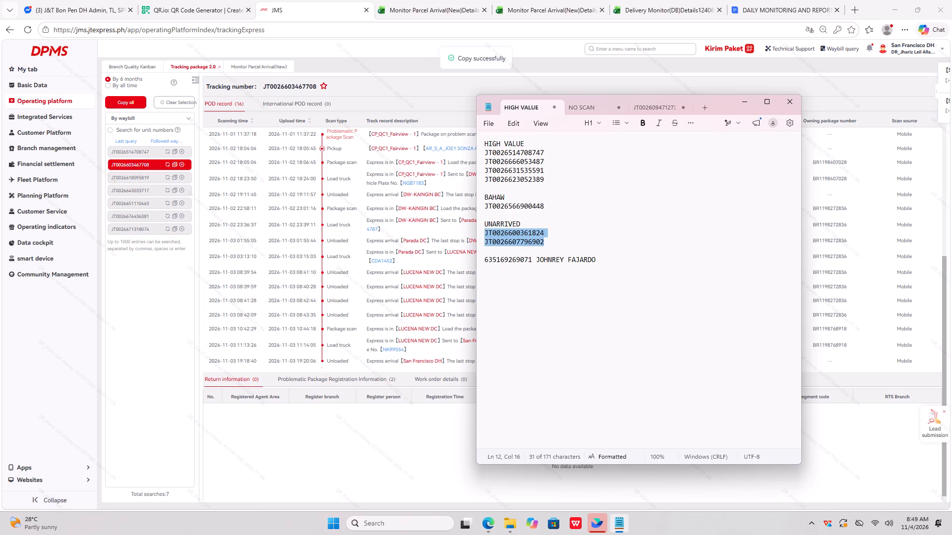
left_click(496, 285)
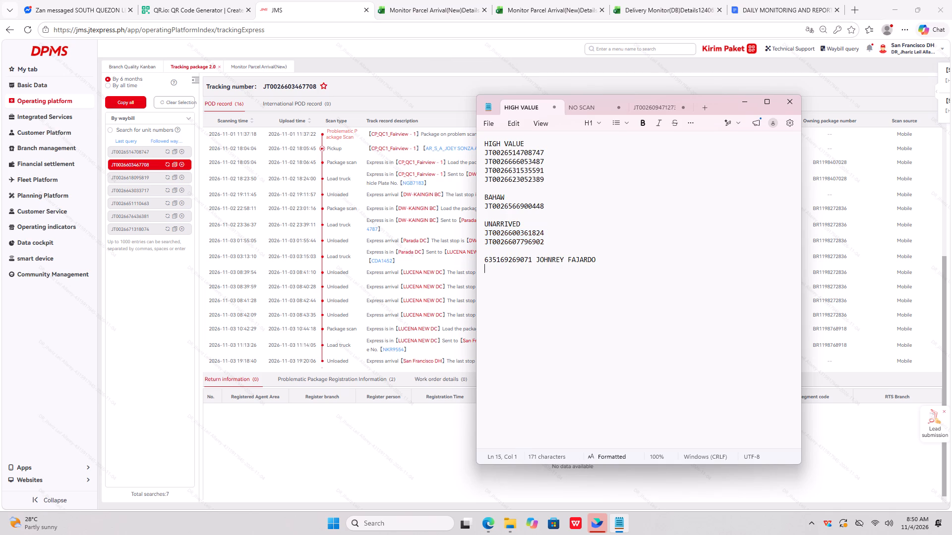
key("Return")
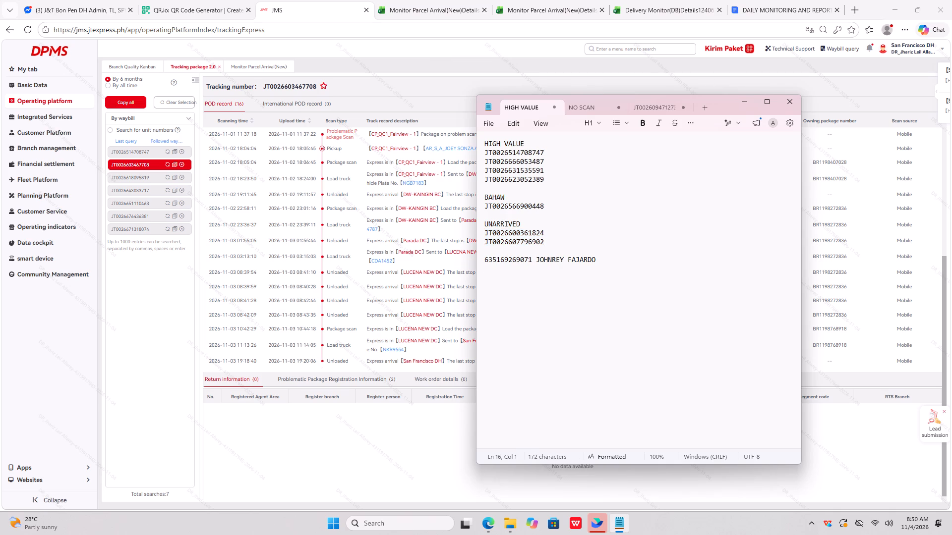
key("ctrl+v")
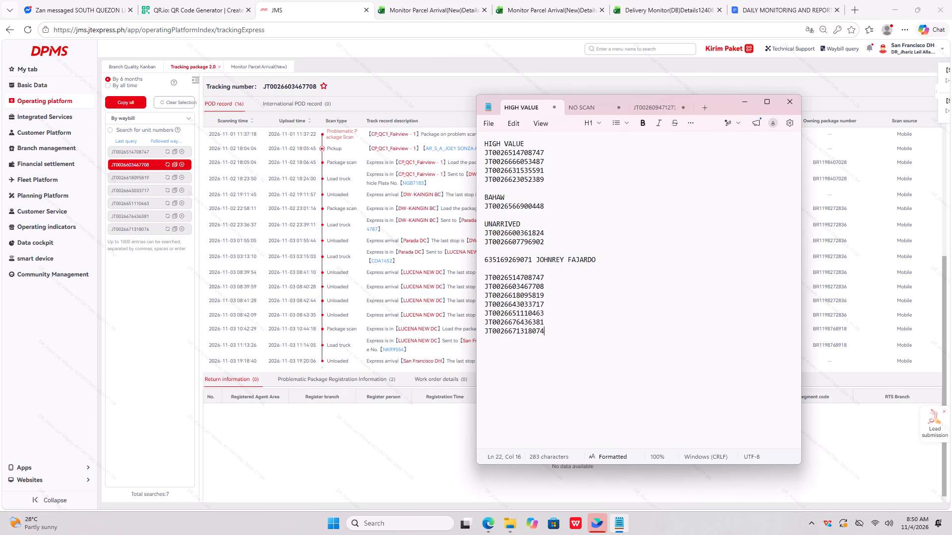
Add the heading "MGA DPA OKEY" directly above the pasted waybills, with a blank line before it.
left_click(495, 266)
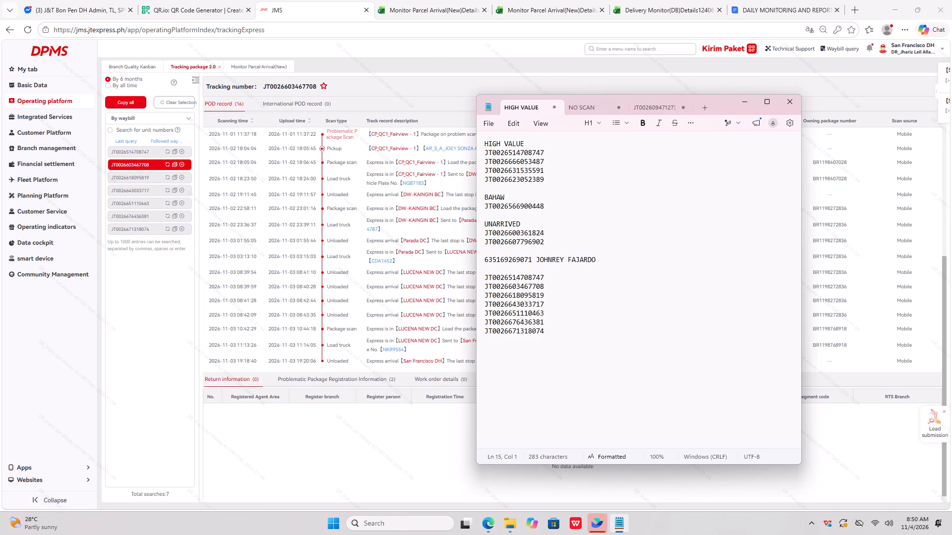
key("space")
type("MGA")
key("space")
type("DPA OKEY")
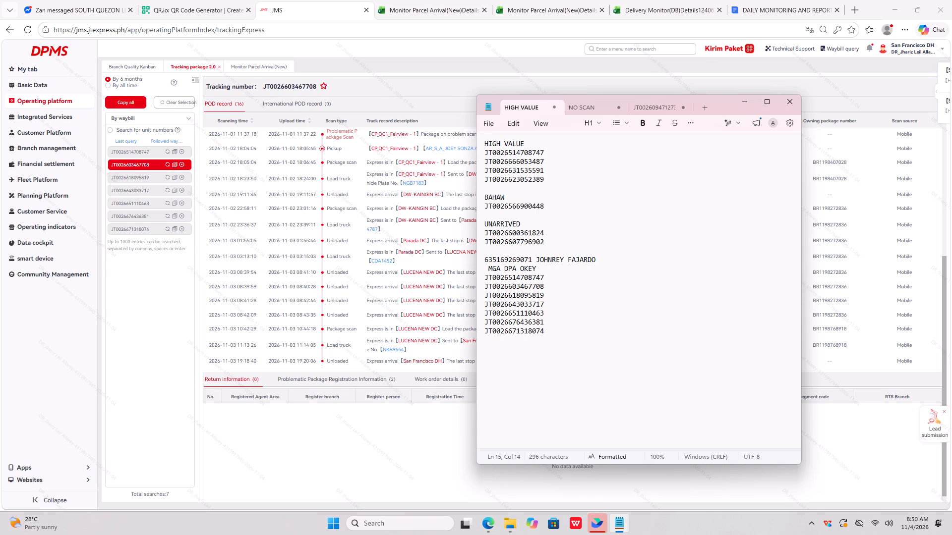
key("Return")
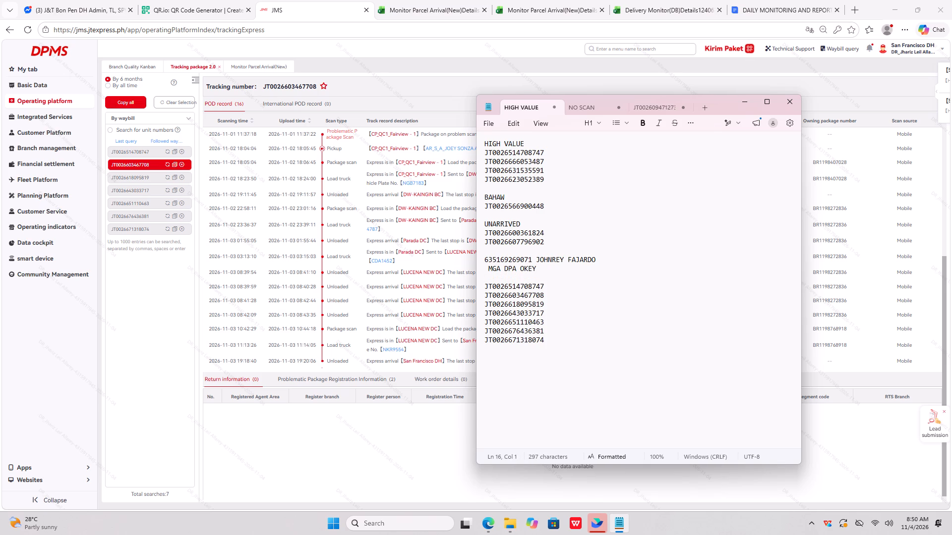
left_click(486, 268)
key("Return")
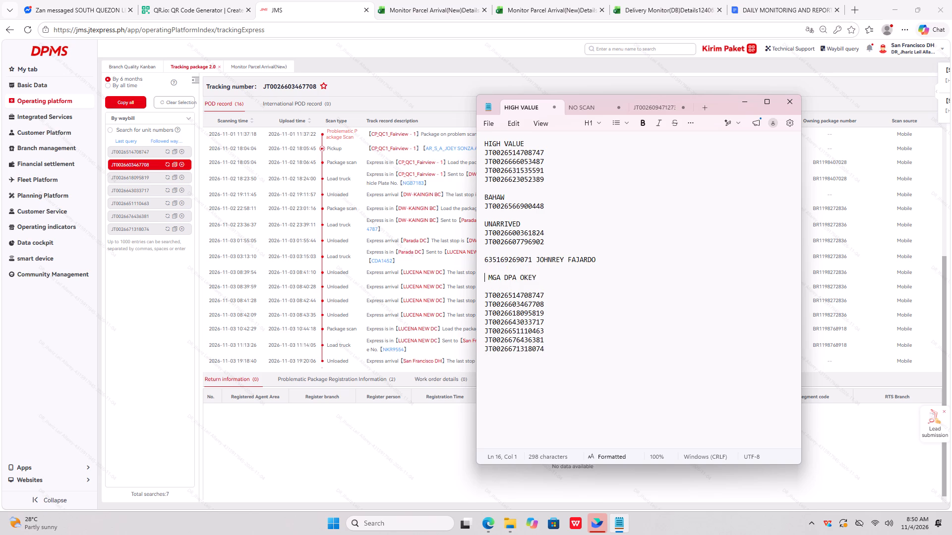
left_click(487, 285)
key("BackSpace")
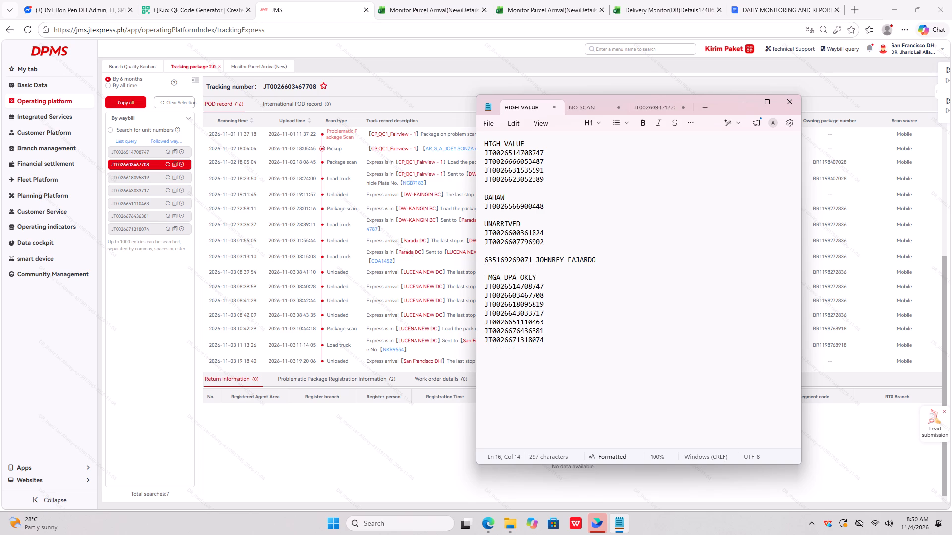
Return to JMS in the browser, bring up the existing Monitor Parcel Arrival(New) report, and close it.
left_click(129, 313)
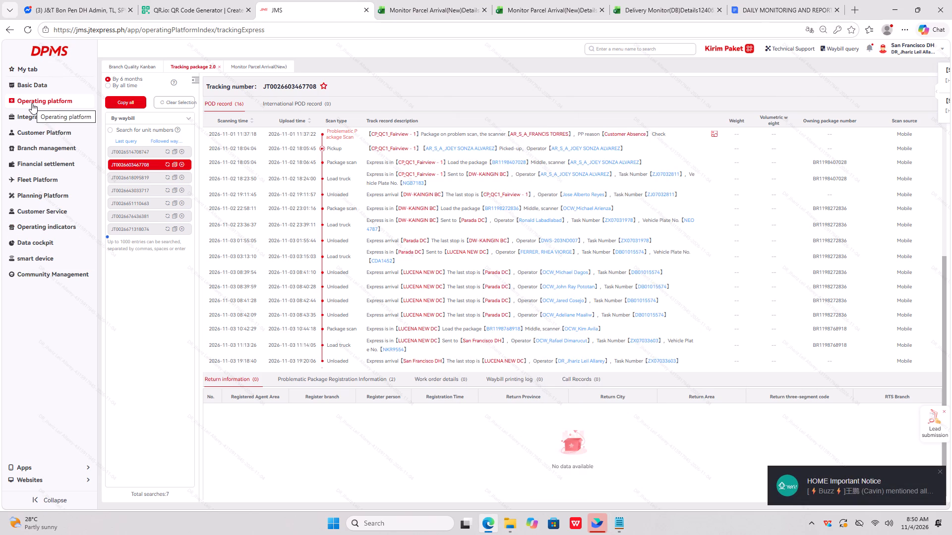
left_click(32, 103)
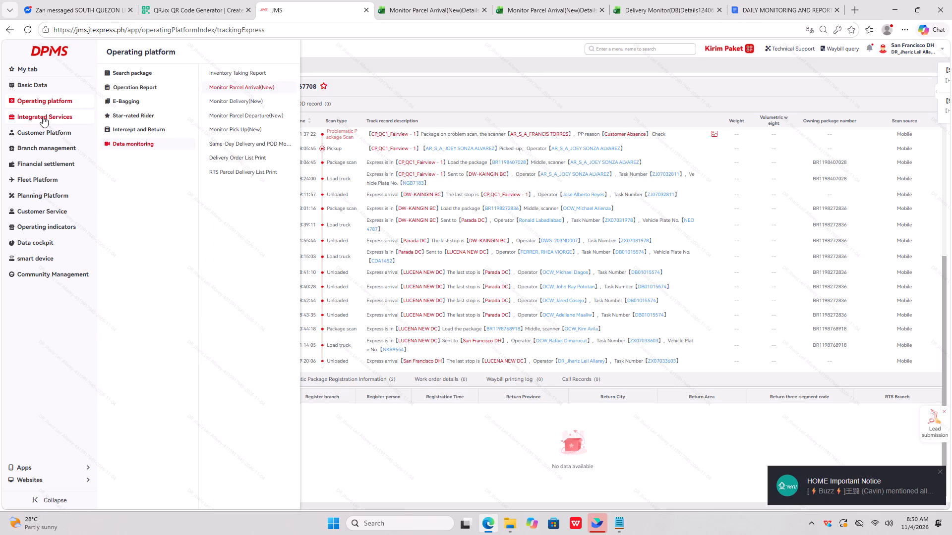
left_click(121, 144)
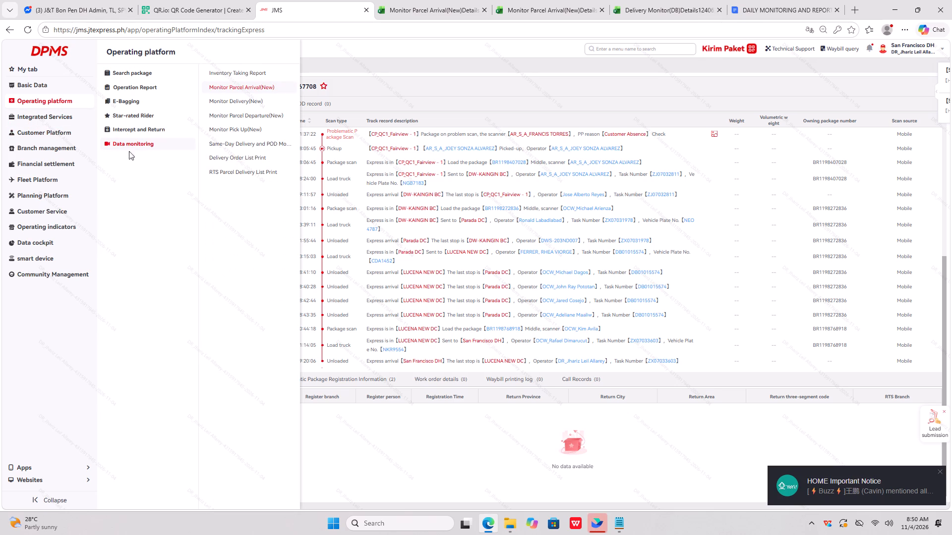
left_click(233, 89)
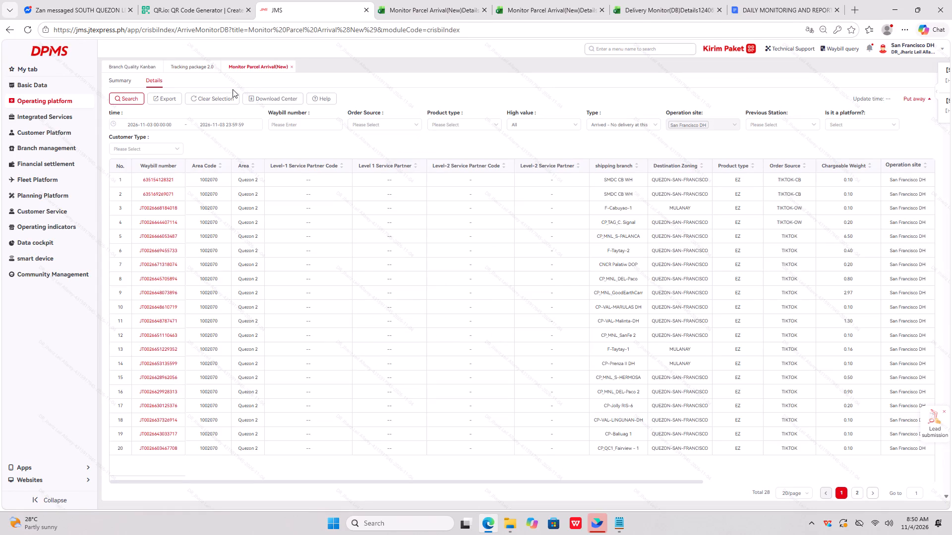
left_click(294, 67)
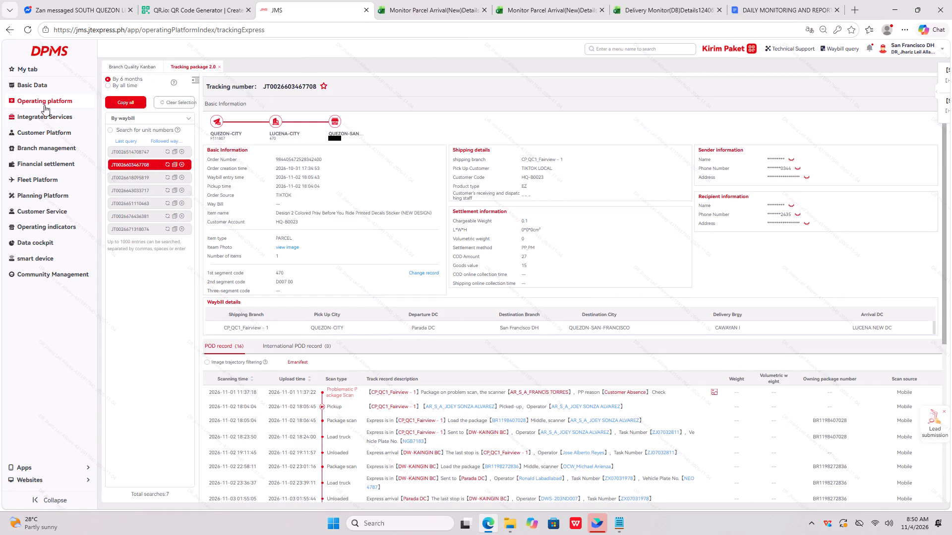
Open a fresh Monitor Parcel Arrival(New) report and search its per-day summary for 2026-11-03.
left_click(45, 102)
left_click(123, 141)
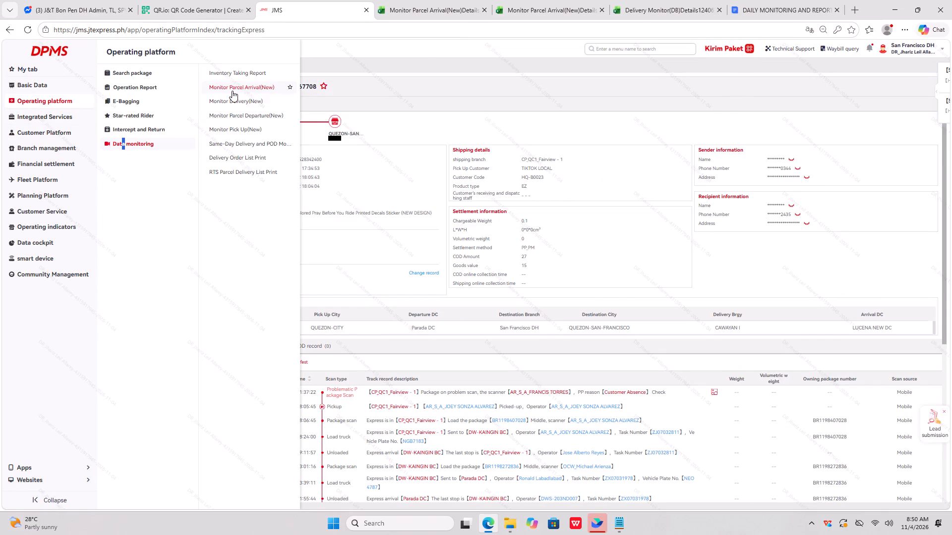
left_click(232, 91)
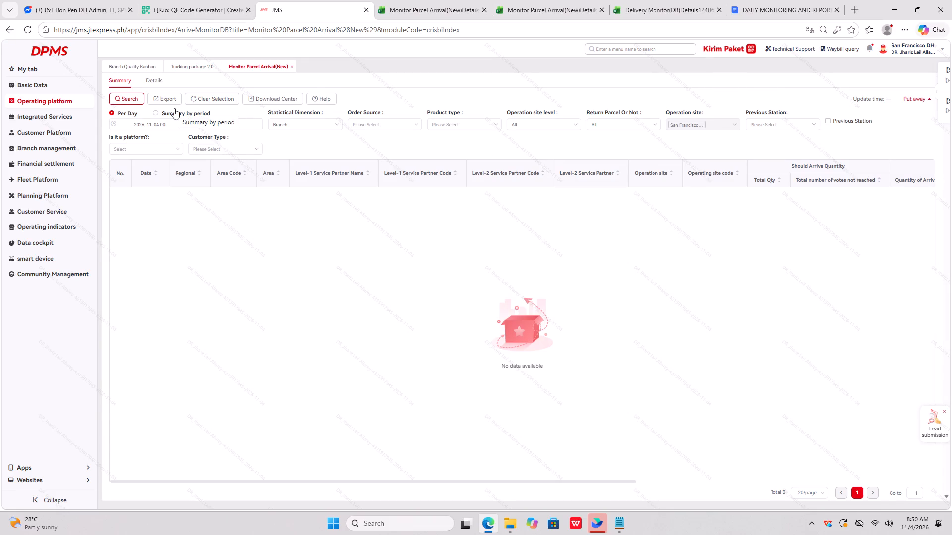
left_click(240, 127)
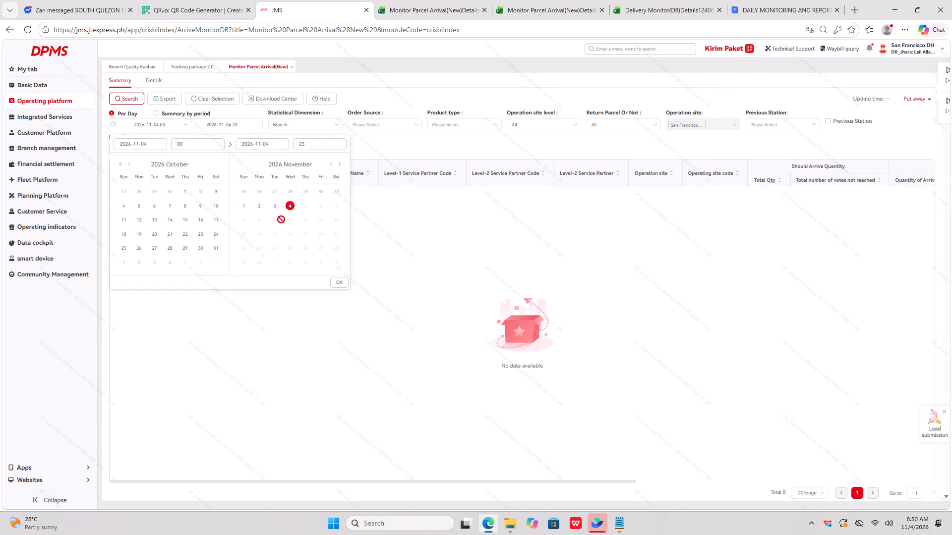
double_click(276, 208)
left_click(337, 282)
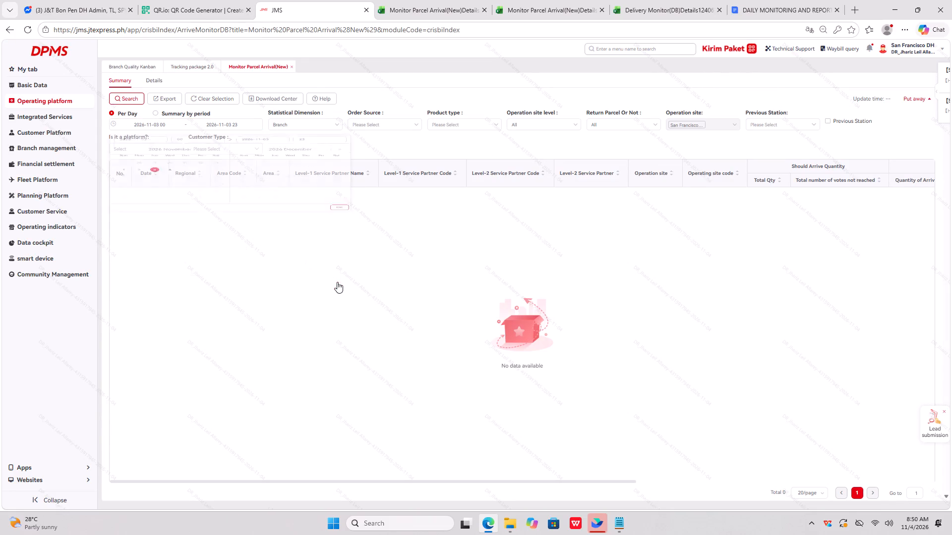
left_click(134, 101)
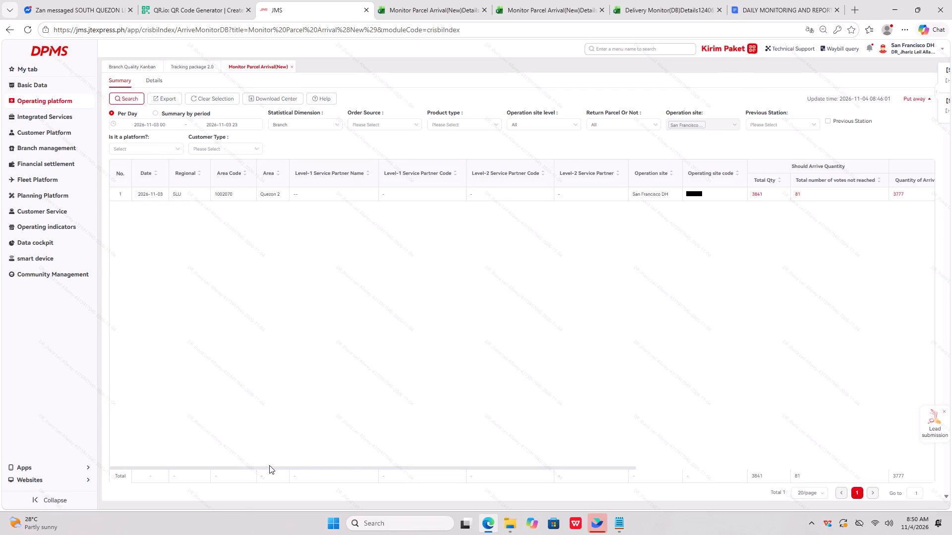
Open the details behind San Francisco DH's total number of votes not reached and export them.
left_click_drag(269, 466, 311, 465)
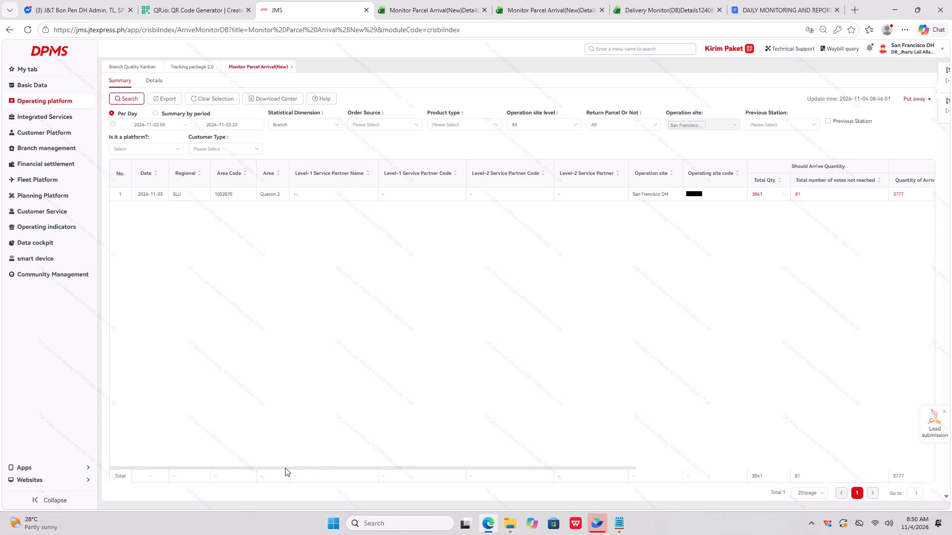
left_click_drag(285, 468, 514, 509)
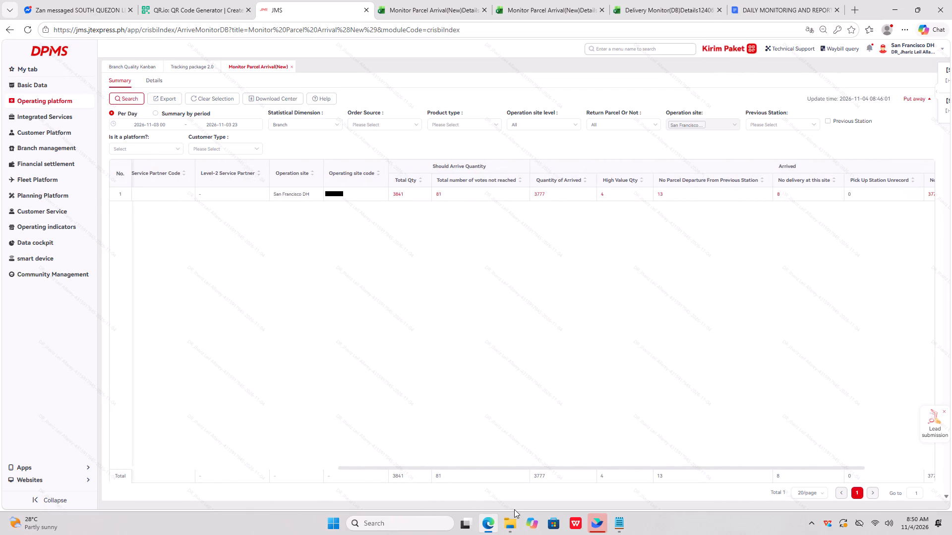
left_click_drag(514, 509, 574, 519)
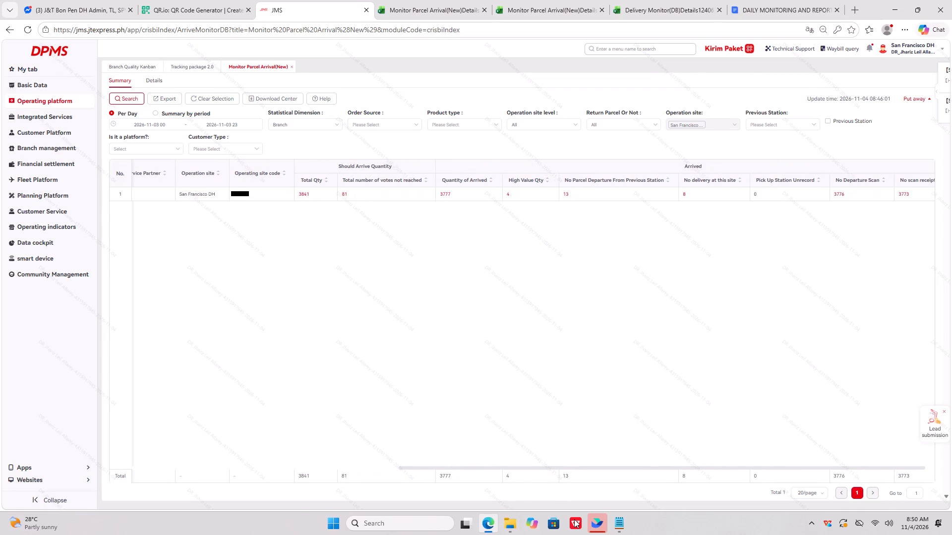
left_click_drag(574, 519, 577, 520)
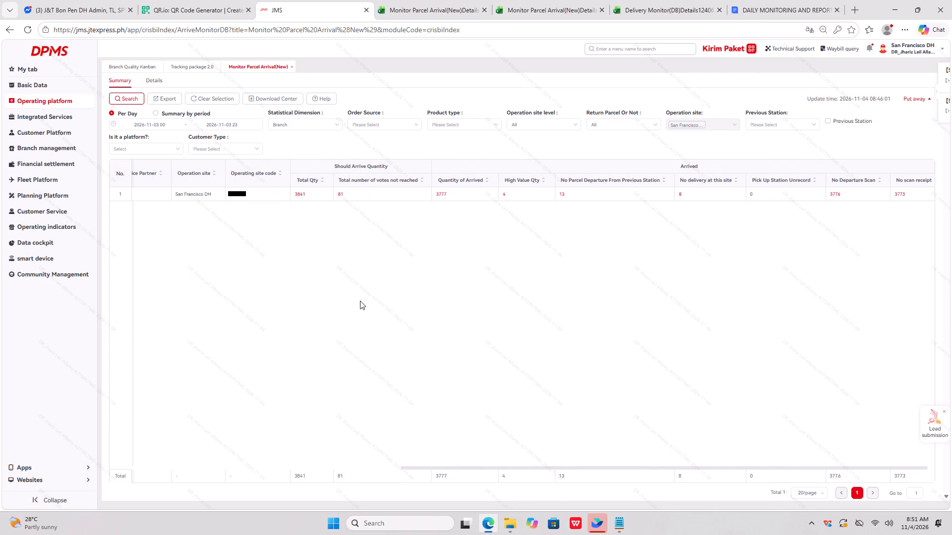
left_click(341, 193)
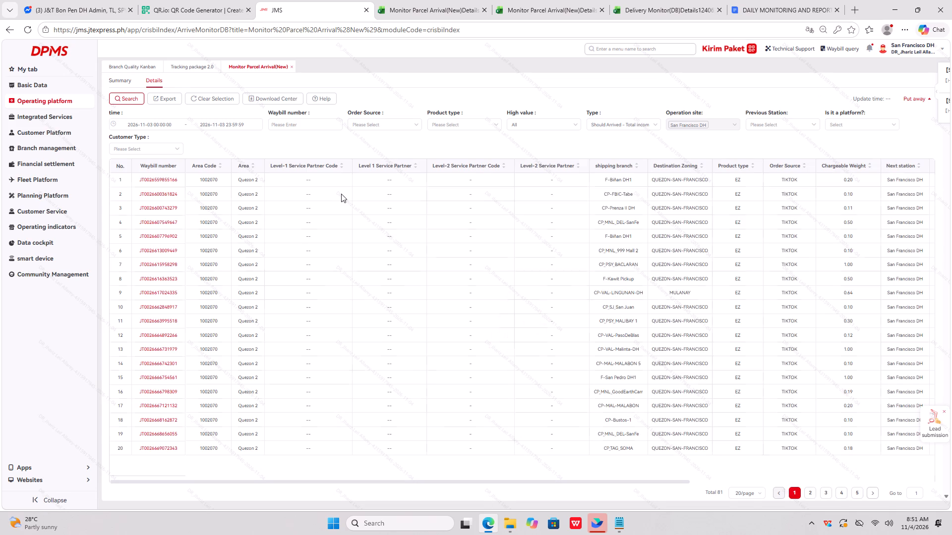
left_click(171, 98)
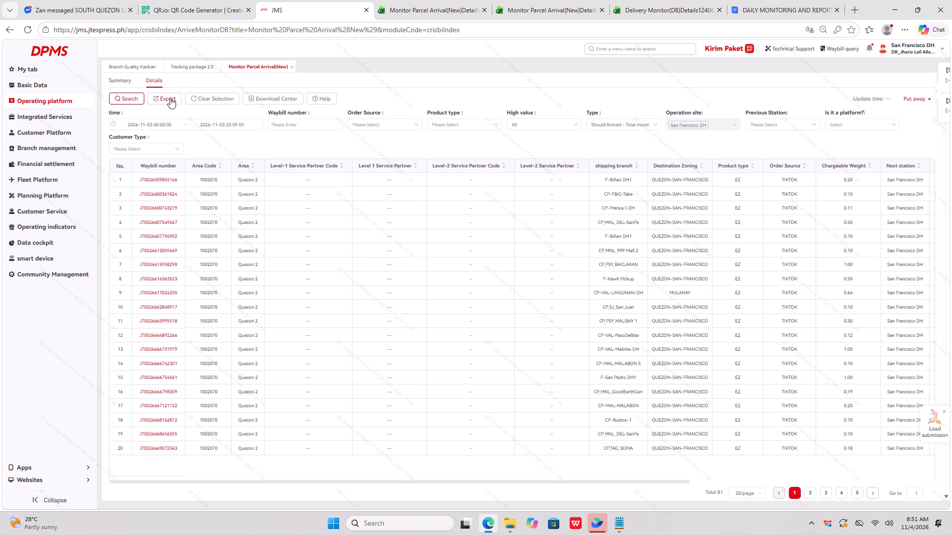
left_click(540, 291)
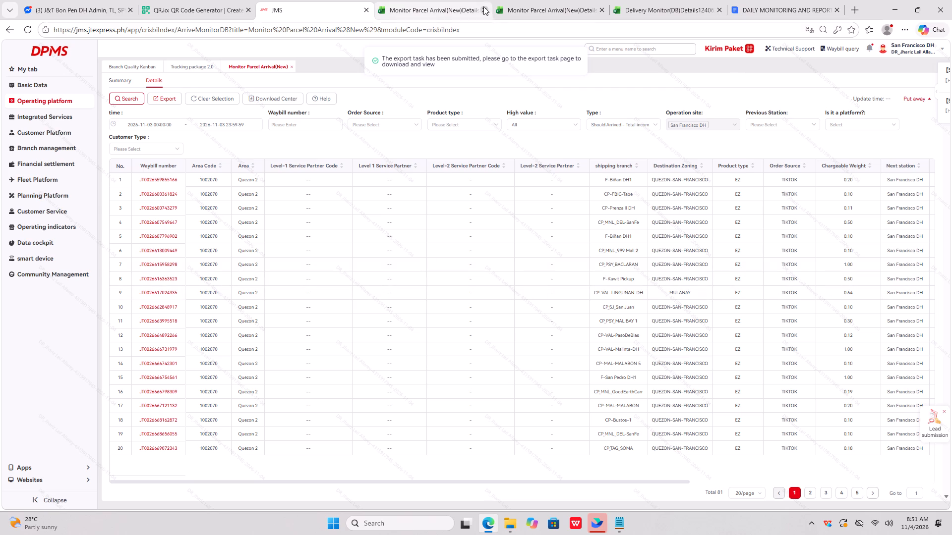
Close the two old Monitor Parcel Arrival(New) detail workbooks and the Delivery Monitor(DB) workbook in the browser.
left_click(485, 6)
left_click(485, 10)
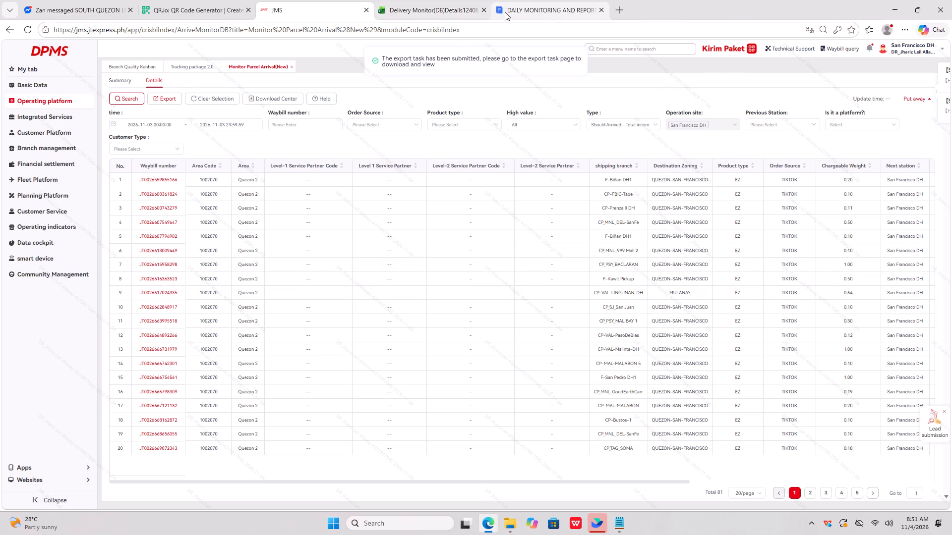
left_click(484, 8)
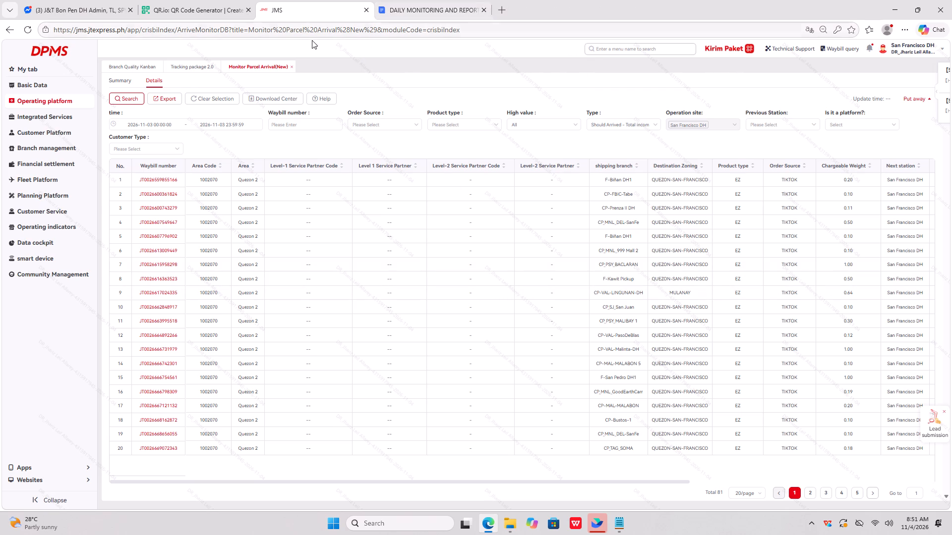
Open the newest Monitor Parcel Arrival details export, generated at 08:51:12, from the export file downloads, dismissing chat notifications.
left_click(276, 99)
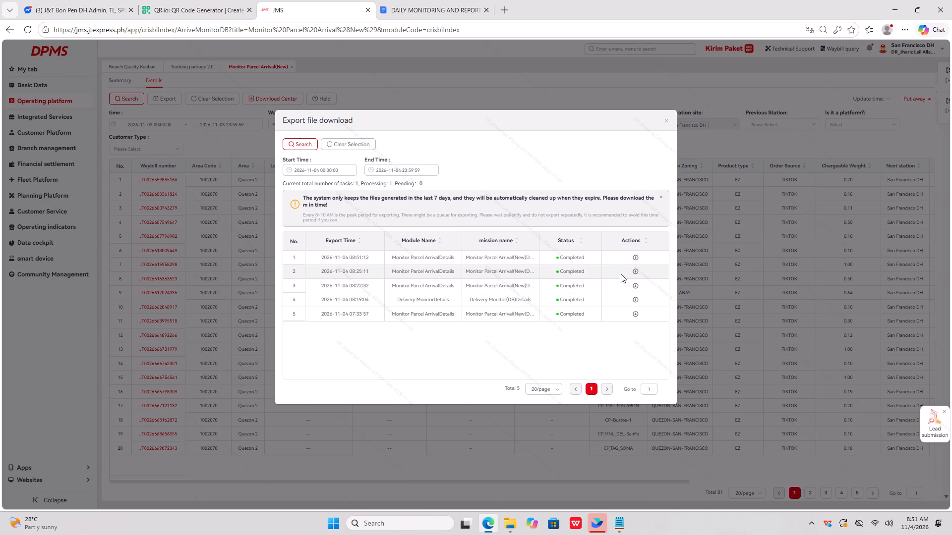
left_click(636, 258)
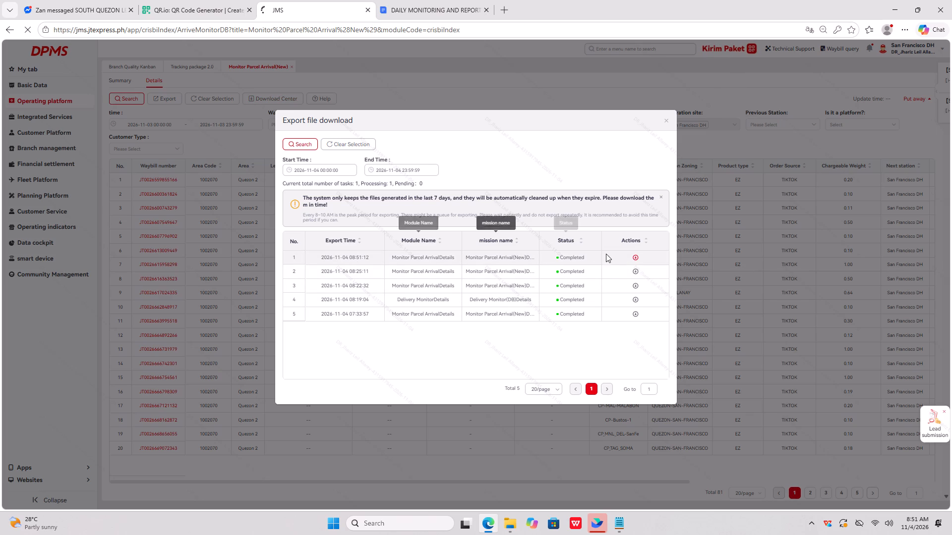
left_click(634, 258)
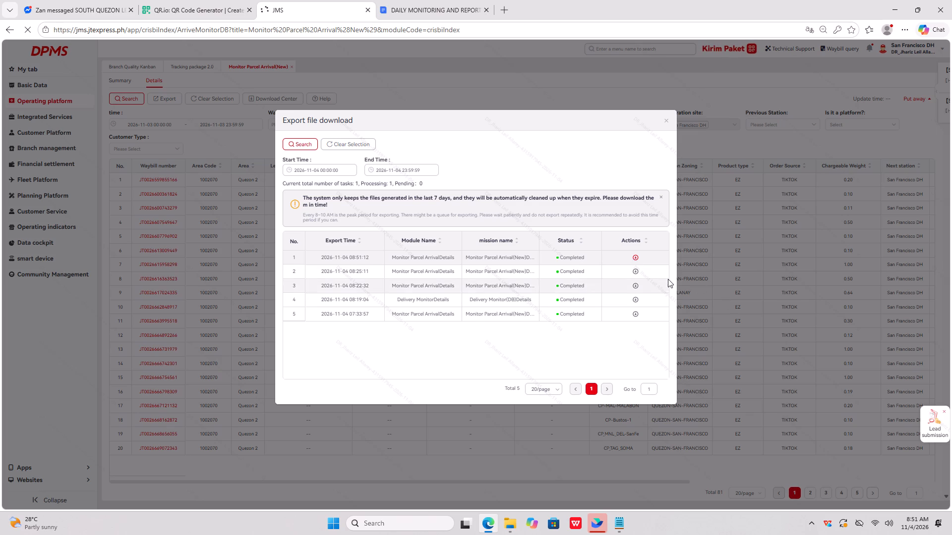
left_click(635, 258)
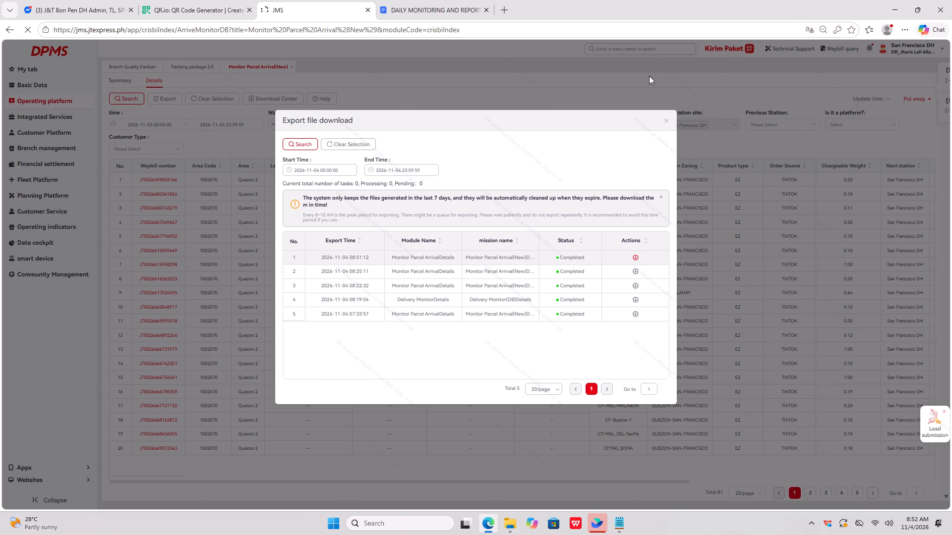
left_click(636, 259)
left_click(666, 123)
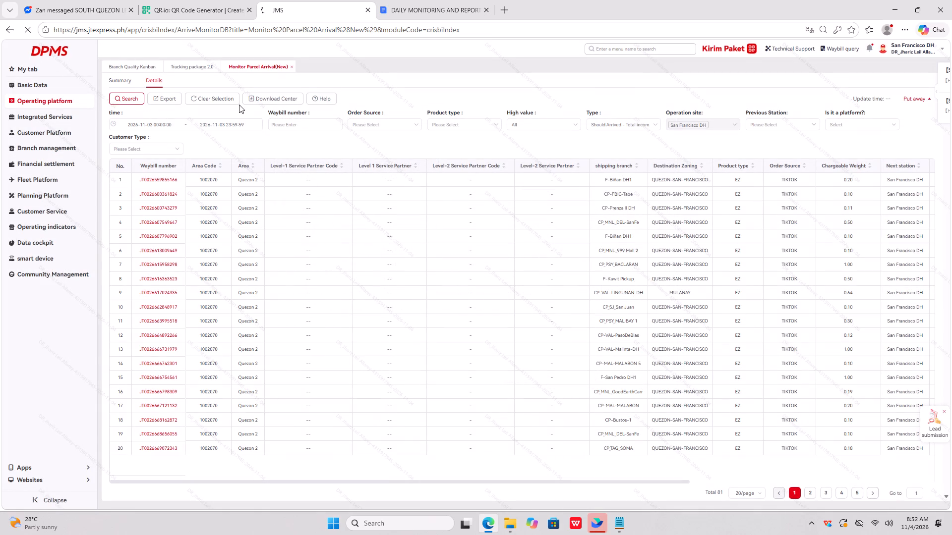
left_click(270, 99)
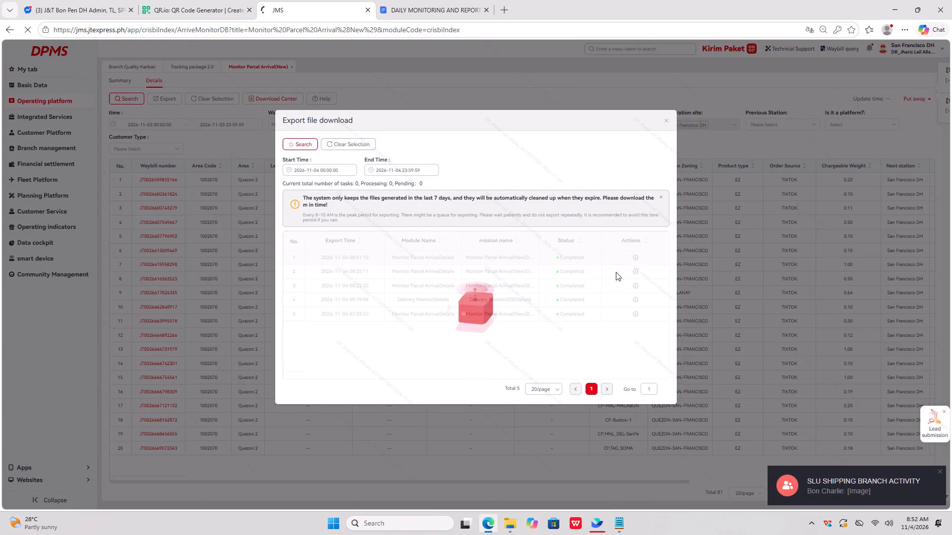
left_click(941, 470)
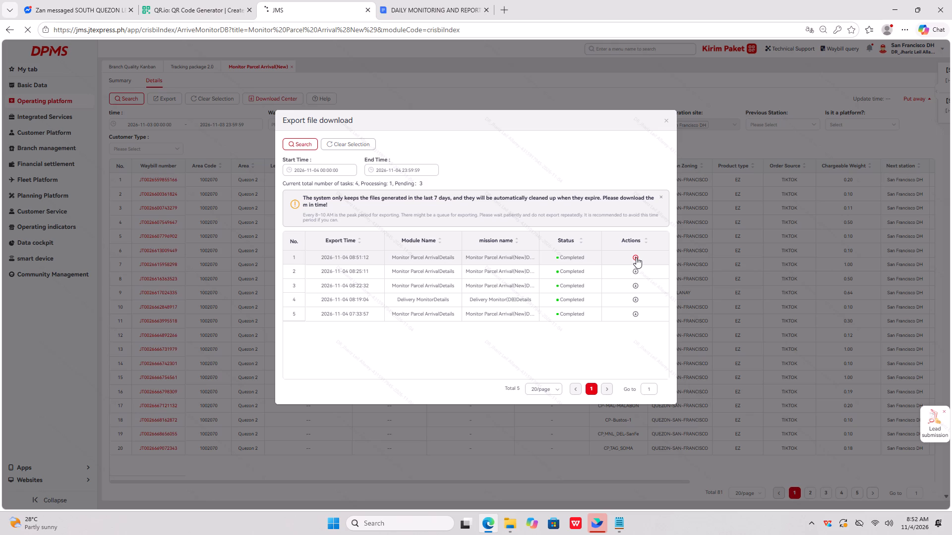
left_click(636, 257)
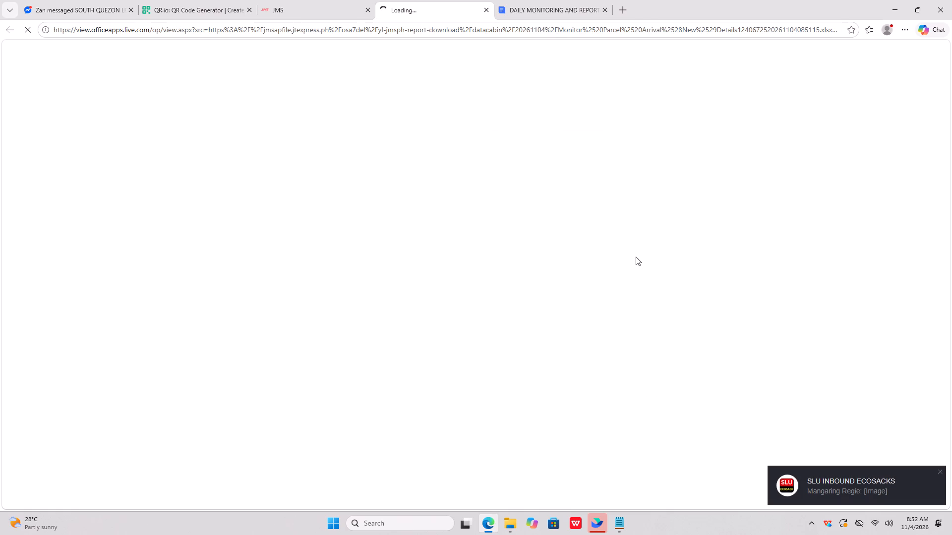
left_click(939, 471)
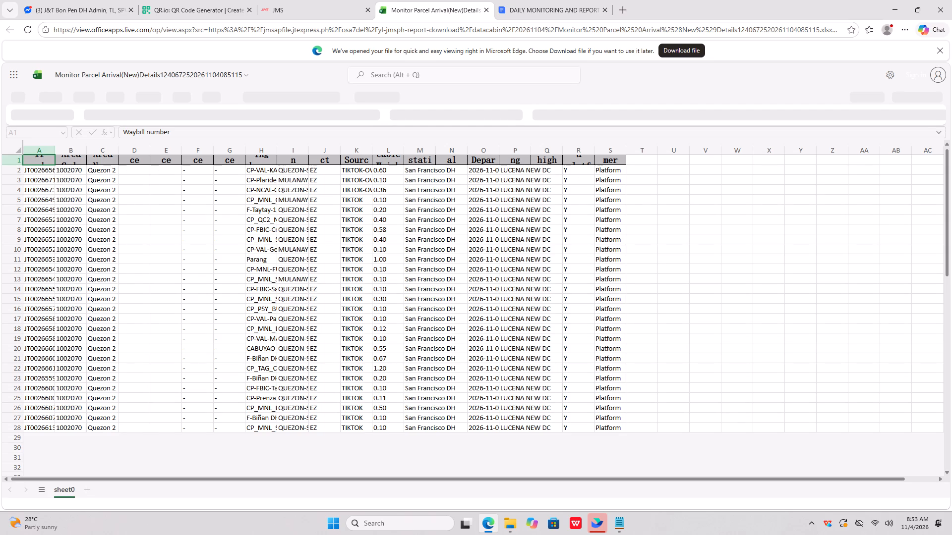
Look through the exported parcel arrival rows from the header to the last waybill.
scroll(119, 397, "up", 1)
scroll(137, 349, "up", 4)
scroll(137, 348, "down", 7)
scroll(142, 348, "up", 5)
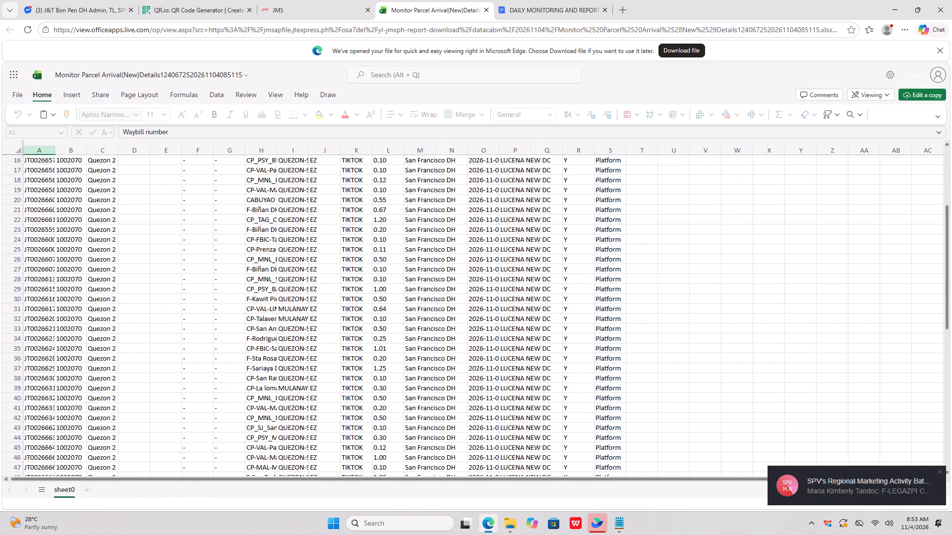
scroll(152, 347, "up", 3)
scroll(153, 347, "down", 8)
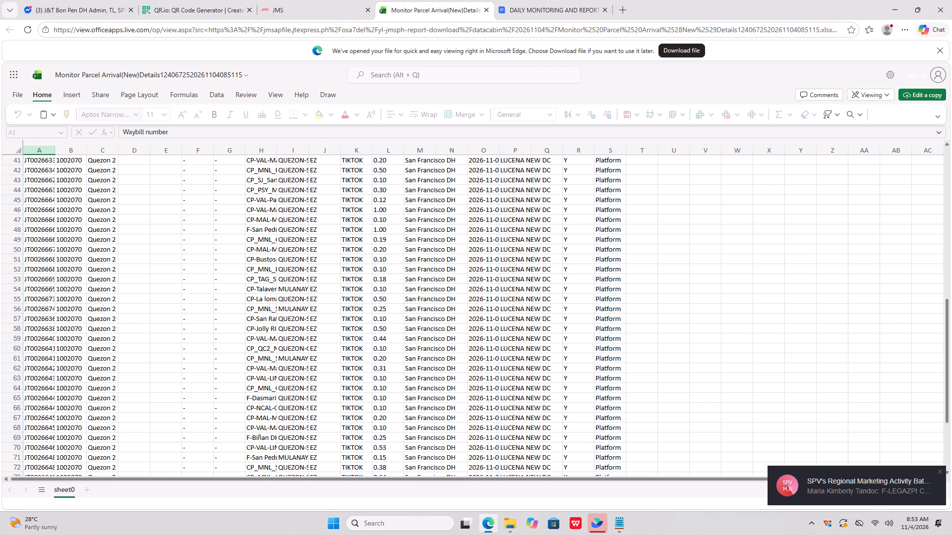
scroll(184, 341, "down", 7)
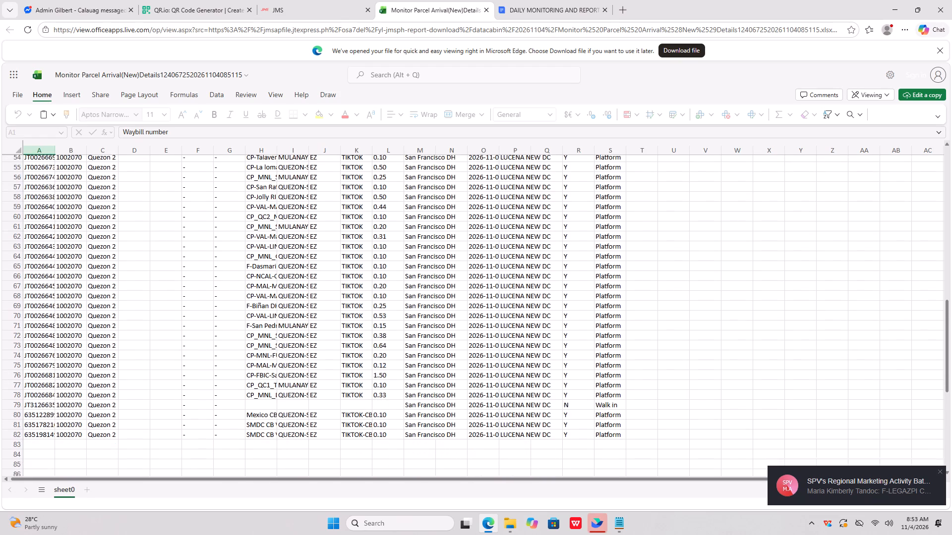
scroll(57, 301, "up", 14)
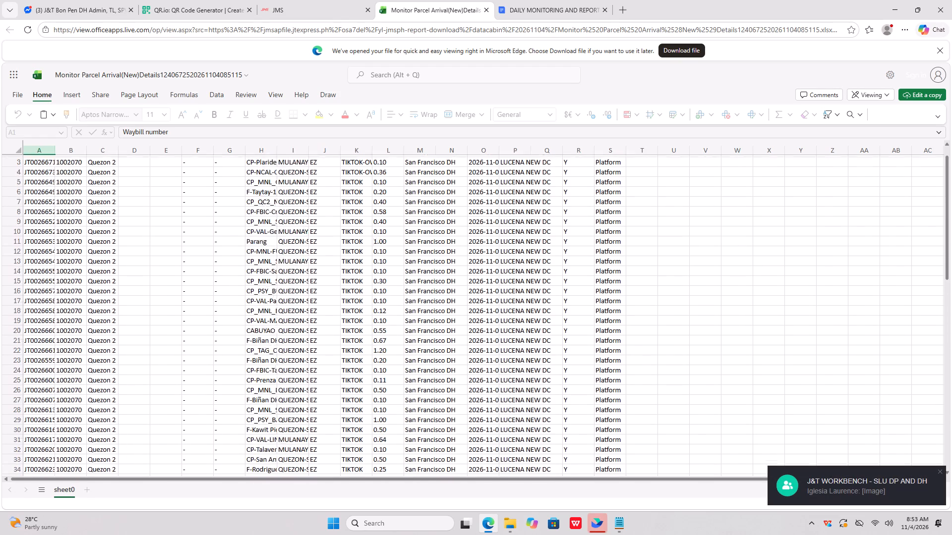
scroll(67, 285, "up", 7)
Copy all waybill numbers in the exported sheet, cells A2 to A82, without the header.
left_click_drag(29, 170, 27, 205)
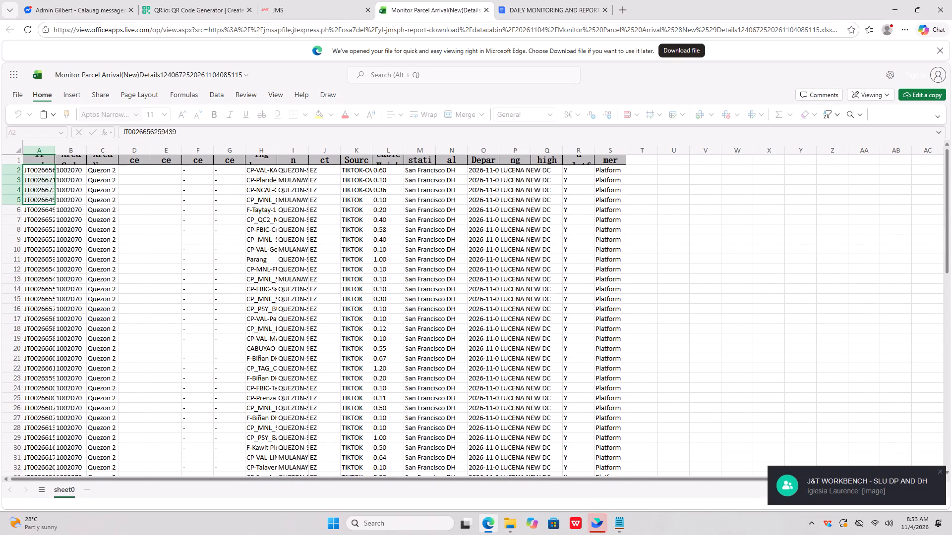
left_click_drag(27, 205, 14, 486)
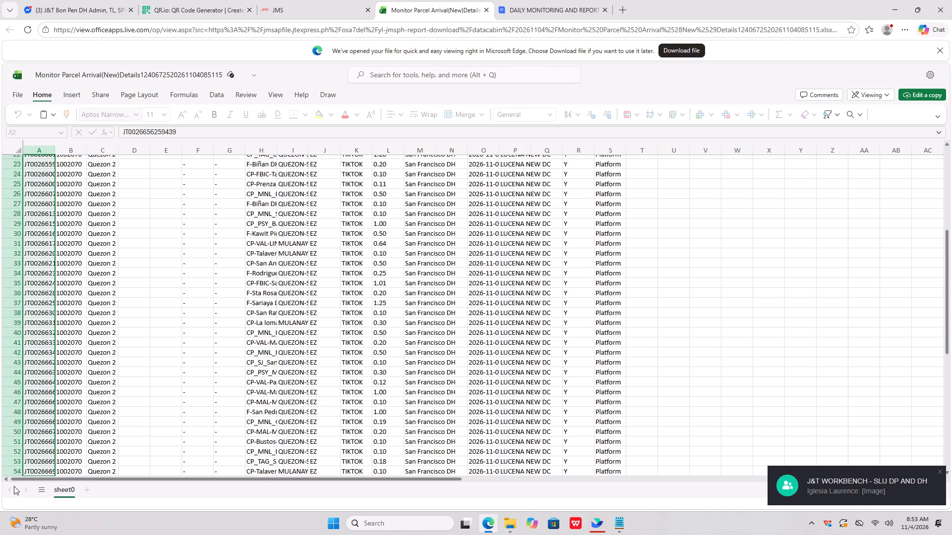
left_click_drag(14, 486, 23, 377)
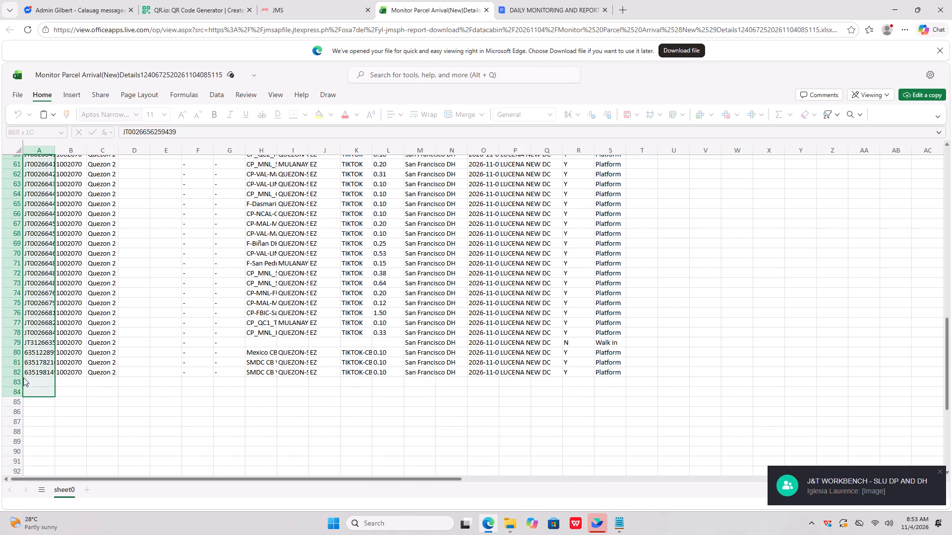
left_click_drag(23, 377, 26, 367)
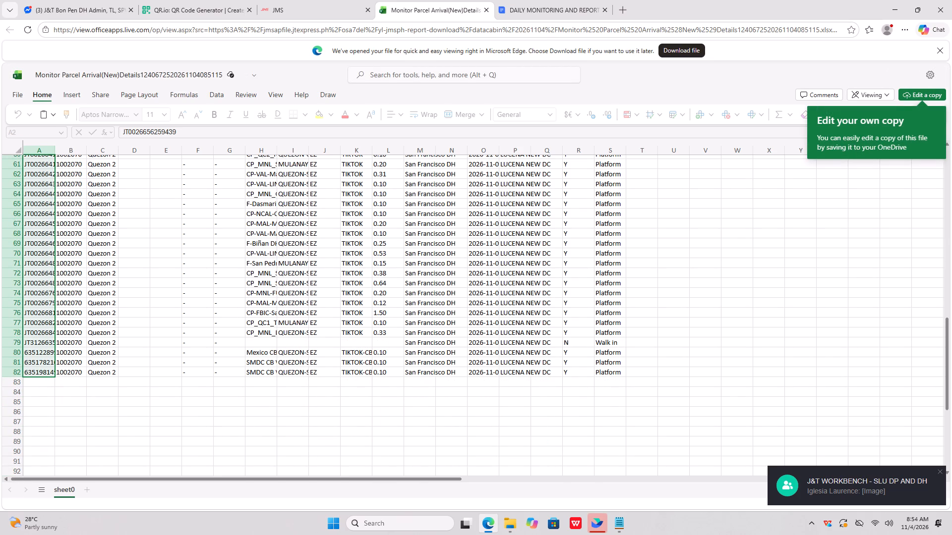
key("ctrl+c")
key("ctrl+c")
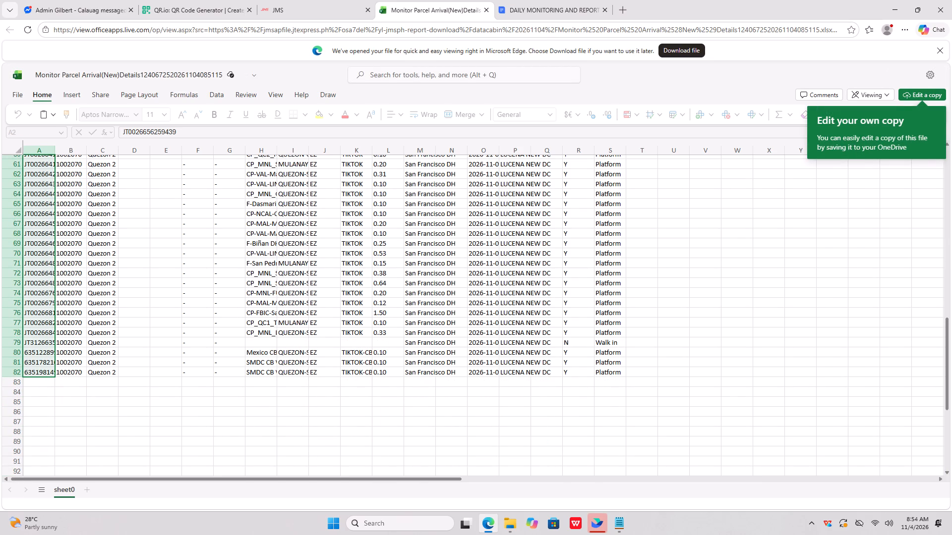
key("ctrl+c")
key("ctrl+c")
key("ctrl+c")
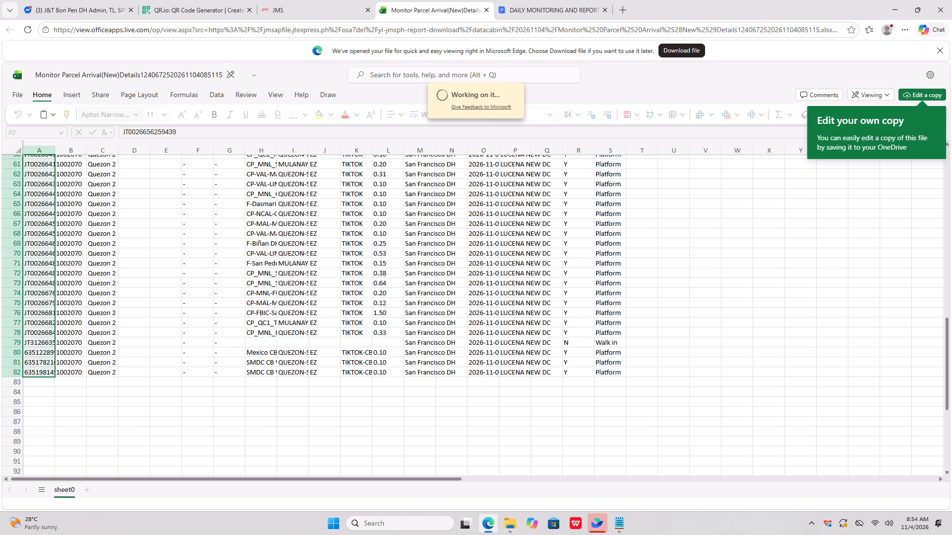
key("ctrl+c")
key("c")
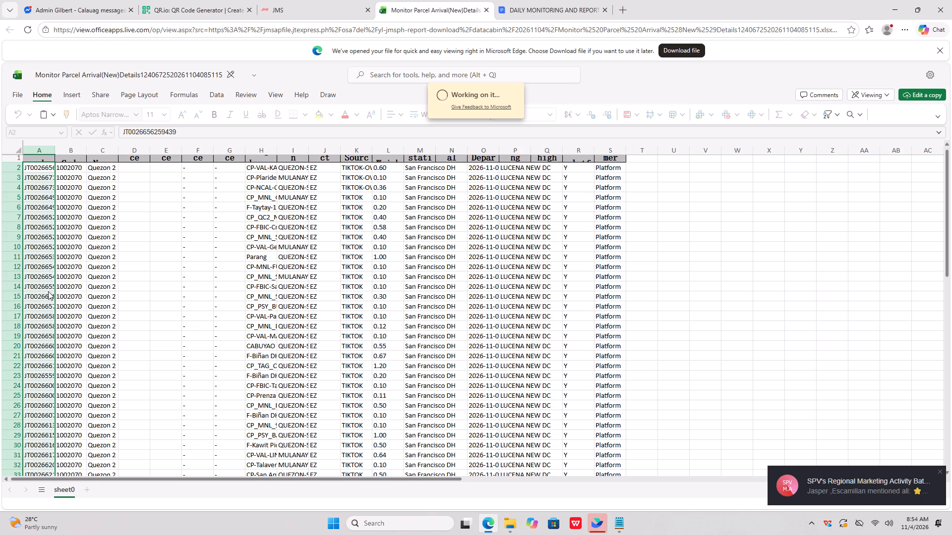
scroll(48, 291, "down", 2)
scroll(68, 344, "down", 4)
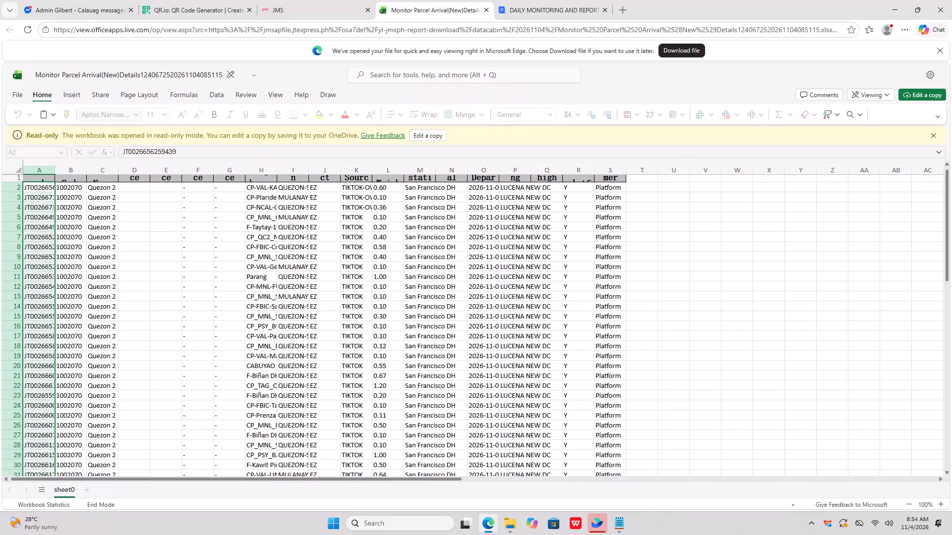
scroll(88, 309, "down", 1)
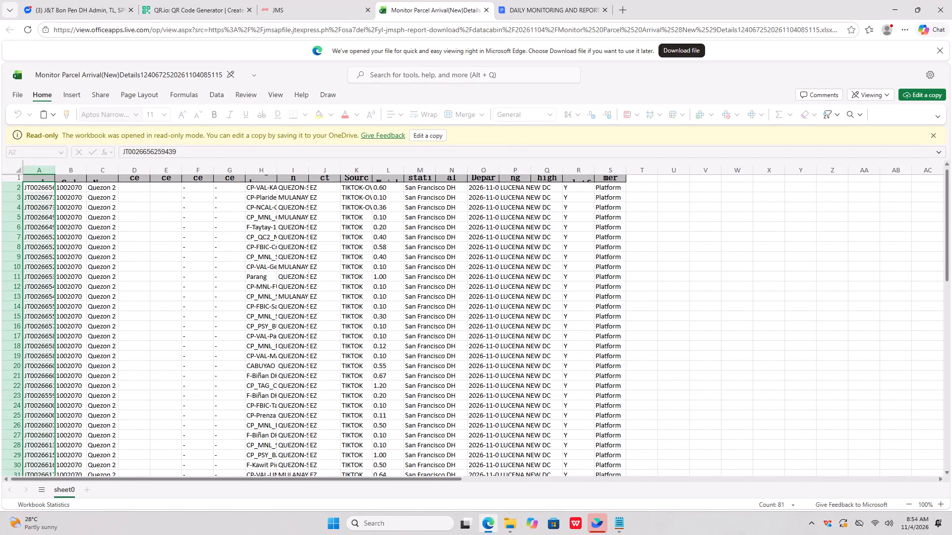
scroll(88, 309, "down", 10)
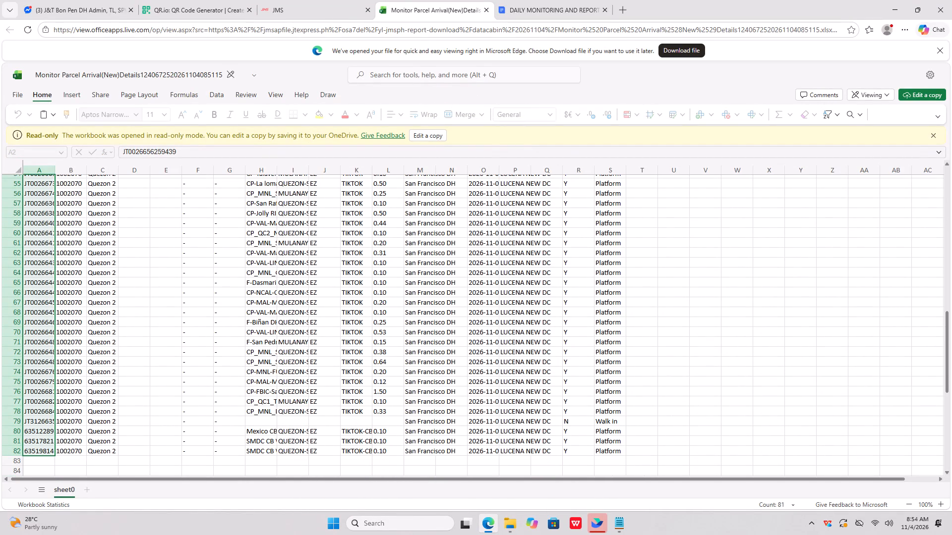
key("ctrl+c")
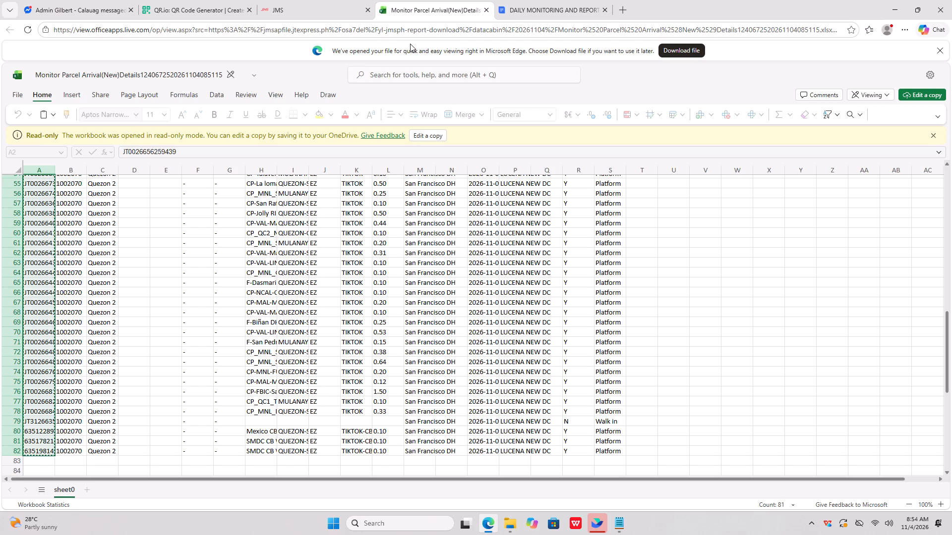
Return to JMS and close the export file download list.
left_click(297, 0)
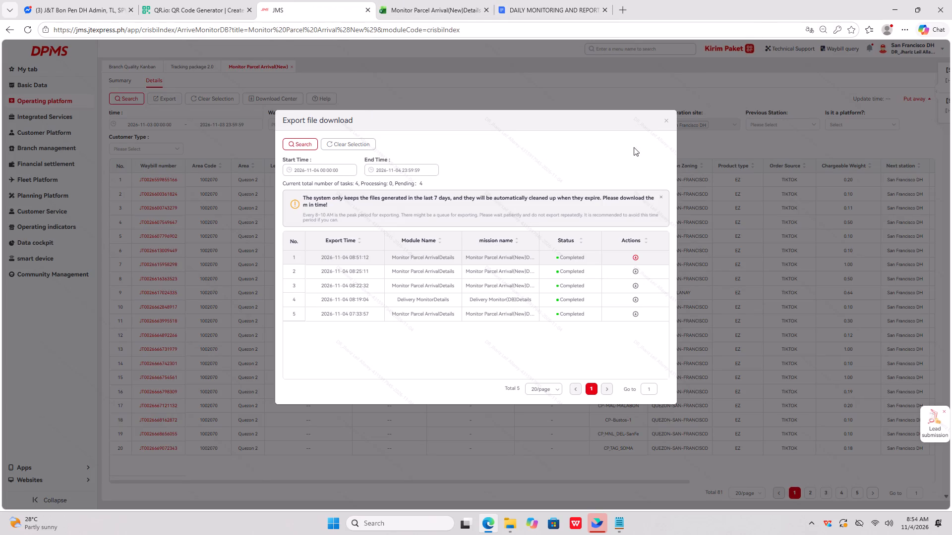
left_click(669, 121)
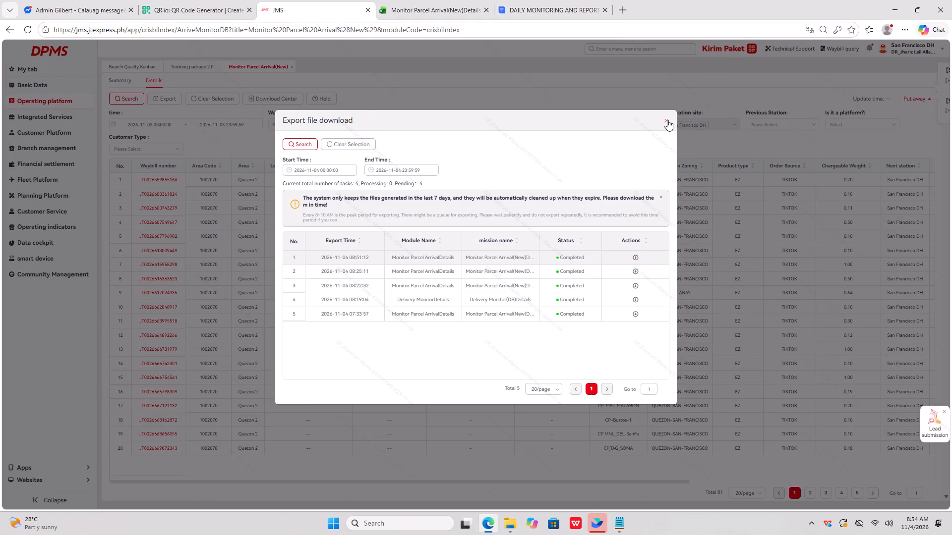
left_click(667, 120)
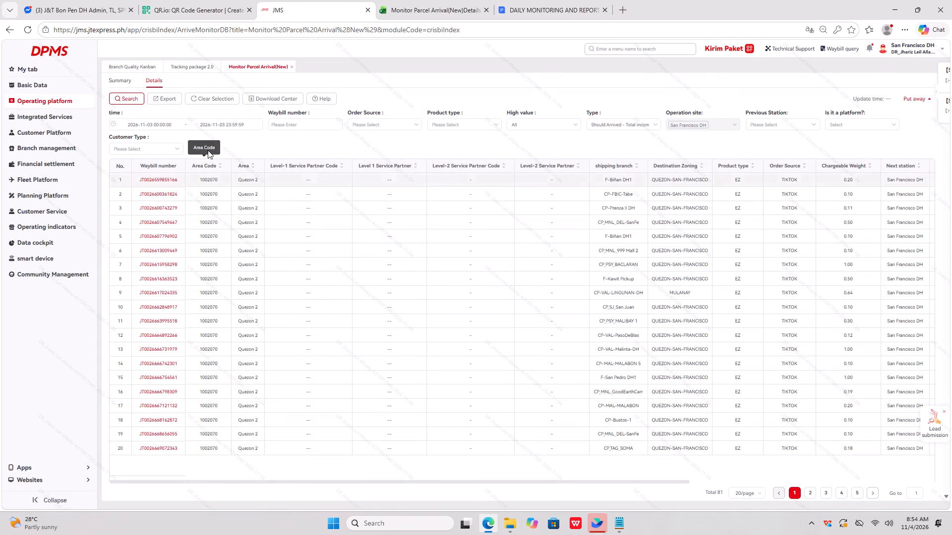
left_click(185, 68)
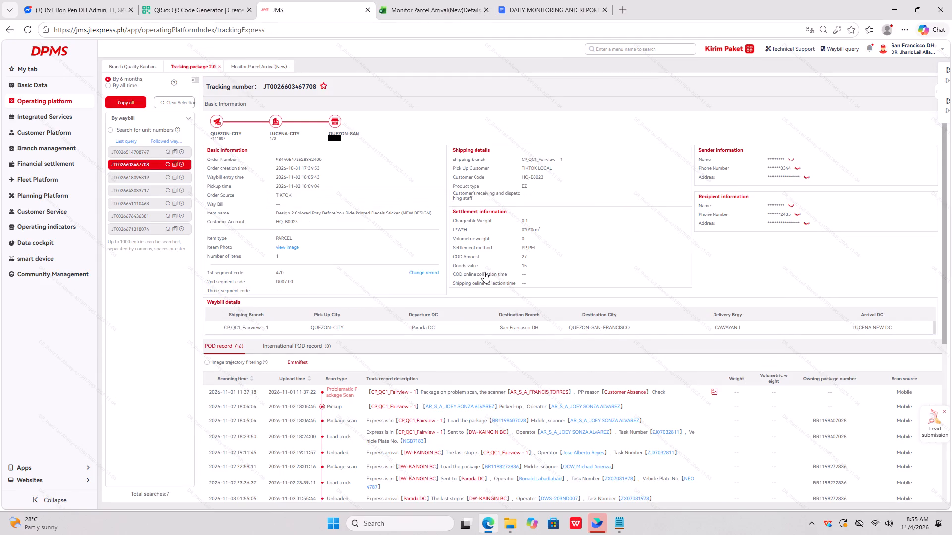
scroll(517, 273, "down", 4)
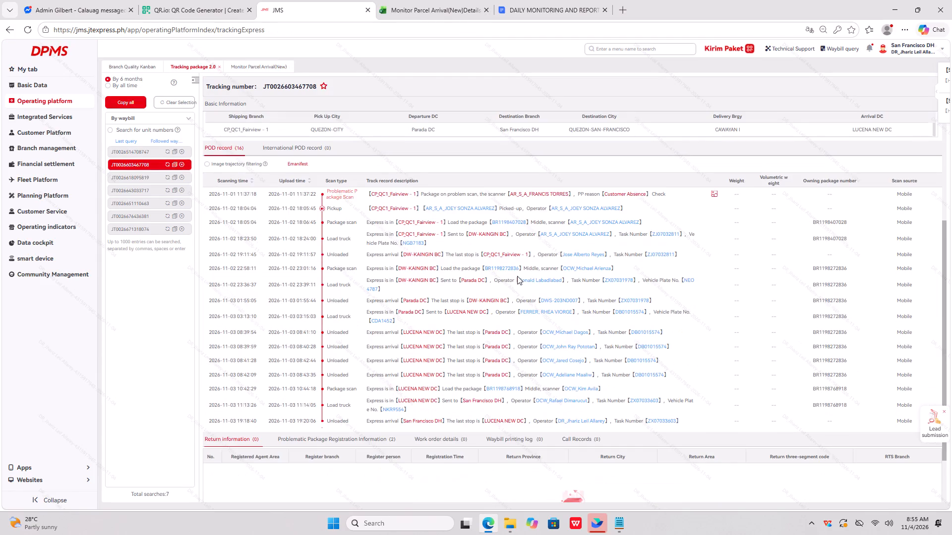
scroll(517, 276, "up", 3)
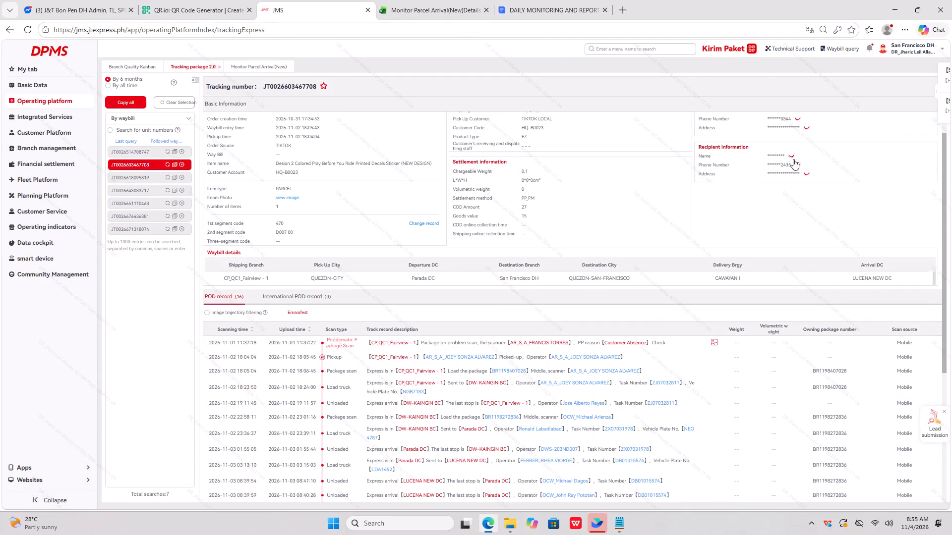
left_click(792, 158)
left_click(805, 174)
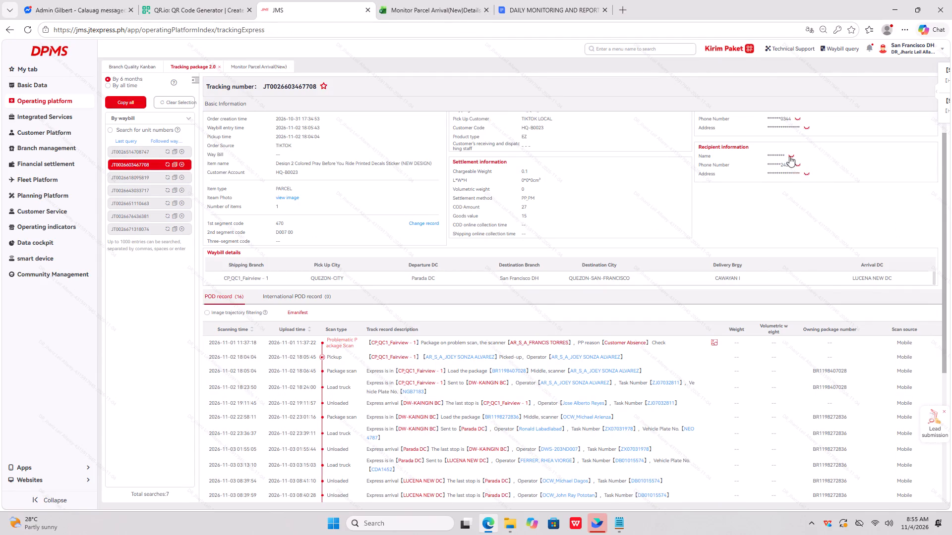
left_click(789, 156)
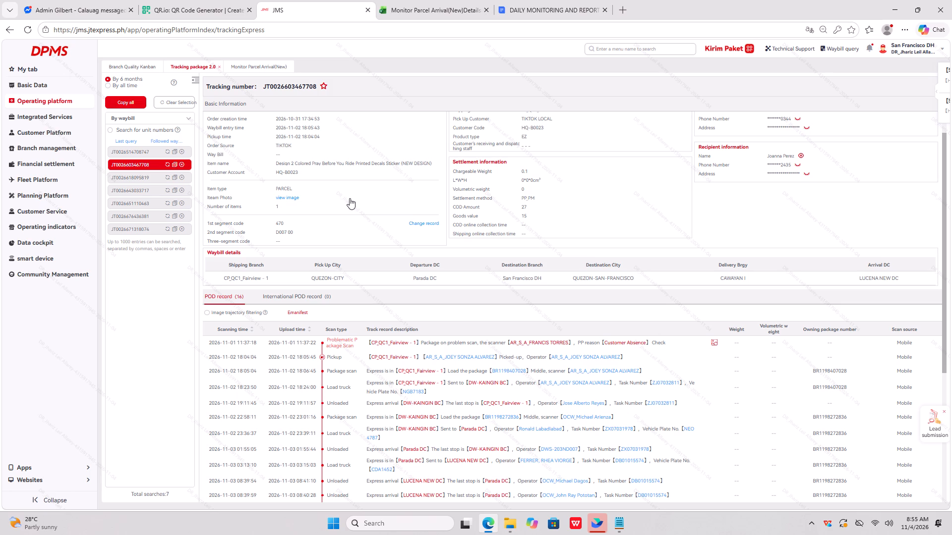
left_click(615, 519)
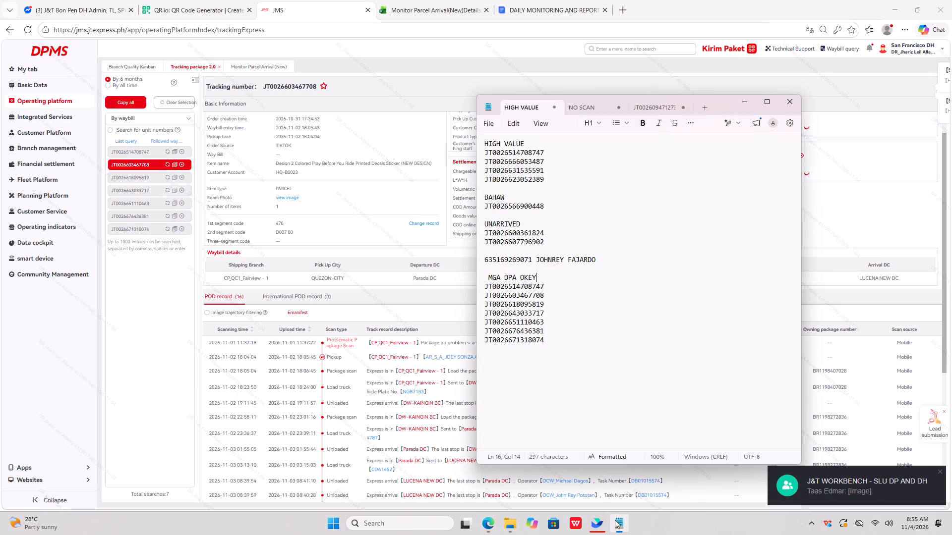
left_click(547, 297)
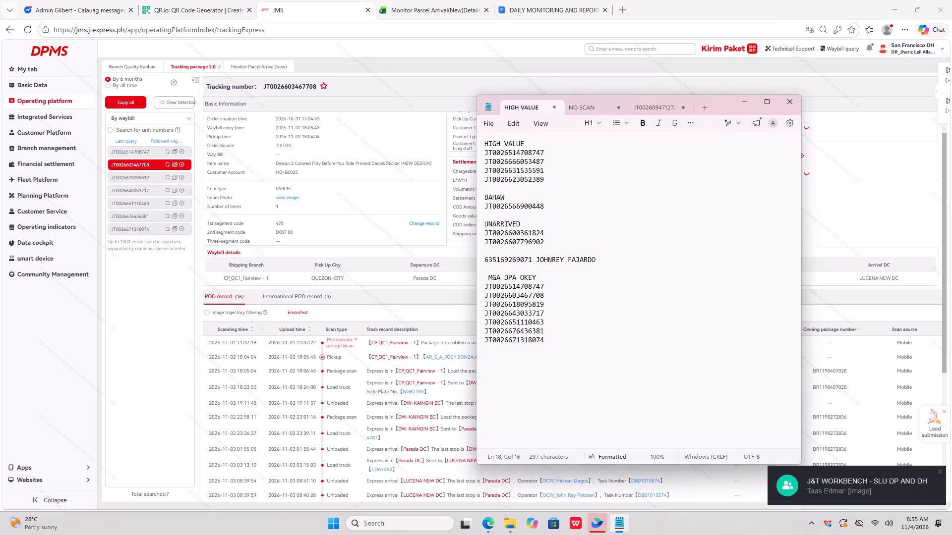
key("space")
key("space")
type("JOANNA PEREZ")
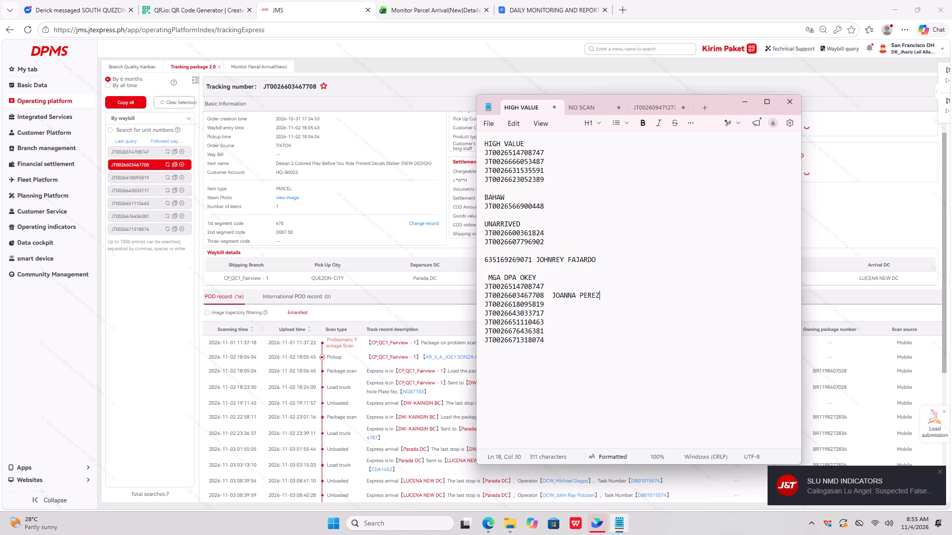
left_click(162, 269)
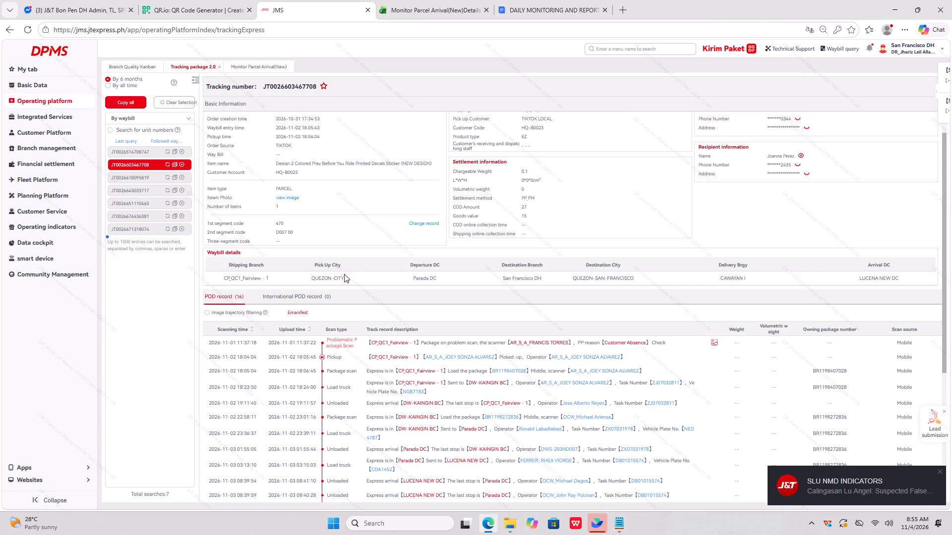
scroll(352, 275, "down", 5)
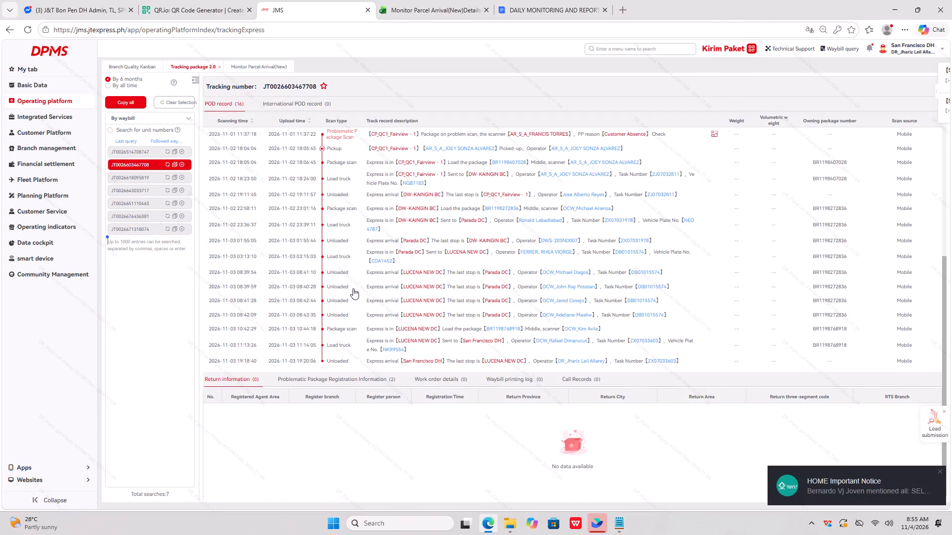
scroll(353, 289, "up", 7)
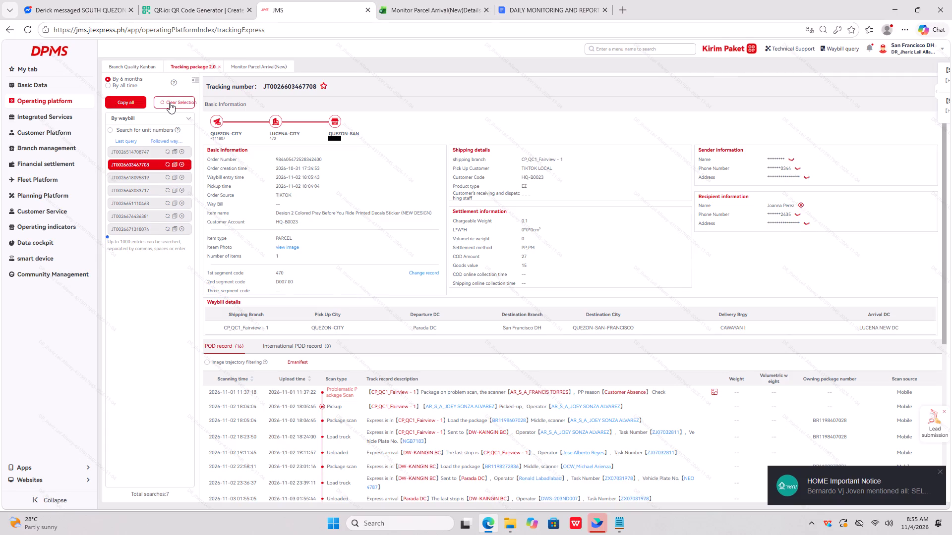
Query the copied waybill numbers in Waybill status (real time) with 100 results per page, dismissing chat notifications.
left_click(55, 99)
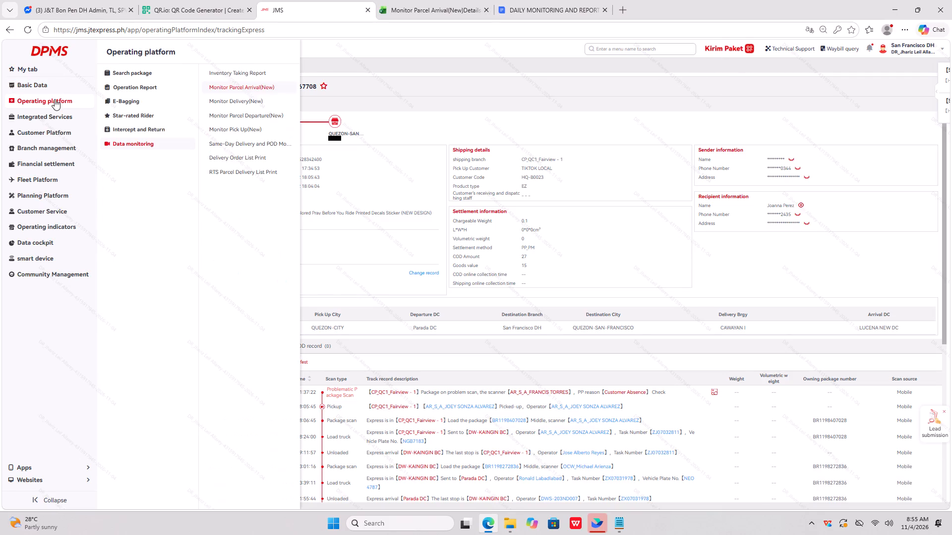
left_click(159, 74)
left_click(219, 86)
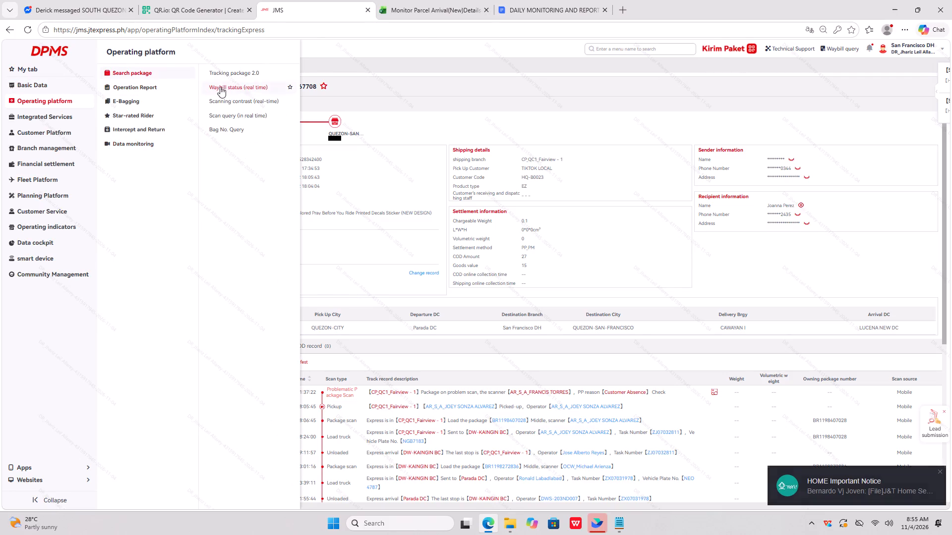
left_click(137, 111)
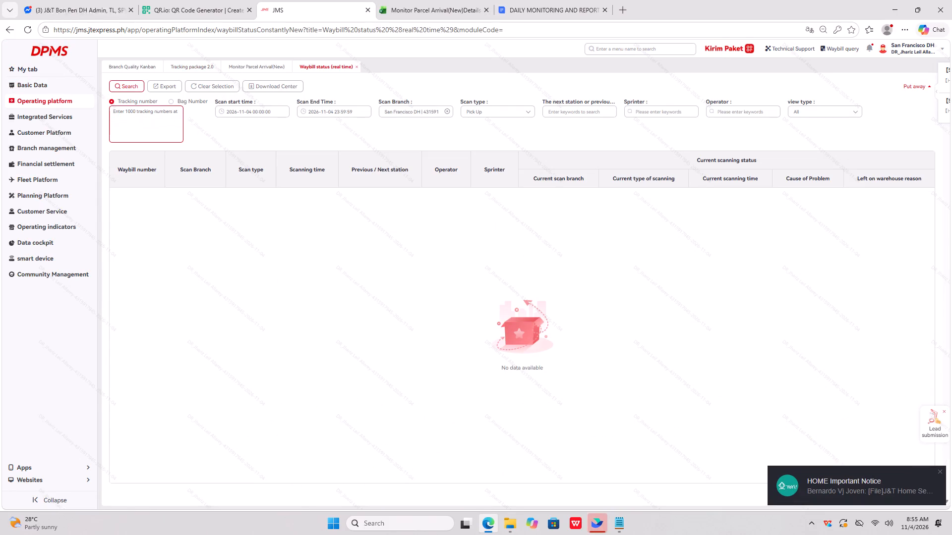
key("ctrl+v")
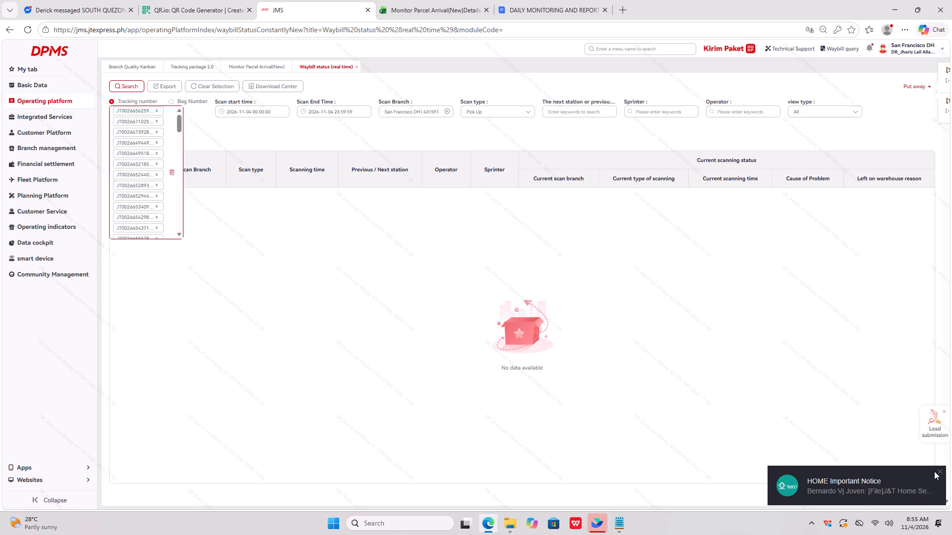
left_click(938, 469)
left_click(803, 492)
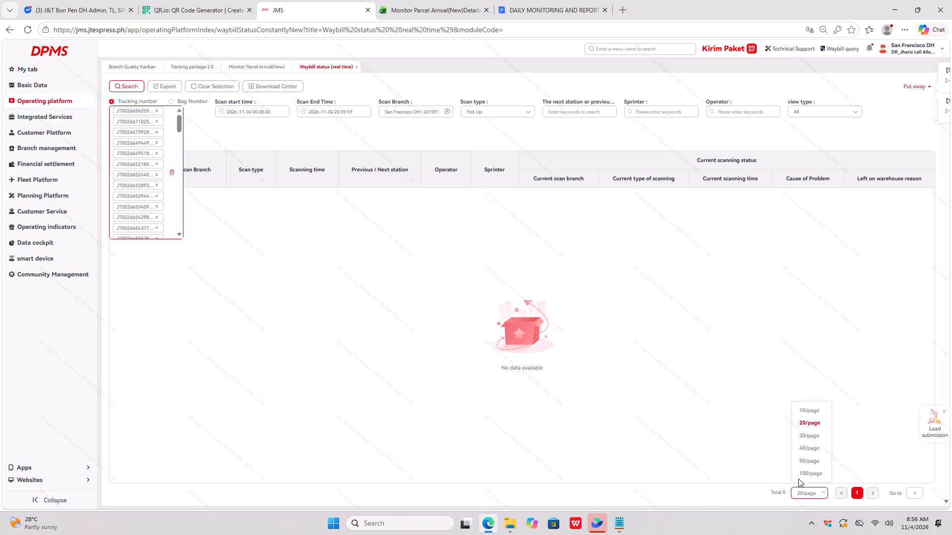
left_click(800, 475)
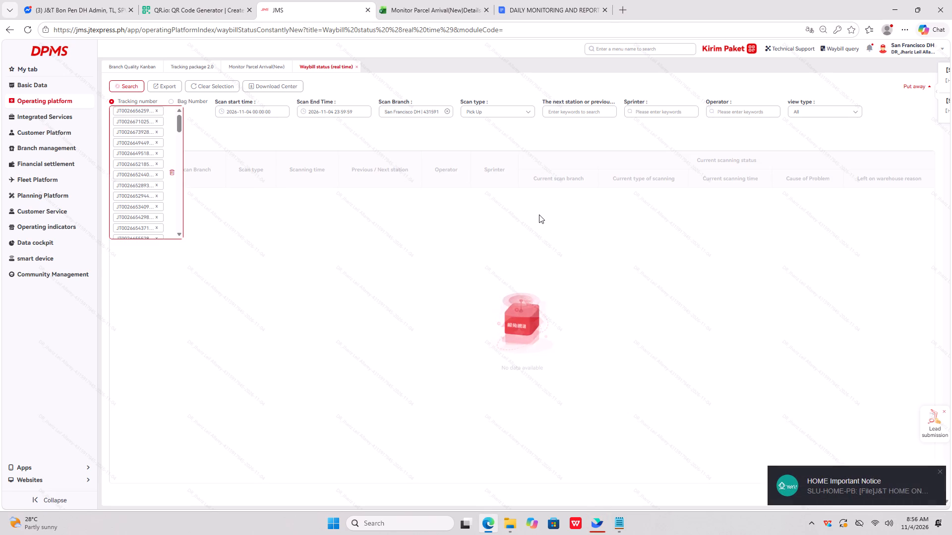
left_click(940, 469)
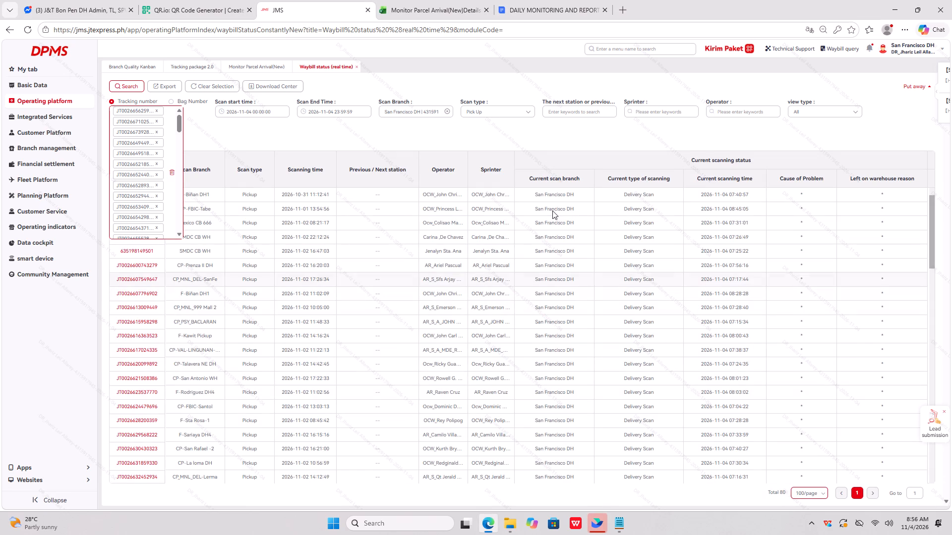
Look through the waybill status results, checking each parcel's current scan branch, scan type and scanning time.
scroll(595, 316, "down", 1)
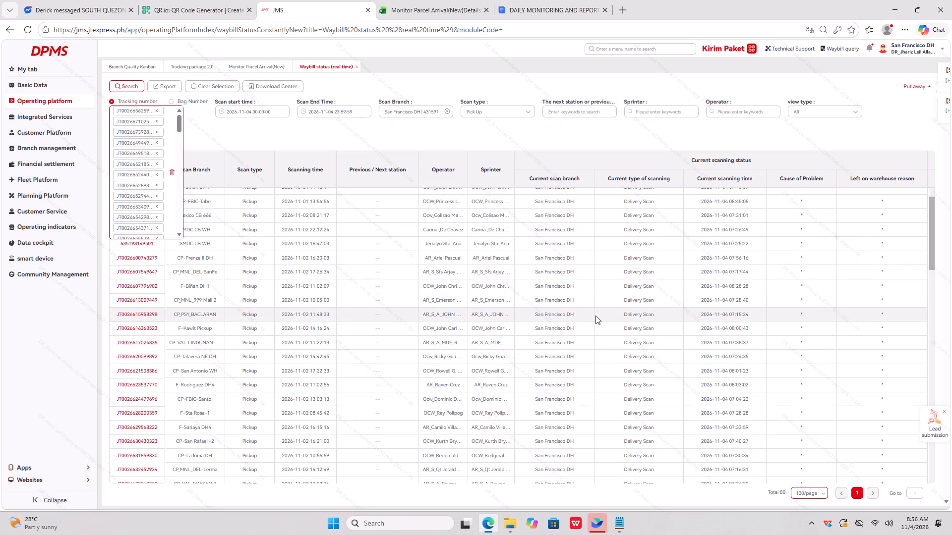
scroll(597, 316, "down", 1)
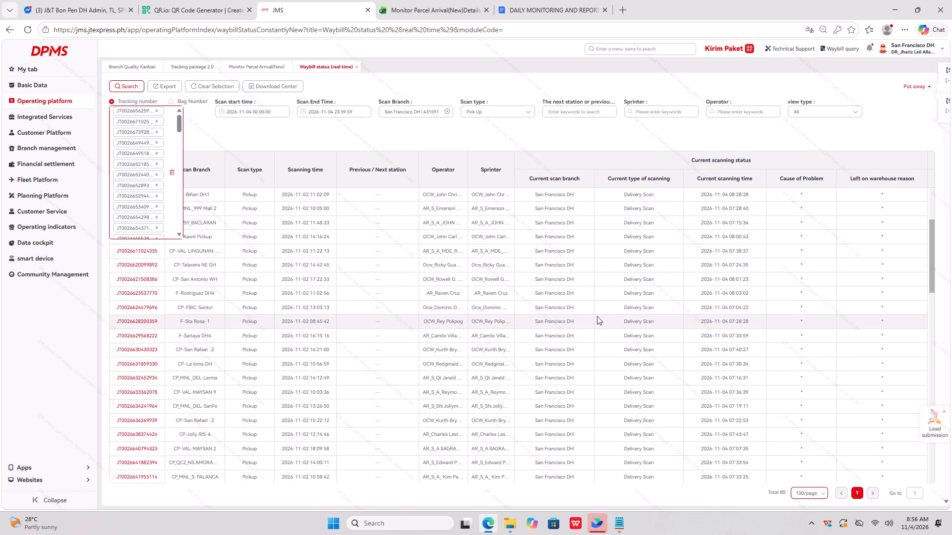
scroll(598, 318, "down", 2)
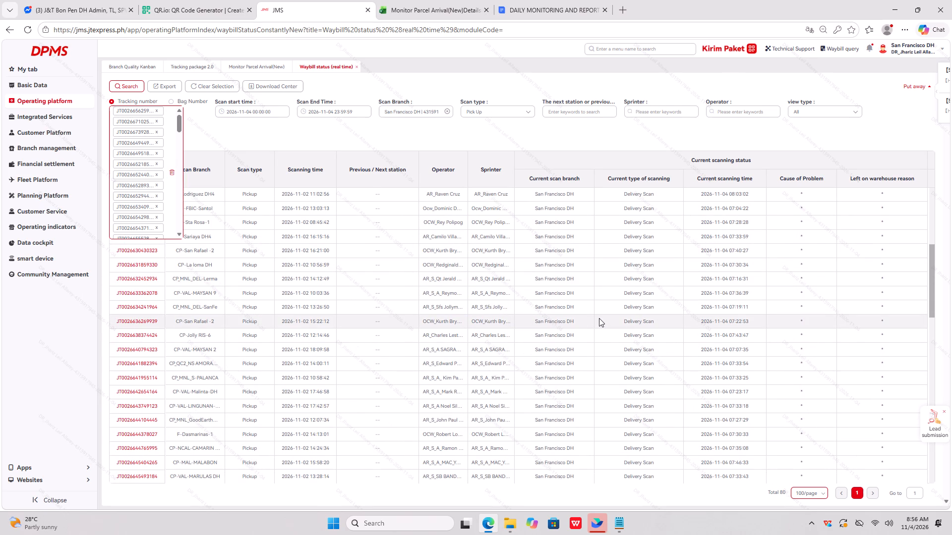
scroll(599, 318, "down", 1)
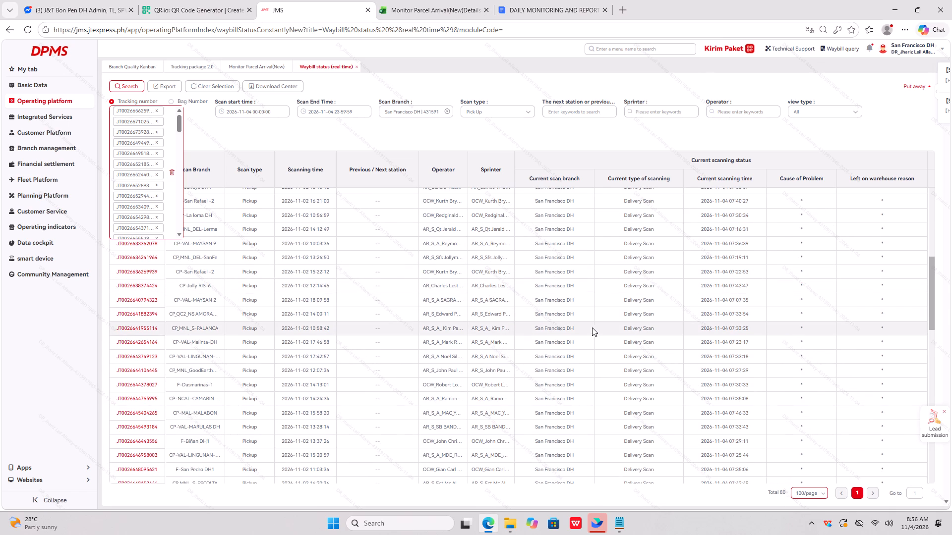
scroll(589, 335, "down", 1)
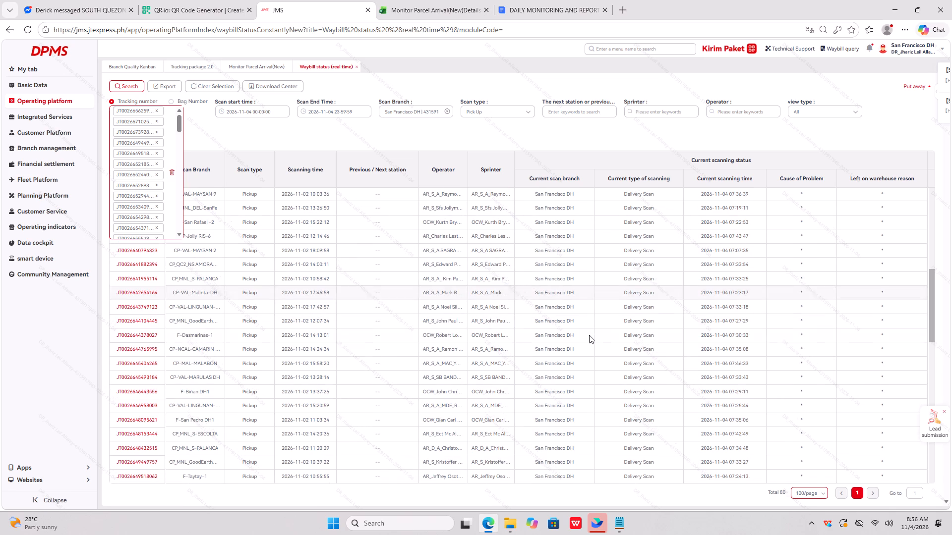
scroll(589, 335, "down", 1)
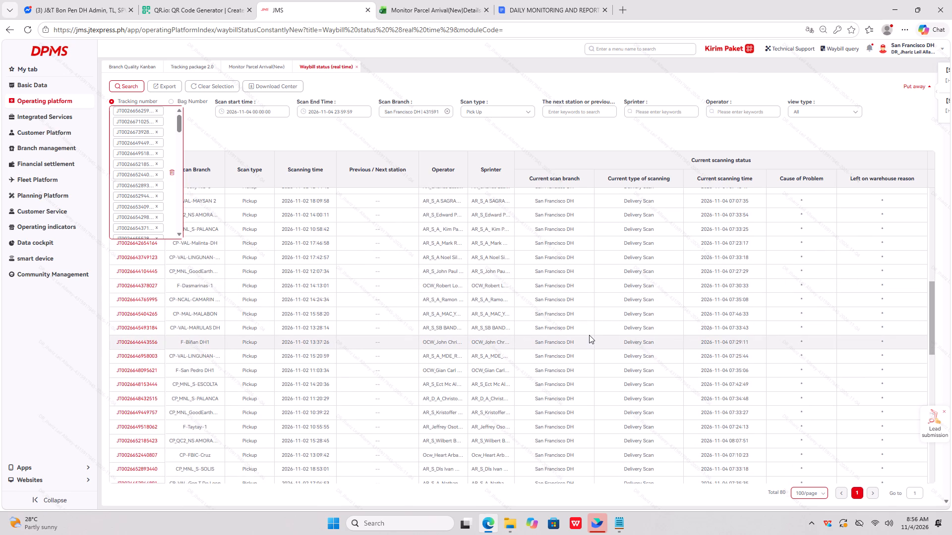
scroll(590, 335, "down", 1)
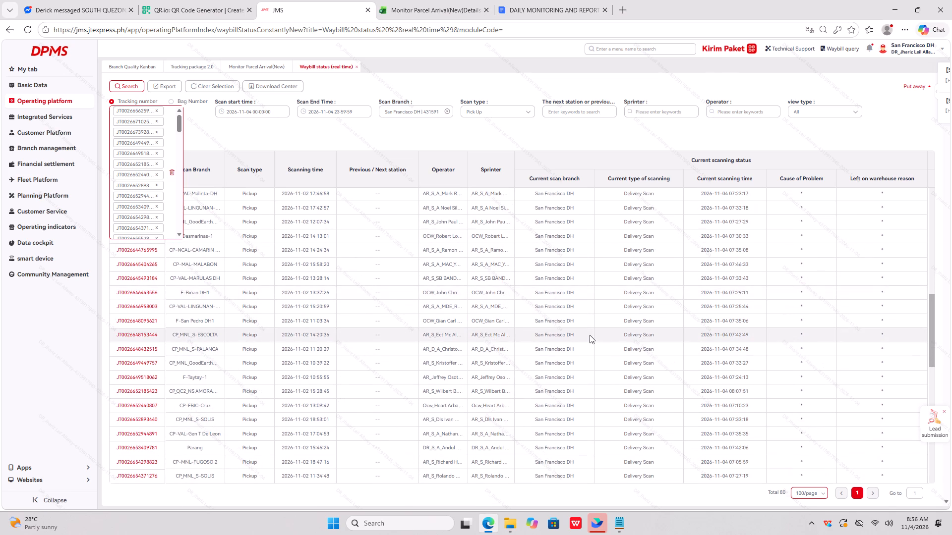
scroll(590, 335, "down", 2)
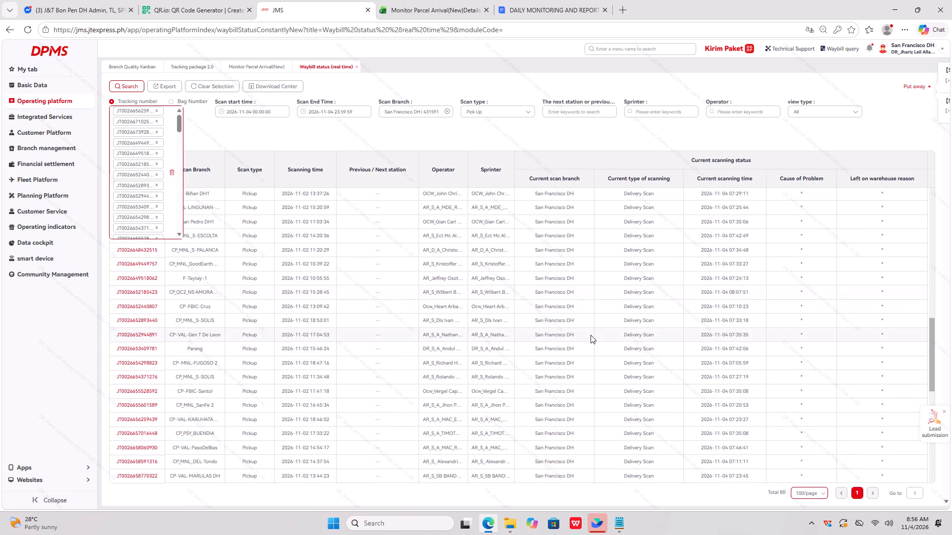
scroll(591, 335, "down", 5)
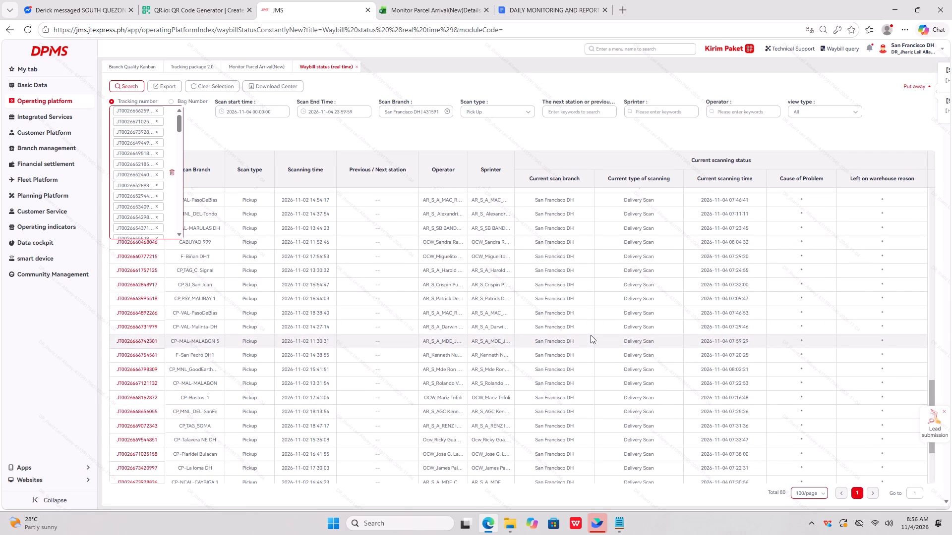
scroll(591, 335, "down", 2)
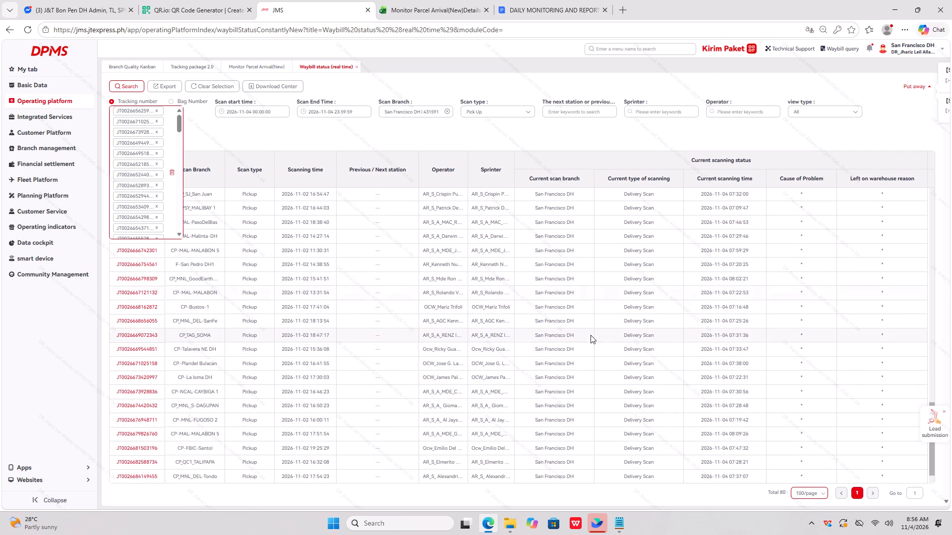
scroll(591, 335, "down", 5)
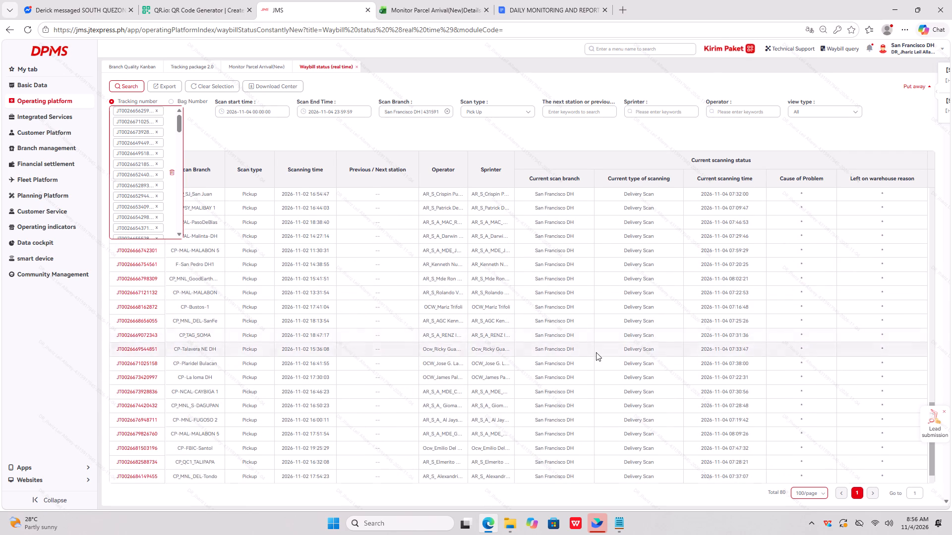
scroll(596, 352, "up", 12)
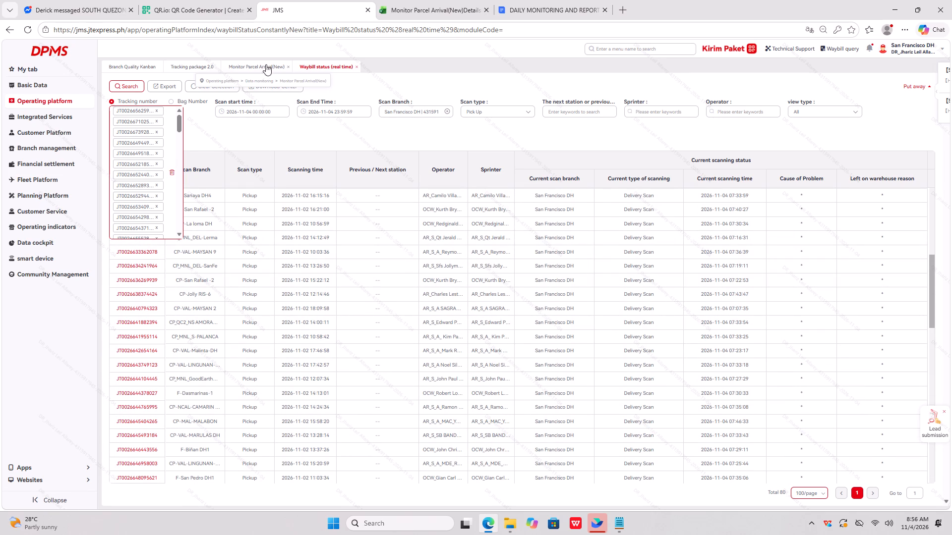
Copy the waybill numbers from the exported Monitor Parcel Arrival workbook again and close JMS's Waybill status (real time) page.
left_click(398, 4)
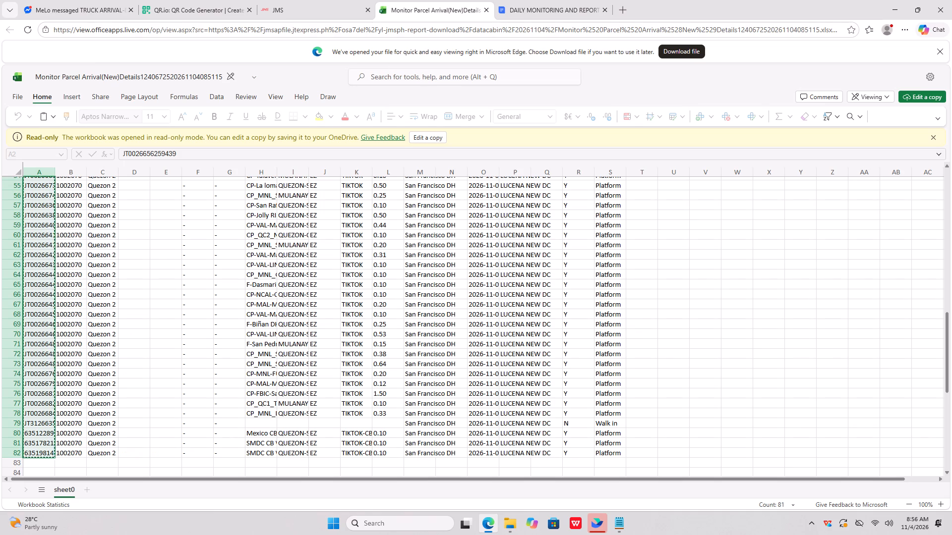
key("ctrl+c")
left_click(296, 15)
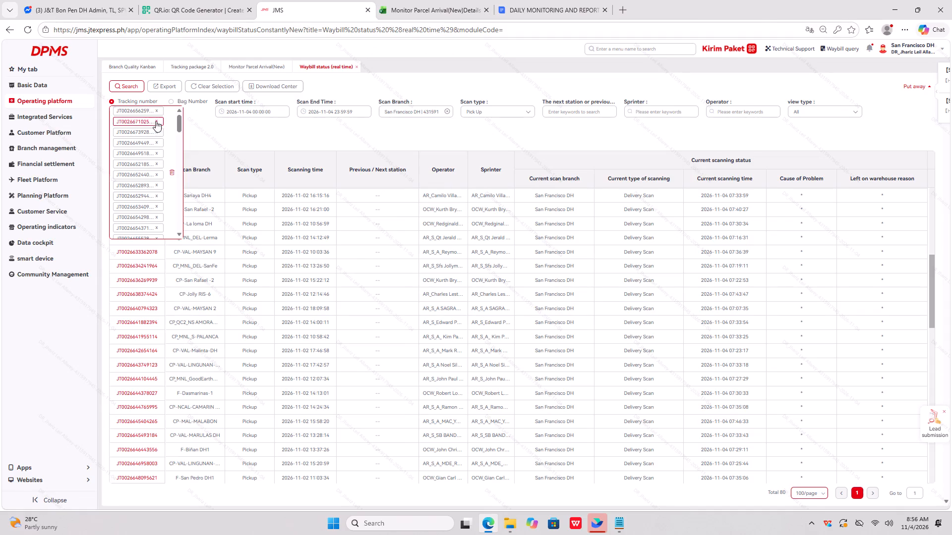
left_click(356, 66)
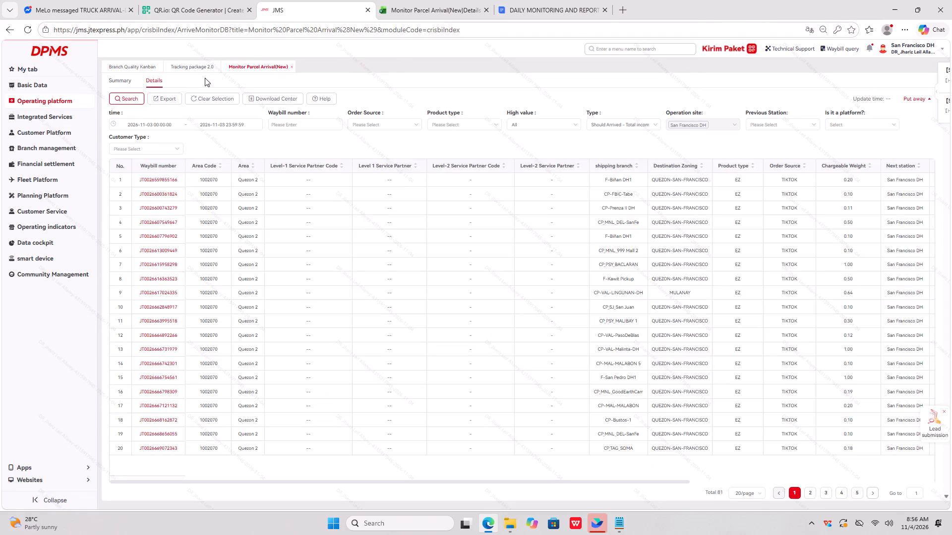
In Tracking package 2.0, clear the previously queried waybills and query the waybill numbers copied from the exported workbook.
left_click(192, 66)
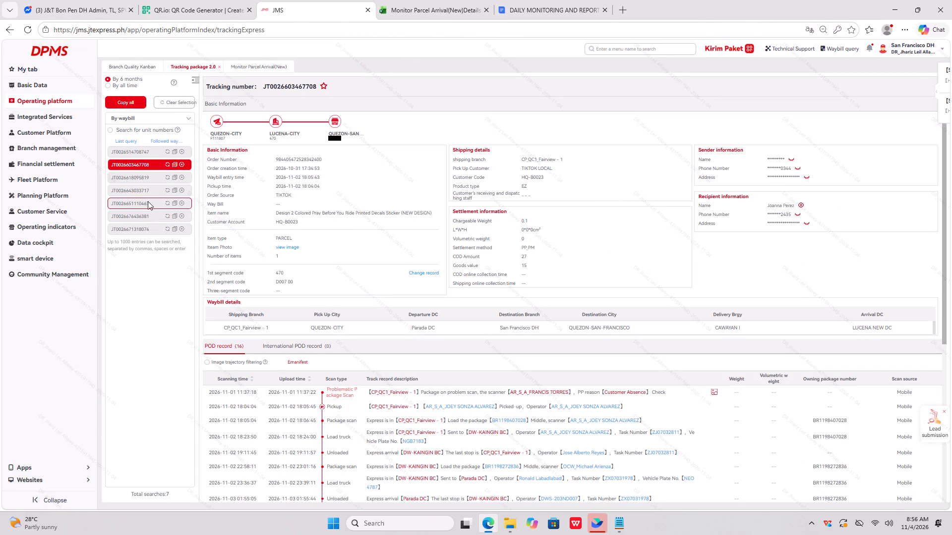
left_click(166, 165)
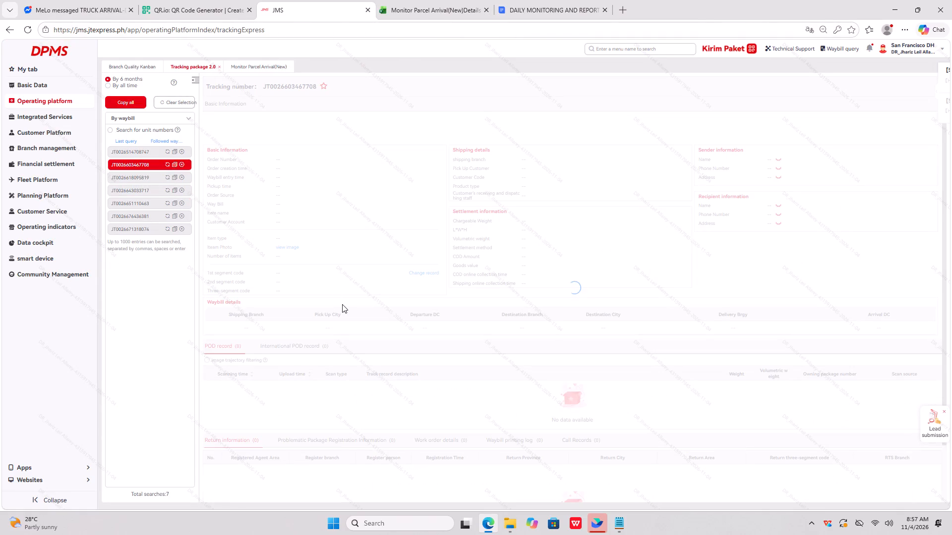
scroll(342, 304, "down", 4)
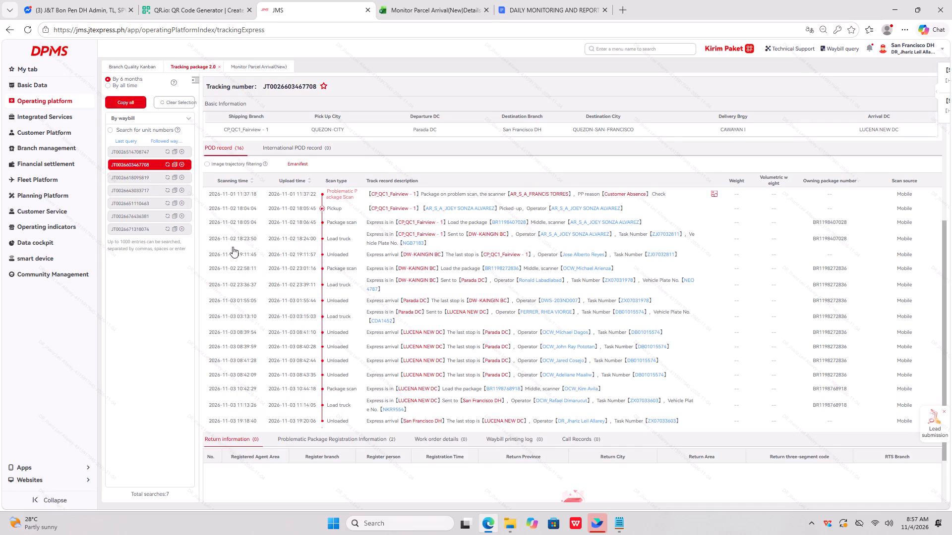
left_click(177, 101)
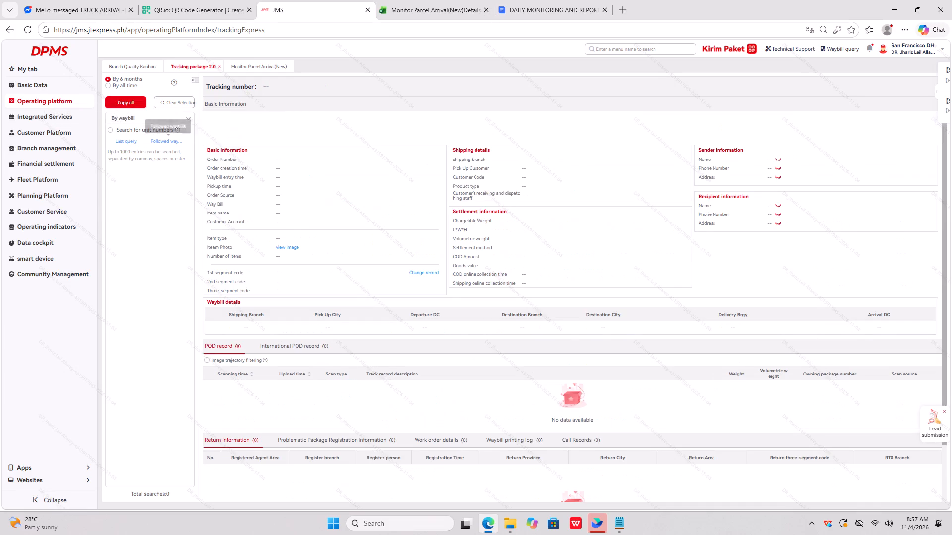
left_click(122, 167)
key("ctrl+v")
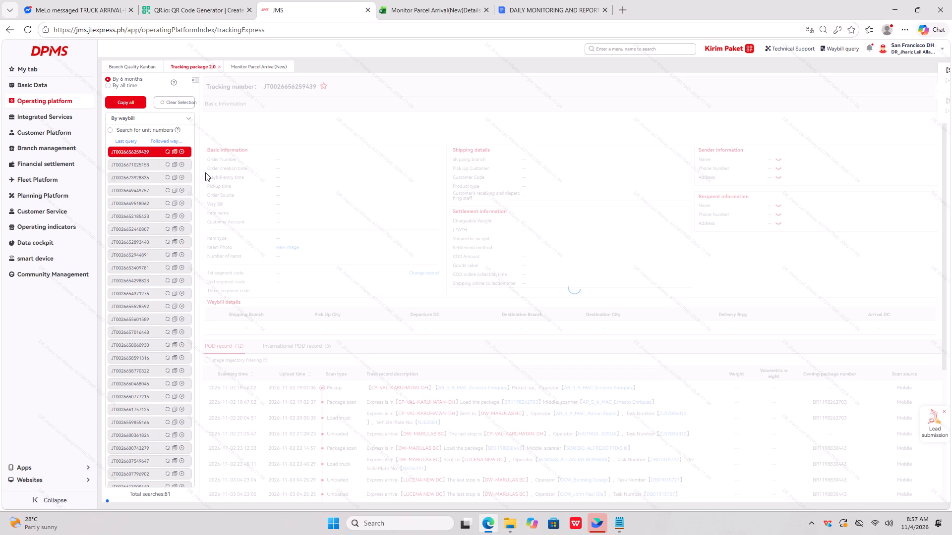
Check the start of the waybill list in the exported workbook and switch to the QR.io text QR code generator.
left_click(402, 4)
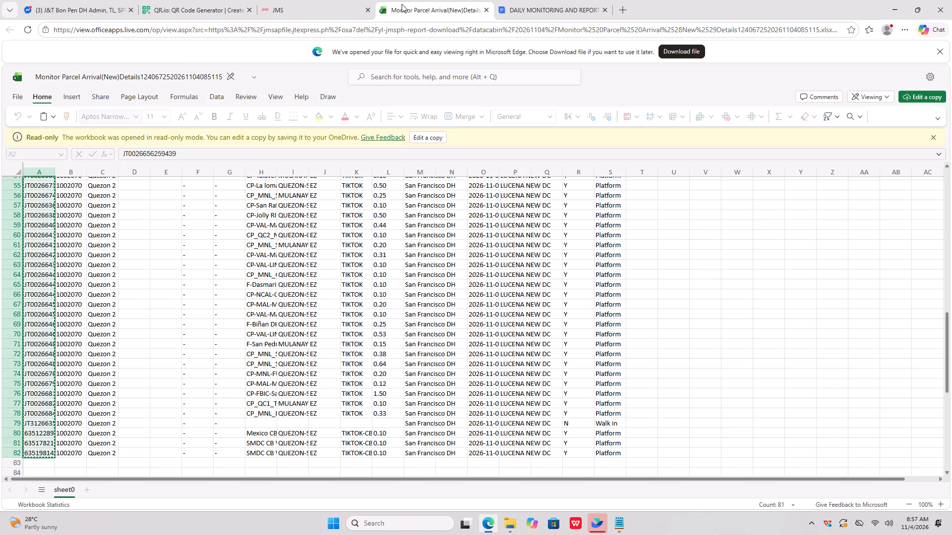
scroll(168, 246, "up", 11)
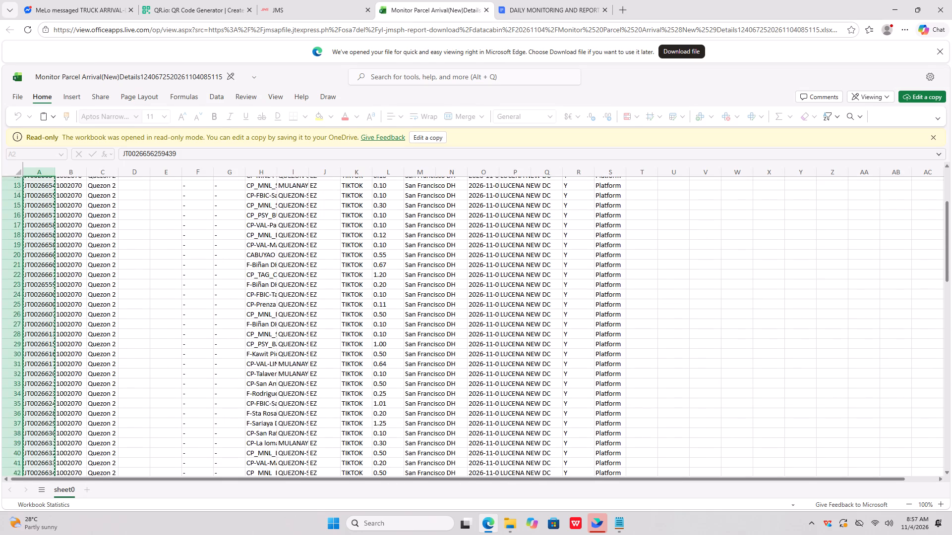
scroll(165, 244, "up", 6)
left_click(38, 191)
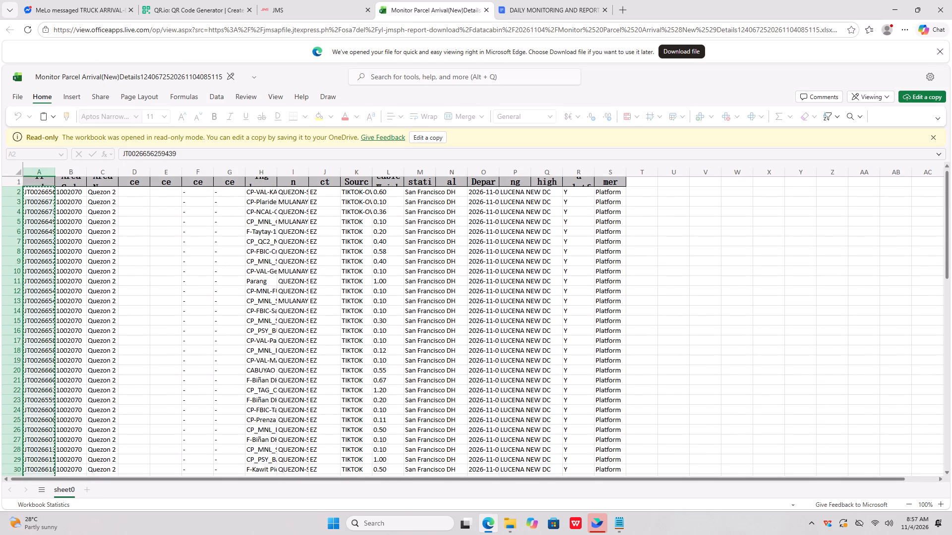
left_click(269, 8)
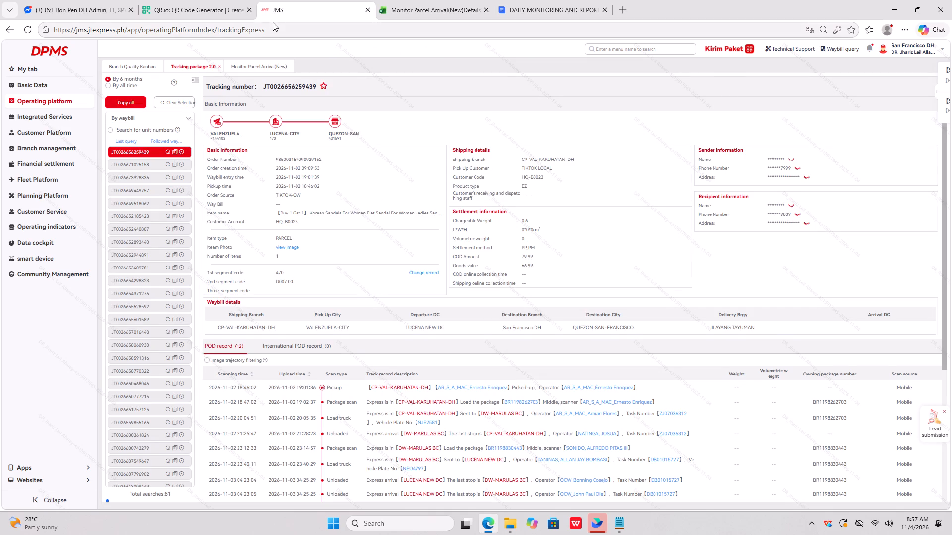
left_click(215, 4)
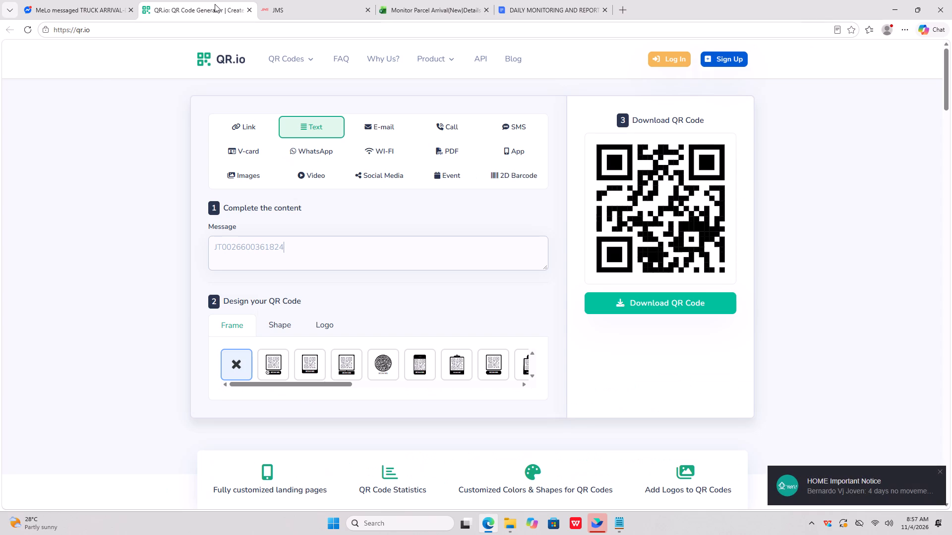
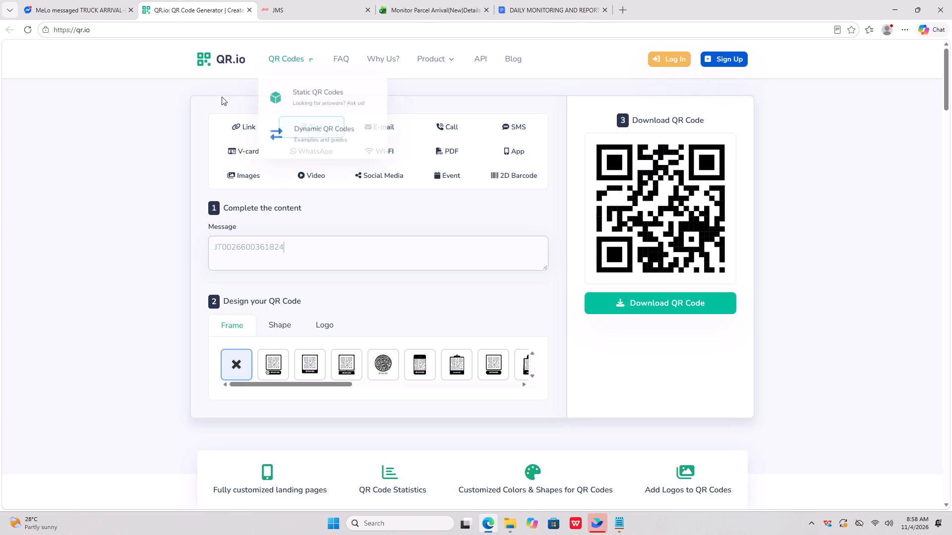
left_click_drag(295, 254, 173, 244)
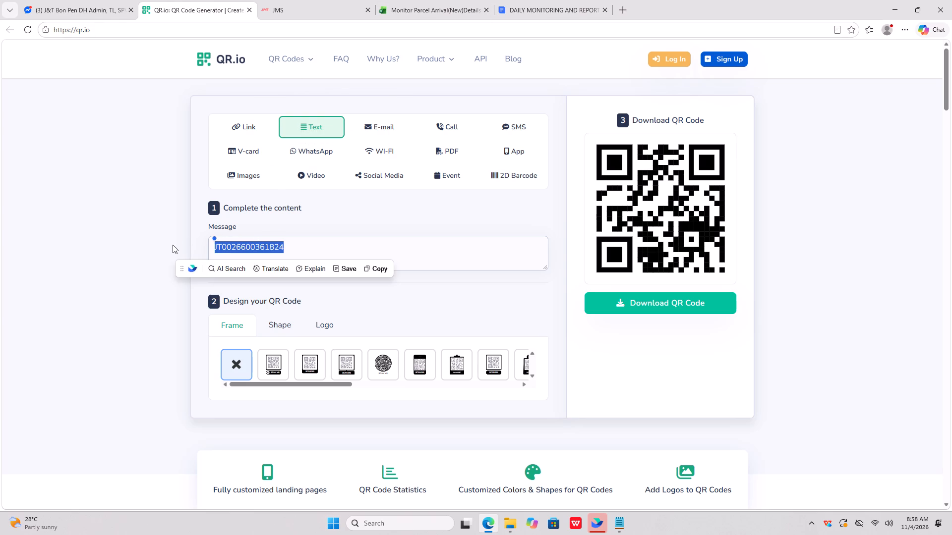
key("BackSpace")
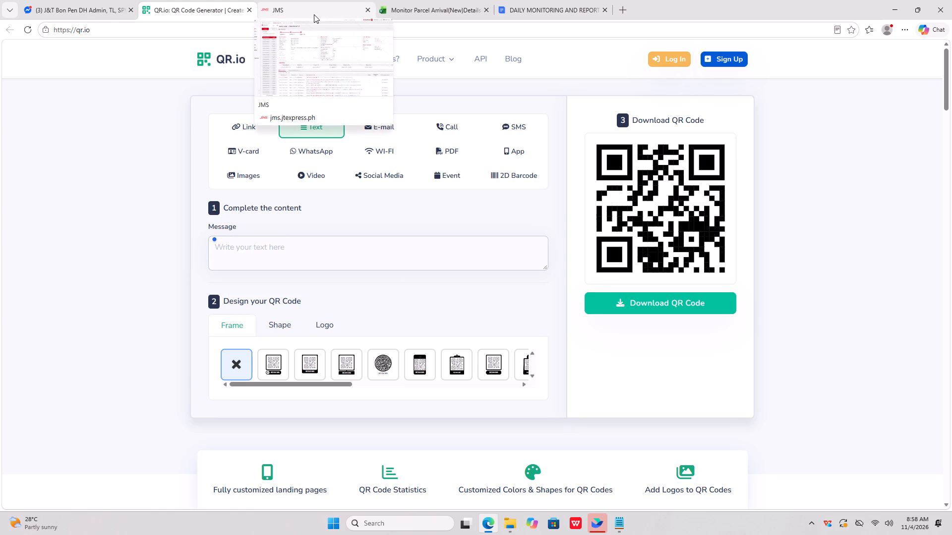
left_click(310, 14)
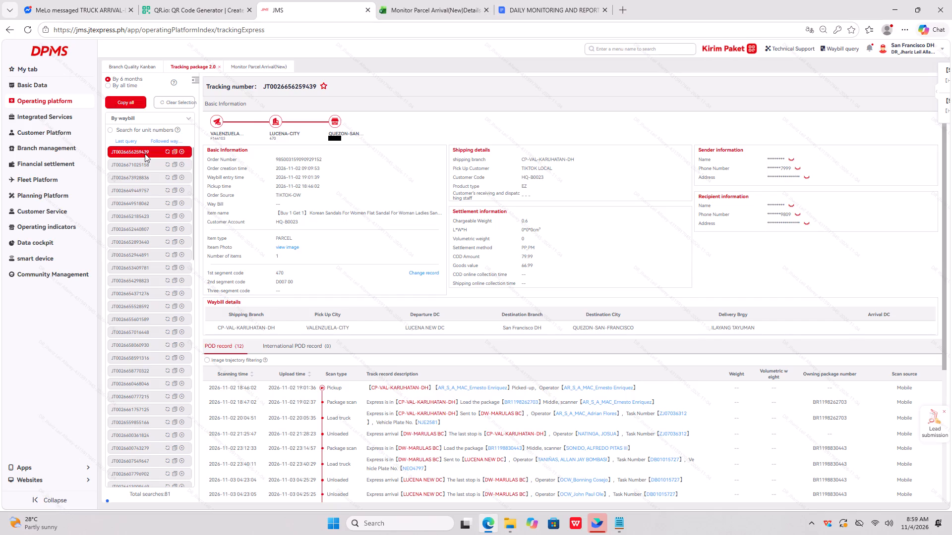
left_click(174, 150)
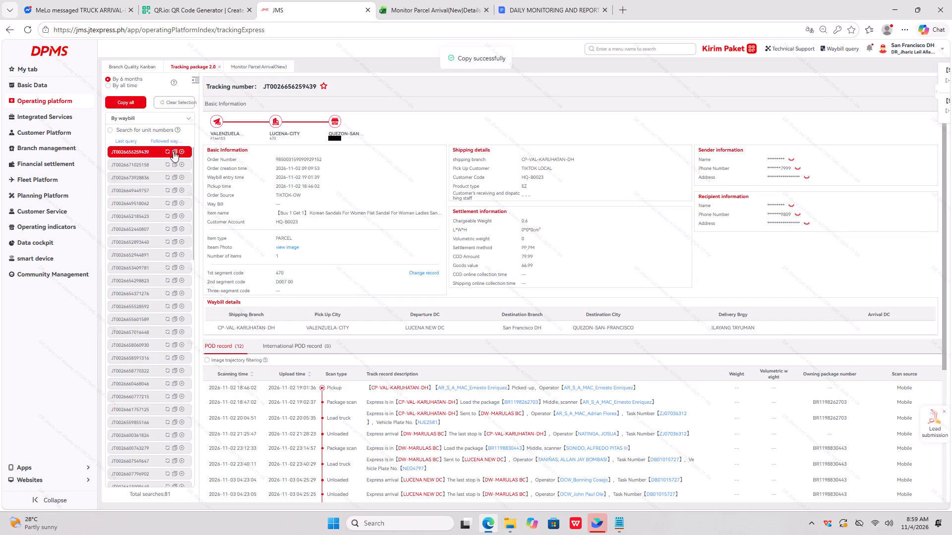
left_click(172, 152)
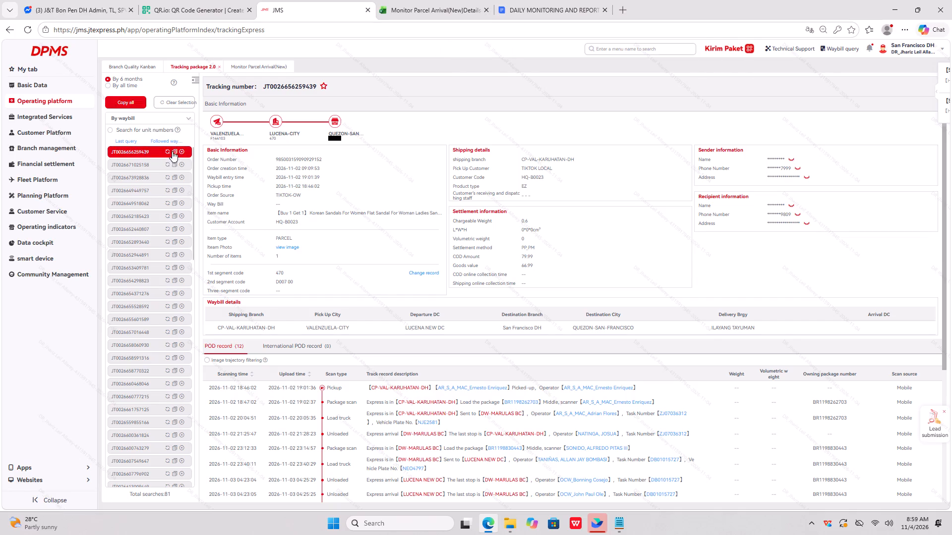
left_click(176, 7)
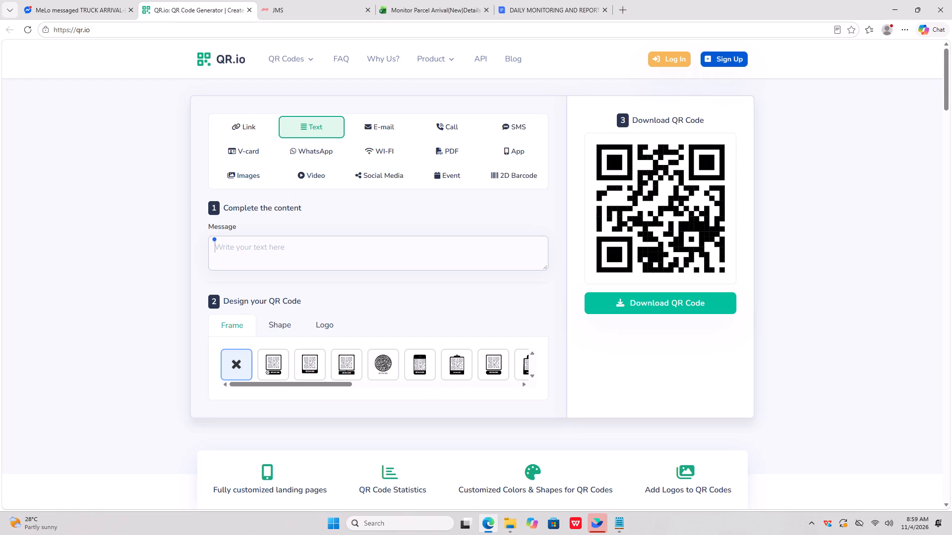
key("ctrl+v")
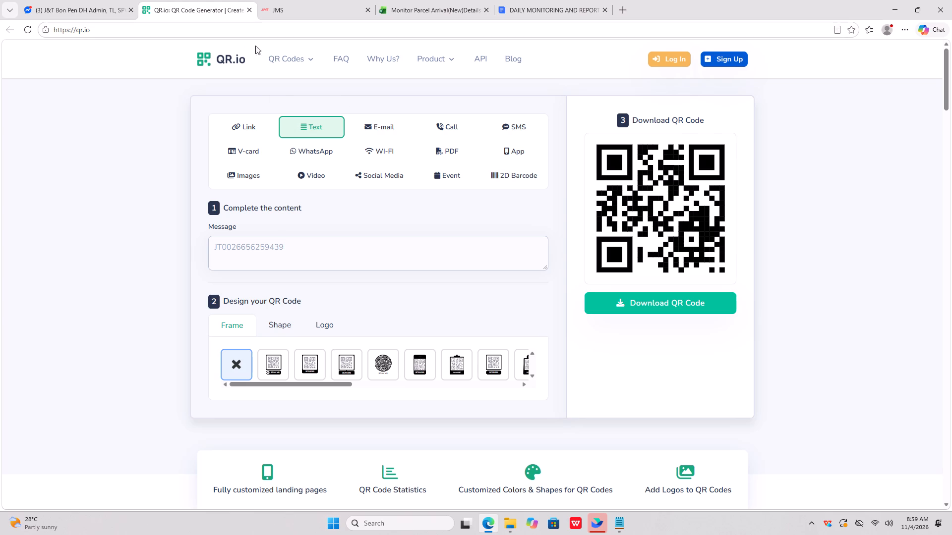
left_click(272, 14)
left_click(128, 162)
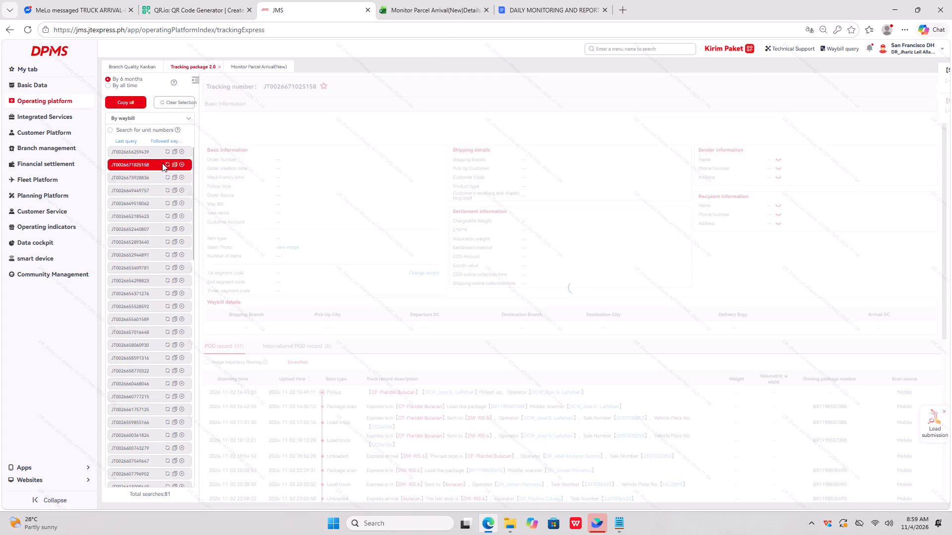
left_click(174, 161)
left_click(177, 14)
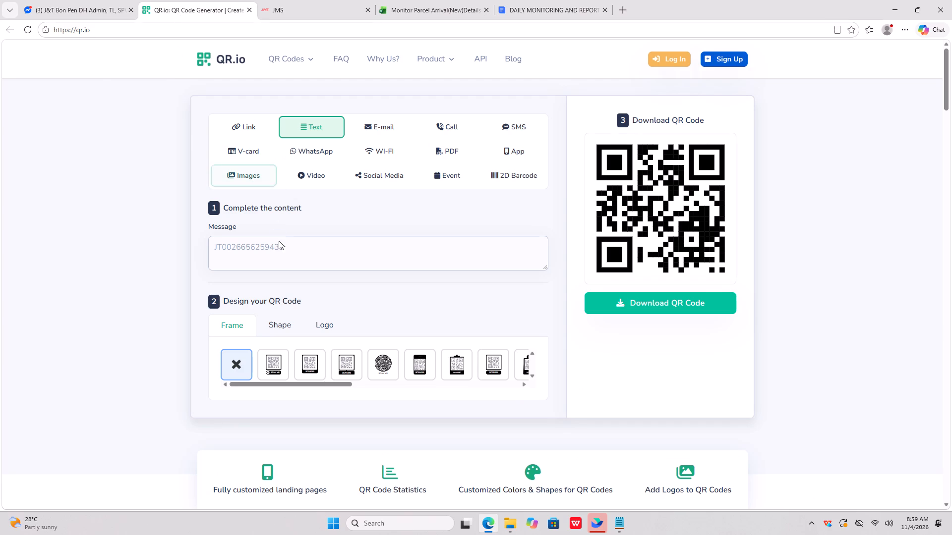
left_click_drag(290, 249, 126, 220)
key("ctrl+v")
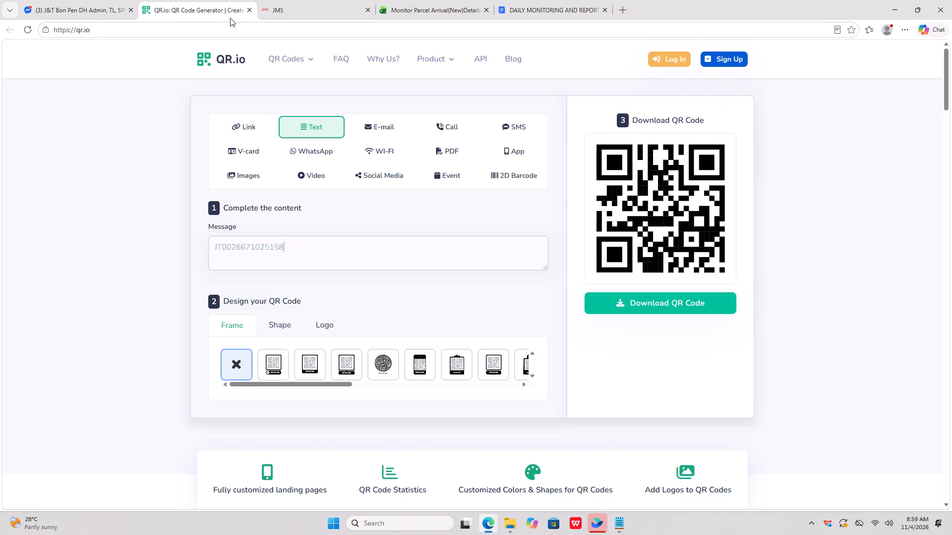
left_click(287, 5)
left_click(115, 176)
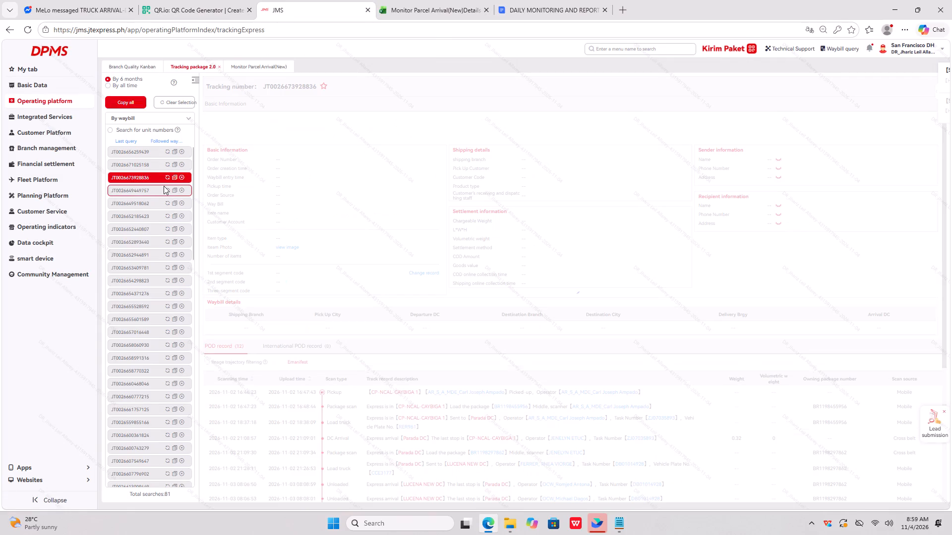
left_click(174, 178)
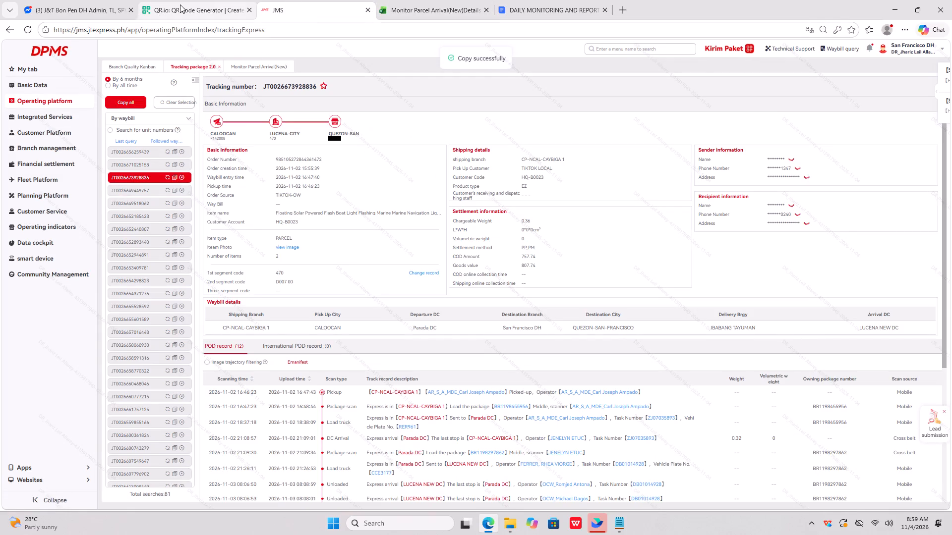
left_click(180, 4)
left_click_drag(307, 255, 76, 216)
key("ctrl+v")
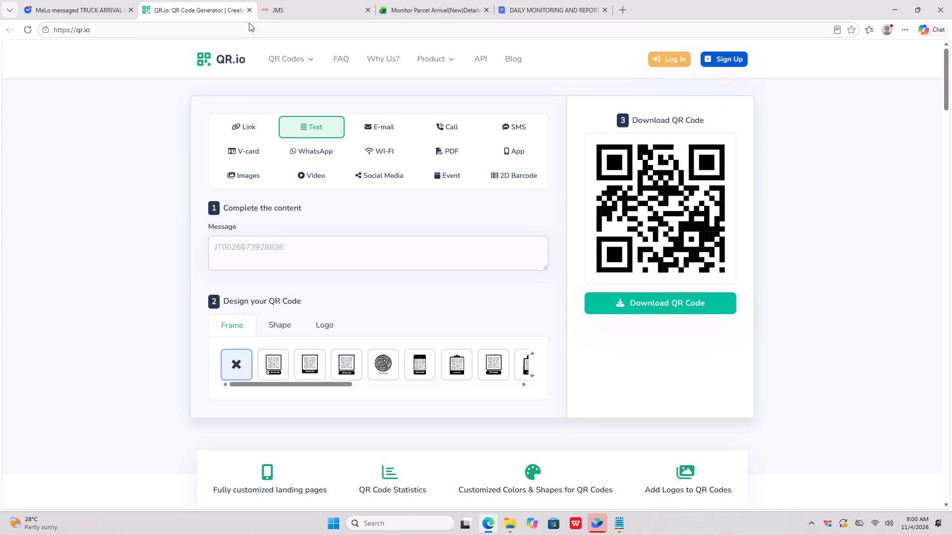
left_click(283, 6)
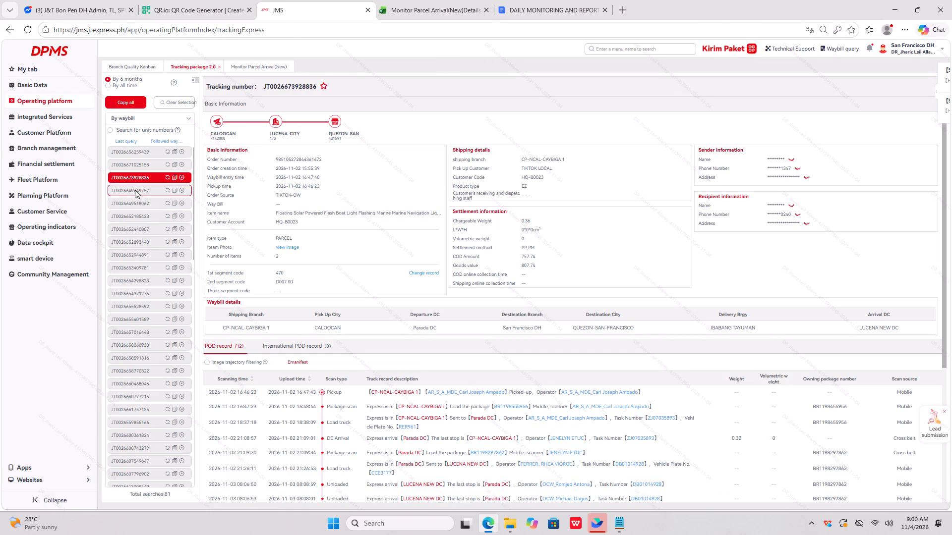
left_click(135, 190)
left_click(174, 189)
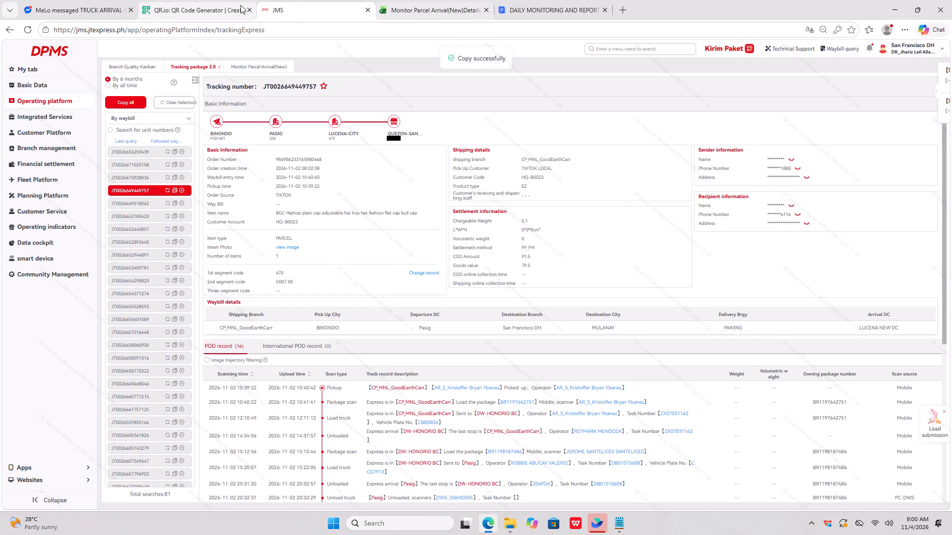
left_click(223, 6)
left_click_drag(297, 249, 125, 214)
key("ctrl+v")
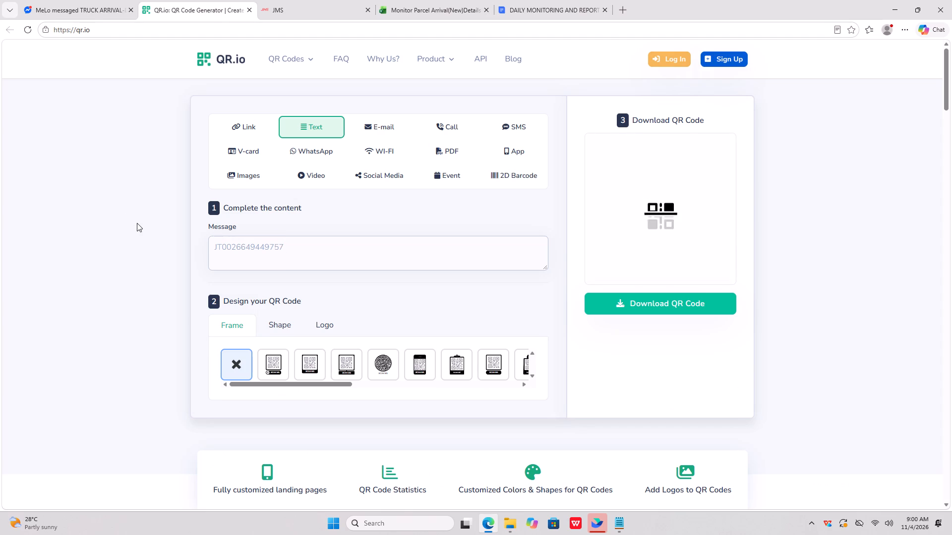
Close the exported Monitor Parcel Arrival workbook.
left_click(484, 9)
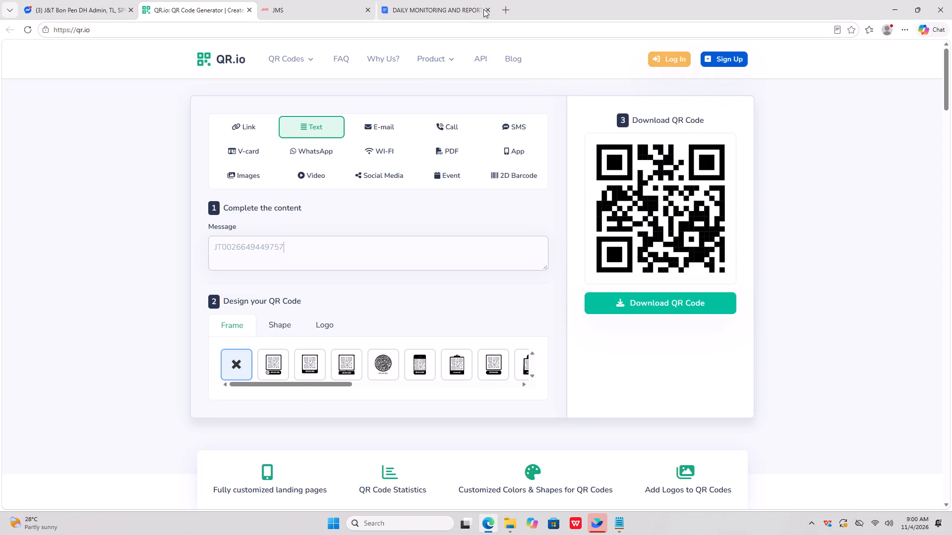
left_click(261, 3)
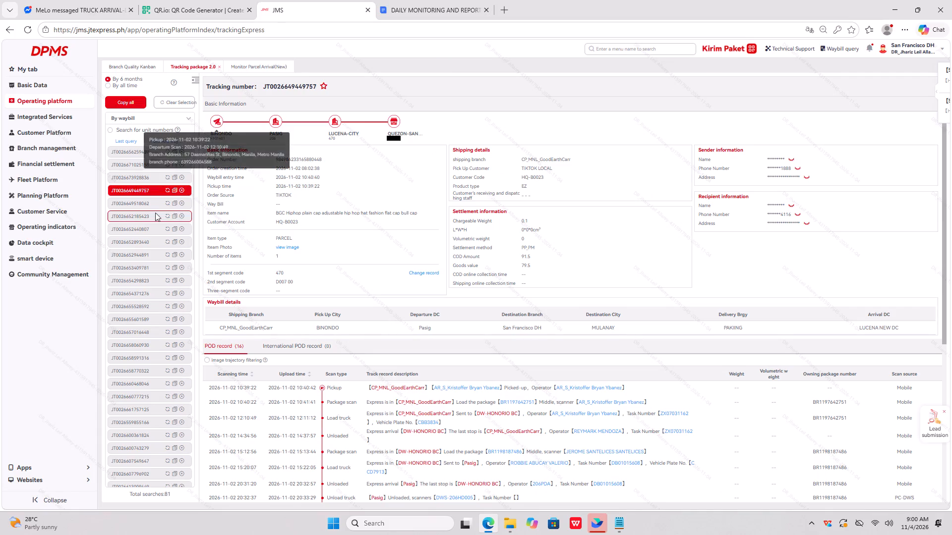
left_click(148, 202)
left_click(173, 202)
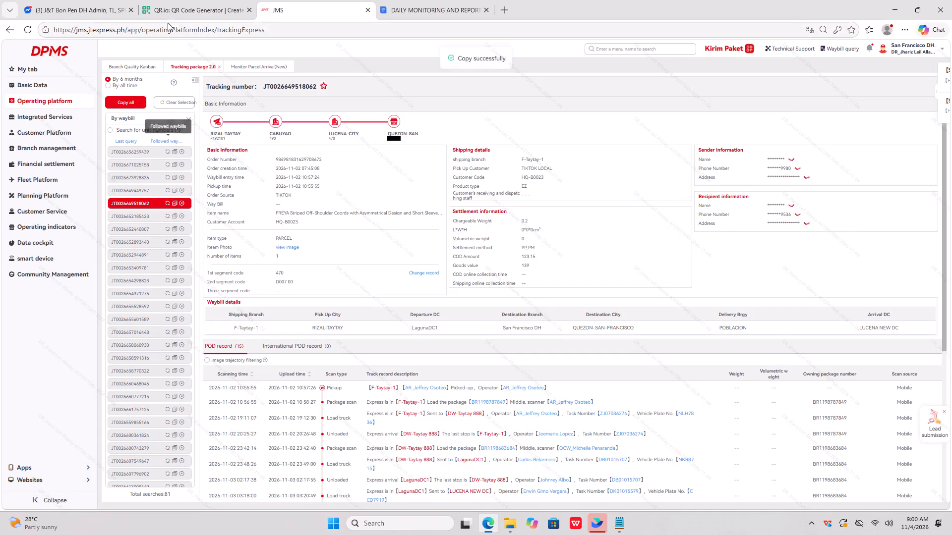
left_click(176, 17)
left_click_drag(322, 264, 144, 247)
key("ctrl+v")
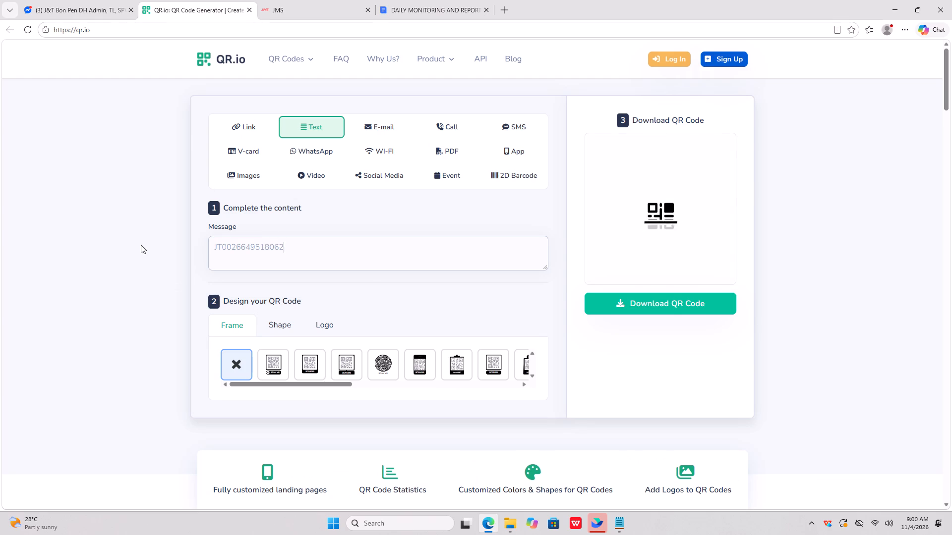
left_click(274, 13)
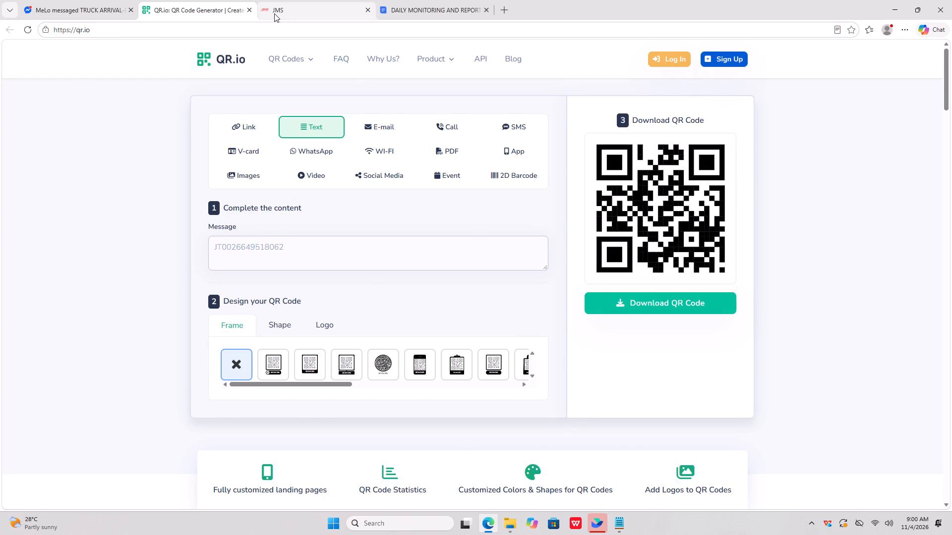
left_click(134, 216)
left_click(174, 214)
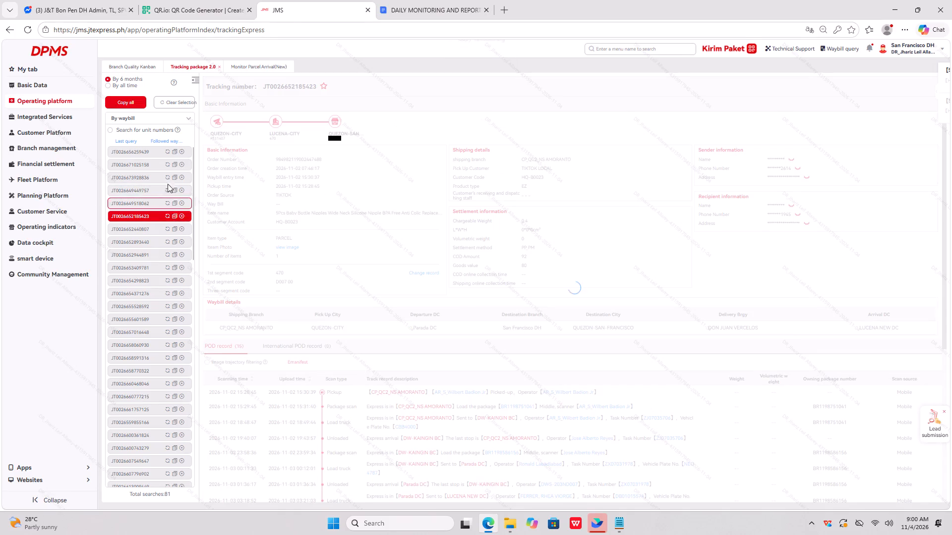
left_click(198, 15)
left_click_drag(306, 251, 185, 249)
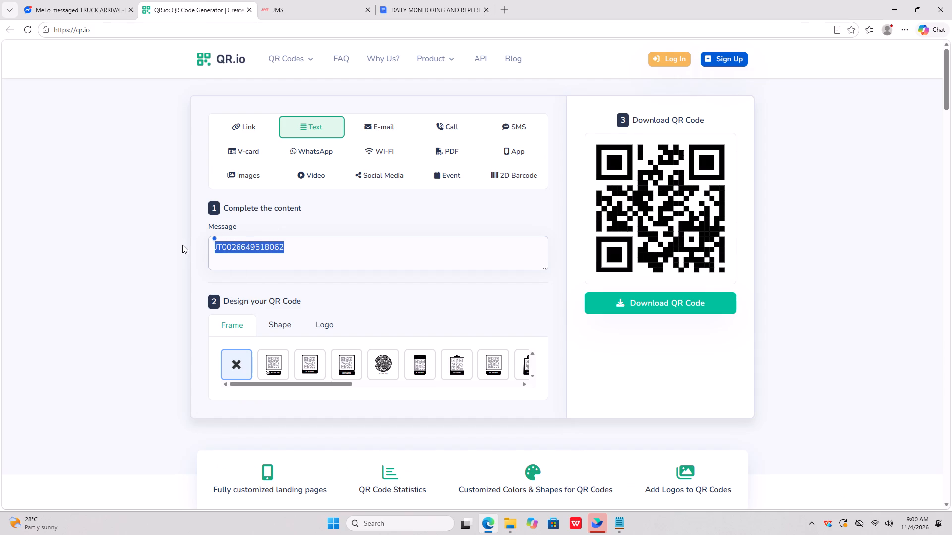
key("ctrl+v")
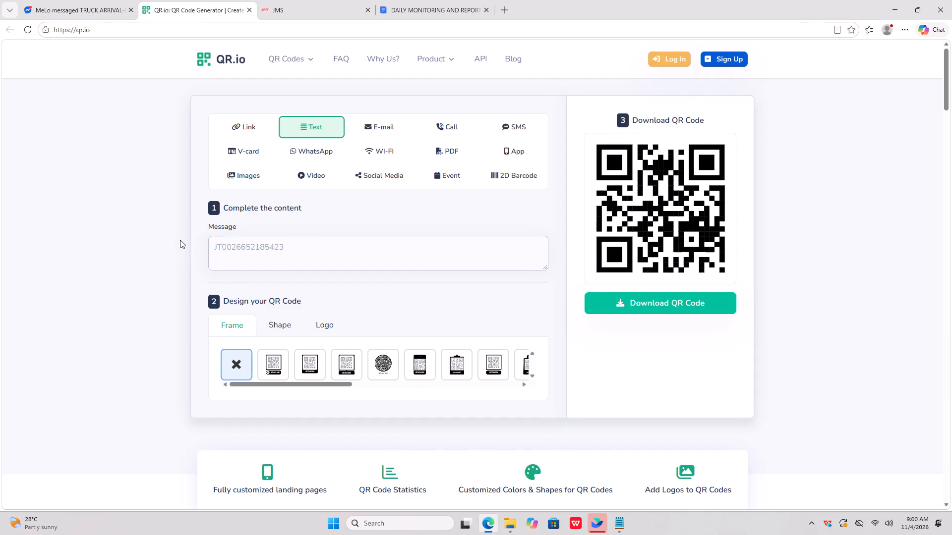
left_click(300, 11)
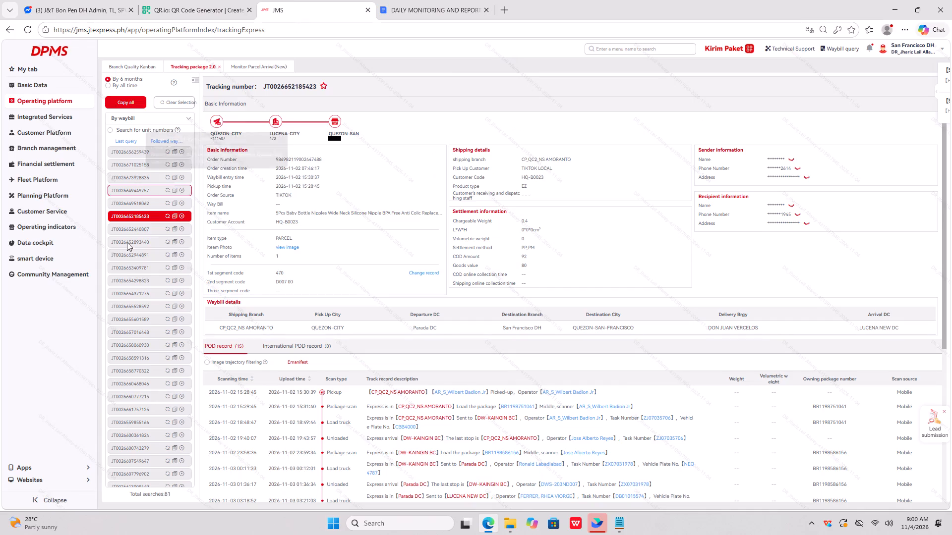
left_click(140, 227)
left_click(172, 230)
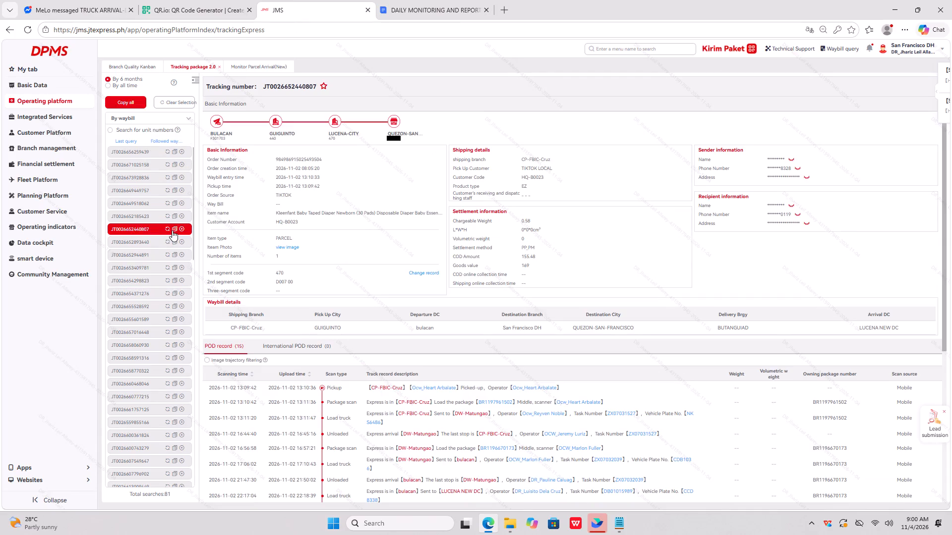
left_click(184, 10)
left_click_drag(303, 252, 111, 235)
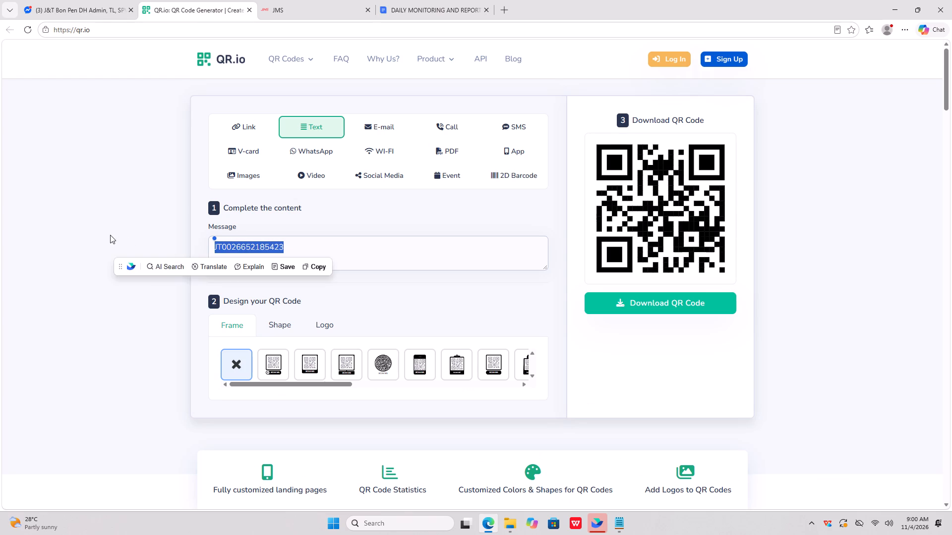
key("ctrl+v")
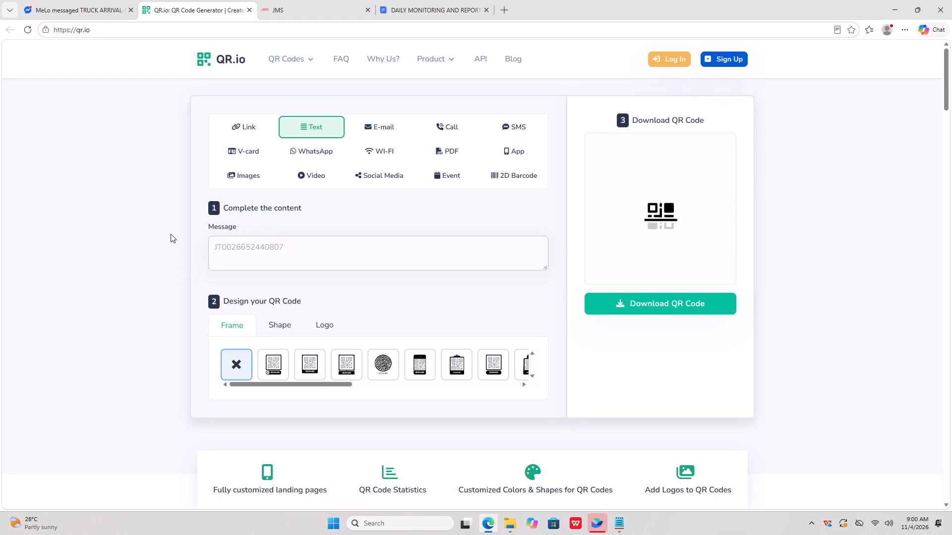
left_click(304, 12)
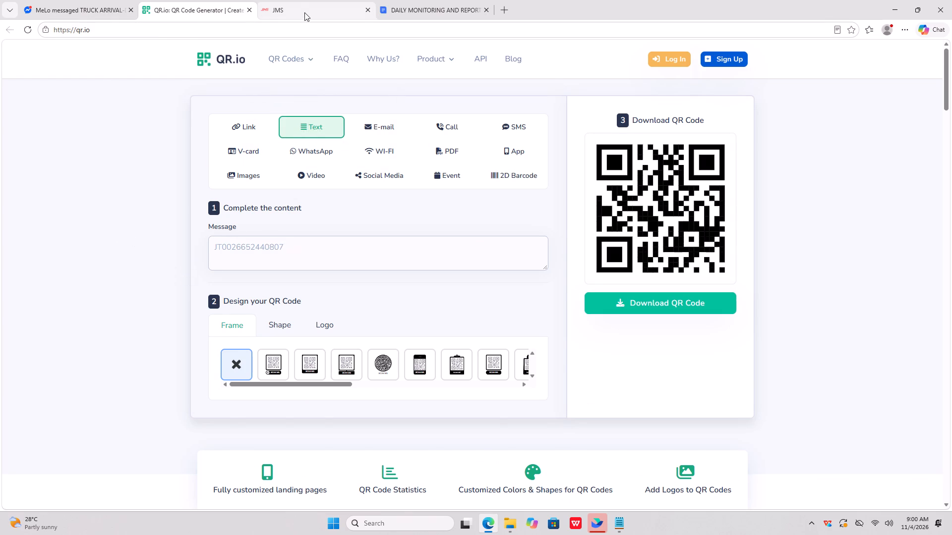
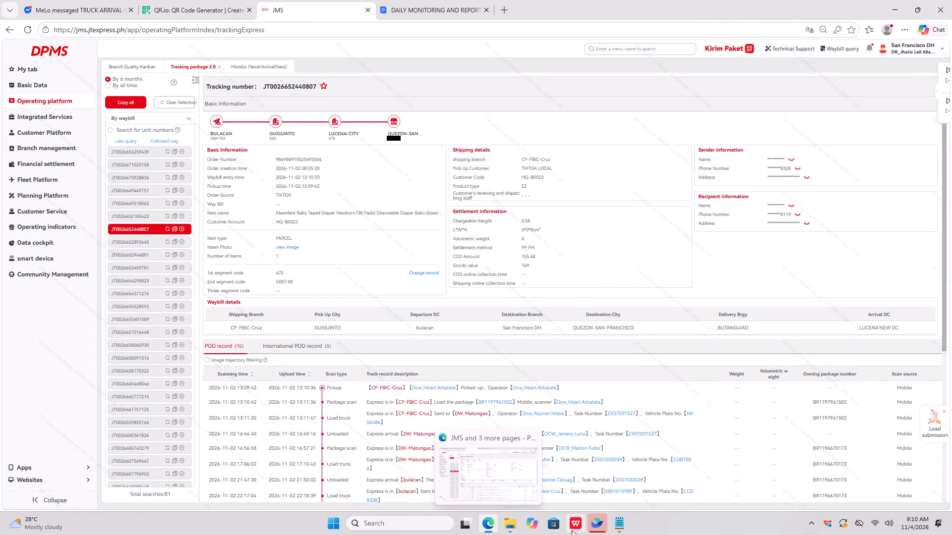
Switch to Feishu, dismiss the pop-up notices and look back through the Drop Point SPV chat's parcel photos to the 7:20:11 AM one.
left_click(598, 522)
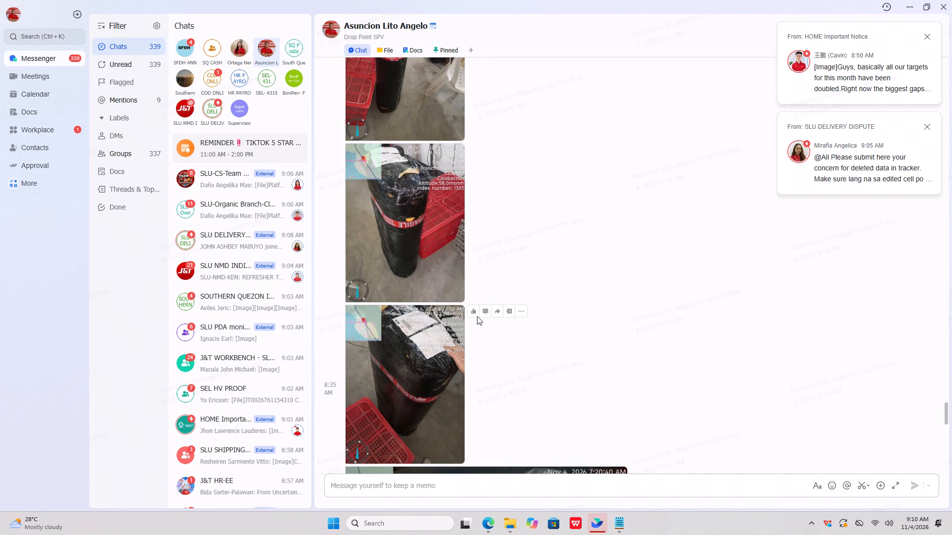
scroll(475, 317, "down", 8)
scroll(459, 362, "down", 15)
scroll(460, 367, "down", 6)
scroll(460, 368, "up", 20)
scroll(460, 368, "up", 3)
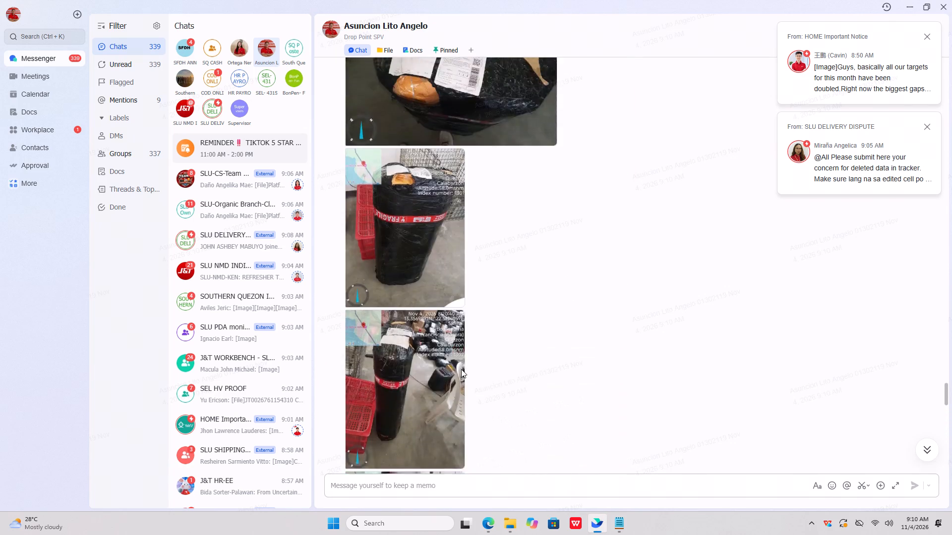
scroll(461, 369, "up", 16)
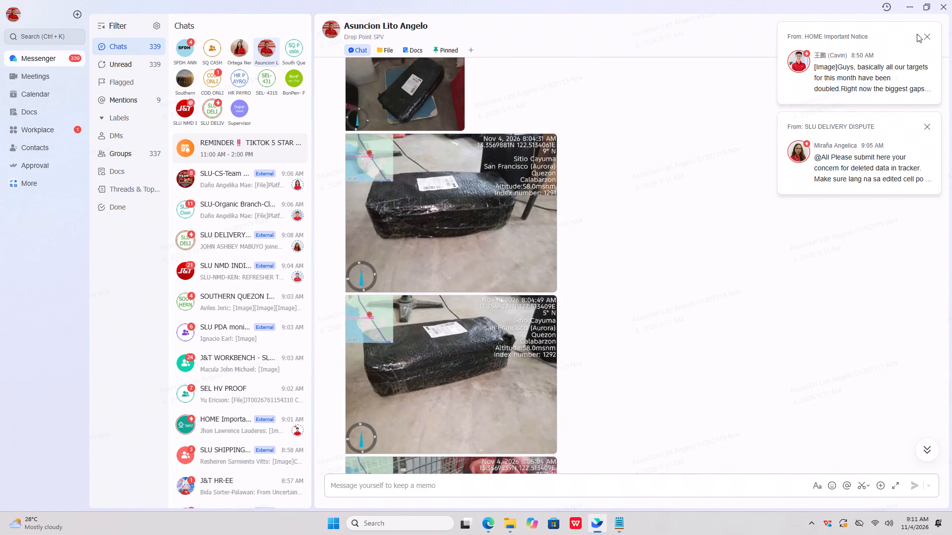
left_click(928, 35)
left_click(929, 39)
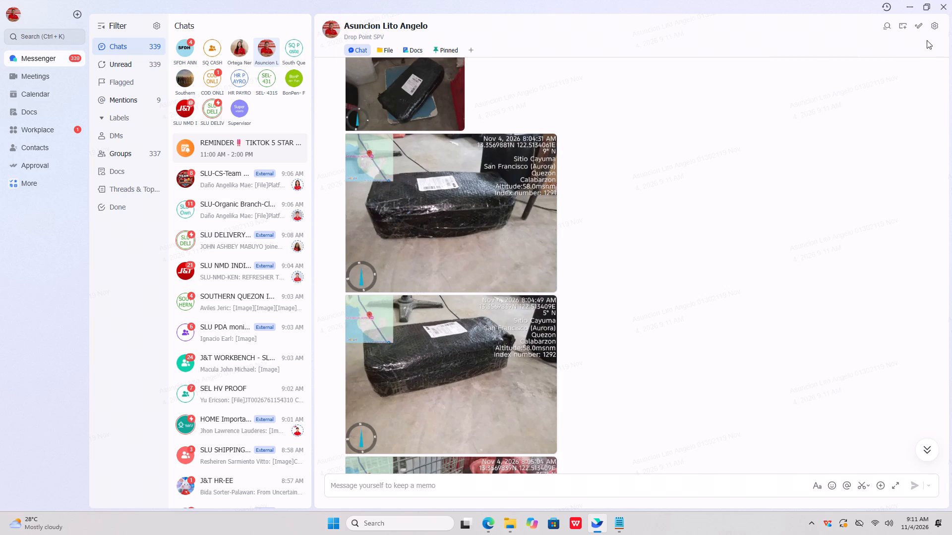
scroll(557, 285, "up", 14)
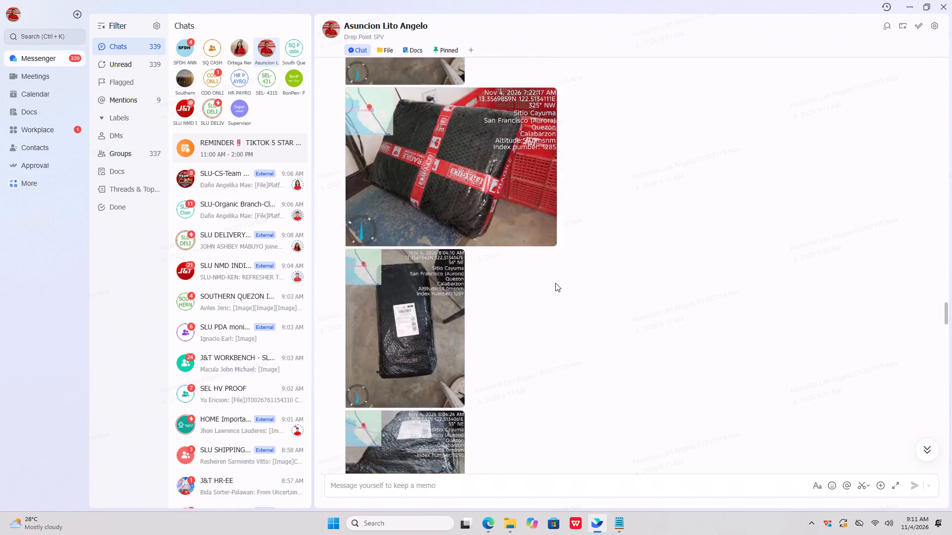
scroll(555, 283, "up", 19)
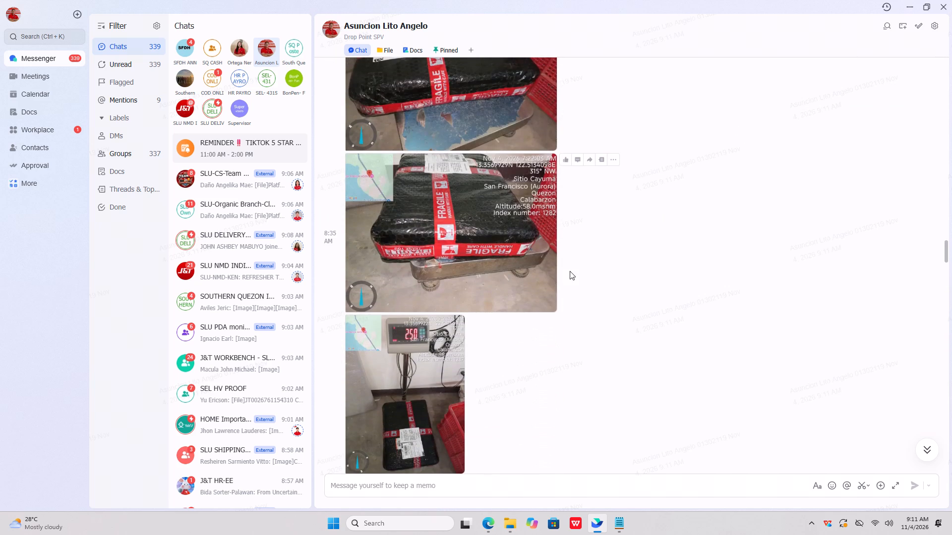
scroll(568, 251, "up", 17)
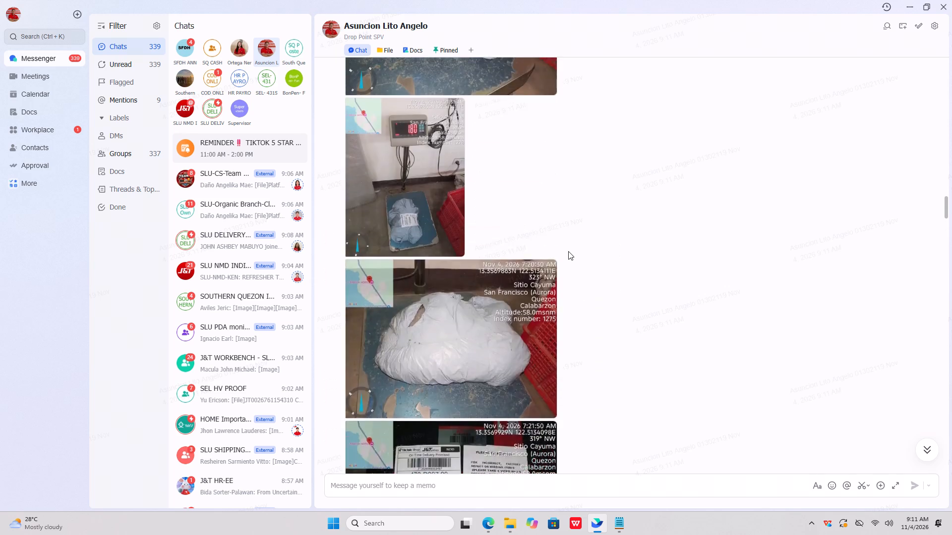
scroll(568, 251, "up", 17)
scroll(568, 251, "down", 4)
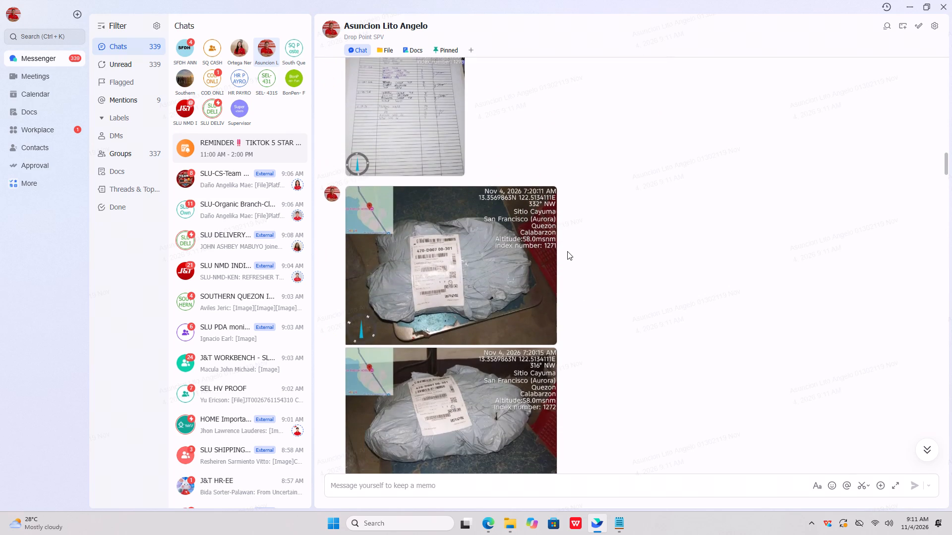
left_click(473, 265)
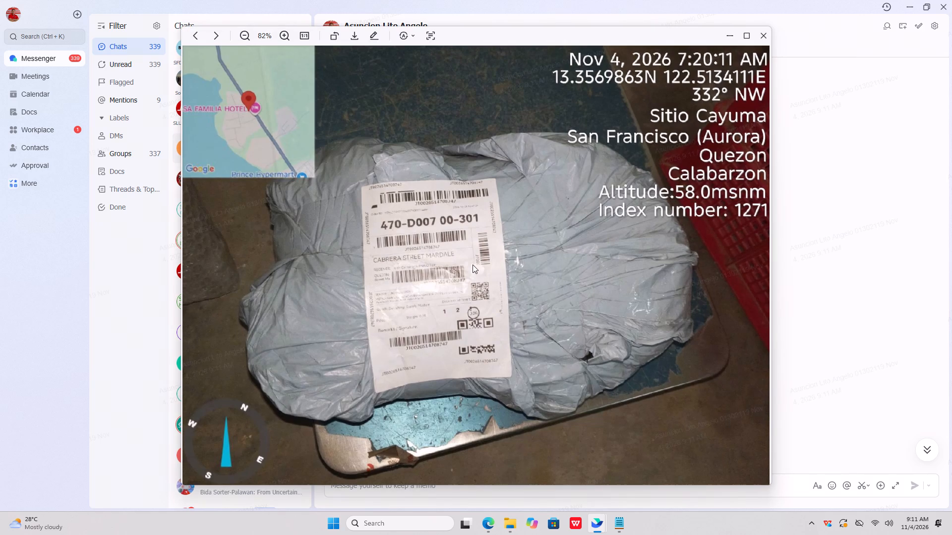
key("ctrl+s")
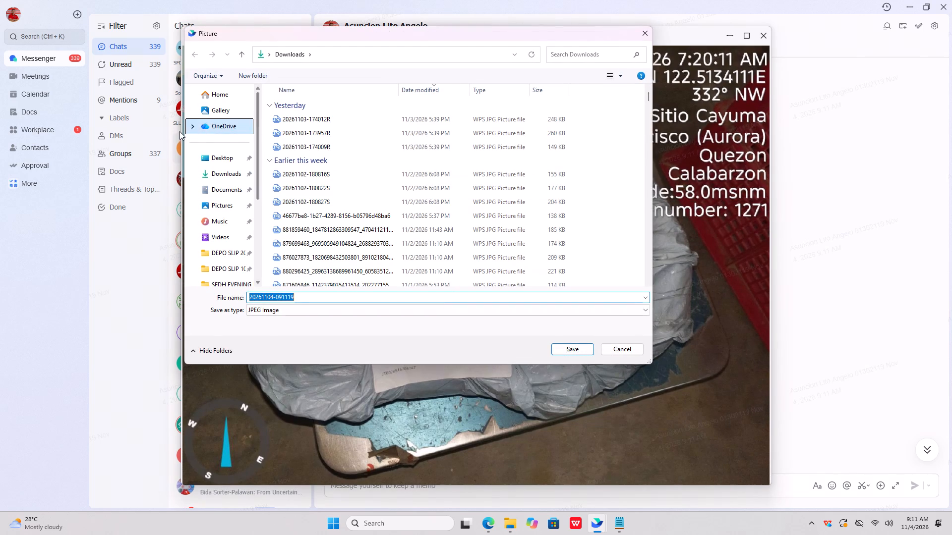
left_click(219, 208)
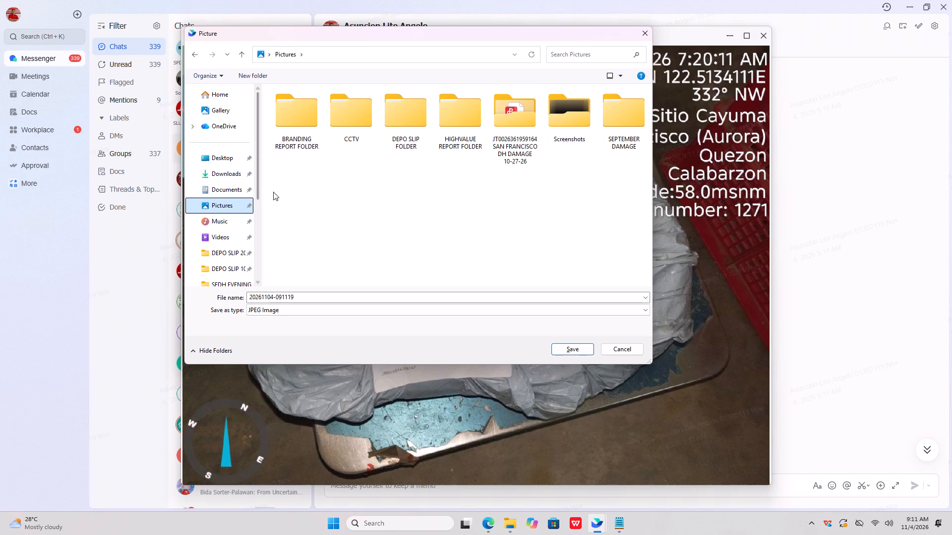
double_click(467, 117)
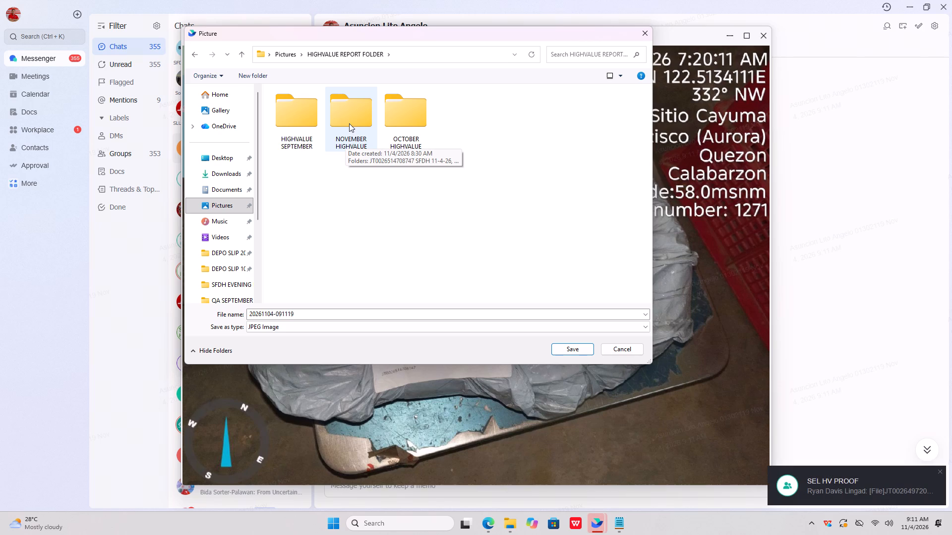
double_click(349, 123)
left_click_drag(405, 30, 406, 48)
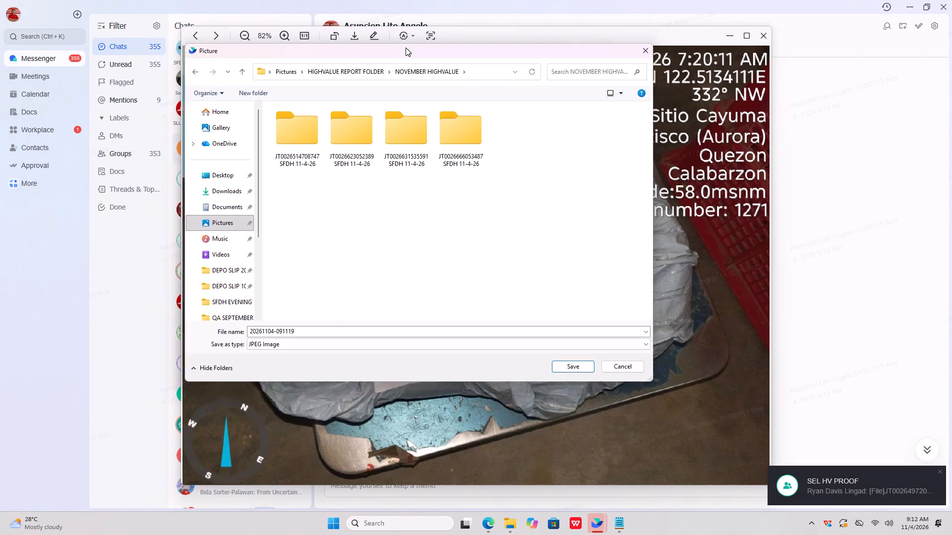
left_click_drag(406, 48, 494, 176)
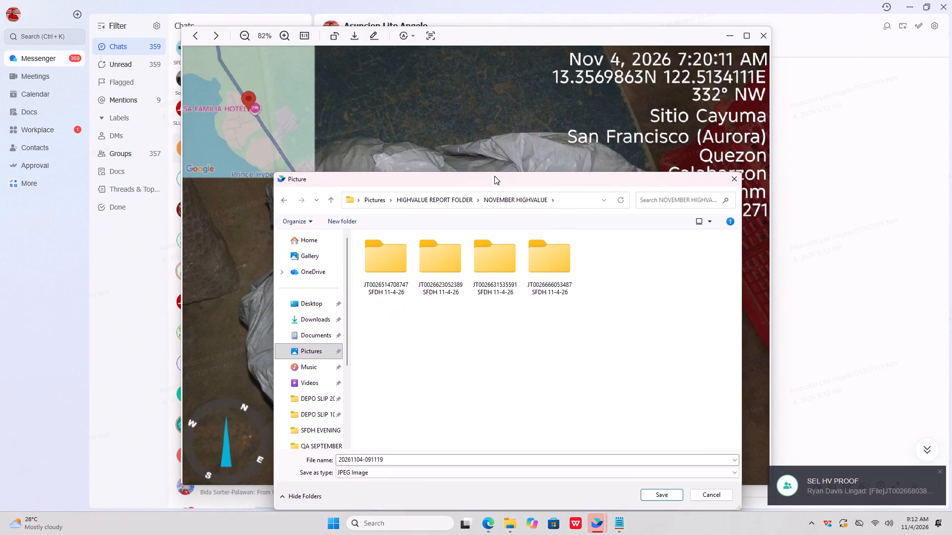
left_click_drag(494, 176, 494, 179)
double_click(391, 262)
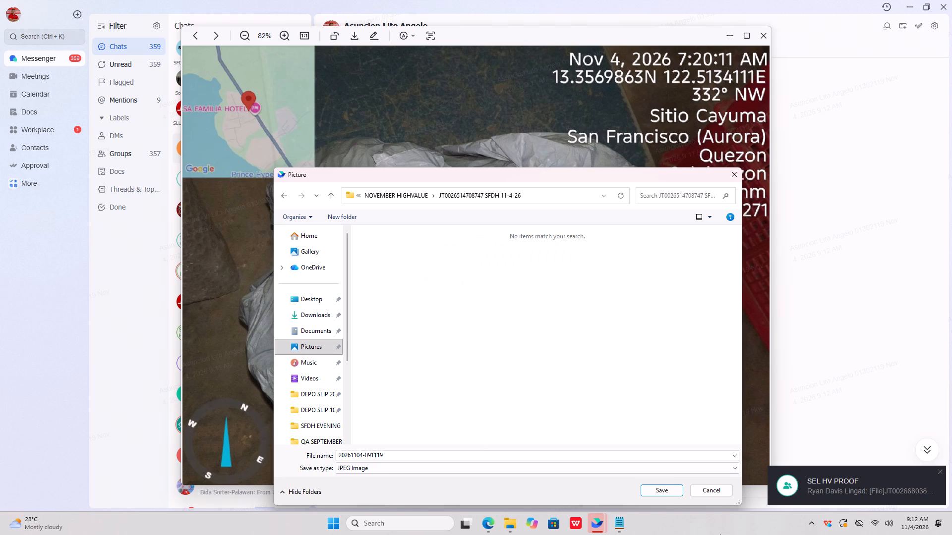
left_click(659, 487)
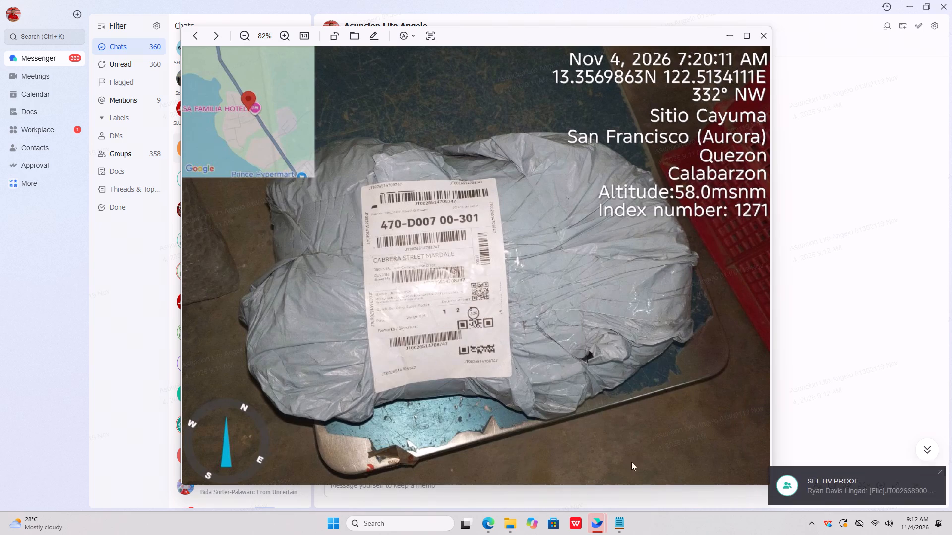
key("Right")
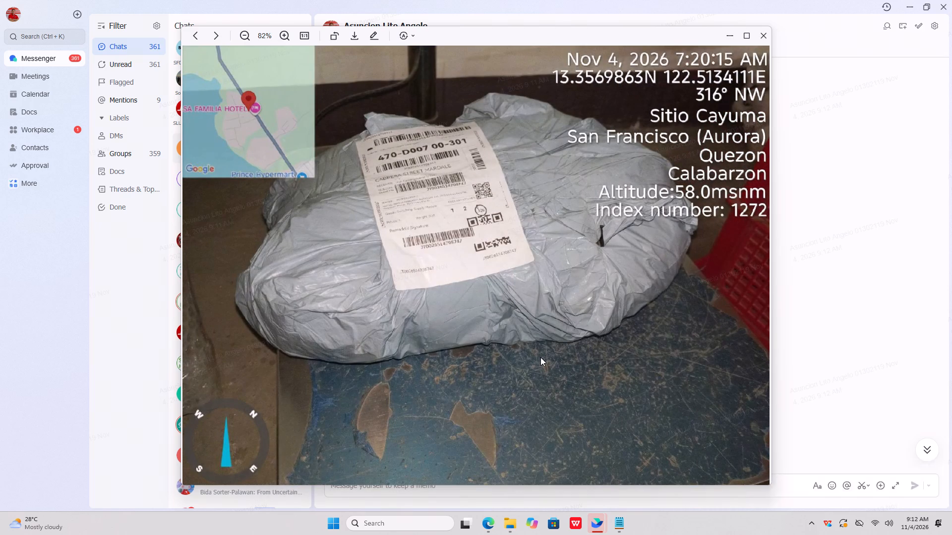
key("ctrl+s")
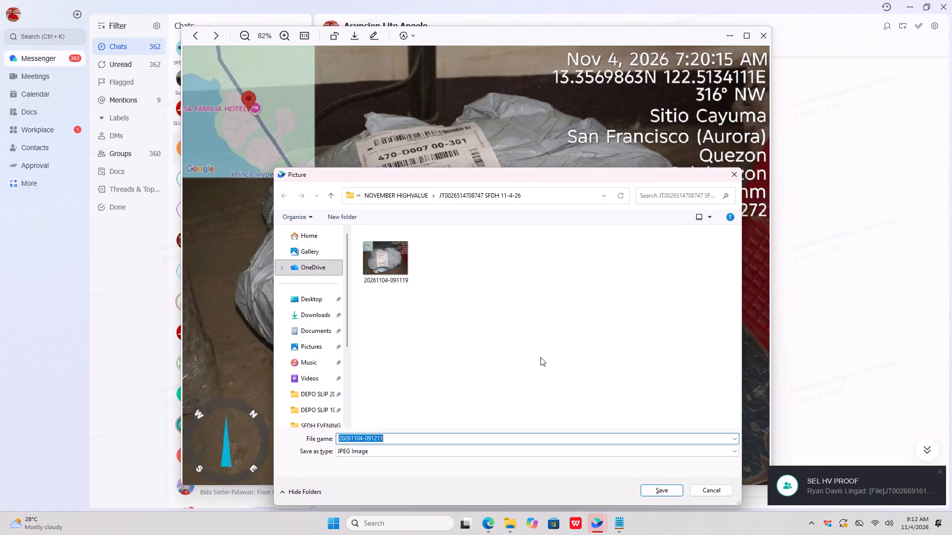
key("Return")
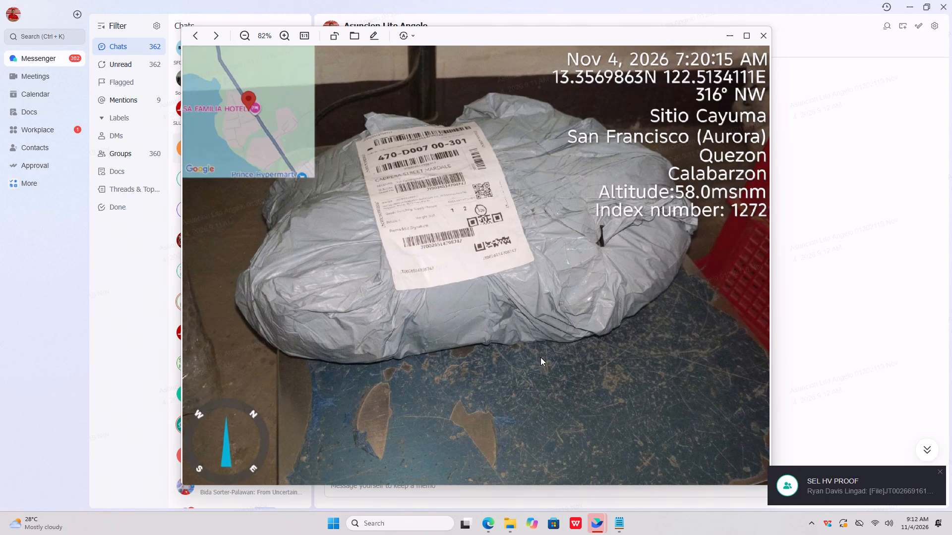
key("Right")
key("ctrl+s")
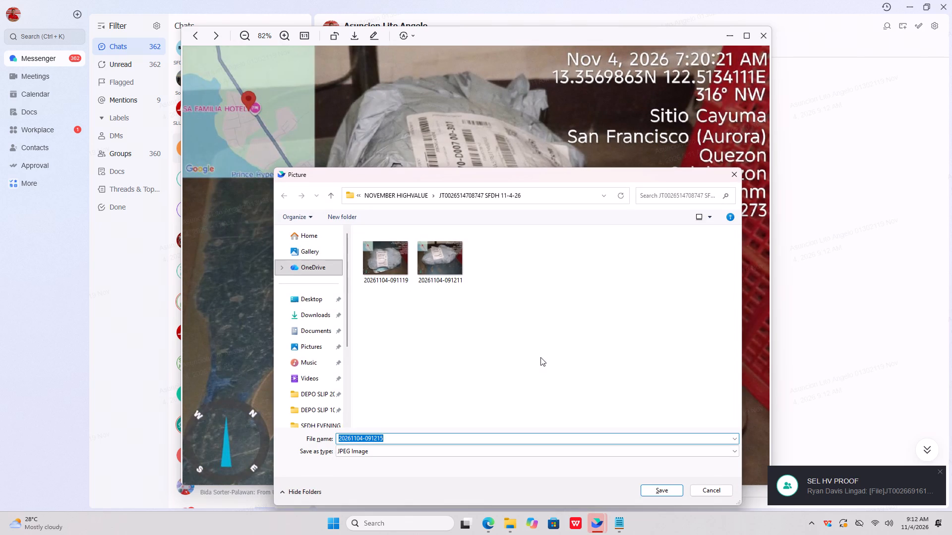
key("Return")
key("Right")
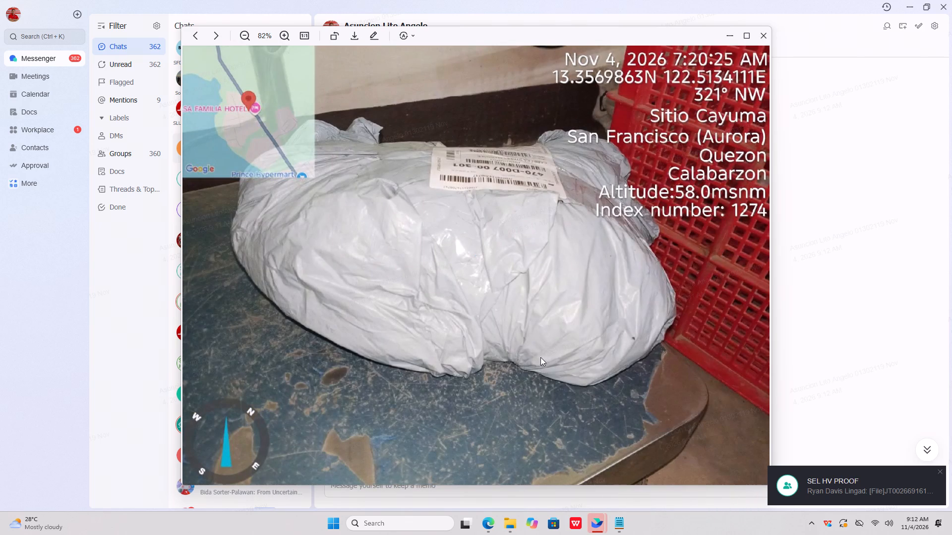
key("ctrl+s")
key("Return")
key("Right")
key("ctrl+s")
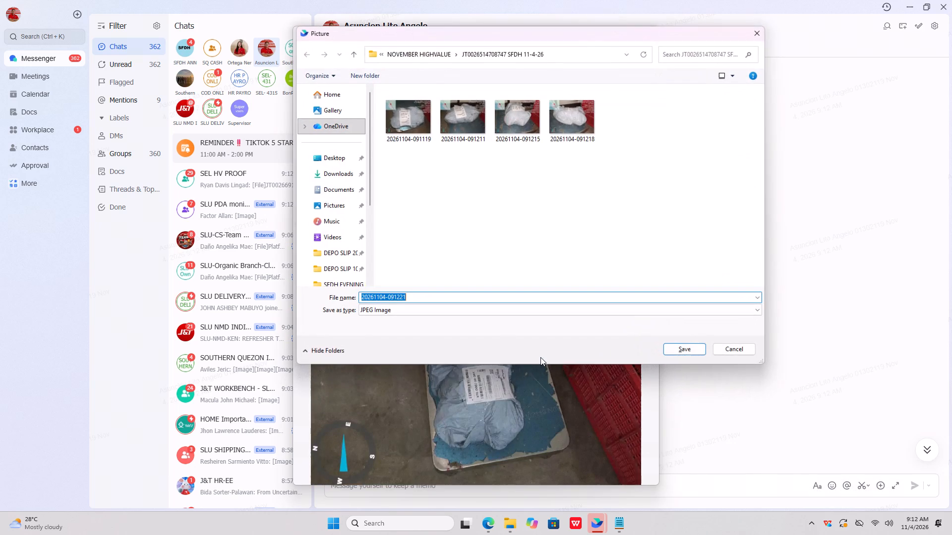
key("Return")
key("Right")
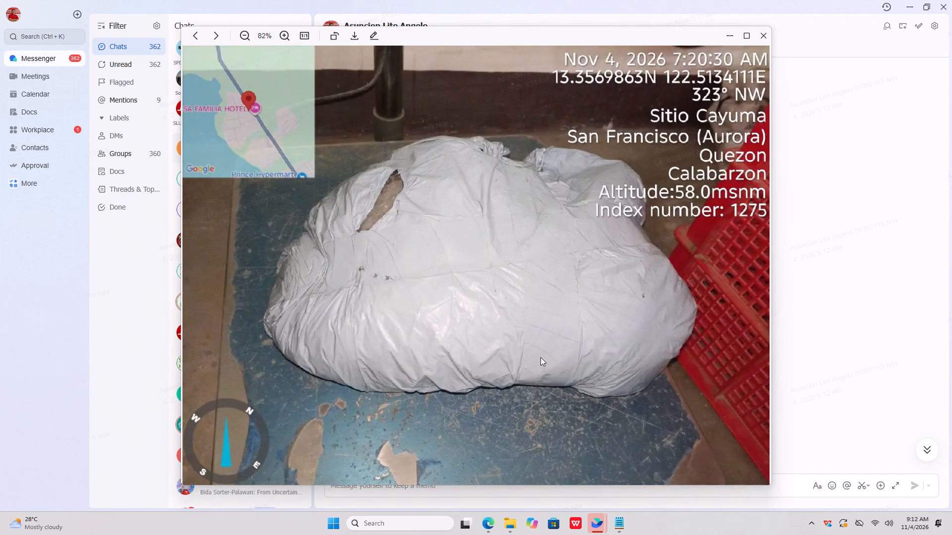
key("ctrl+s")
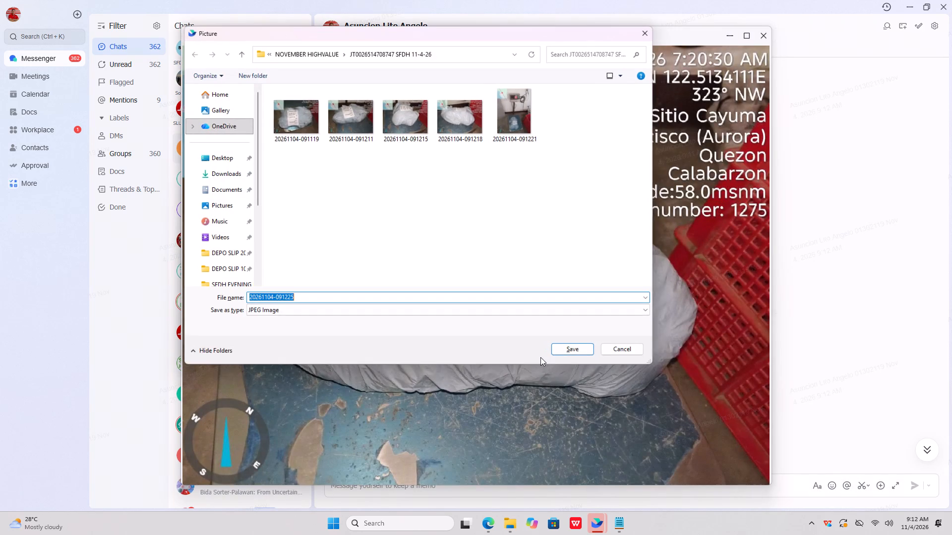
key("Return")
key("Right")
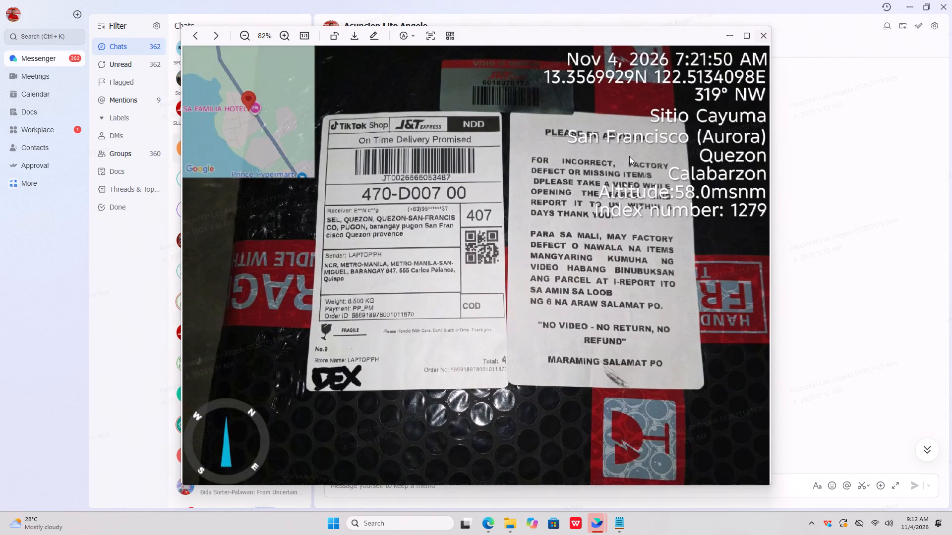
key("ctrl+s")
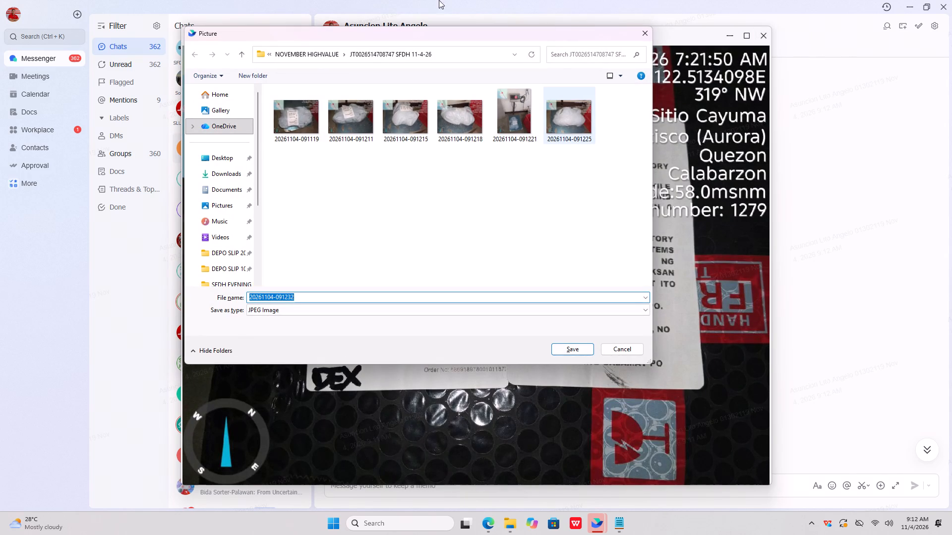
left_click(240, 57)
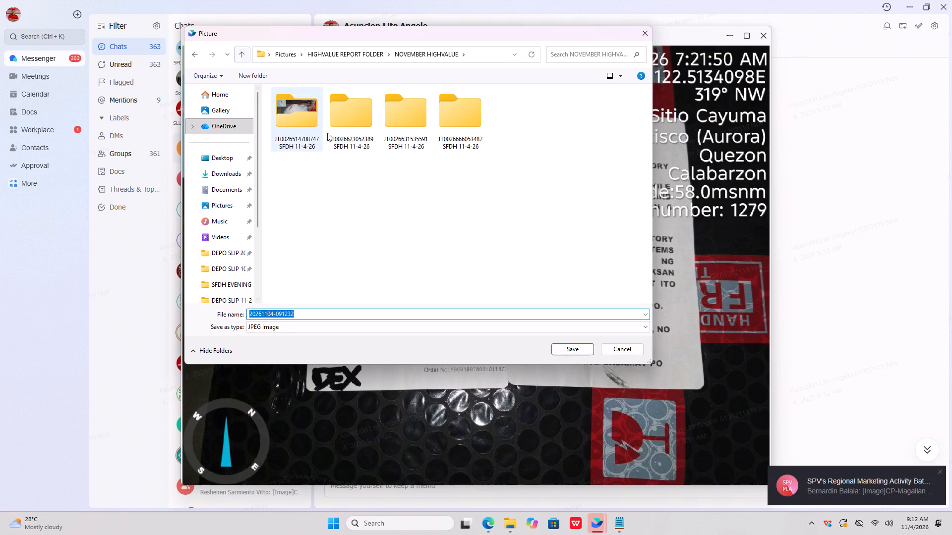
double_click(442, 116)
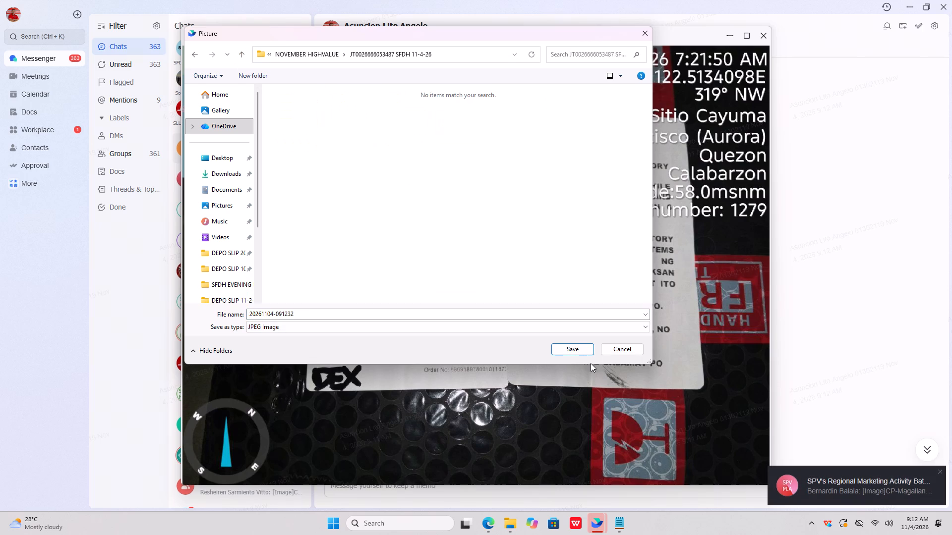
left_click(577, 346)
key("Right")
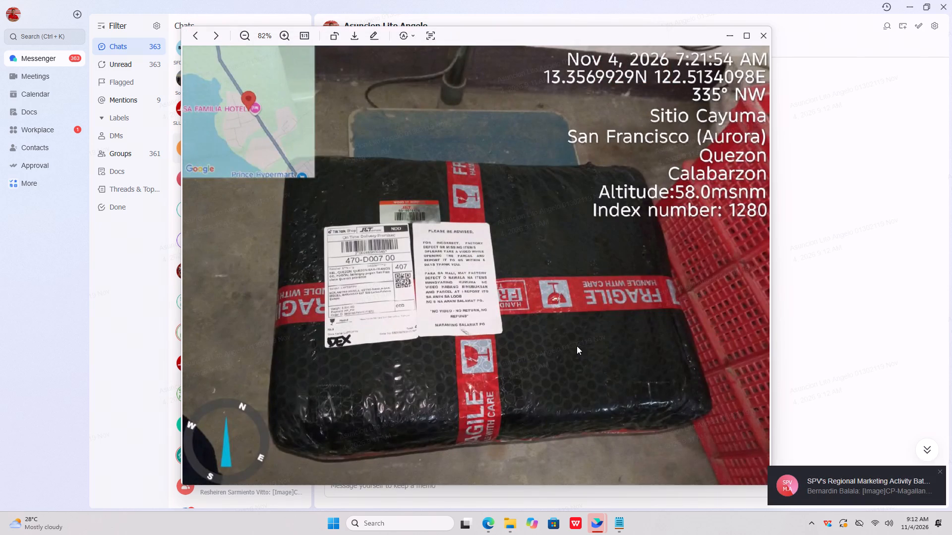
key("ctrl+s")
key("Return")
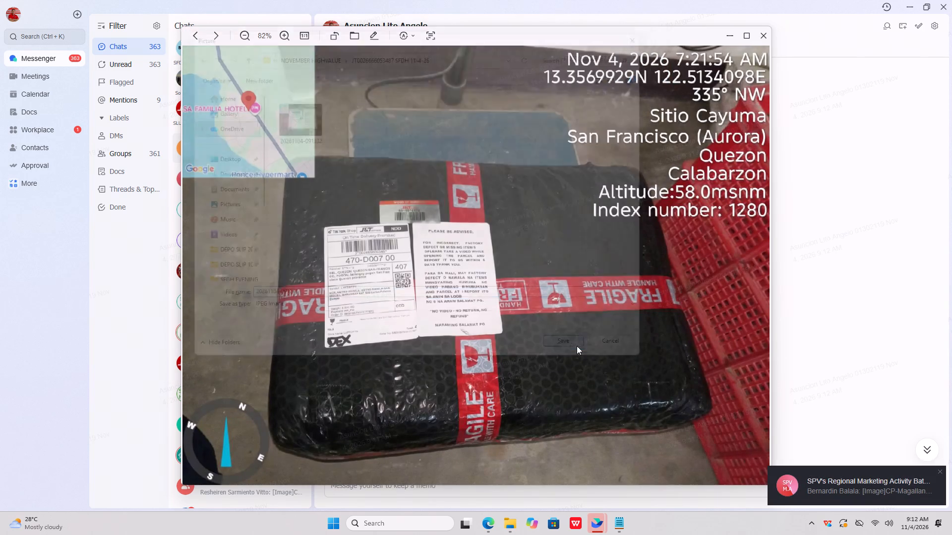
key("Right")
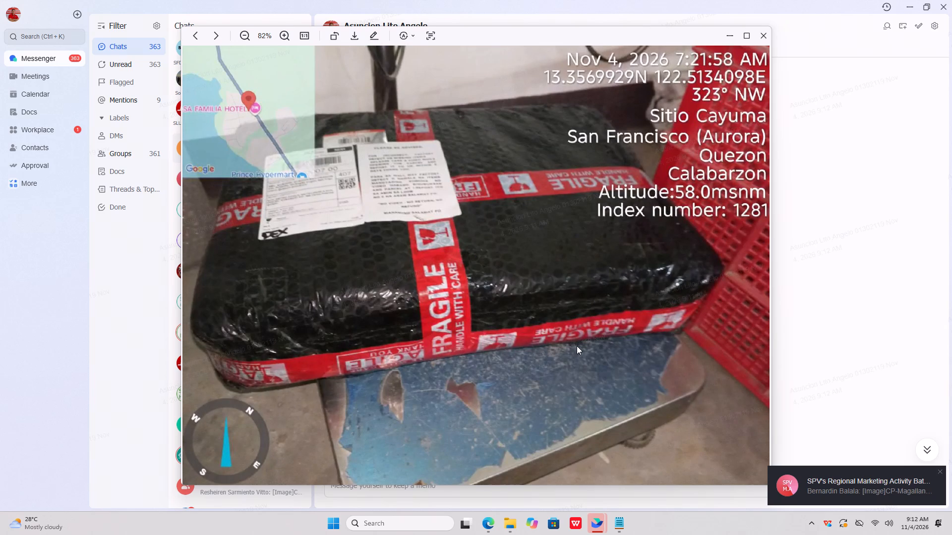
key("ctrl+s")
key("Return")
key("Right")
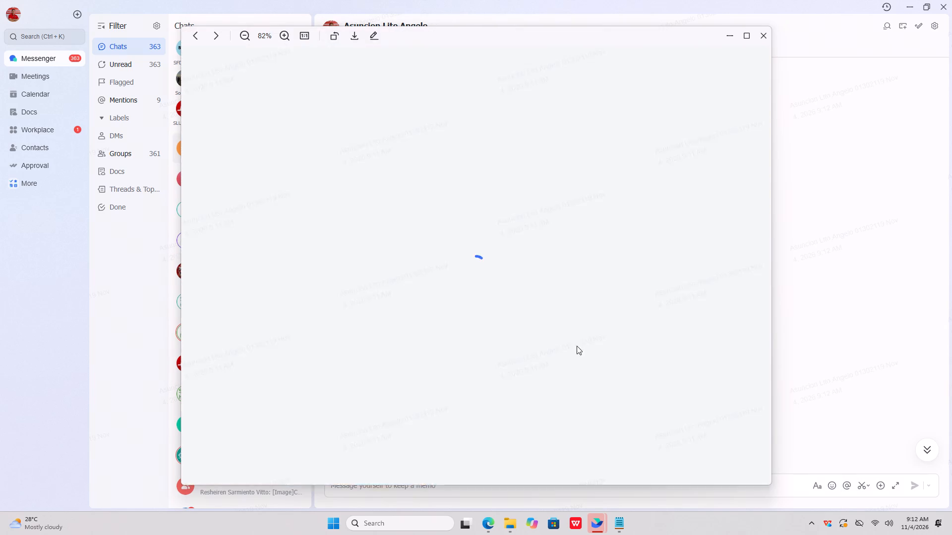
key("ctrl+s")
key("Return")
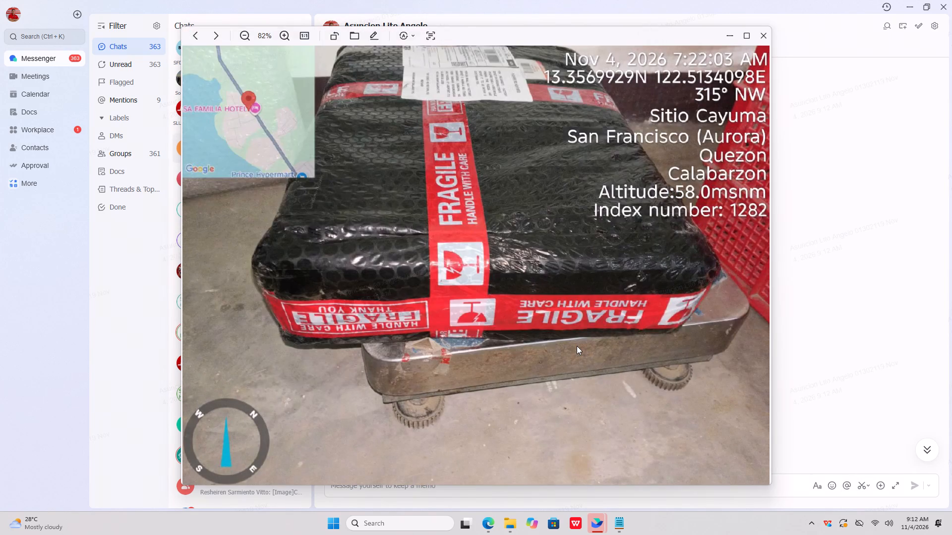
key("Right")
key("ctrl+s")
key("Return")
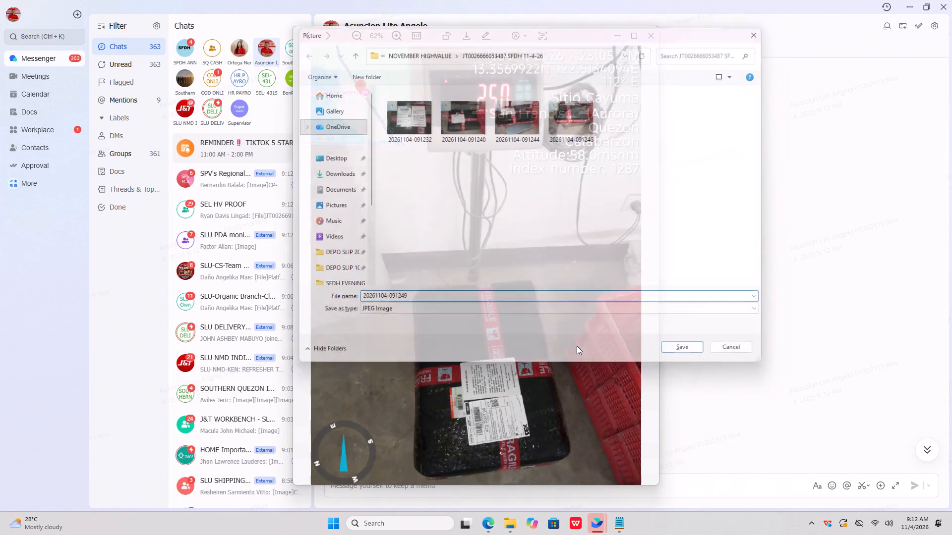
key("Right")
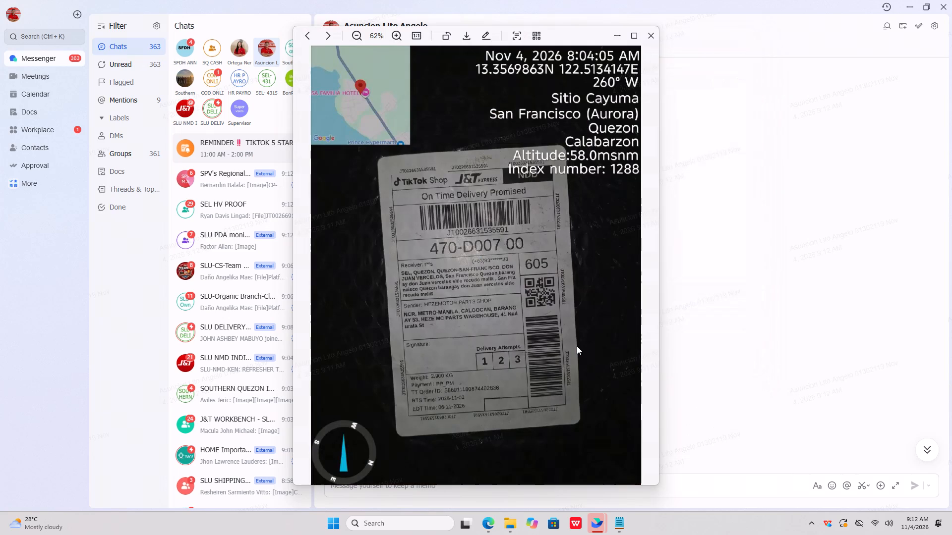
key("ctrl+s")
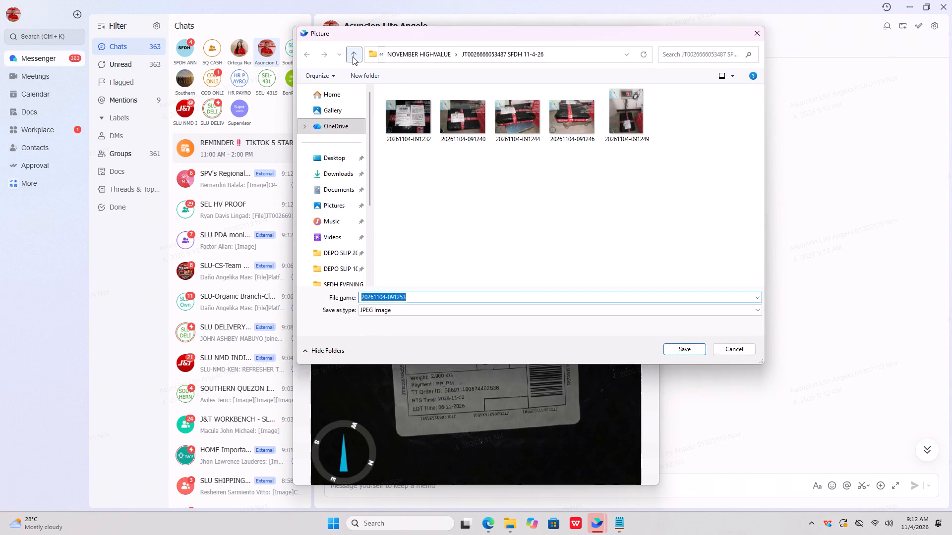
left_click(353, 56)
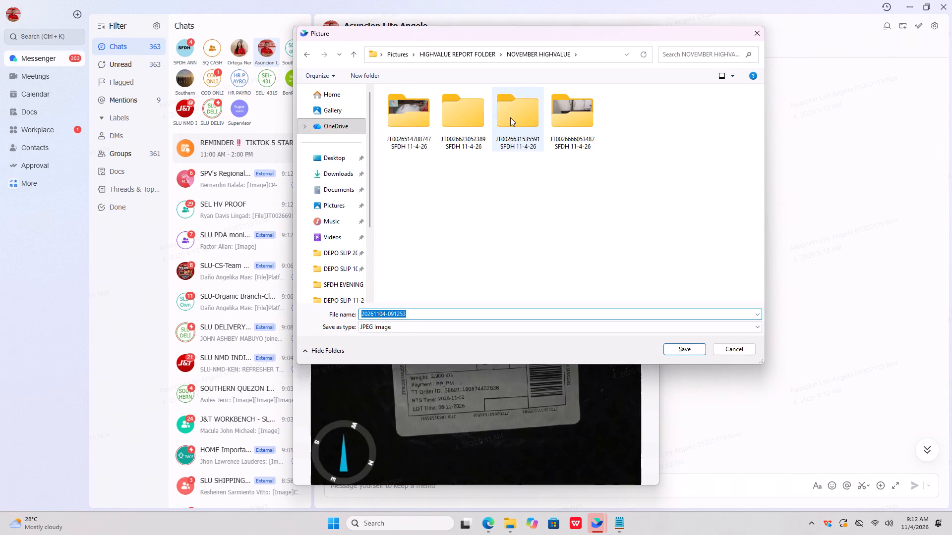
double_click(510, 117)
left_click(687, 346)
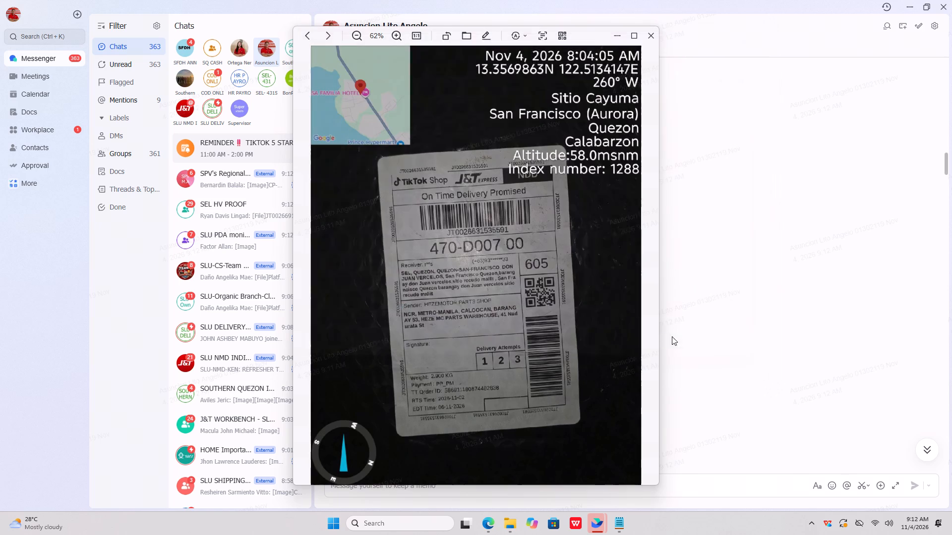
key("Right")
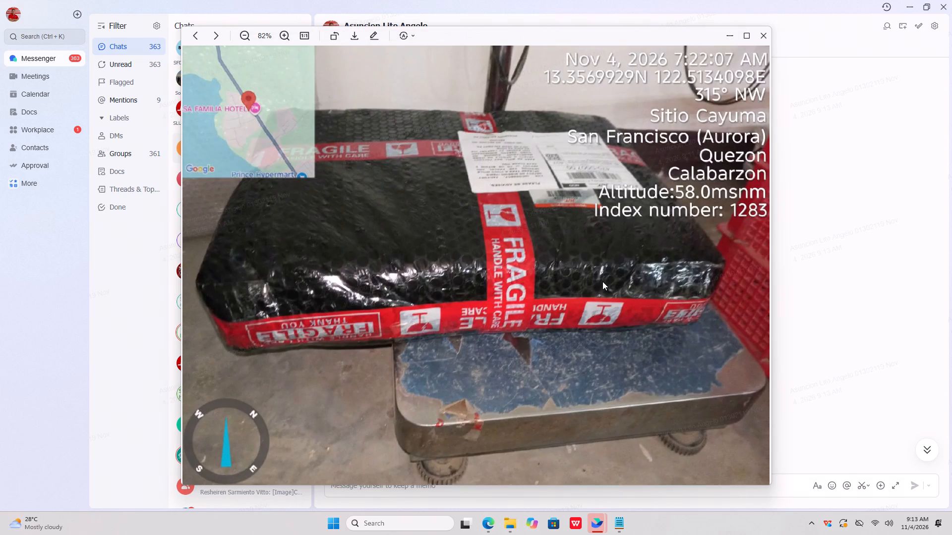
key("Left")
key("Right")
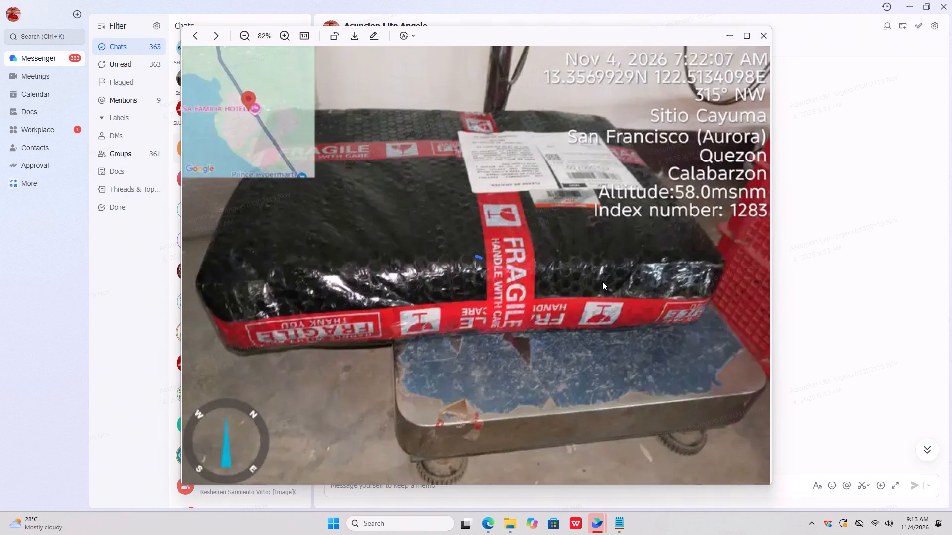
key("ctrl+s")
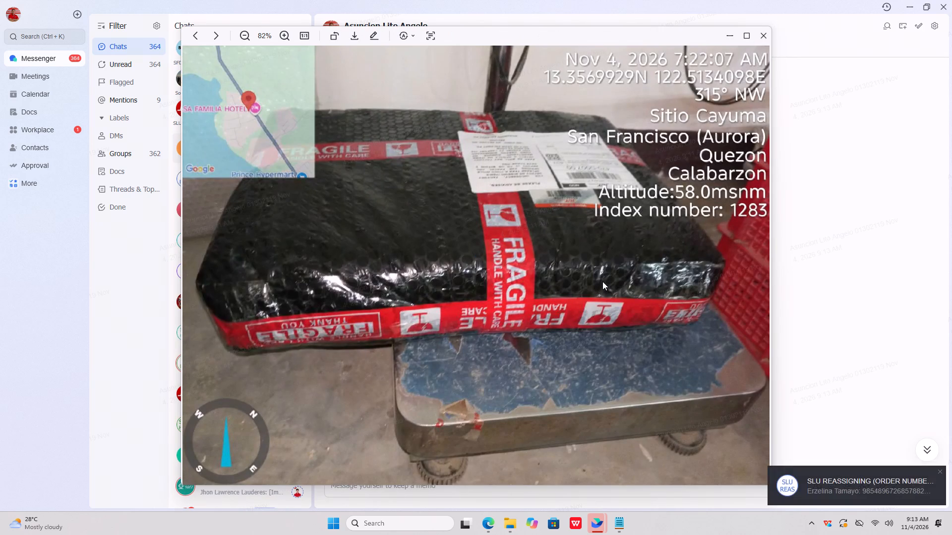
key("Return")
key("Right")
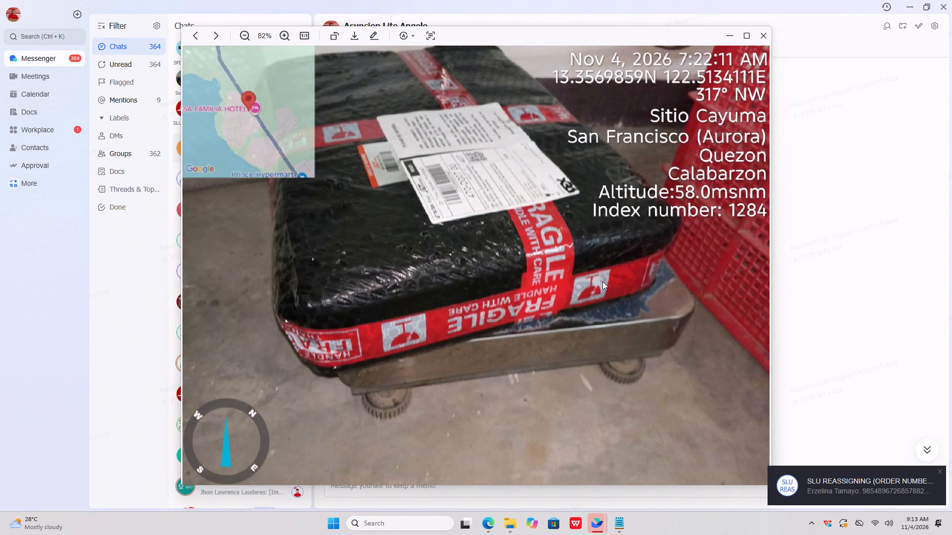
key("ctrl+s")
key("Return")
key("Right")
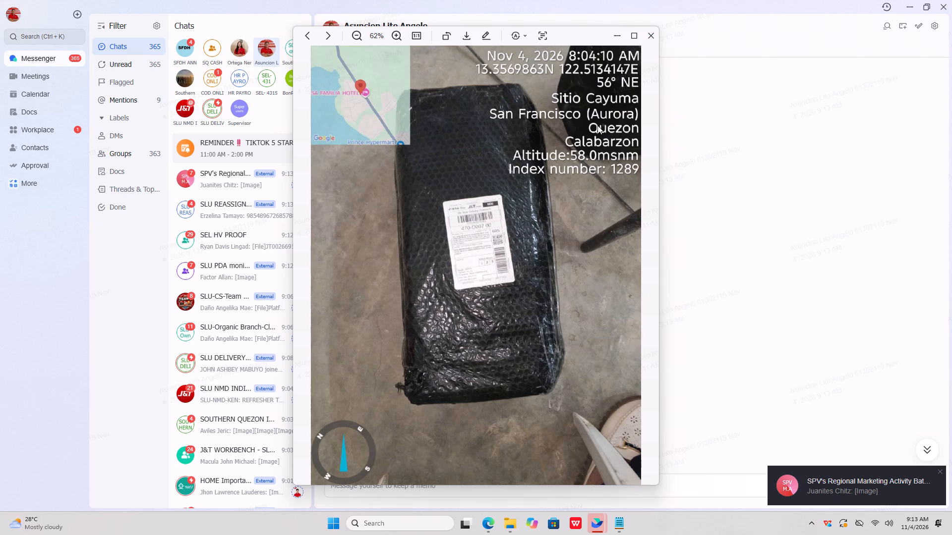
key("ctrl+s")
key("Return")
key("Right")
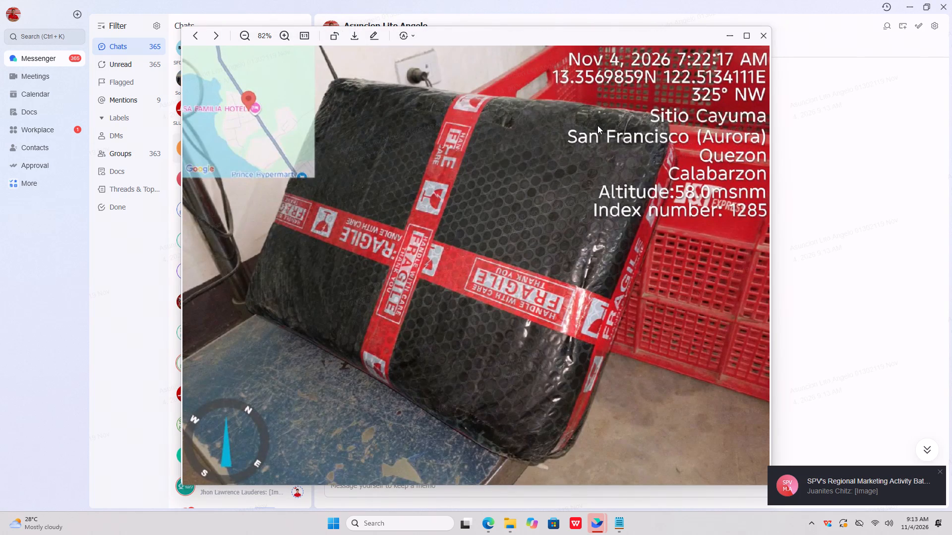
key("Right")
key("ctrl+s")
key("Return")
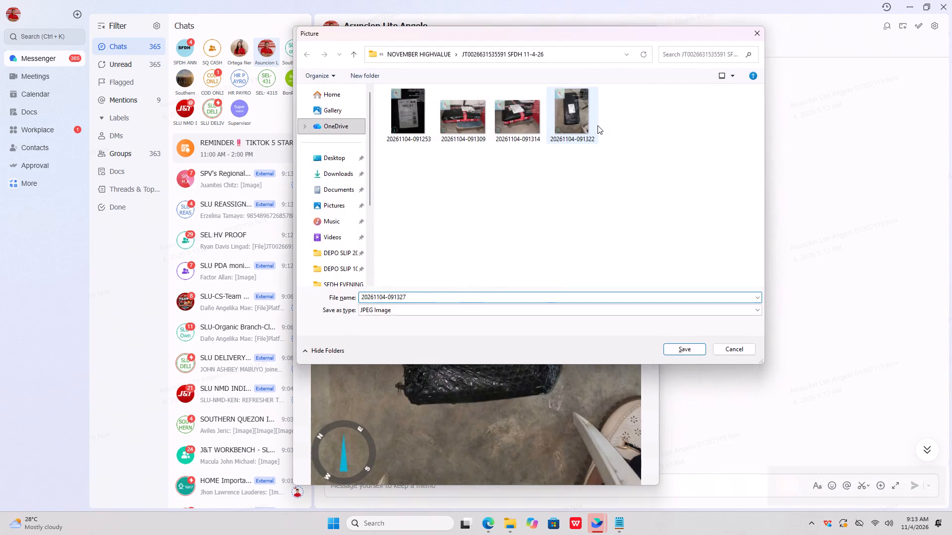
key("Right")
key("ctrl+s")
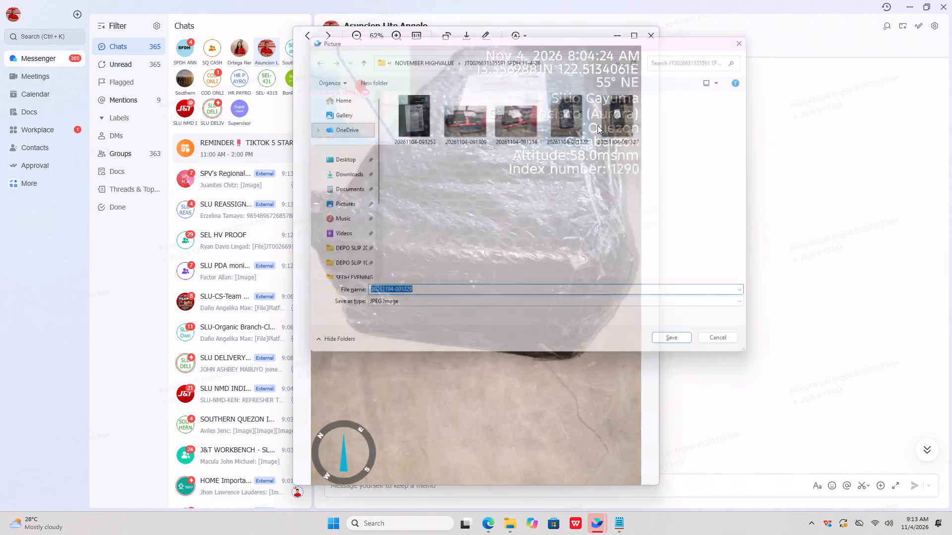
key("Return")
key("Right")
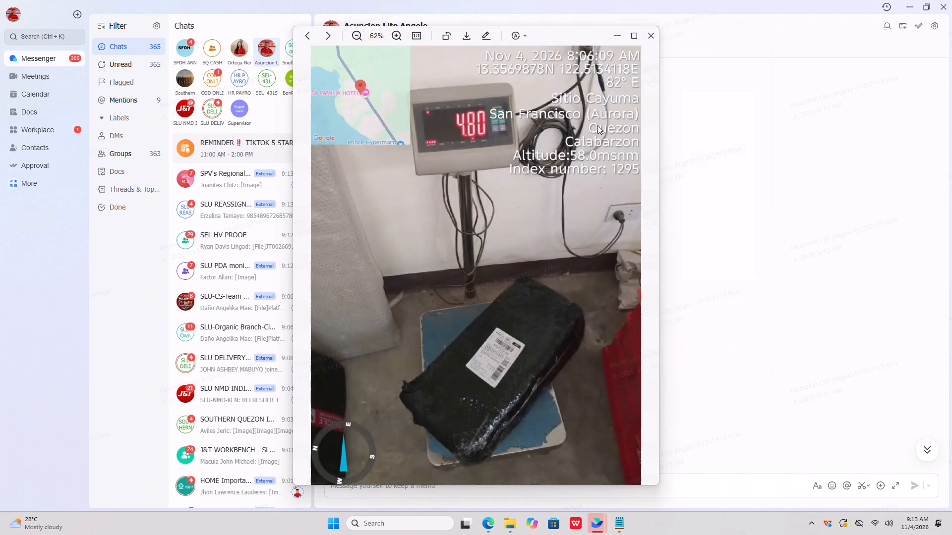
key("ctrl+s")
key("Return")
key("Right")
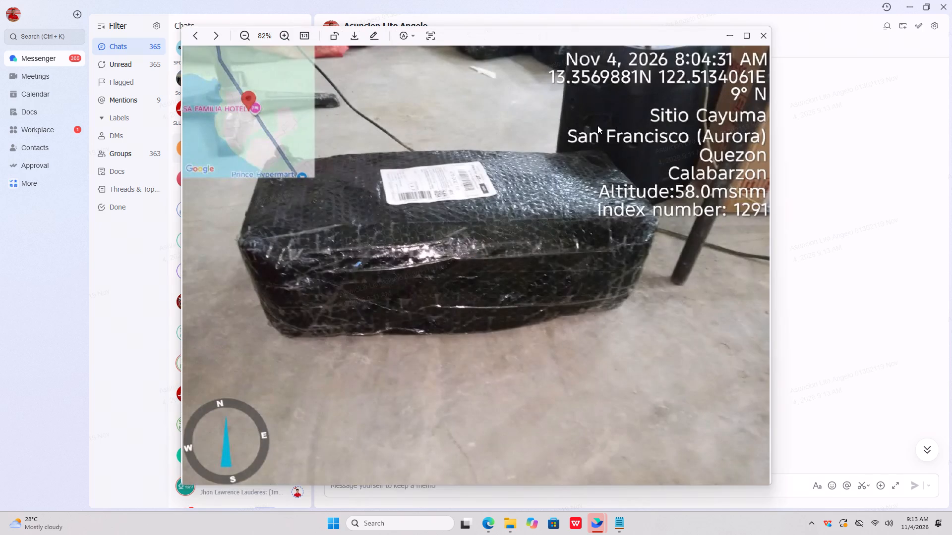
key("ctrl+s")
key("Return")
key("Right")
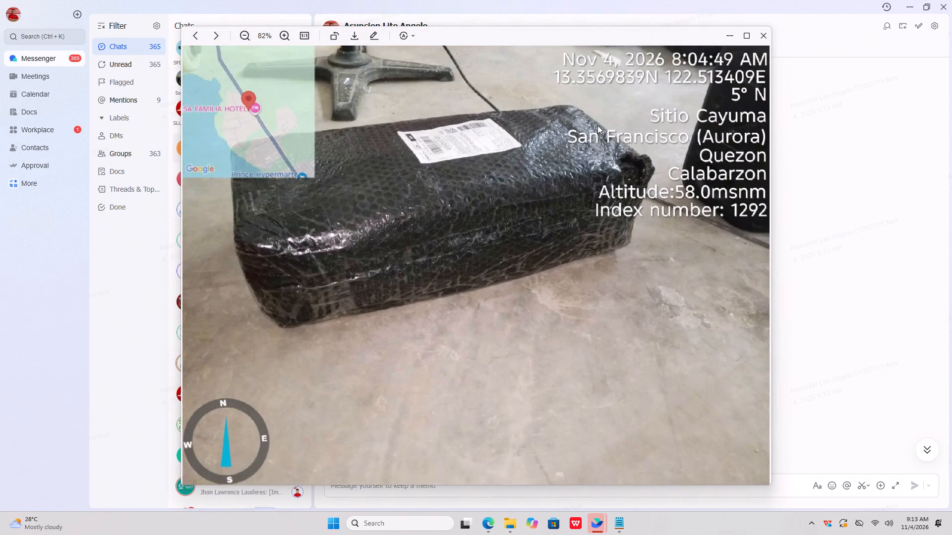
key("ctrl+s")
key("Return")
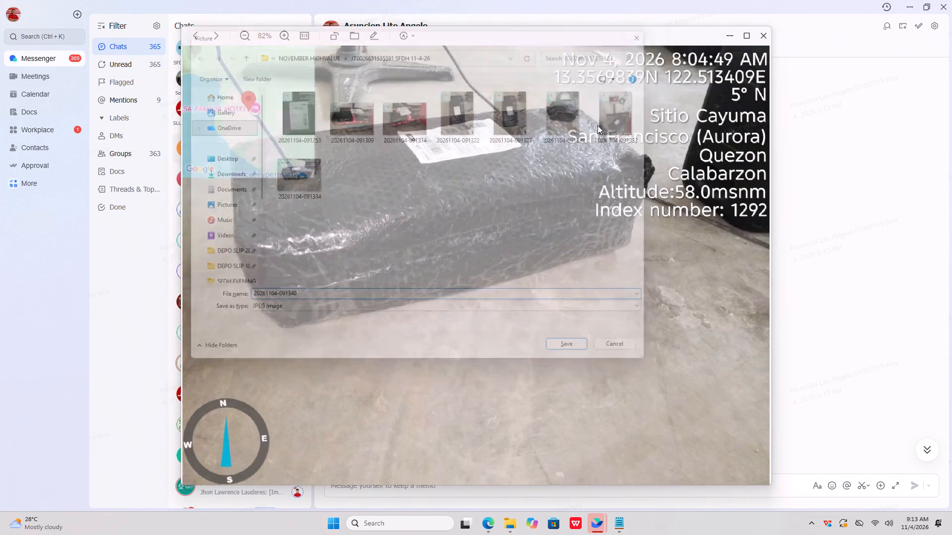
key("Right")
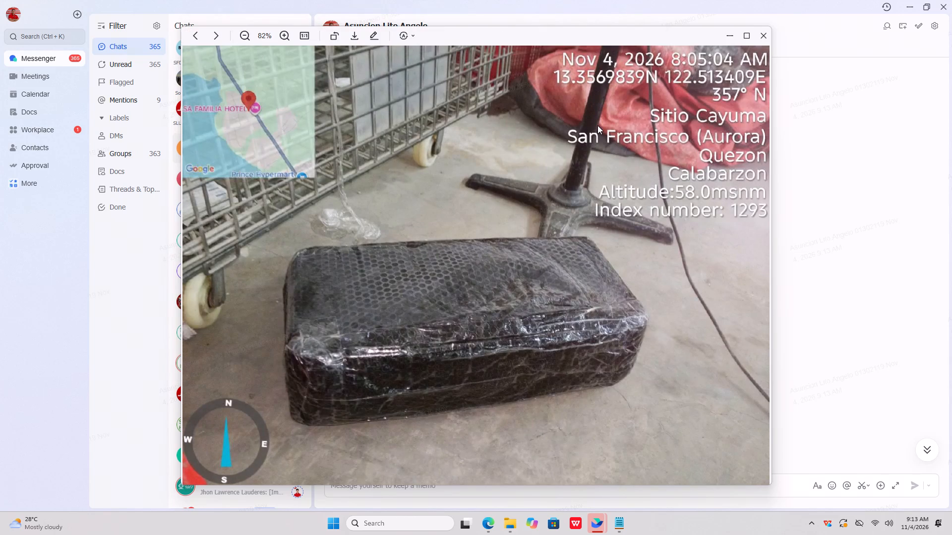
key("ctrl+s")
key("Return")
key("Right")
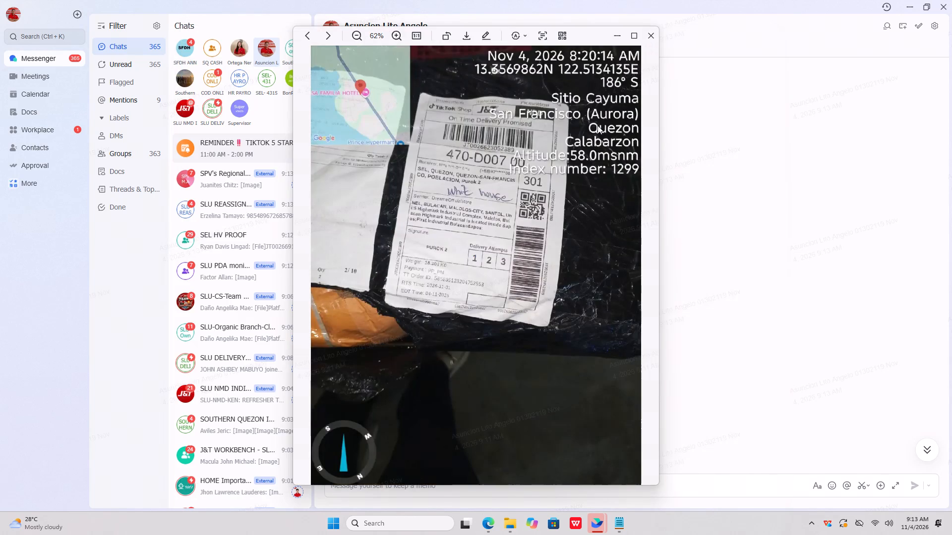
key("ctrl+s")
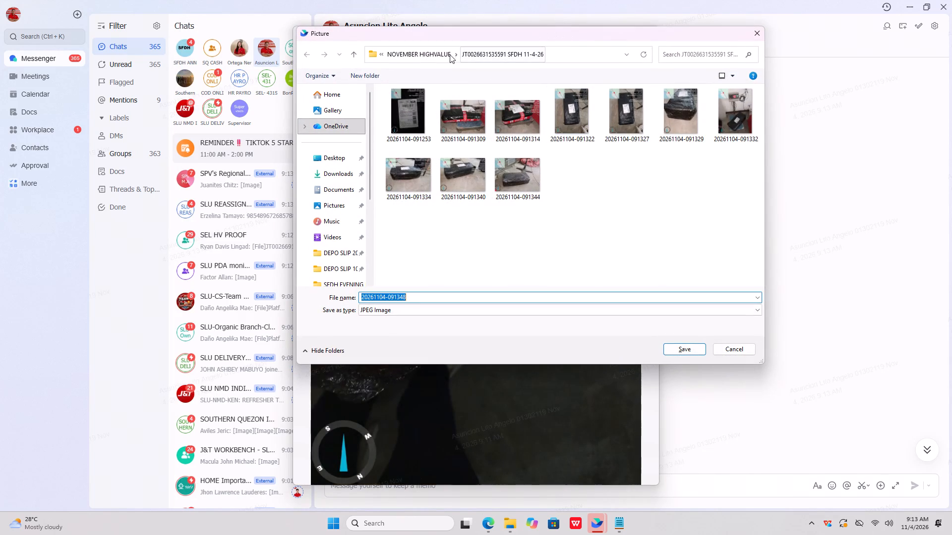
left_click(350, 54)
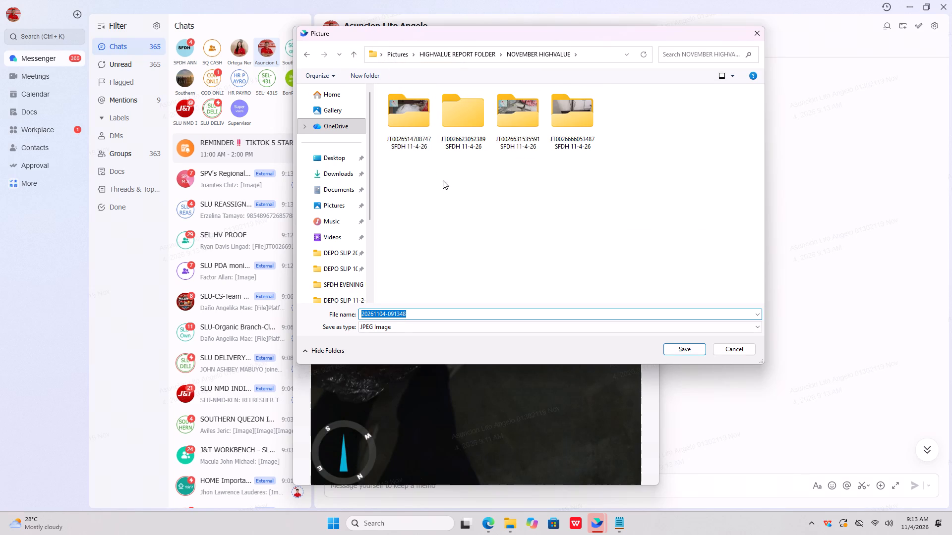
double_click(470, 127)
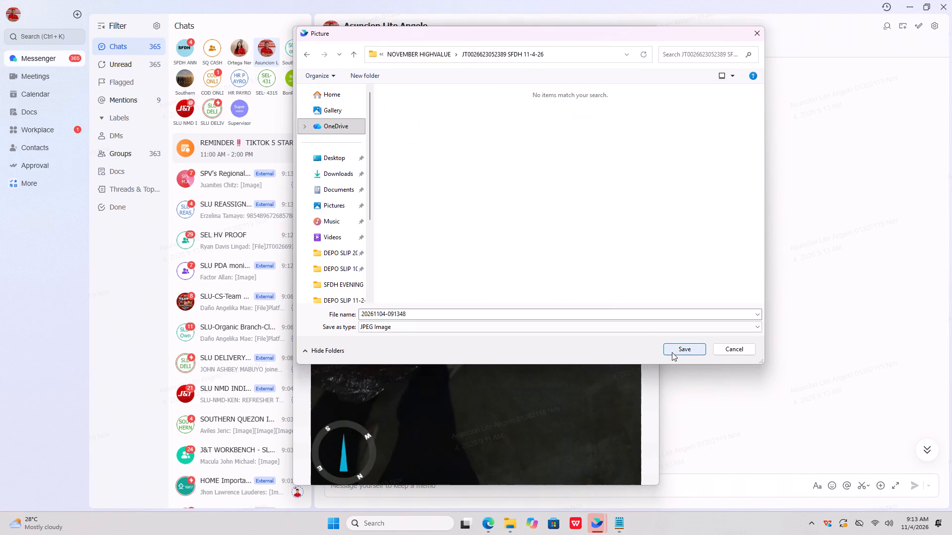
left_click(672, 352)
key("Right")
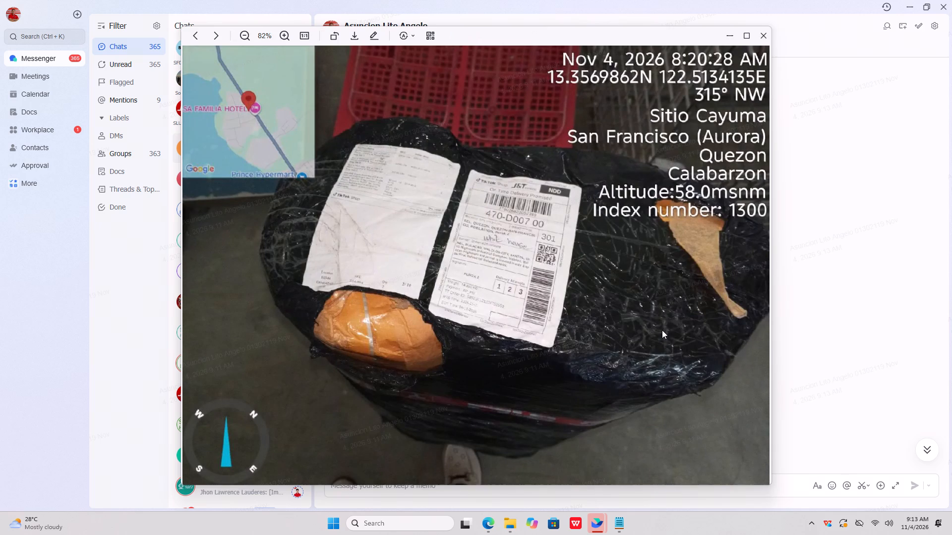
key("ctrl+s")
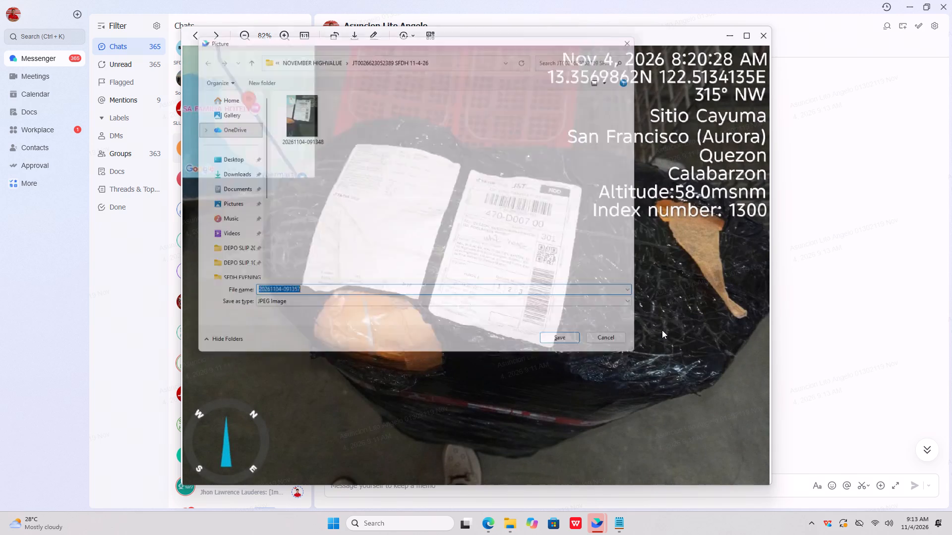
key("Return")
key("Right")
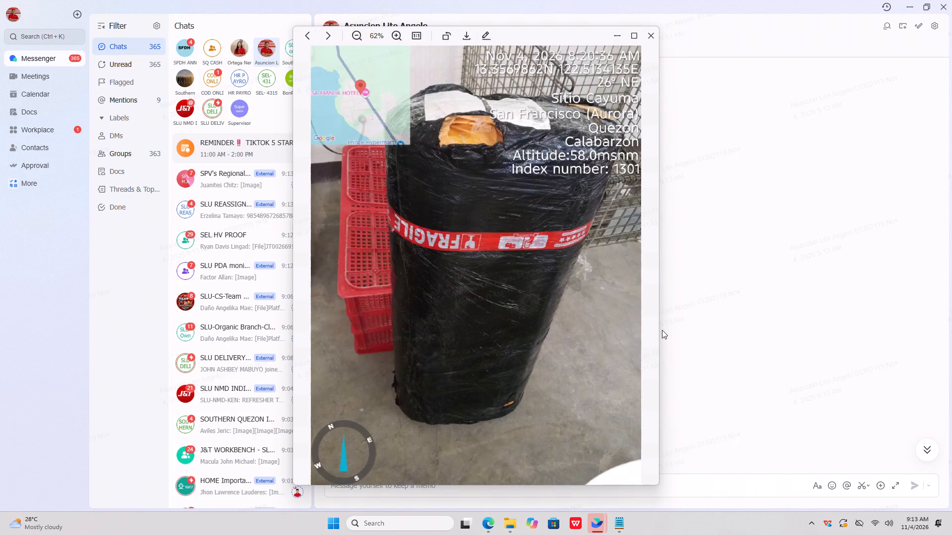
key("ctrl+s")
key("Return")
key("Right")
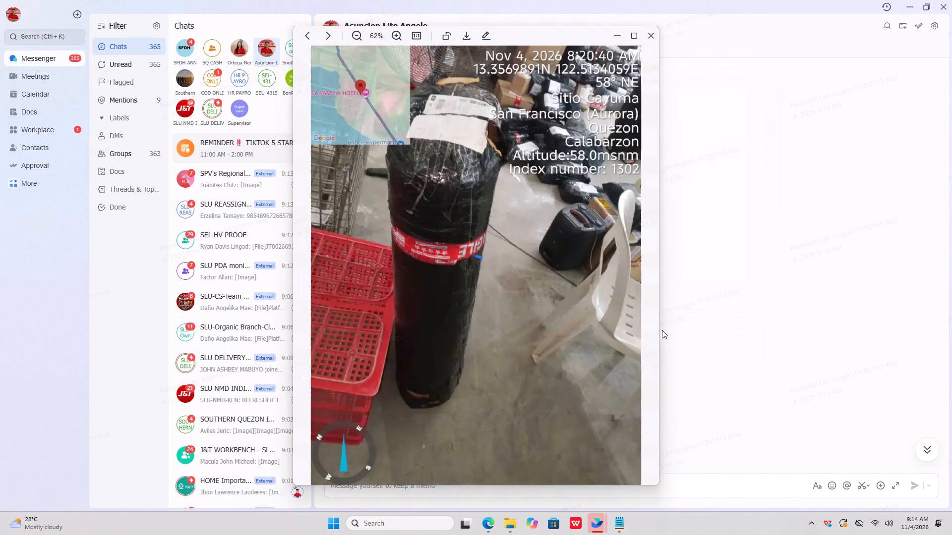
key("ctrl+s")
key("Return")
key("Right")
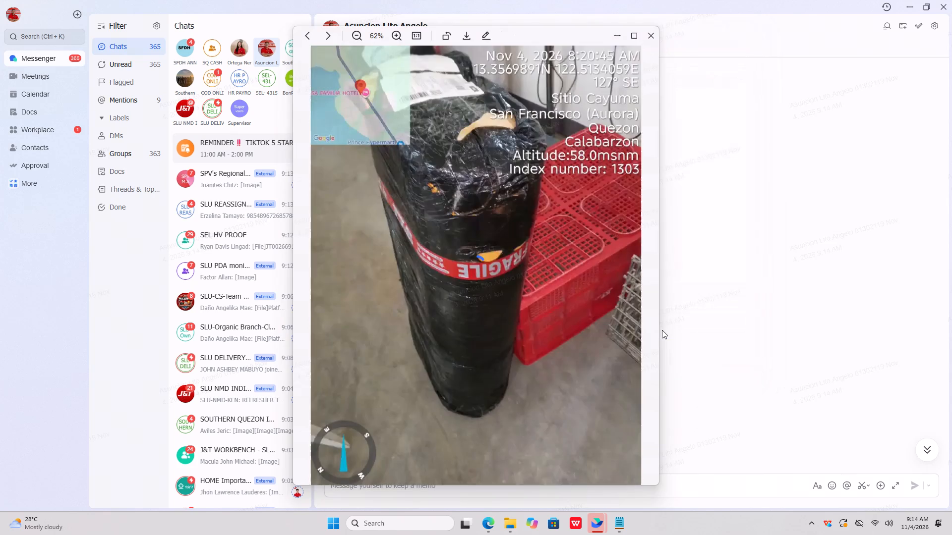
key("ctrl+s")
key("Return")
key("Right")
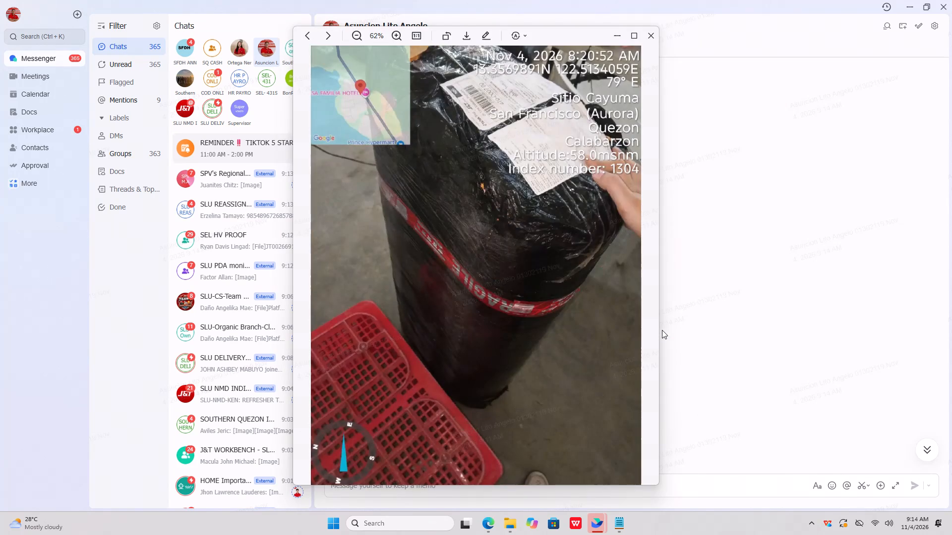
key("ctrl+s")
key("Return")
key("Right")
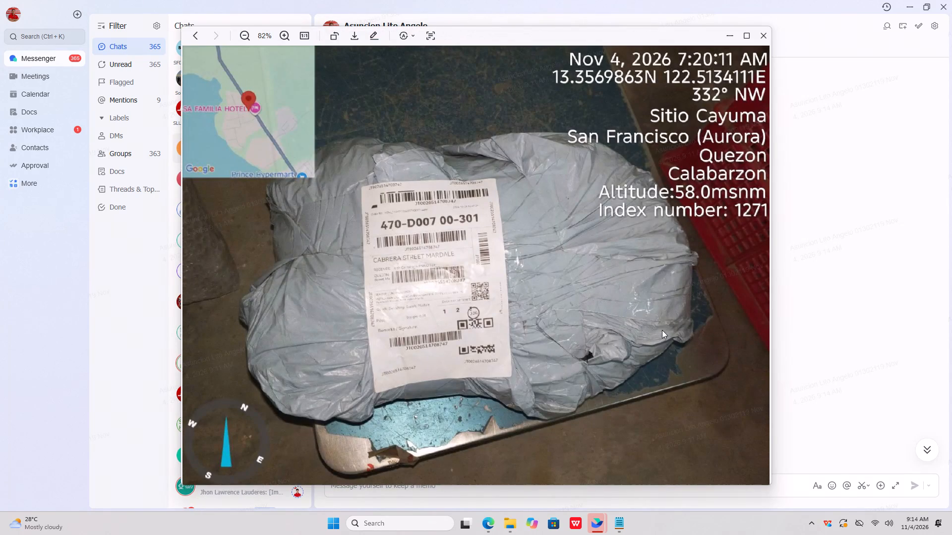
left_click(765, 38)
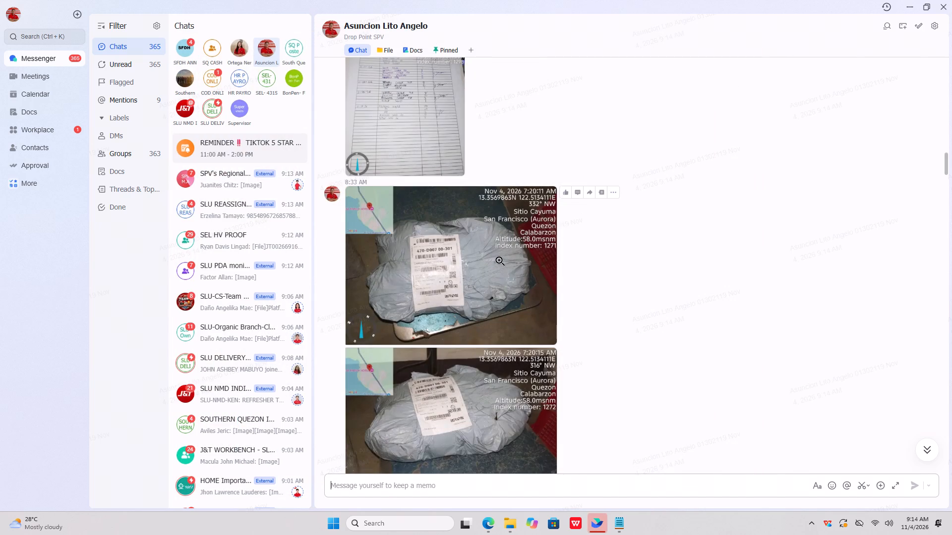
Look through the parcel photos in the chat, from the grey parcel to the index 1283 photo of the FRAGILE parcel.
scroll(495, 256, "down", 16)
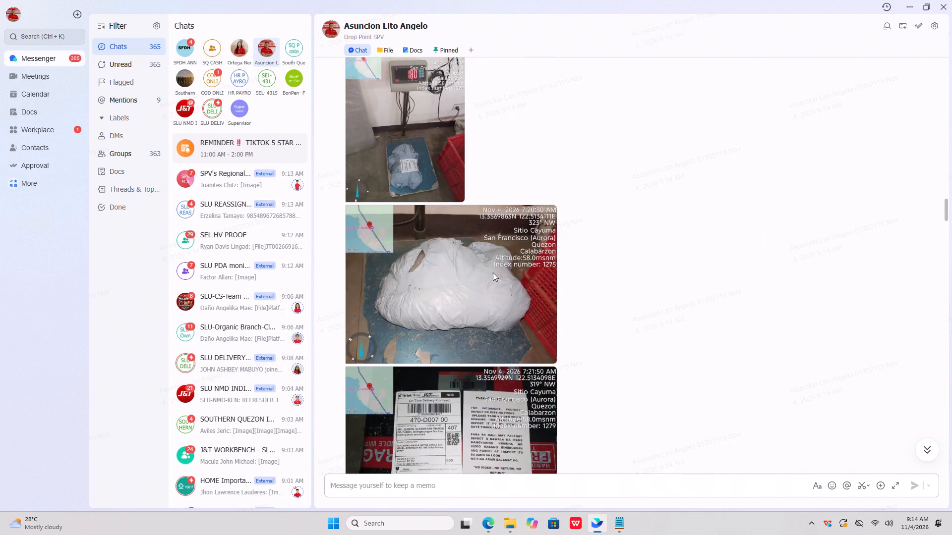
scroll(493, 271, "down", 3)
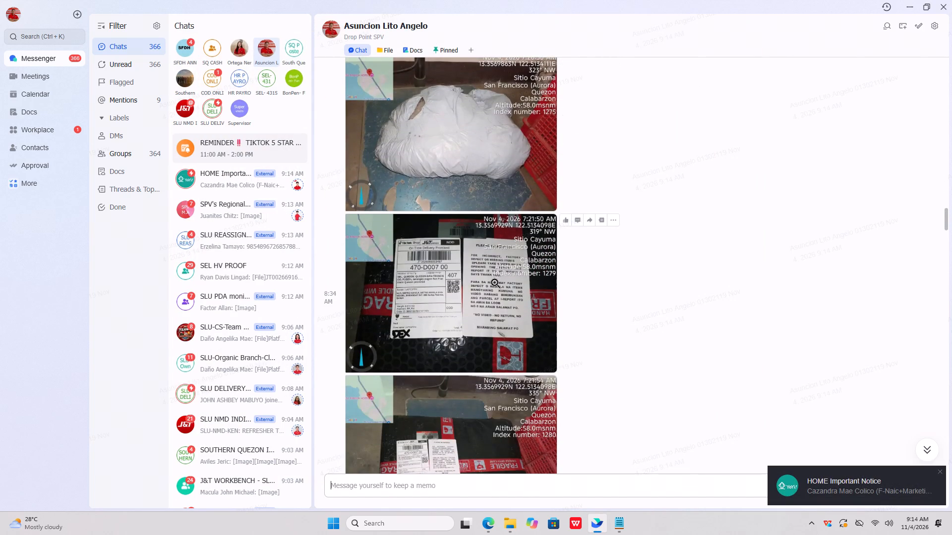
scroll(490, 284, "down", 17)
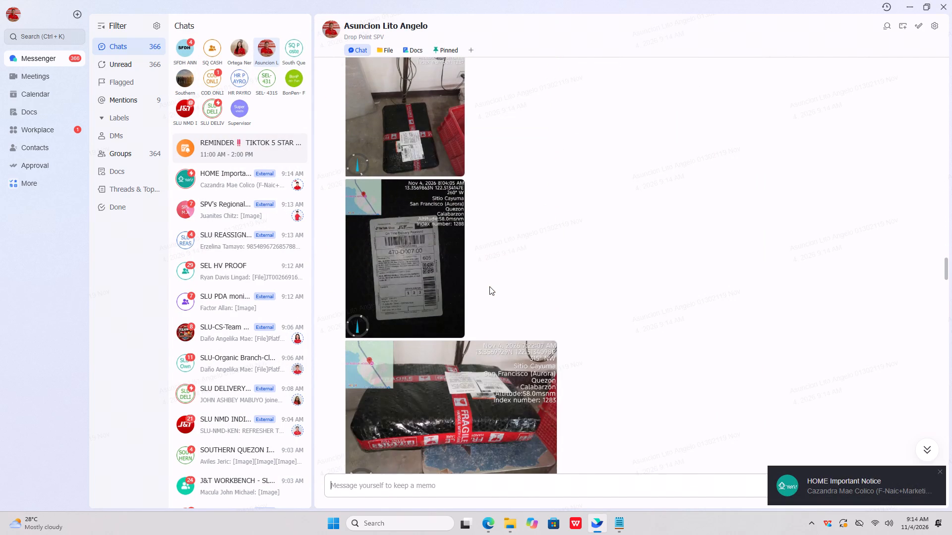
scroll(489, 286, "down", 1)
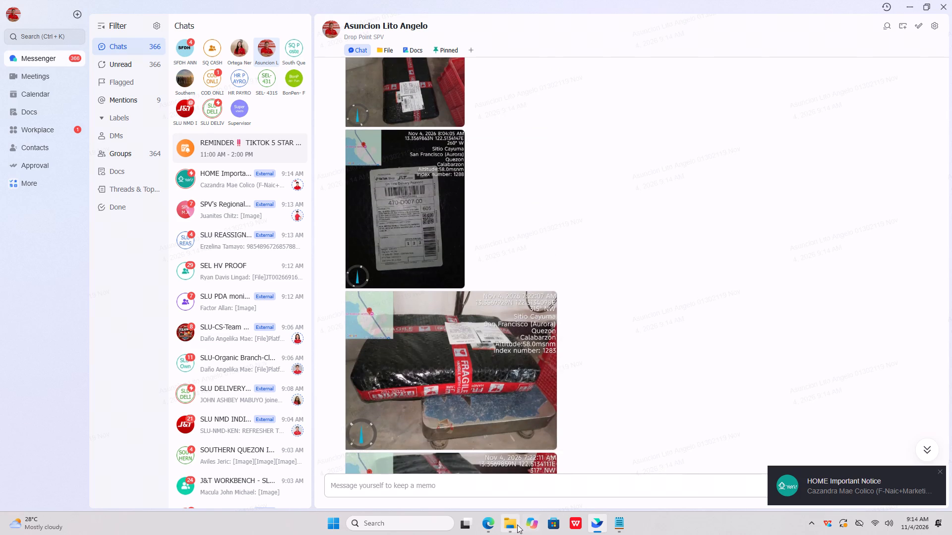
left_click(515, 525)
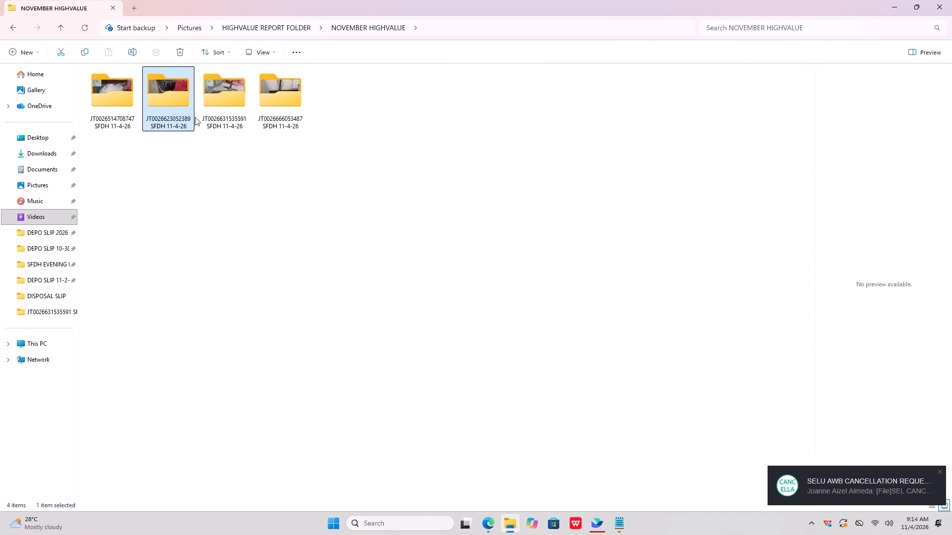
double_click(180, 95)
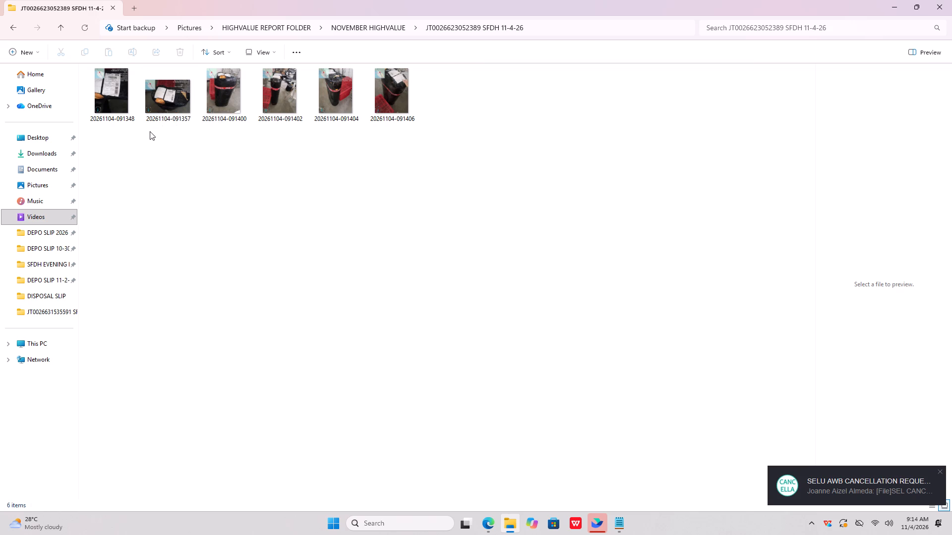
left_click(58, 22)
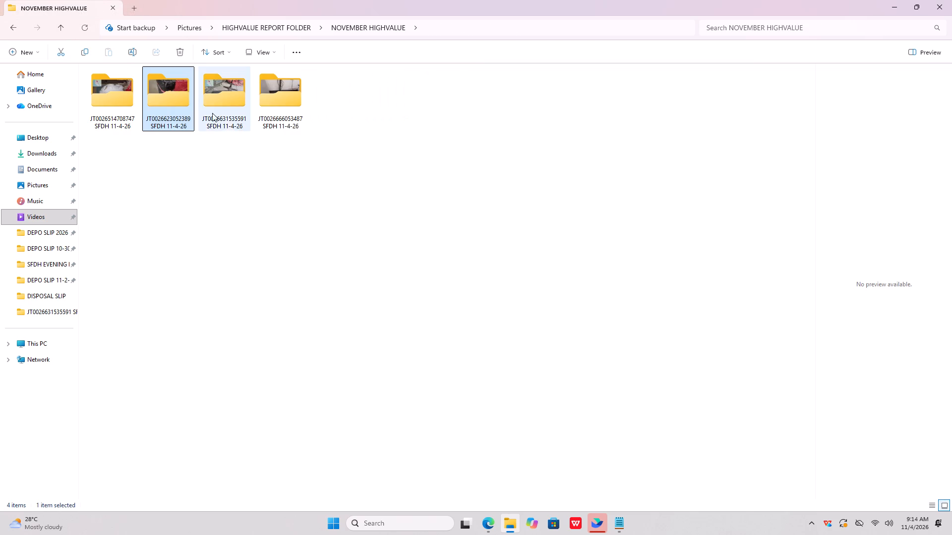
double_click(228, 113)
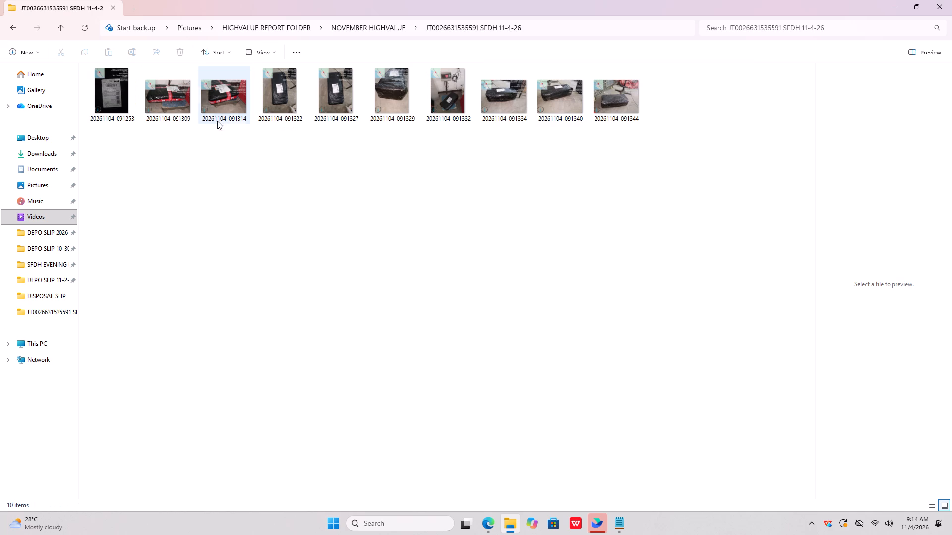
left_click_drag(169, 123, 208, 109)
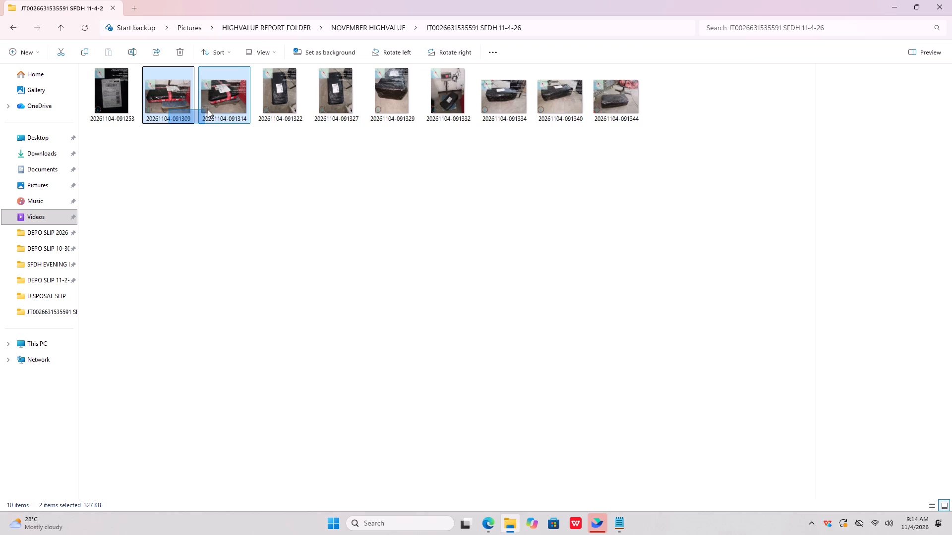
left_click_drag(208, 109, 216, 112)
right_click_drag(214, 114, 207, 116)
left_click(179, 166)
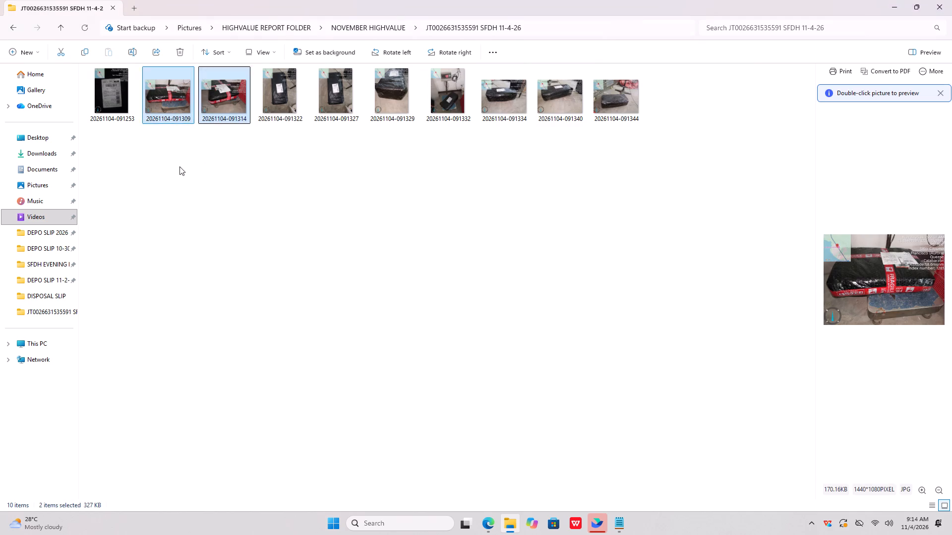
left_click_drag(168, 132, 212, 104)
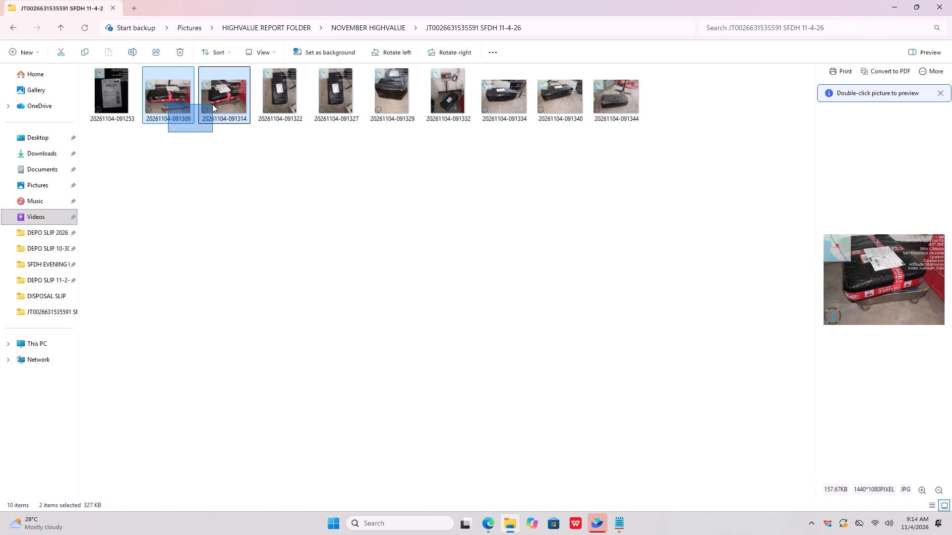
left_click_drag(168, 92, 62, 27)
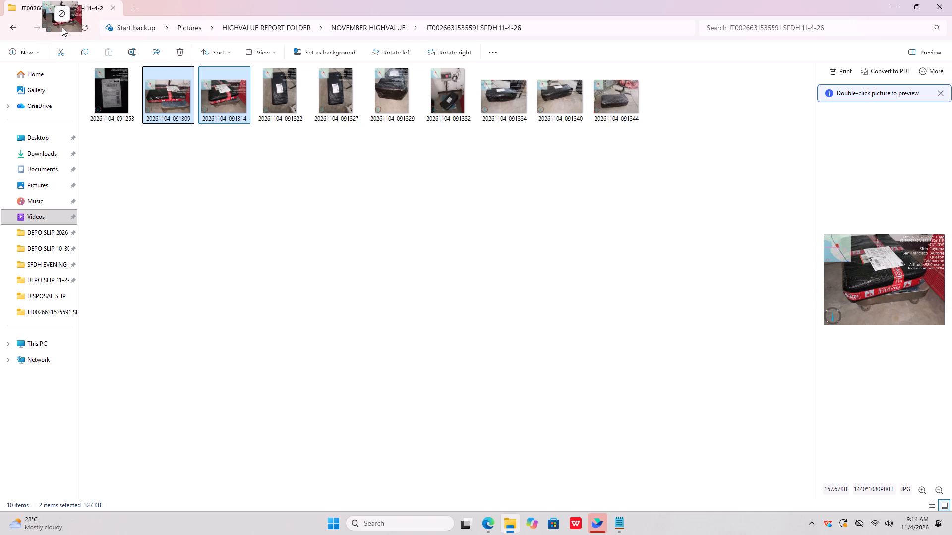
left_click_drag(62, 27, 182, 104)
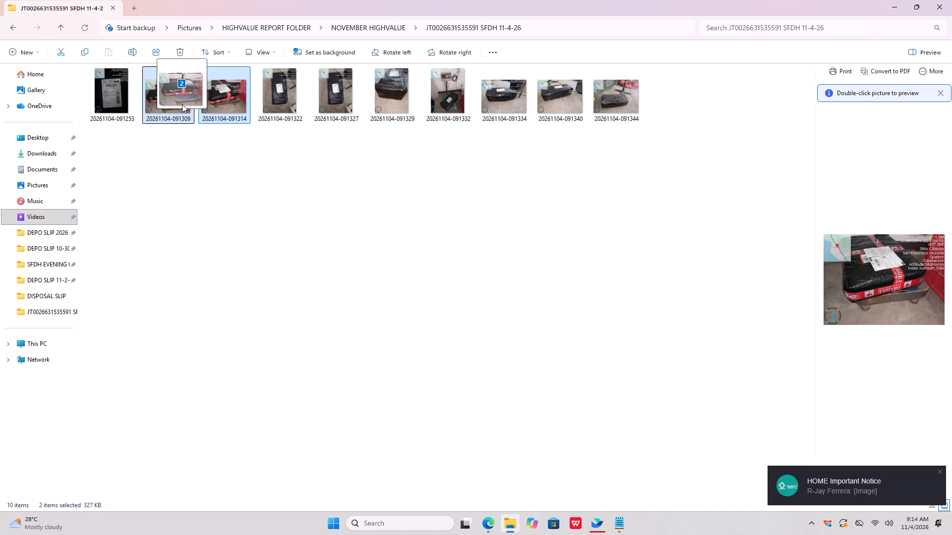
left_click_drag(182, 104, 181, 111)
right_click(178, 110)
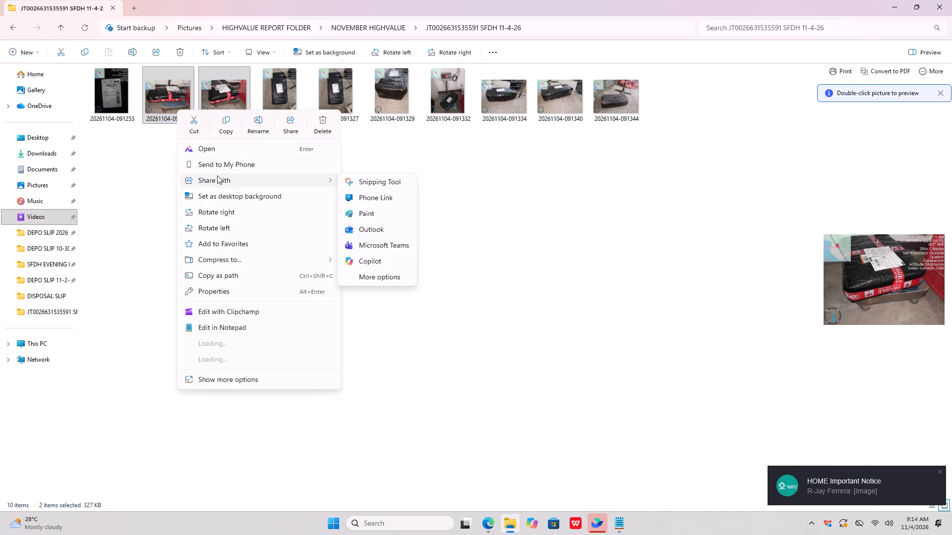
left_click(222, 126)
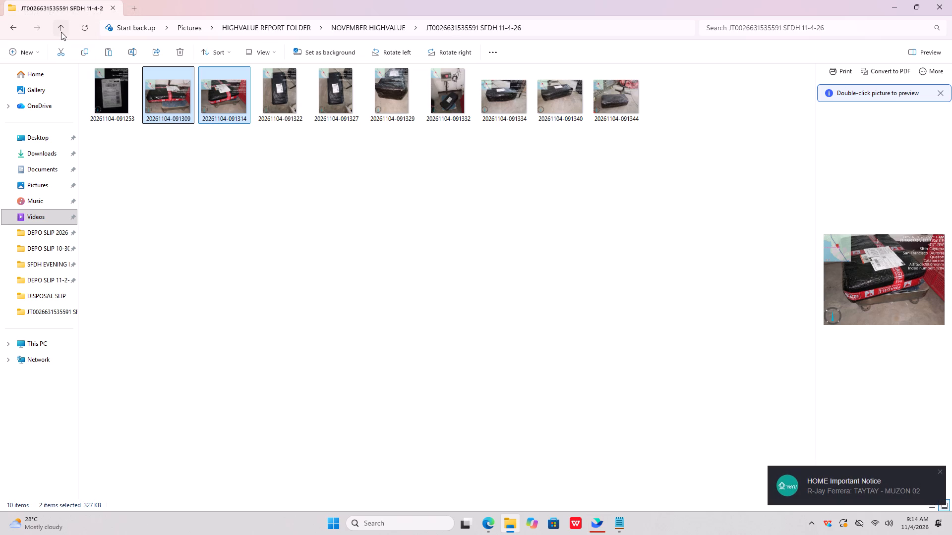
left_click(61, 32)
double_click(268, 107)
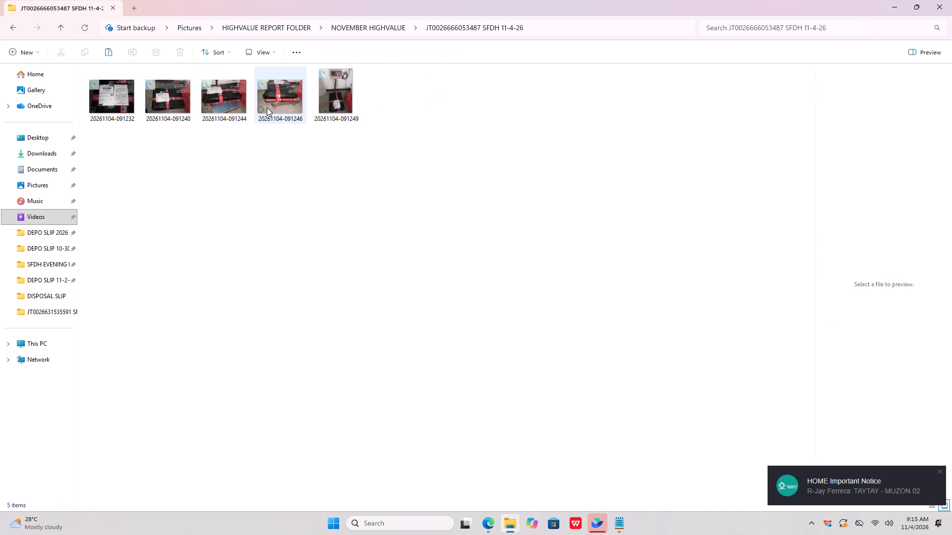
key("ctrl+v")
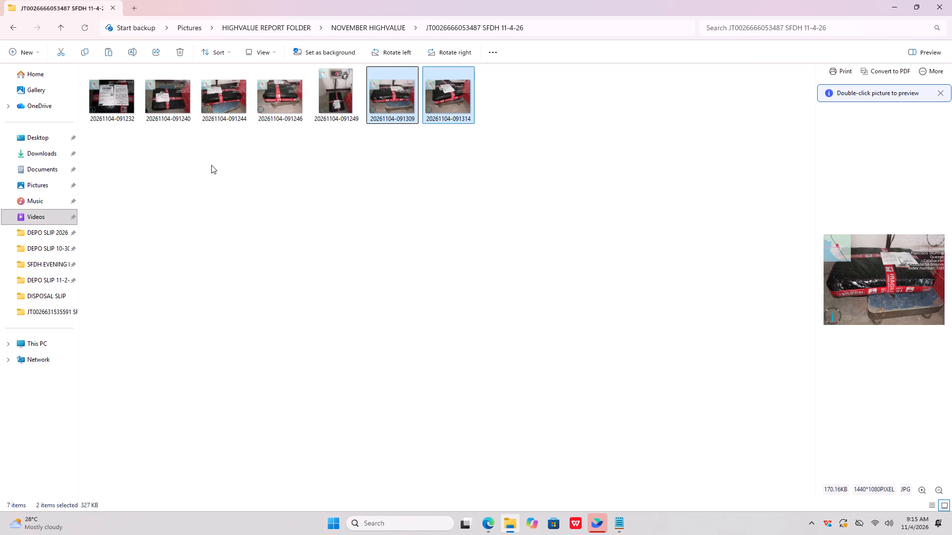
left_click(61, 27)
double_click(229, 109)
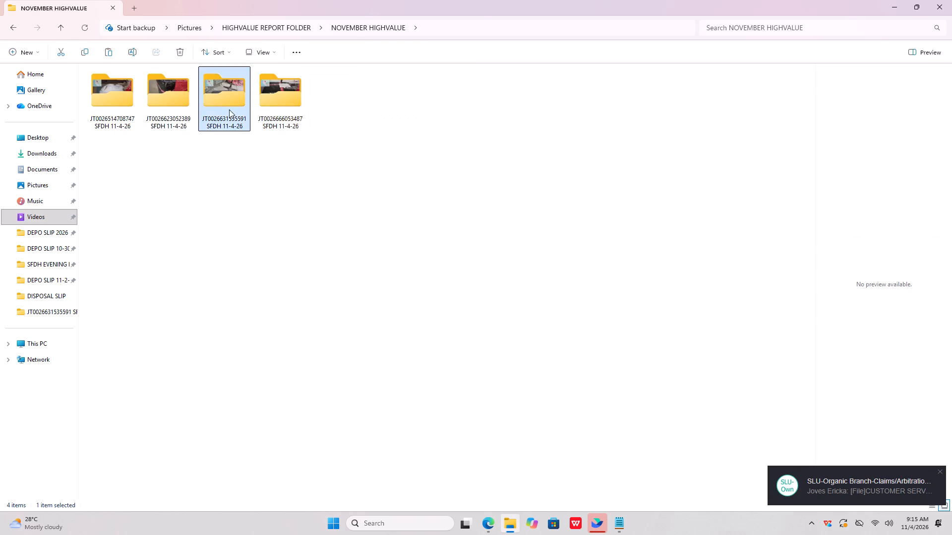
left_click_drag(179, 128, 213, 101)
right_click(212, 103)
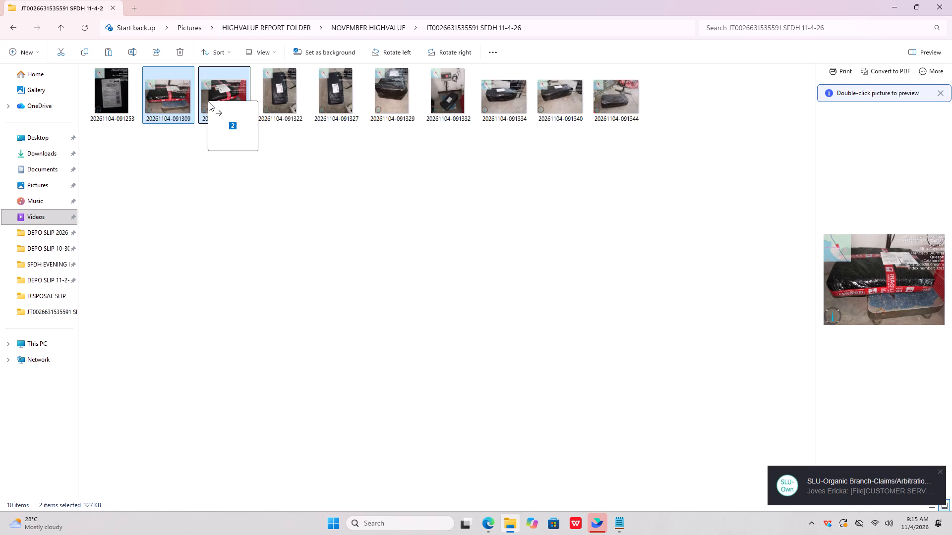
left_click(201, 132)
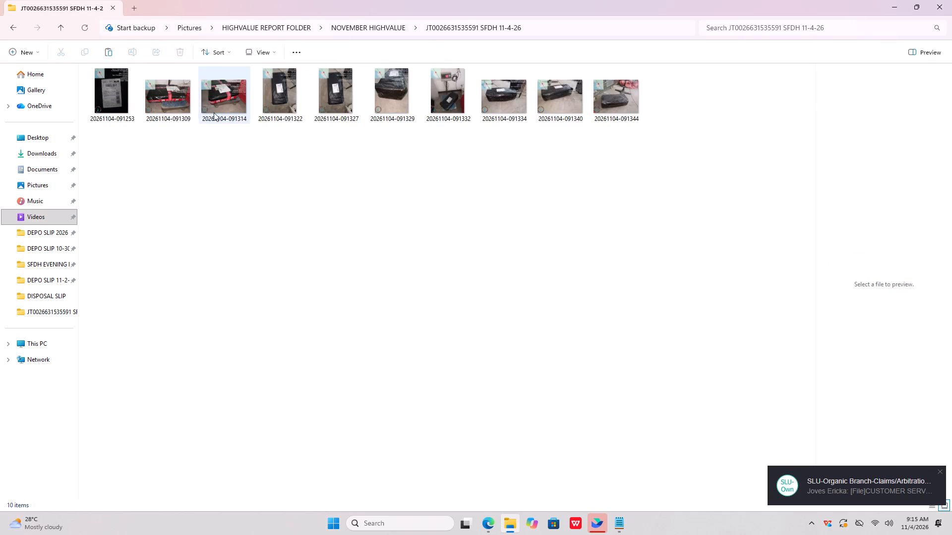
left_click_drag(166, 146, 207, 103)
right_click(208, 103)
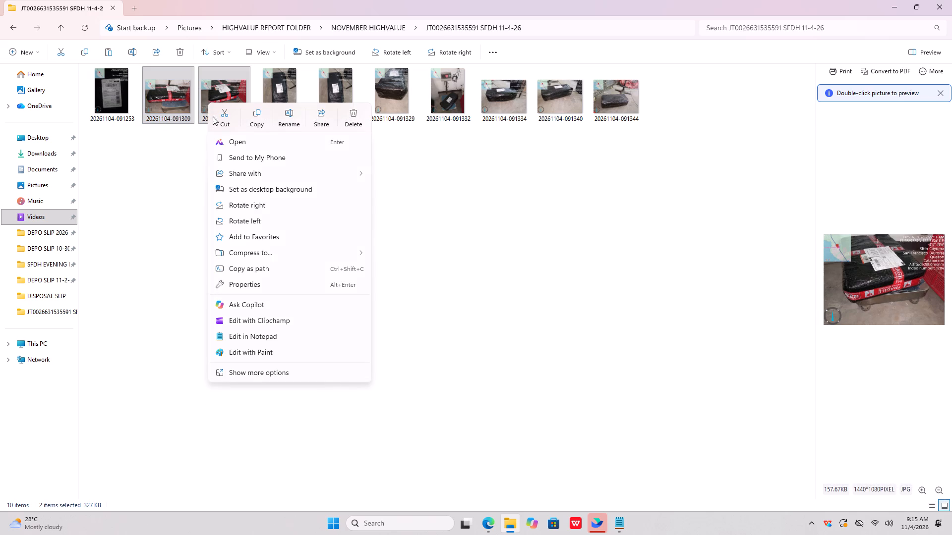
left_click(347, 122)
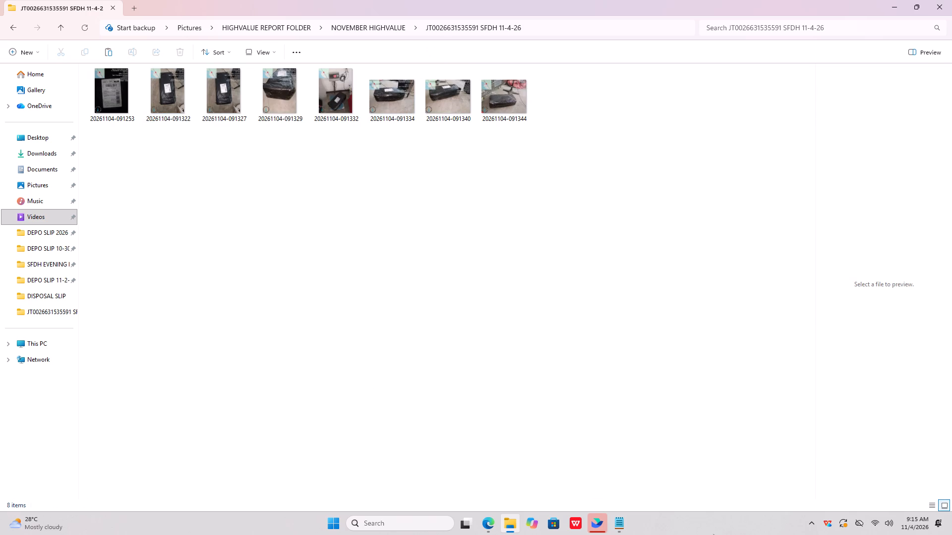
left_click(488, 522)
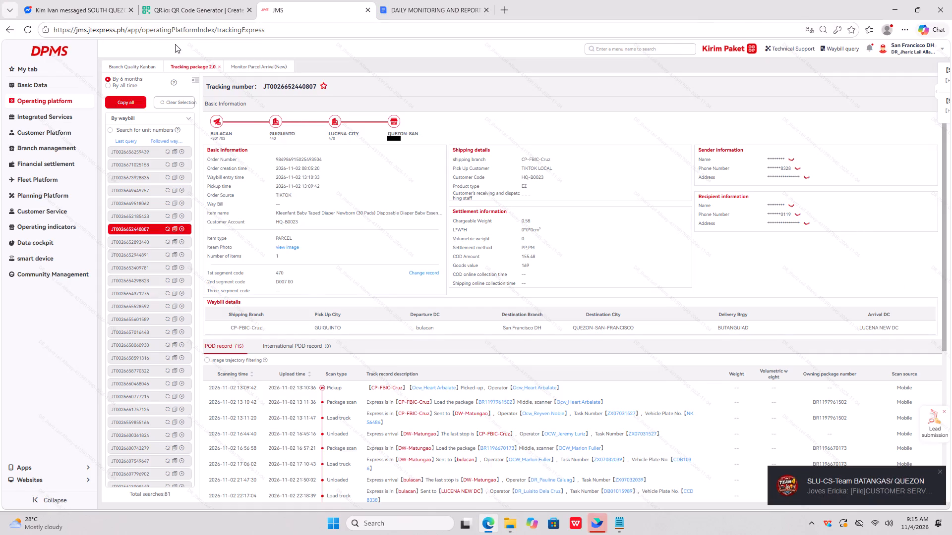
left_click(191, 8)
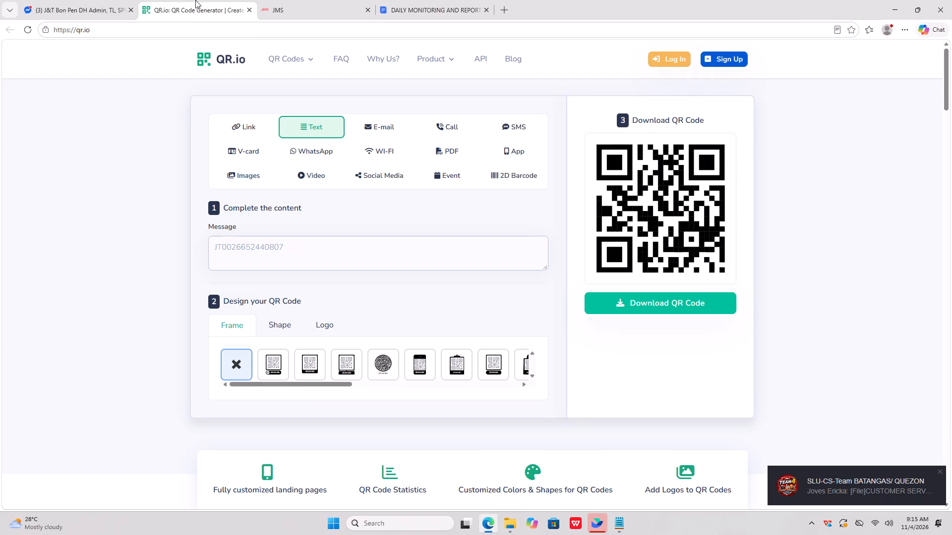
left_click(304, 4)
left_click(141, 239)
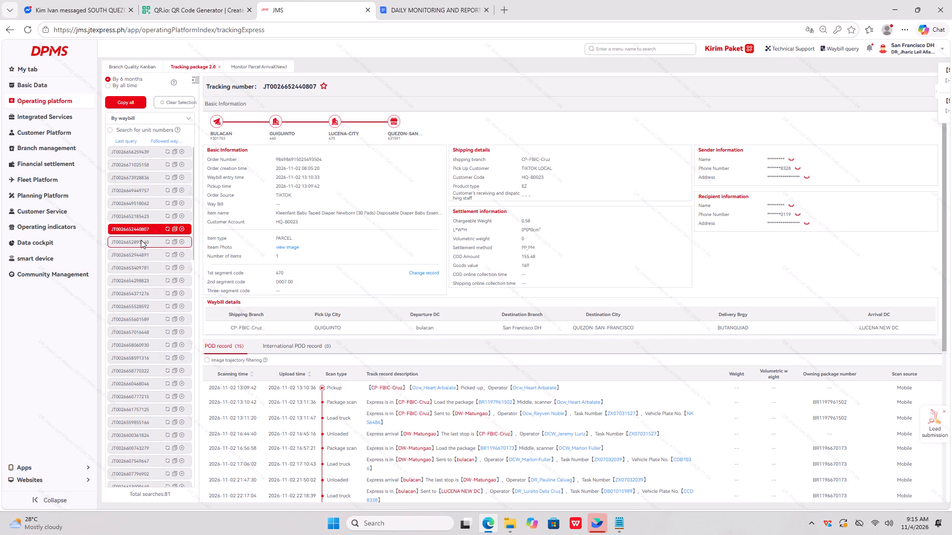
left_click(172, 242)
left_click(199, 17)
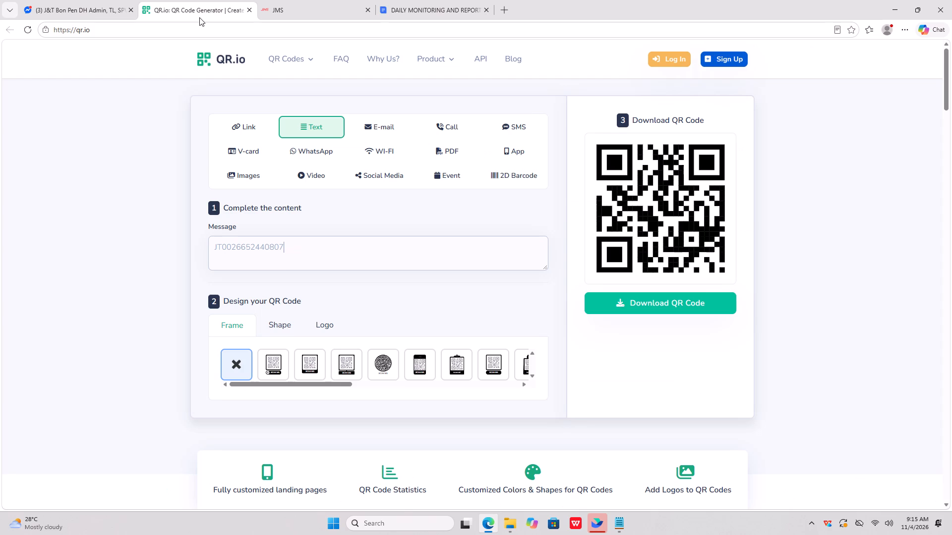
left_click_drag(312, 248, 141, 229)
key("ctrl+v")
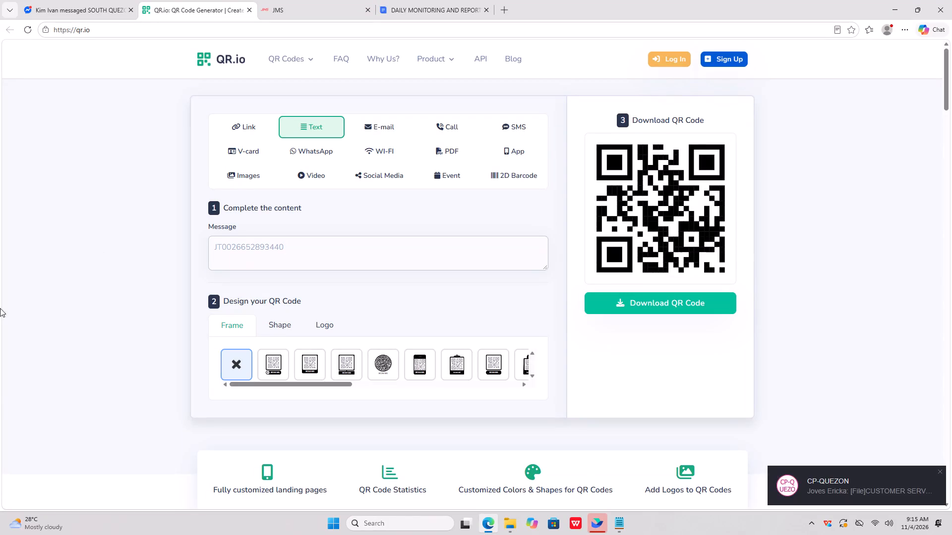
left_click(303, 0)
left_click(135, 257)
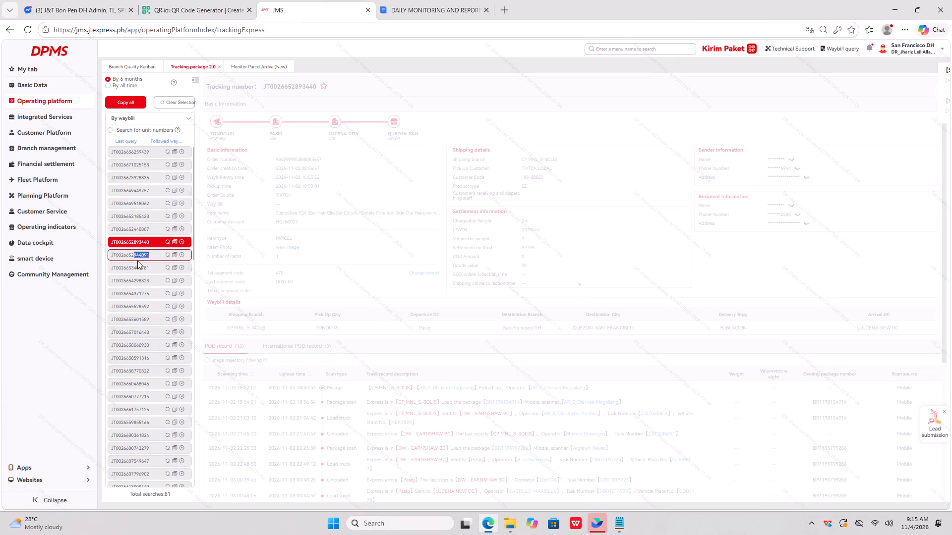
left_click(173, 254)
left_click(185, 13)
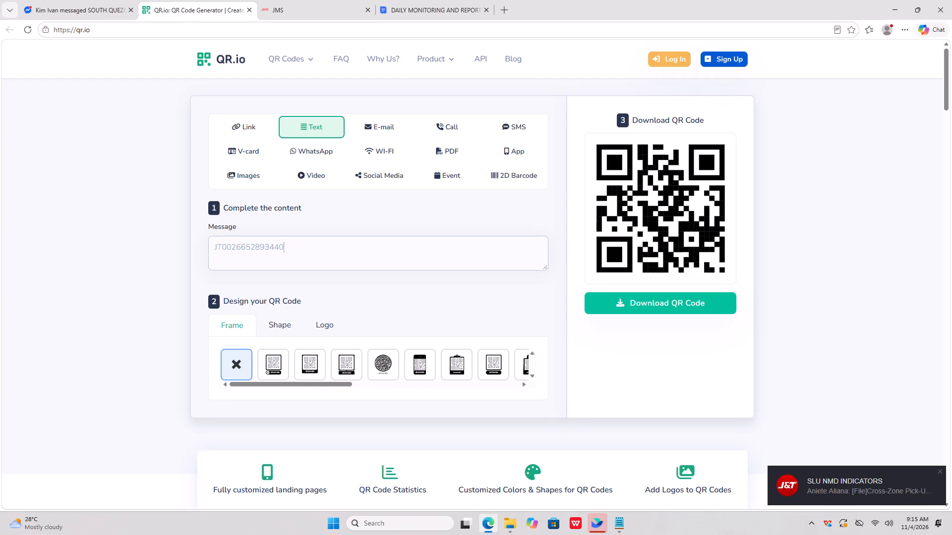
left_click_drag(302, 249, 122, 240)
key("ctrl+v")
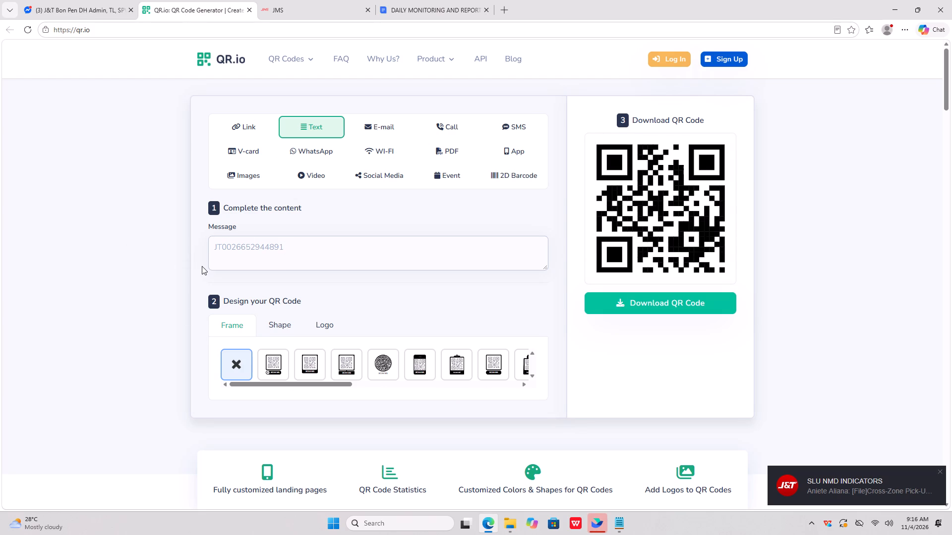
left_click(280, 0)
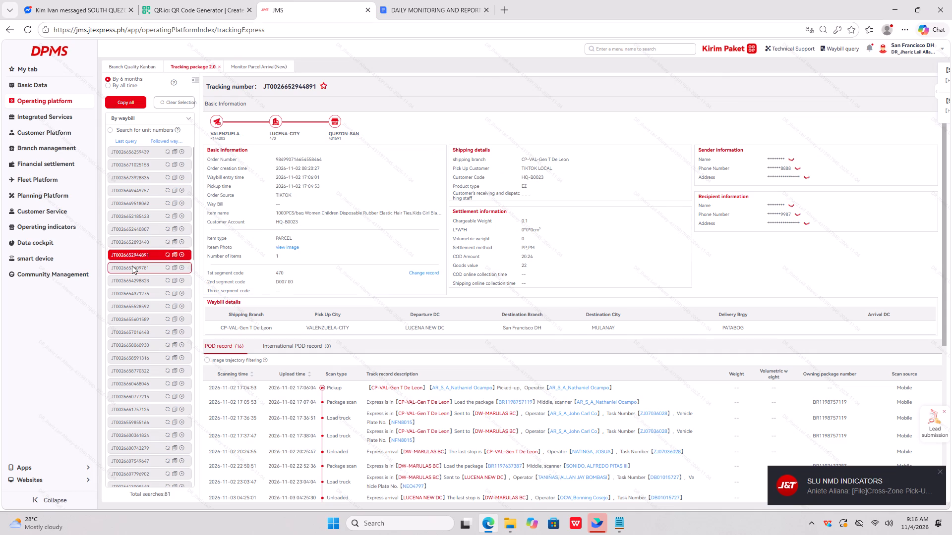
left_click(132, 266)
left_click(172, 268)
left_click(168, 0)
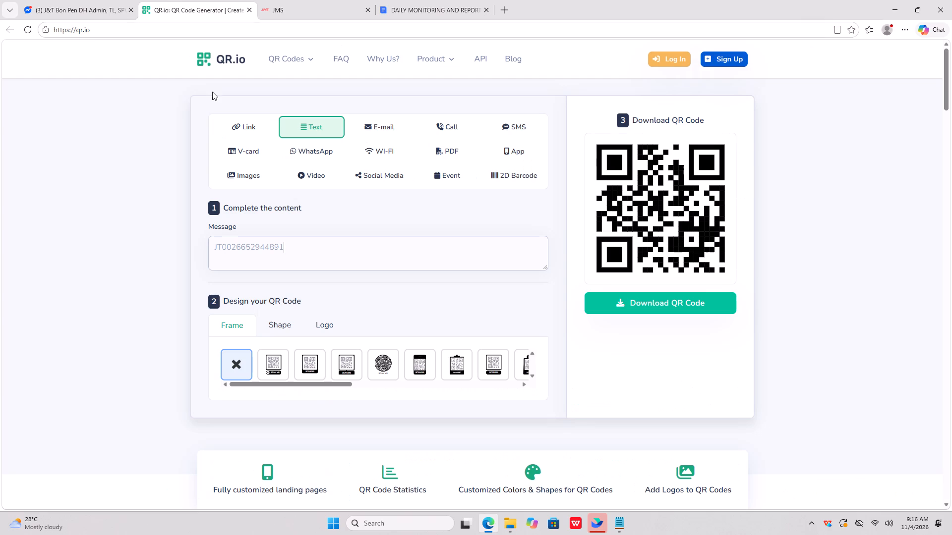
left_click_drag(305, 249, 112, 233)
key("ctrl+v")
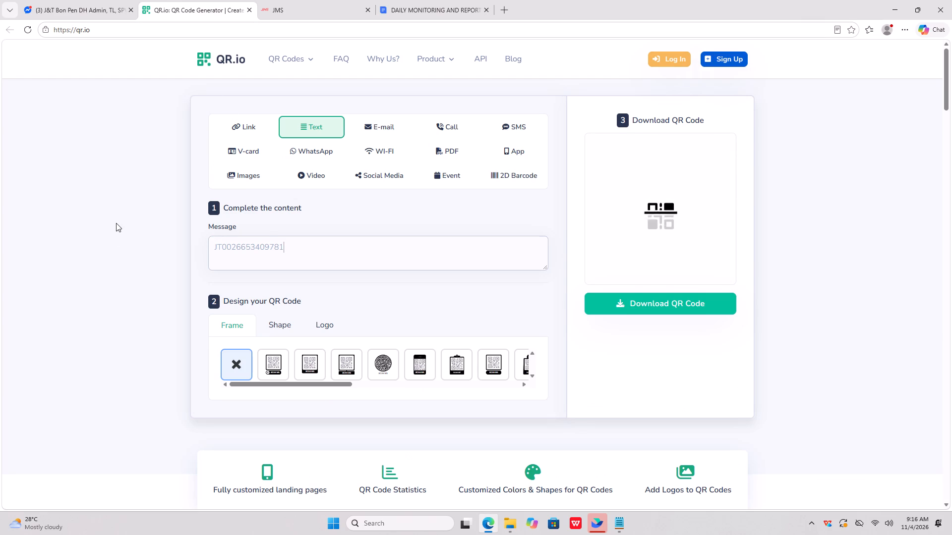
left_click(285, 0)
left_click(120, 284)
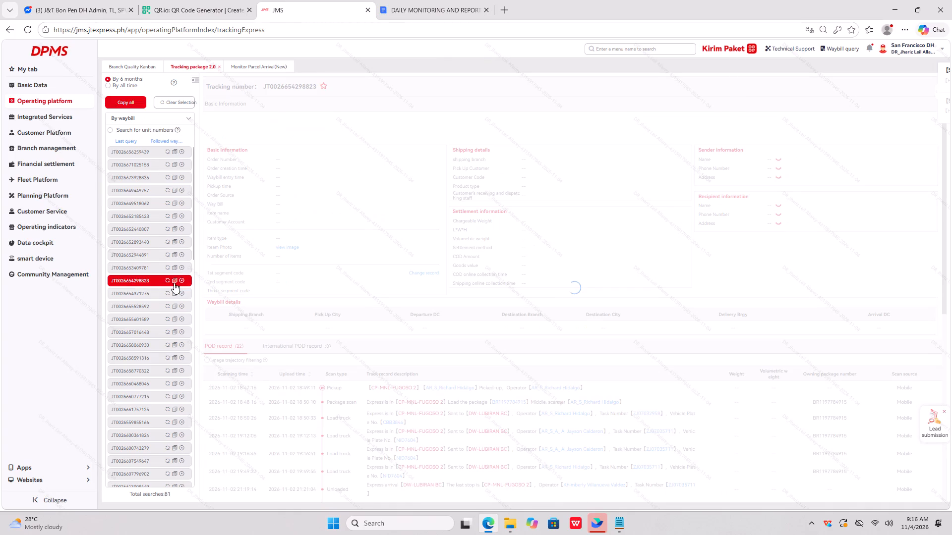
left_click(174, 283)
left_click(206, 12)
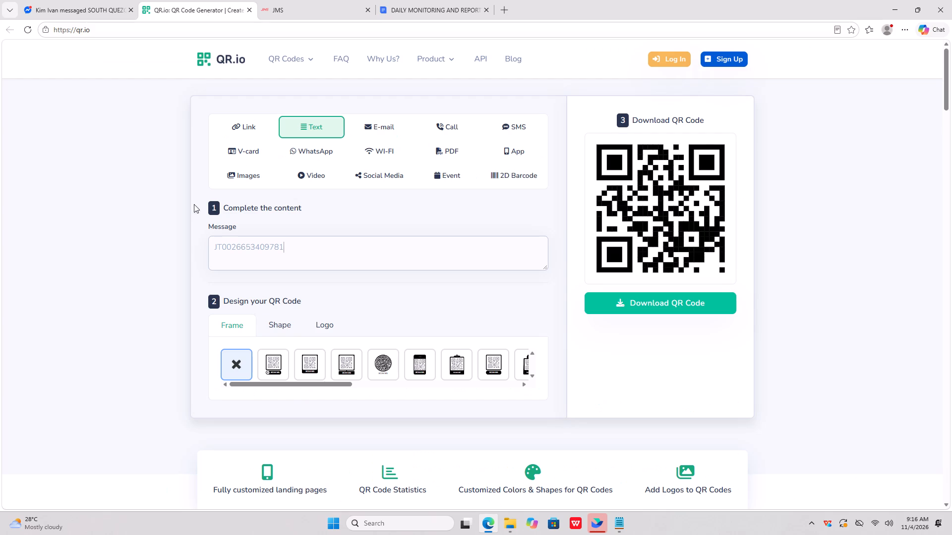
left_click_drag(324, 251, 126, 244)
key("ctrl+v")
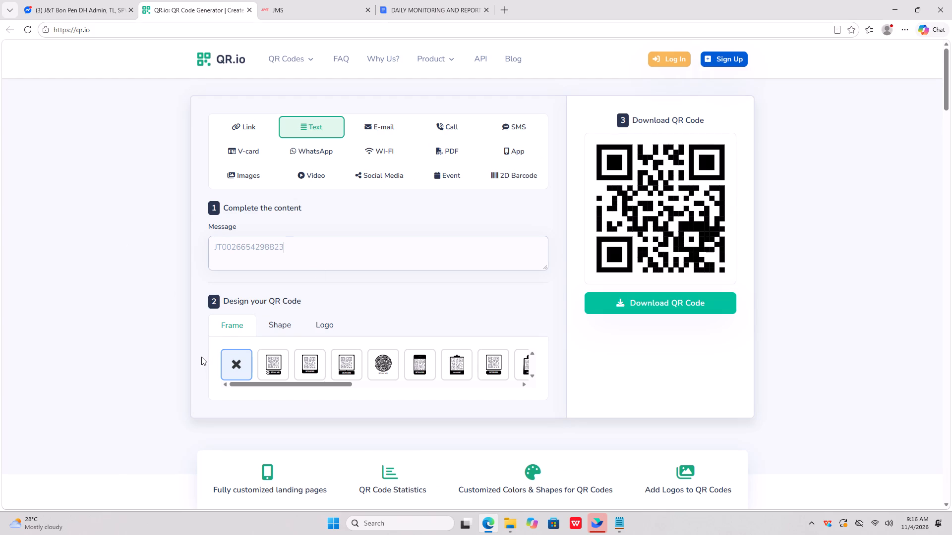
left_click(288, 10)
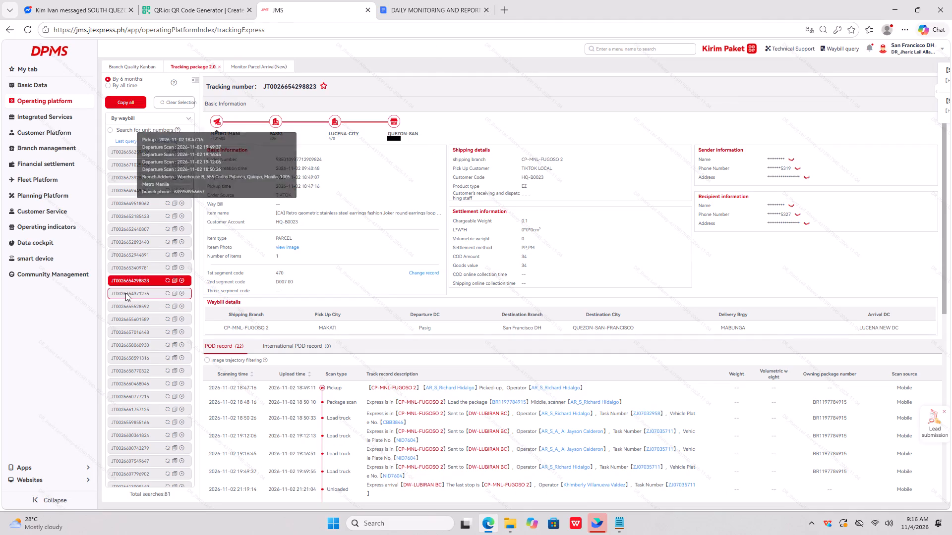
left_click(126, 293)
left_click(172, 292)
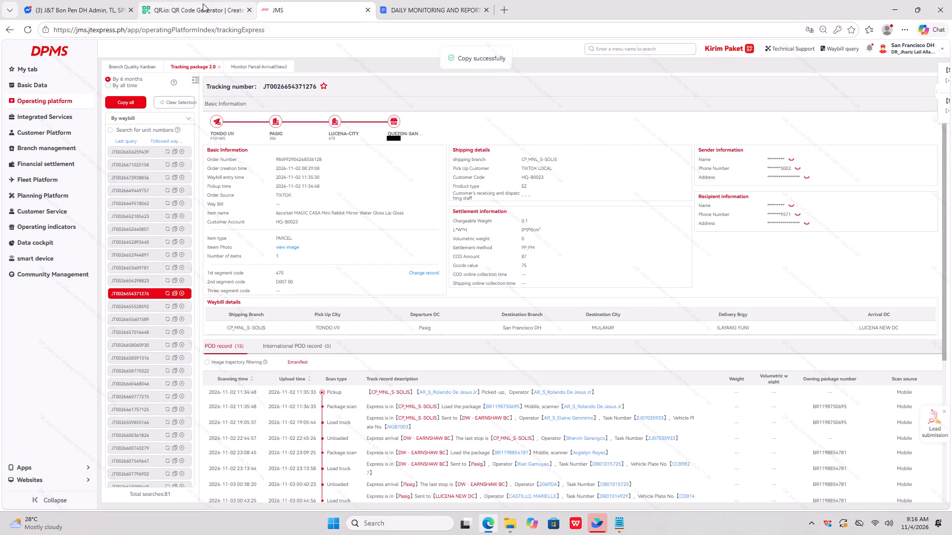
left_click(203, 3)
left_click_drag(293, 240, 144, 233)
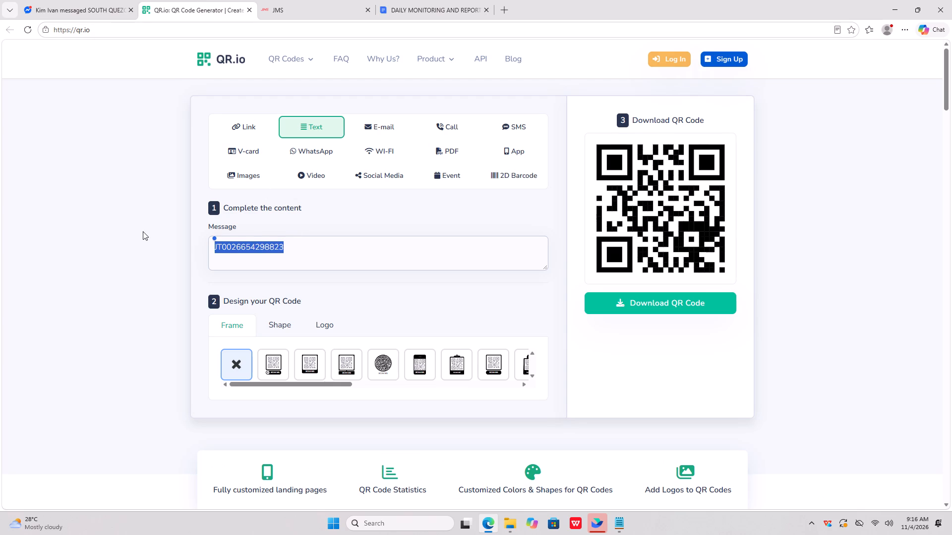
key("ctrl+v")
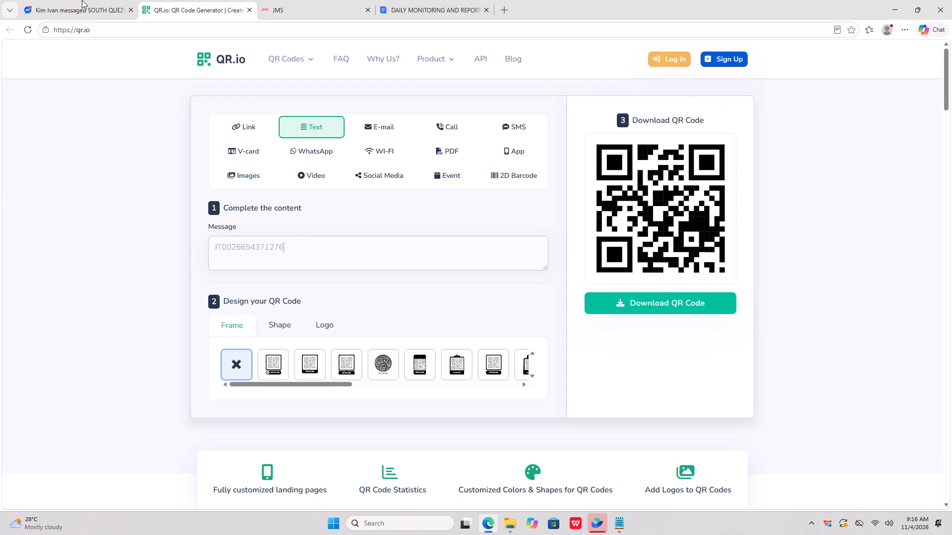
left_click_drag(283, 5, 291, 11)
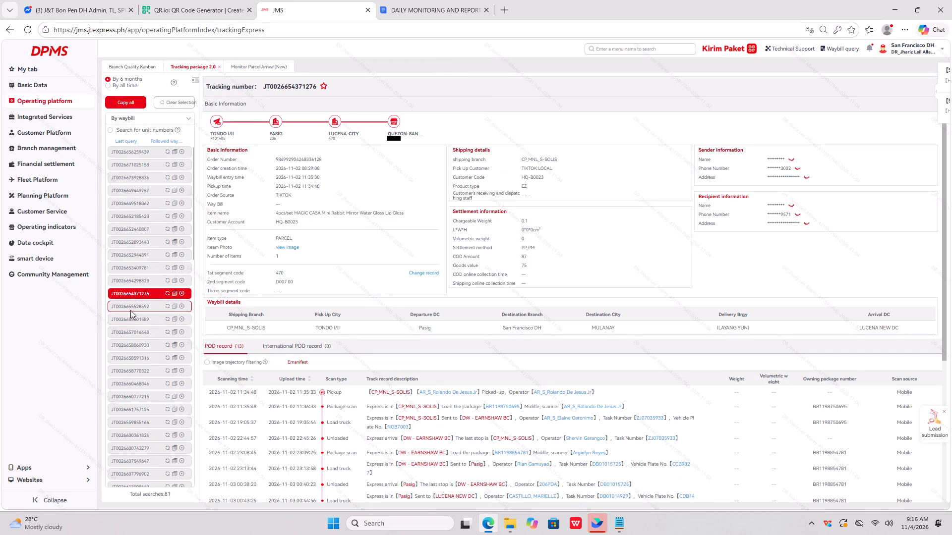
left_click(131, 309)
left_click(172, 308)
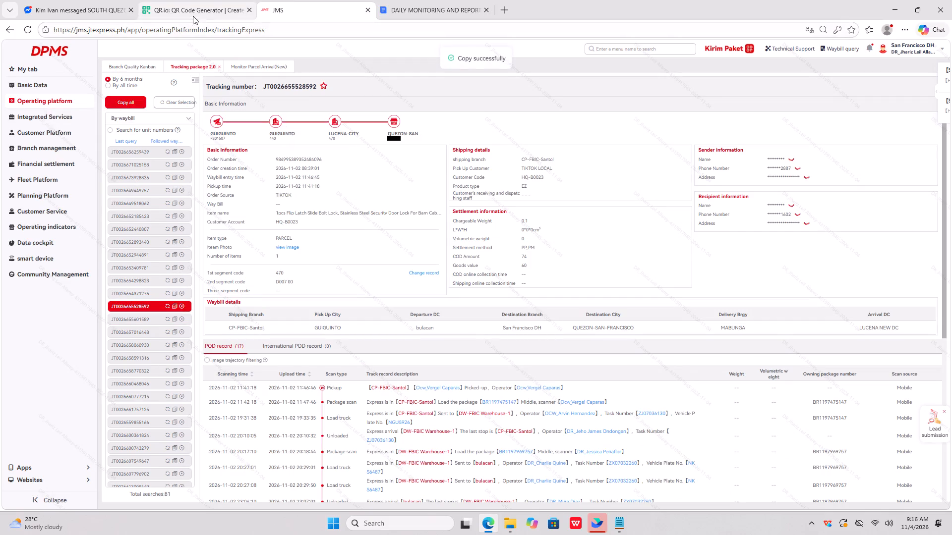
left_click(193, 16)
left_click_drag(324, 247, 118, 244)
key("ctrl+v")
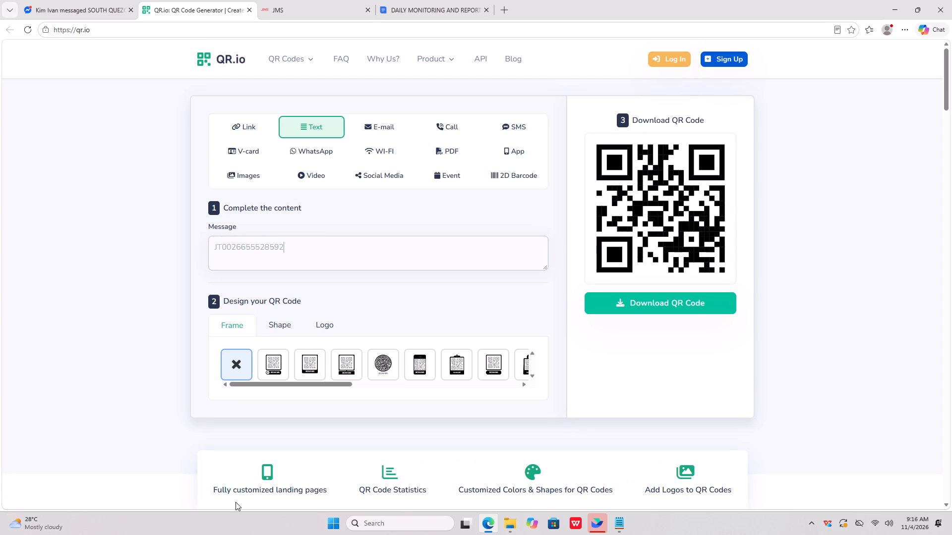
left_click(318, 6)
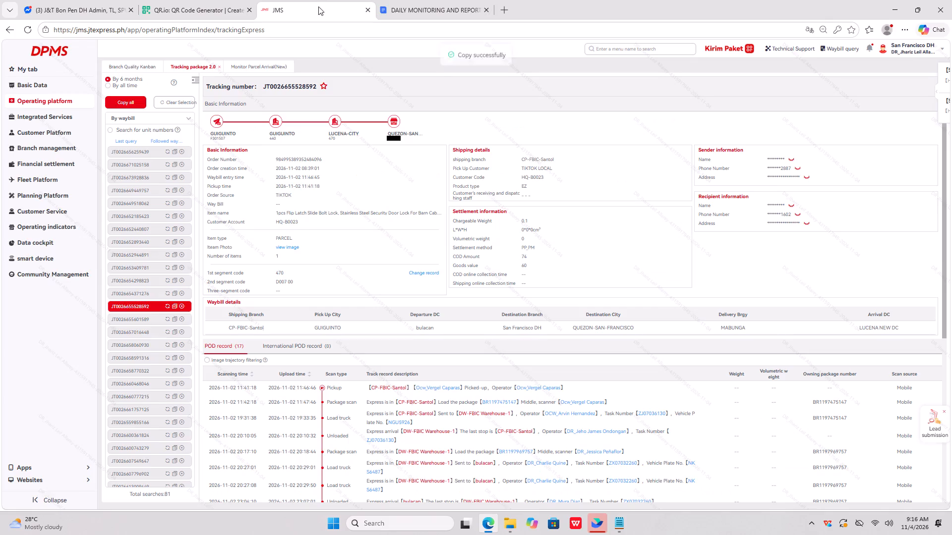
left_click(145, 316)
left_click(172, 318)
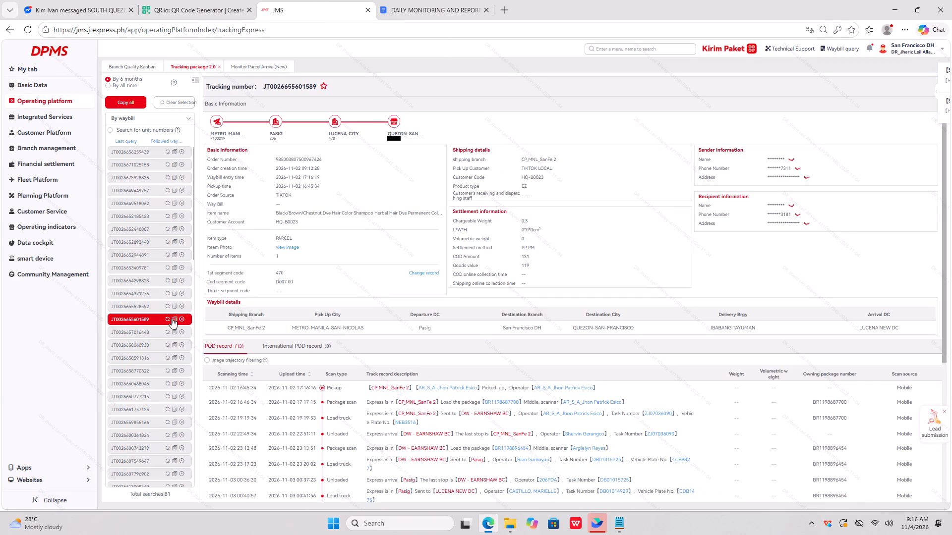
left_click(200, 18)
left_click_drag(297, 248, 111, 243)
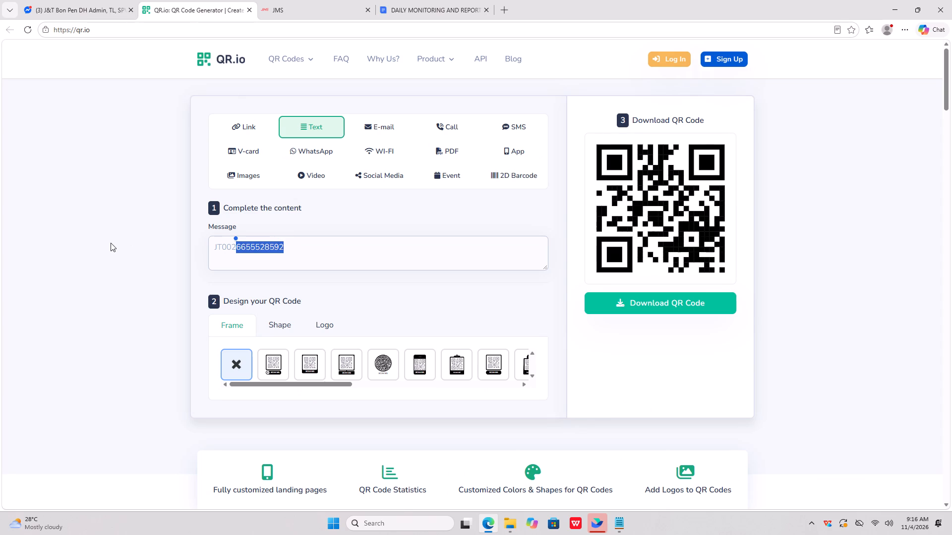
left_click_drag(111, 243, 108, 243)
key("ctrl+v")
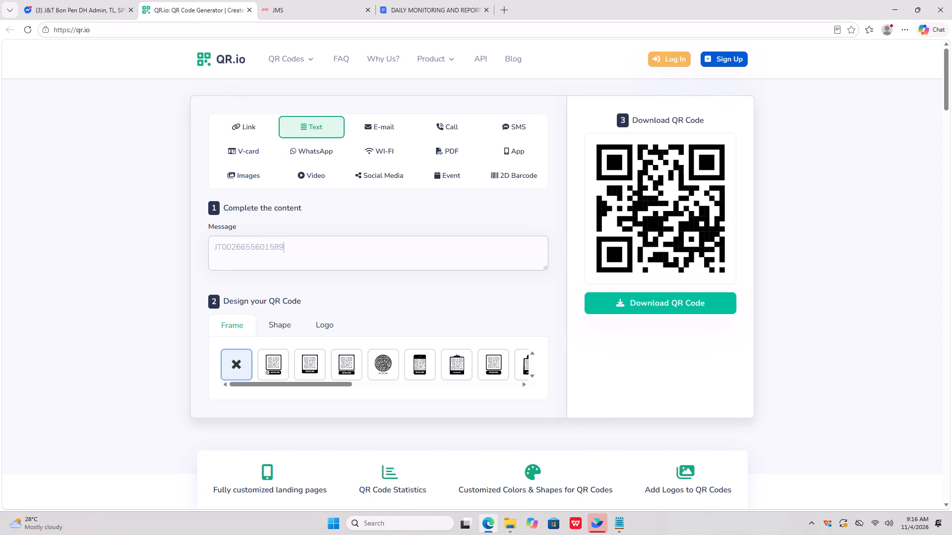
left_click(281, 9)
scroll(120, 334, "down", 3)
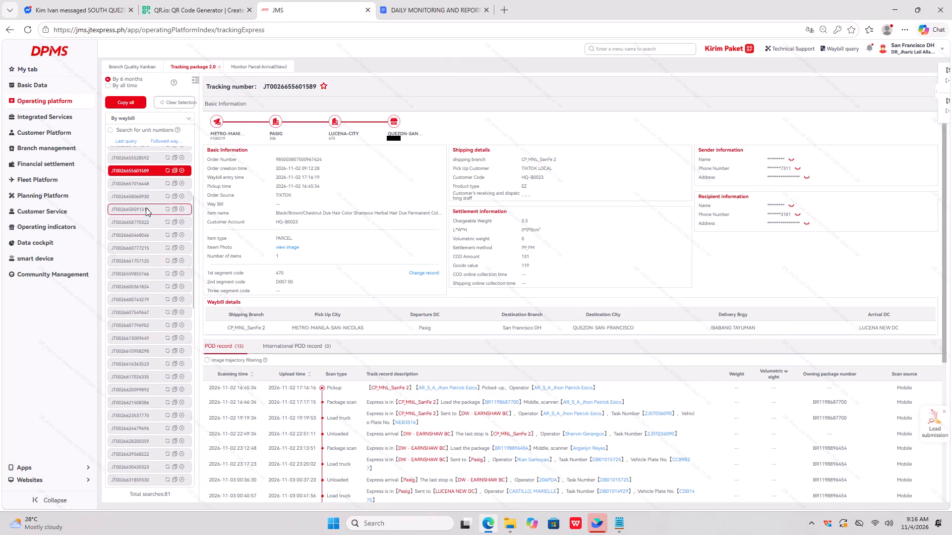
left_click(141, 186)
left_click(172, 184)
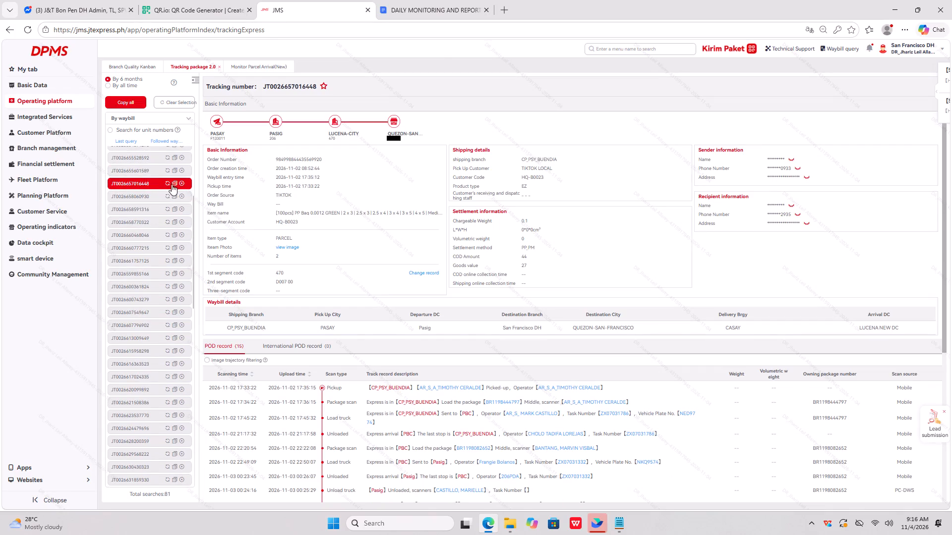
left_click(194, 7)
left_click_drag(297, 242, 104, 232)
key("ctrl+v")
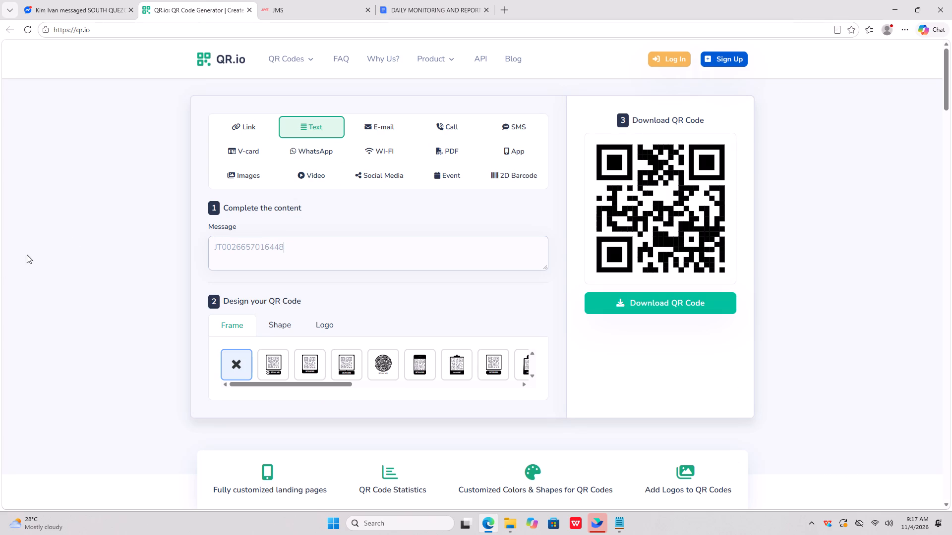
left_click(326, 0)
left_click(151, 198)
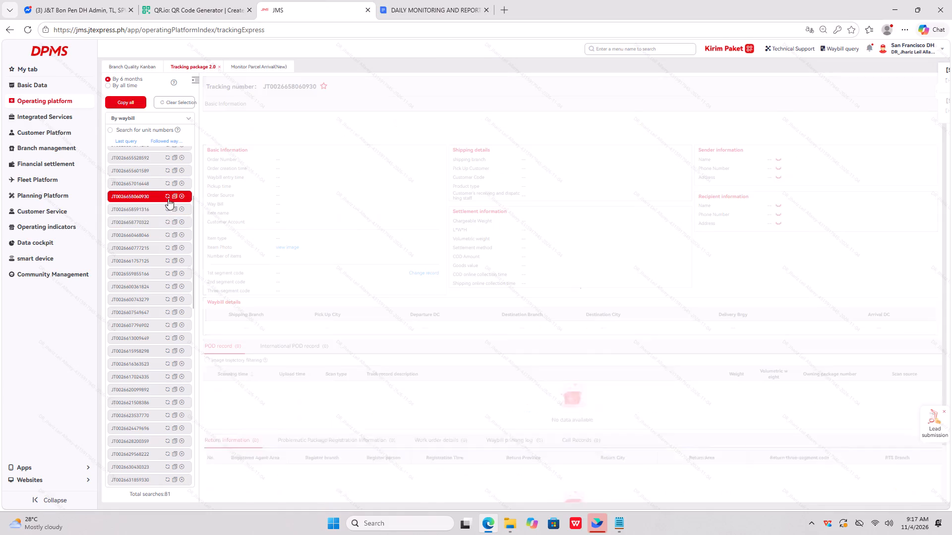
left_click(174, 197)
left_click(194, 11)
left_click_drag(307, 269, 303, 254)
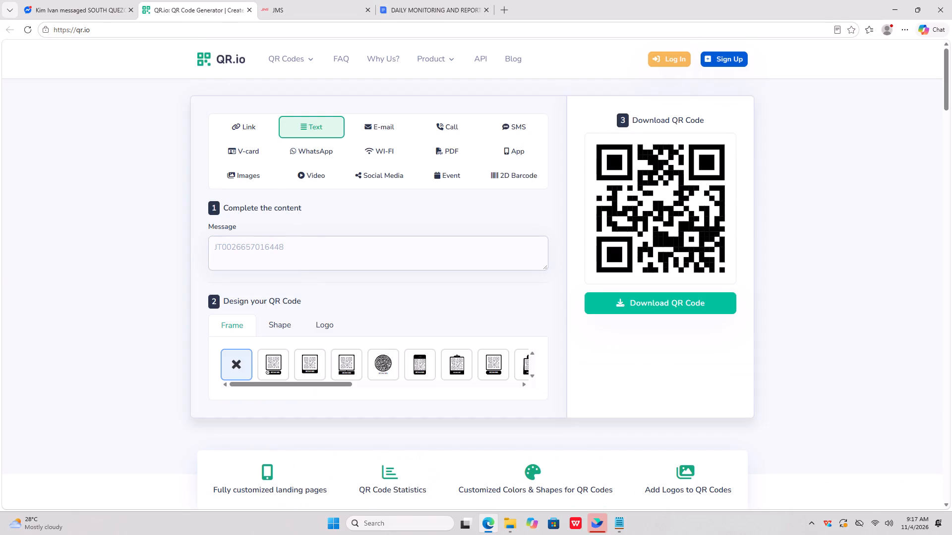
left_click_drag(303, 254, 108, 241)
key("ctrl+v")
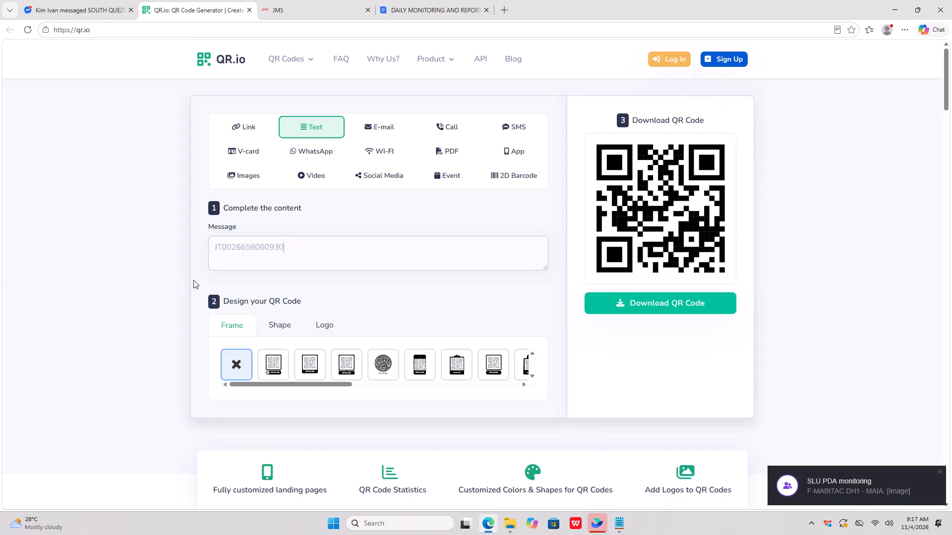
left_click(306, 15)
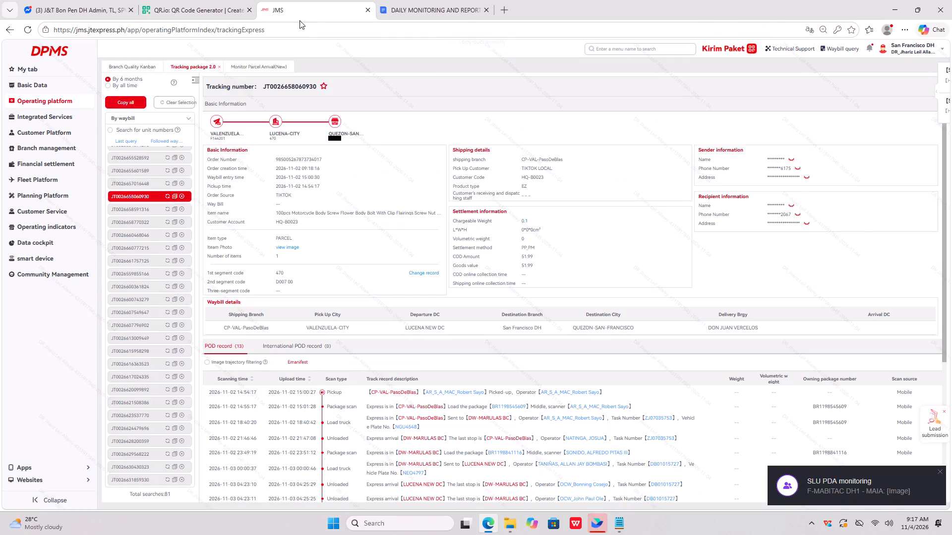
left_click(135, 212)
left_click(174, 209)
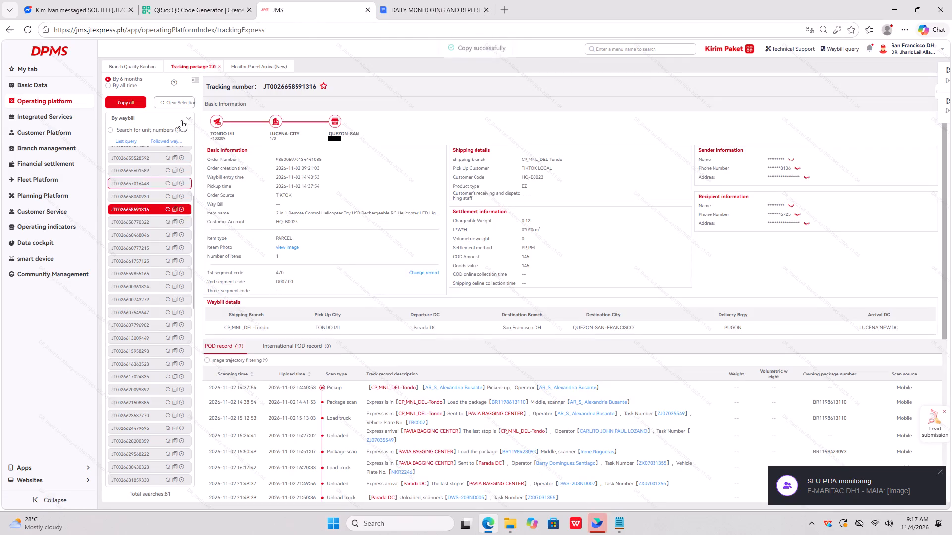
left_click(187, 14)
left_click_drag(302, 245, 119, 242)
key("ctrl+v")
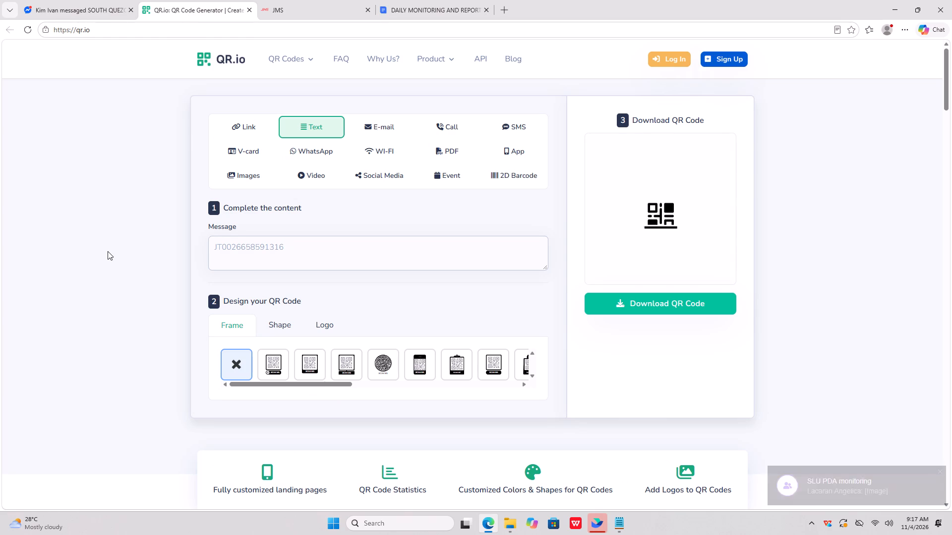
left_click(344, 0)
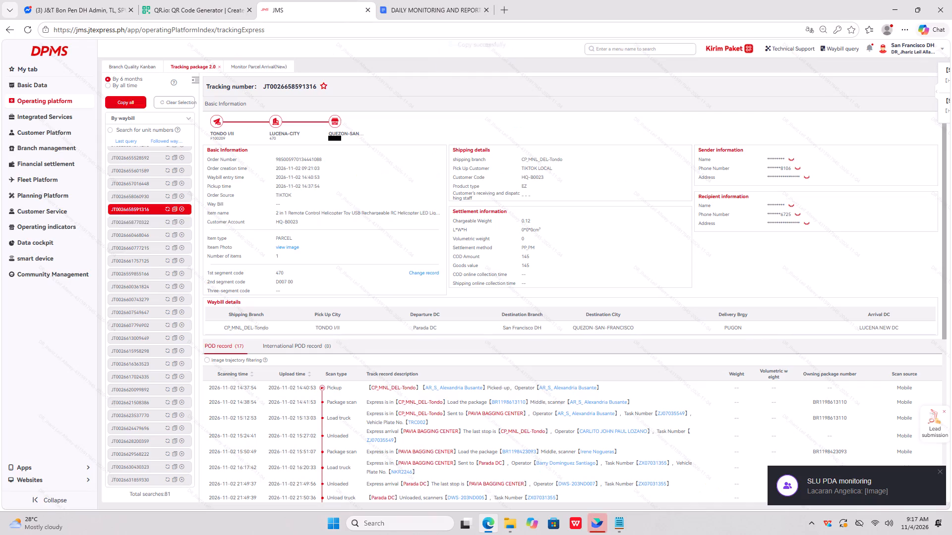
left_click(153, 226)
left_click(173, 223)
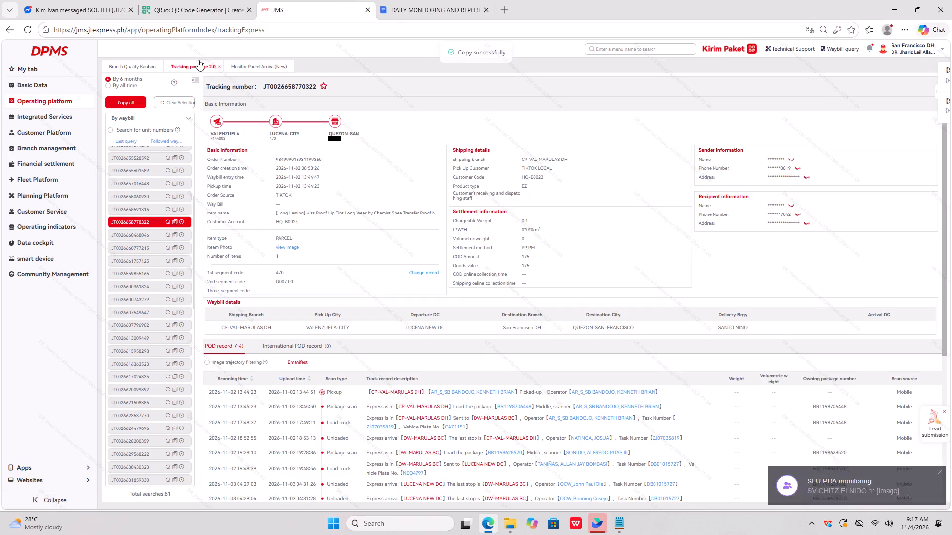
left_click(205, 15)
left_click_drag(294, 252, 87, 236)
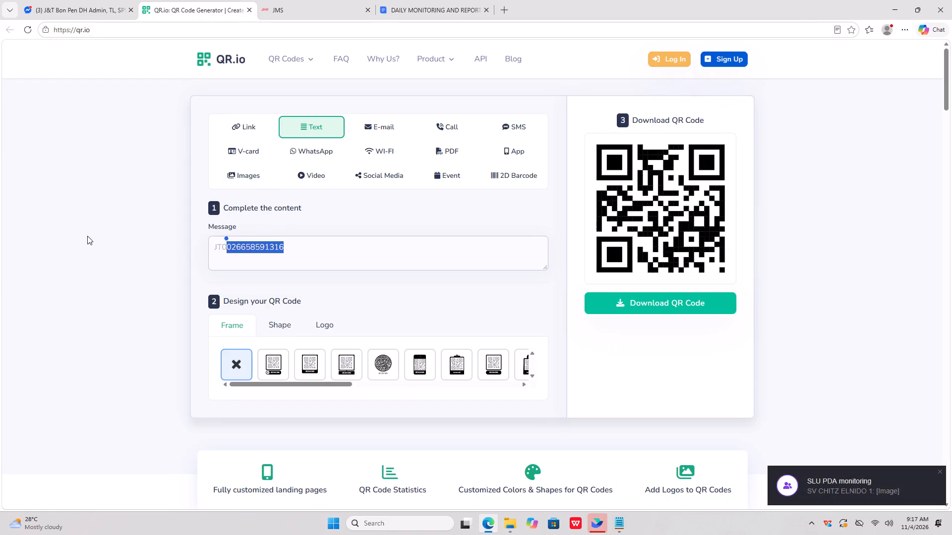
left_click_drag(87, 236, 85, 236)
key("ctrl+v")
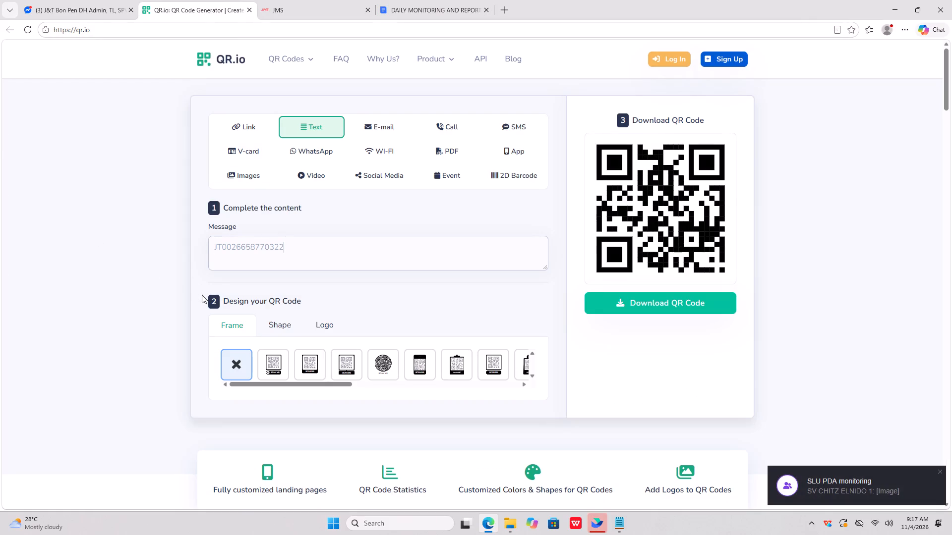
left_click(338, 6)
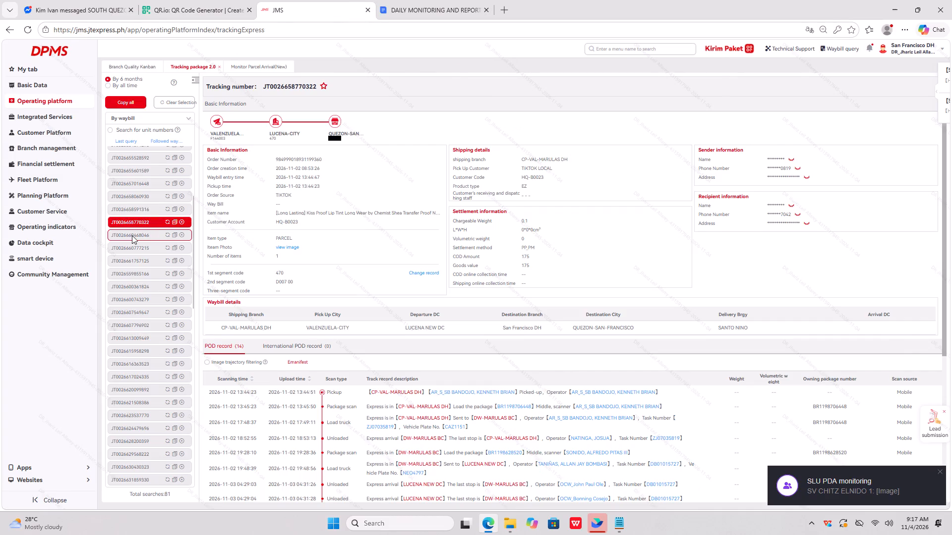
left_click(132, 235)
left_click(175, 235)
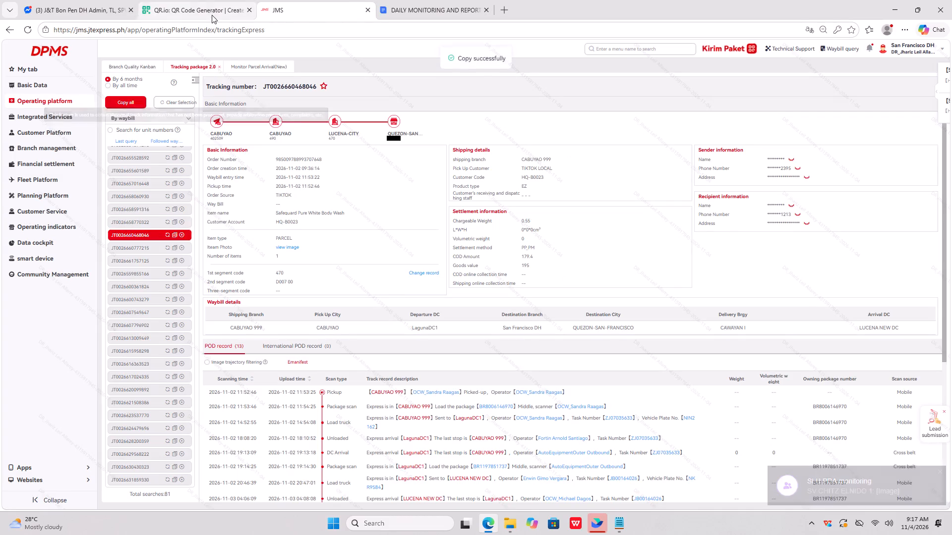
left_click(212, 15)
left_click_drag(284, 247, 132, 245)
key("ctrl+v")
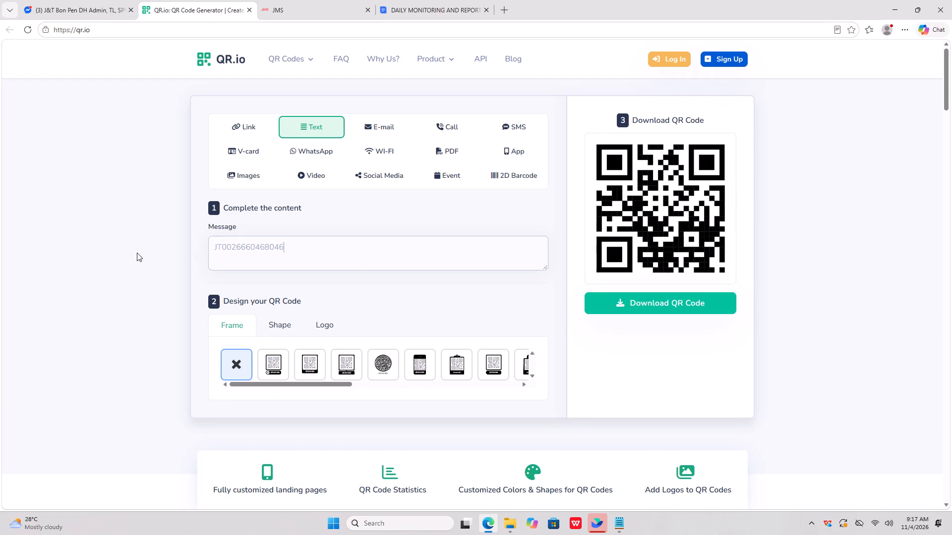
left_click(309, 0)
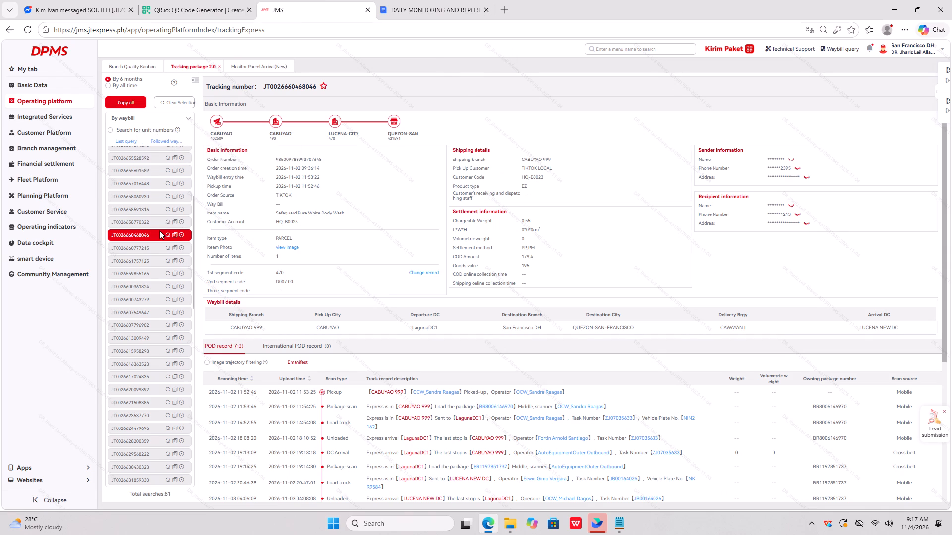
left_click(140, 245)
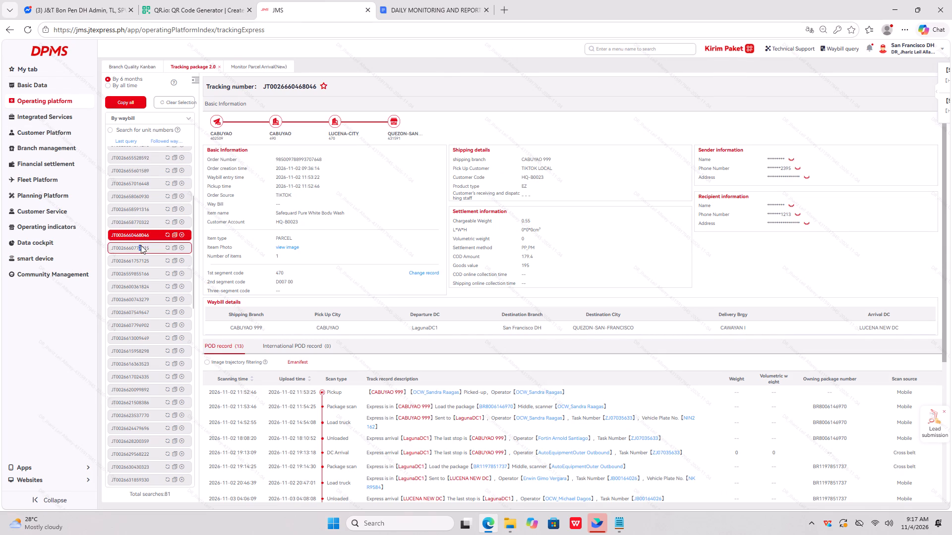
left_click(174, 247)
left_click(228, 0)
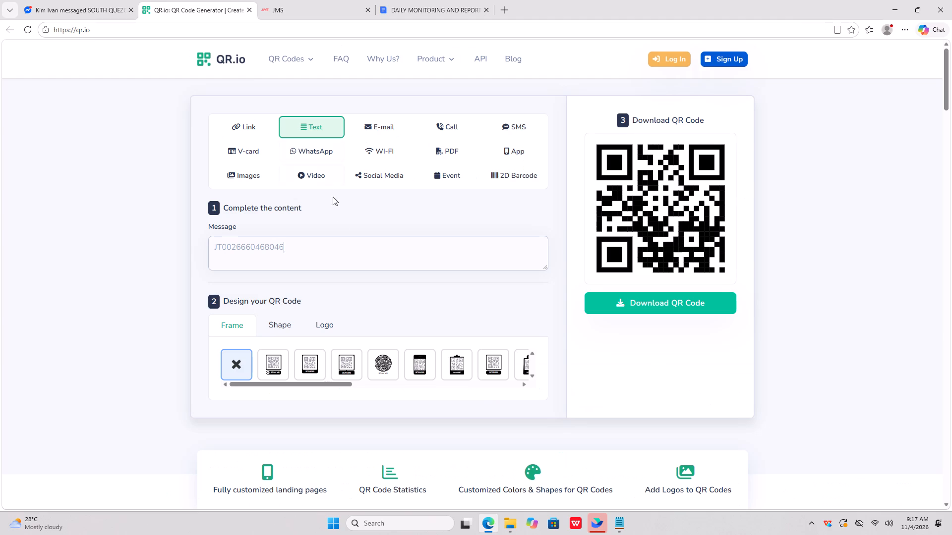
left_click_drag(335, 248, 146, 225)
key("ctrl+v")
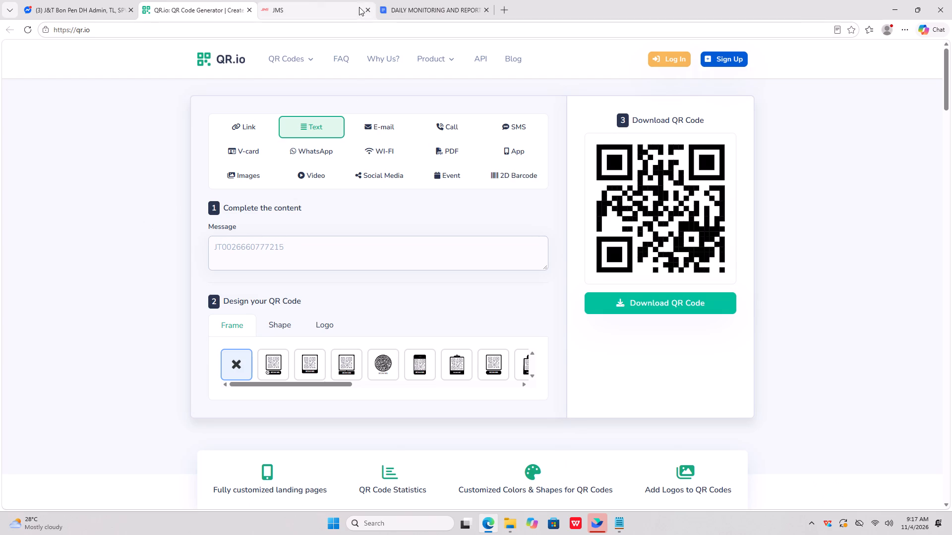
left_click(306, 5)
left_click(134, 265)
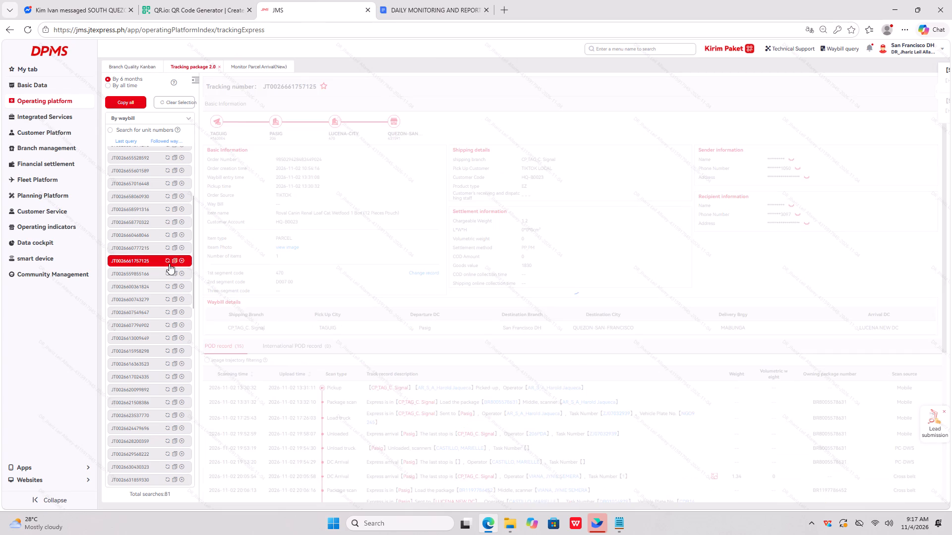
left_click(173, 262)
left_click(213, 0)
left_click_drag(297, 253, 126, 247)
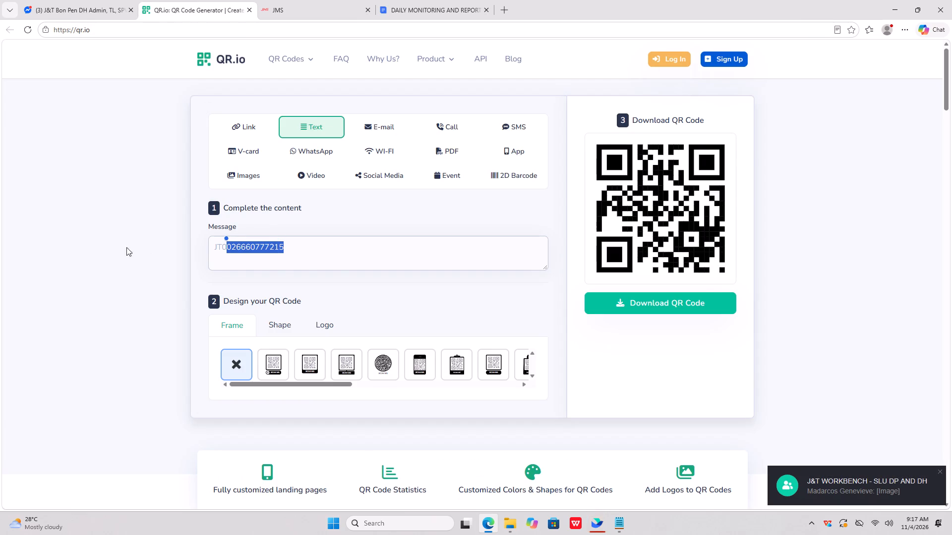
left_click_drag(126, 247, 118, 246)
key("ctrl+v")
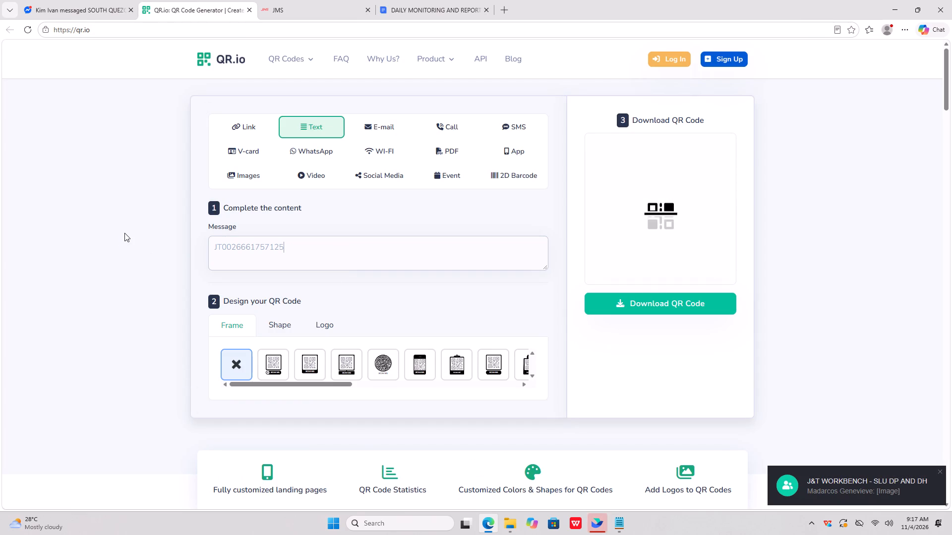
left_click(333, 14)
left_click(141, 276)
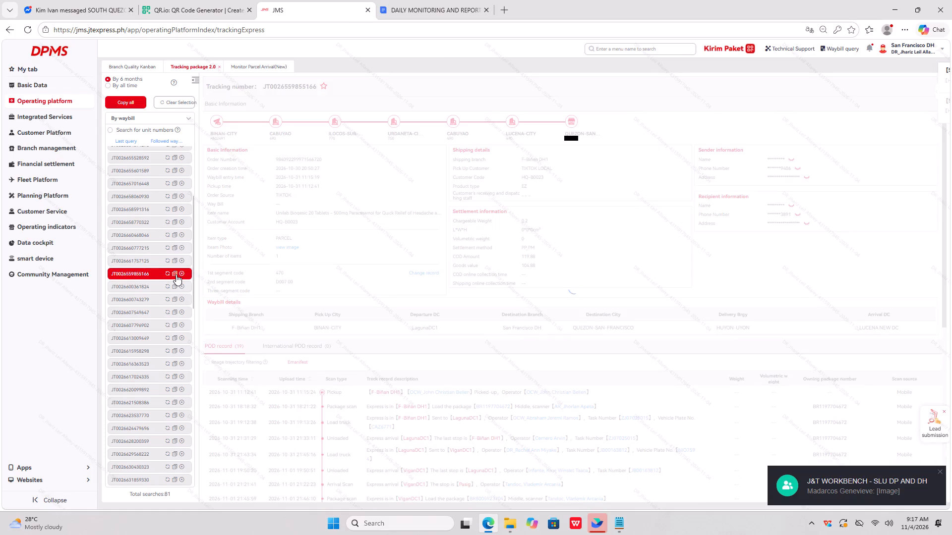
left_click(176, 274)
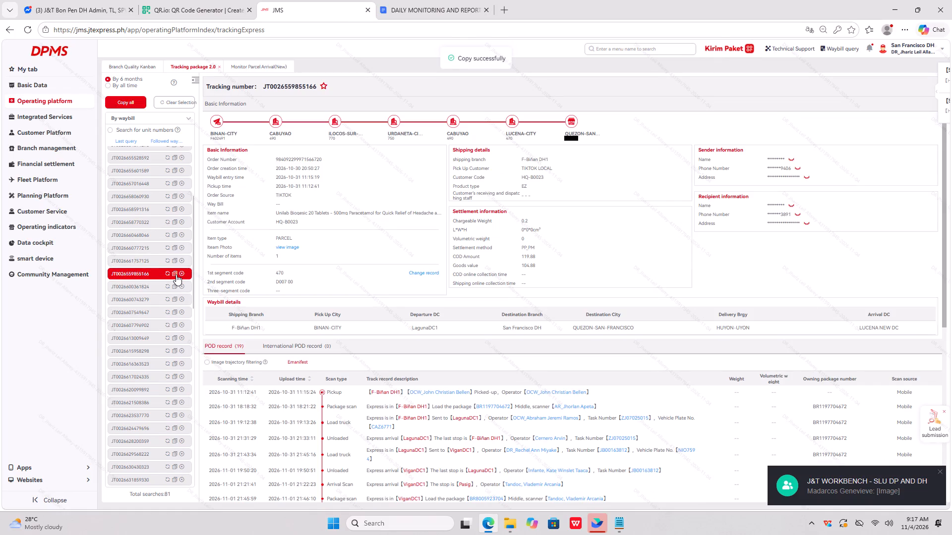
left_click(176, 274)
left_click(197, 5)
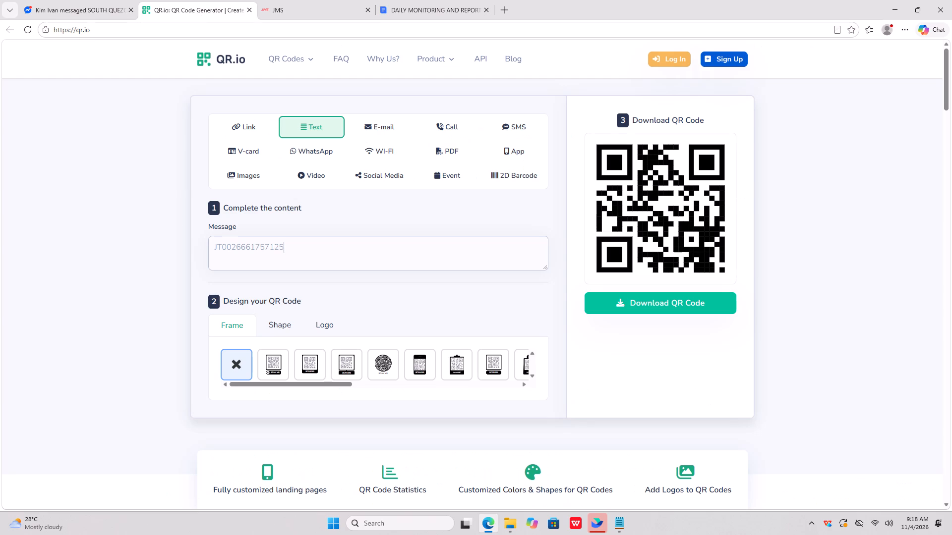
left_click_drag(302, 249, 144, 247)
key("ctrl+v")
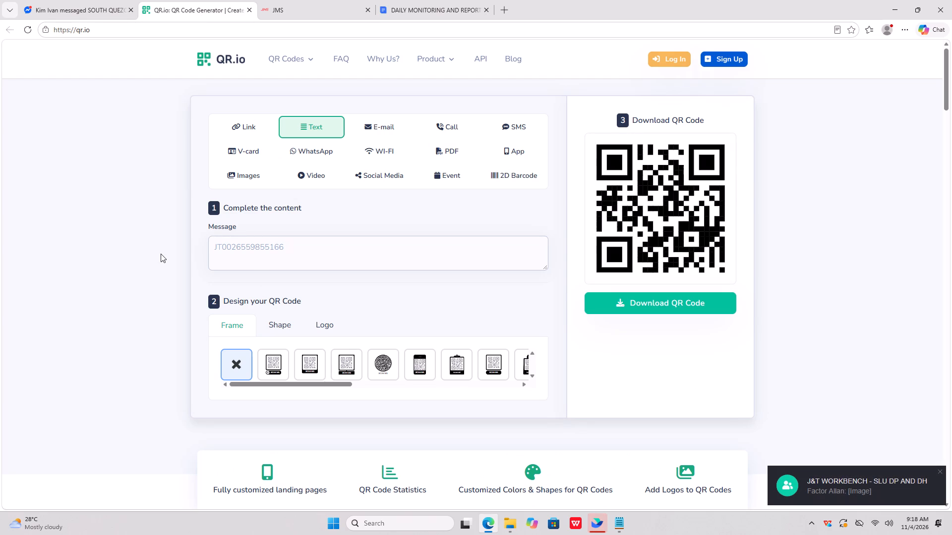
left_click(337, 8)
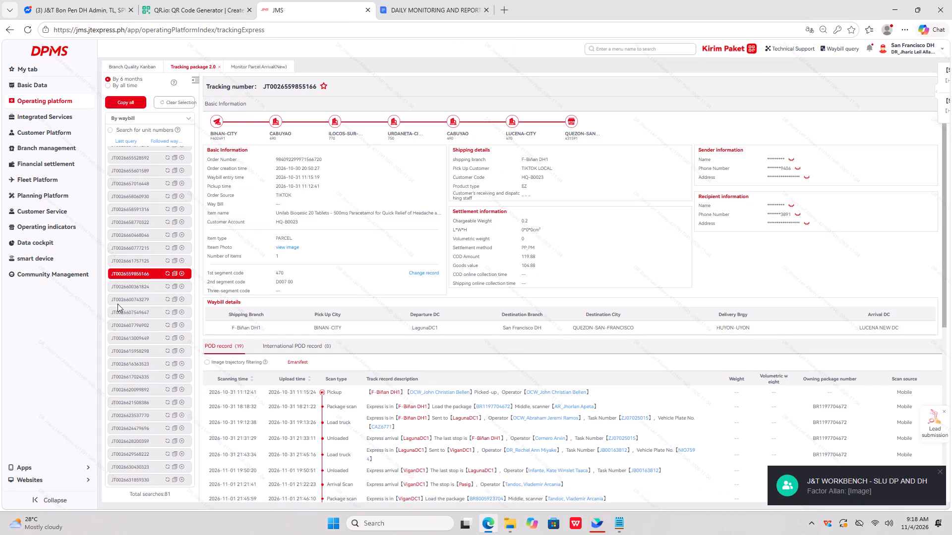
left_click(124, 288)
left_click(172, 288)
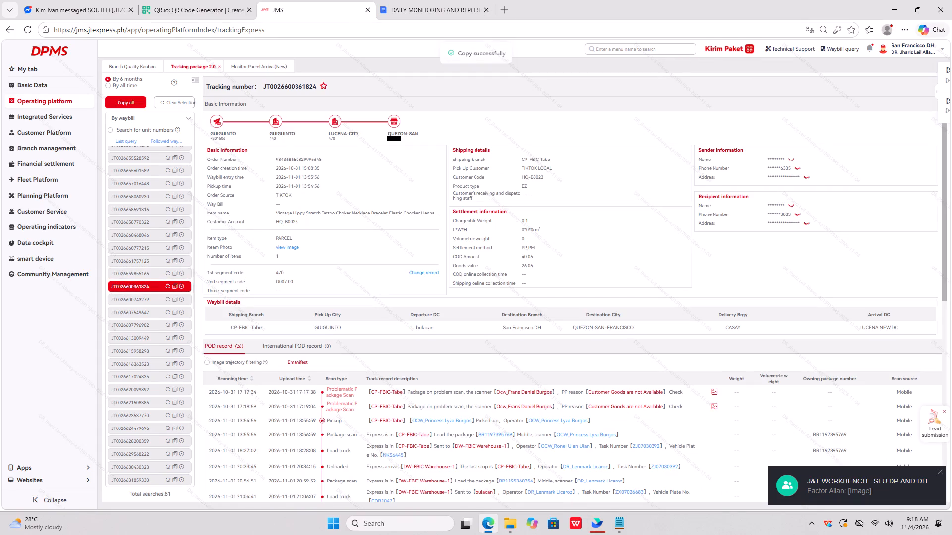
left_click(223, 15)
left_click_drag(312, 255, 76, 247)
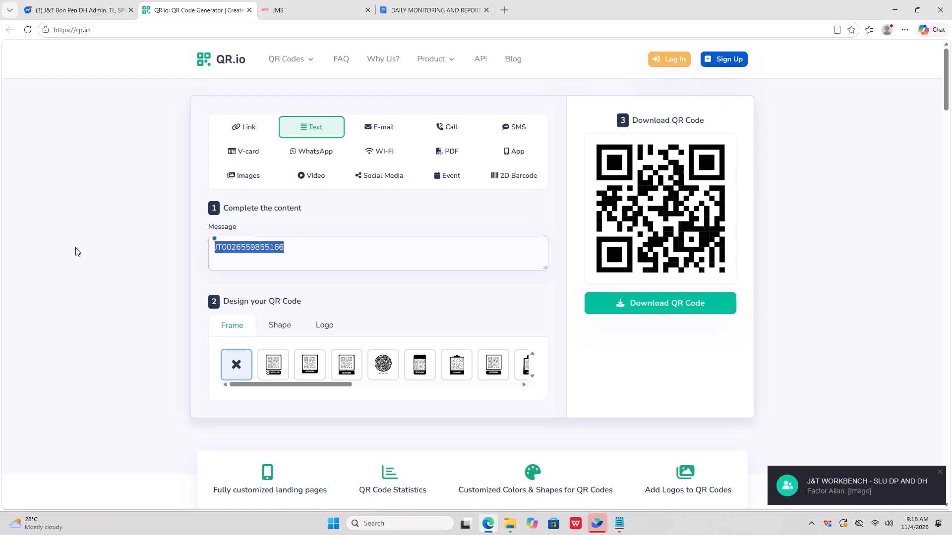
key("ctrl+v")
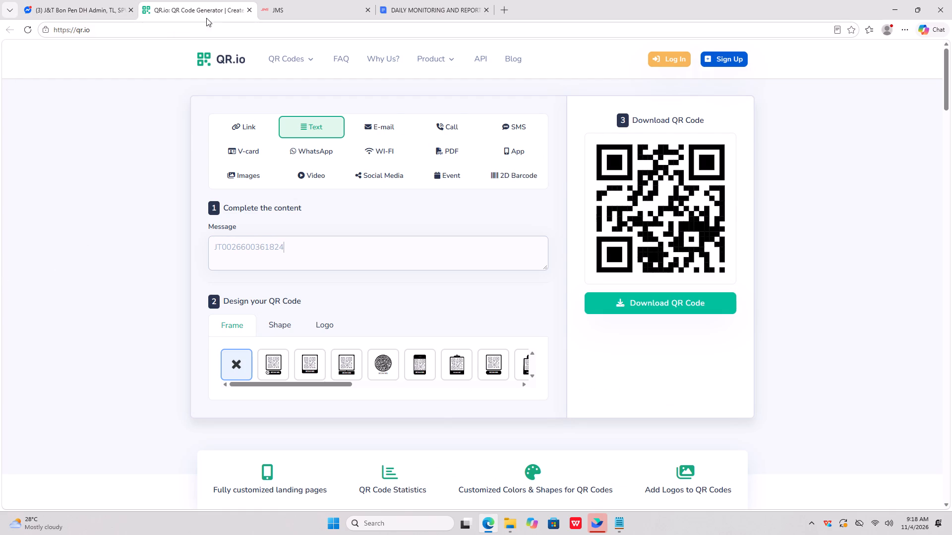
left_click(300, 9)
left_click(129, 298)
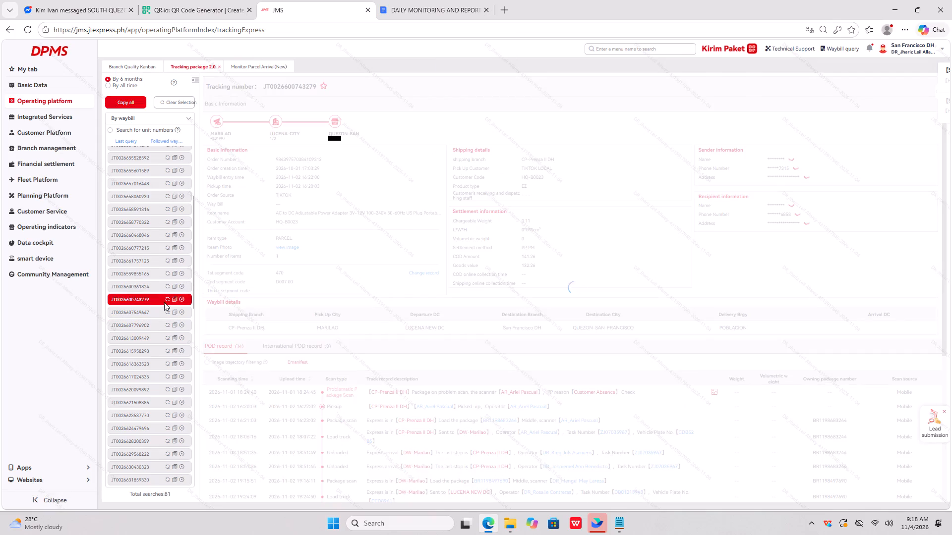
left_click(173, 300)
left_click(214, 12)
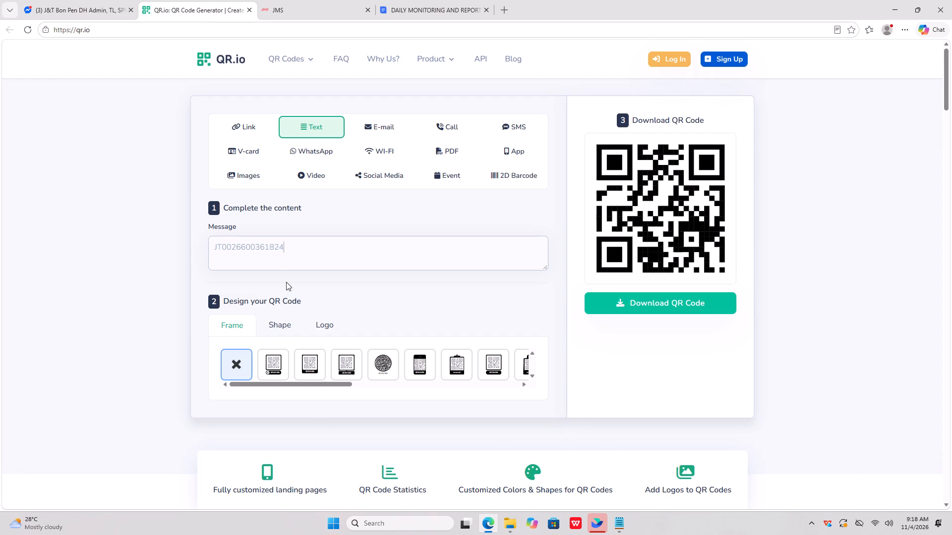
left_click_drag(310, 256, 11, 236)
key("ctrl+v")
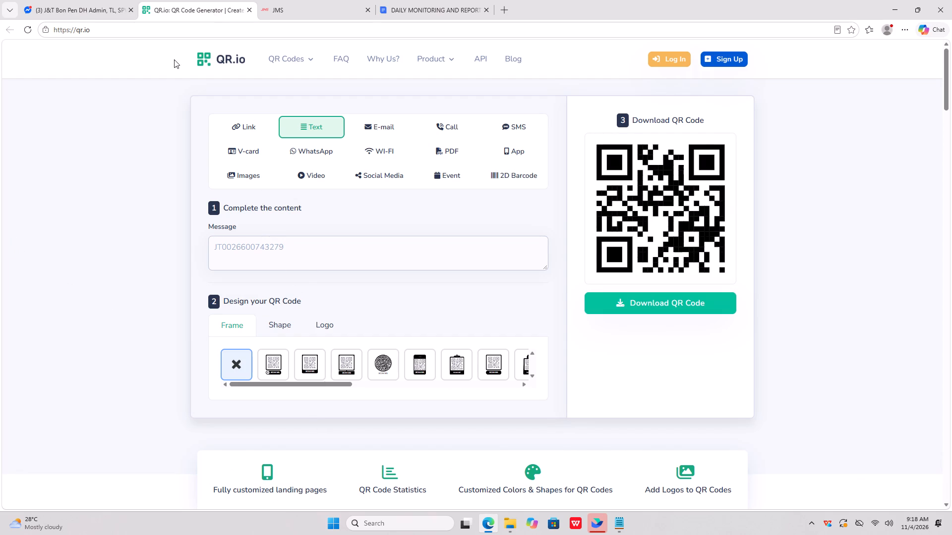
left_click(296, 10)
scroll(190, 238, "down", 3)
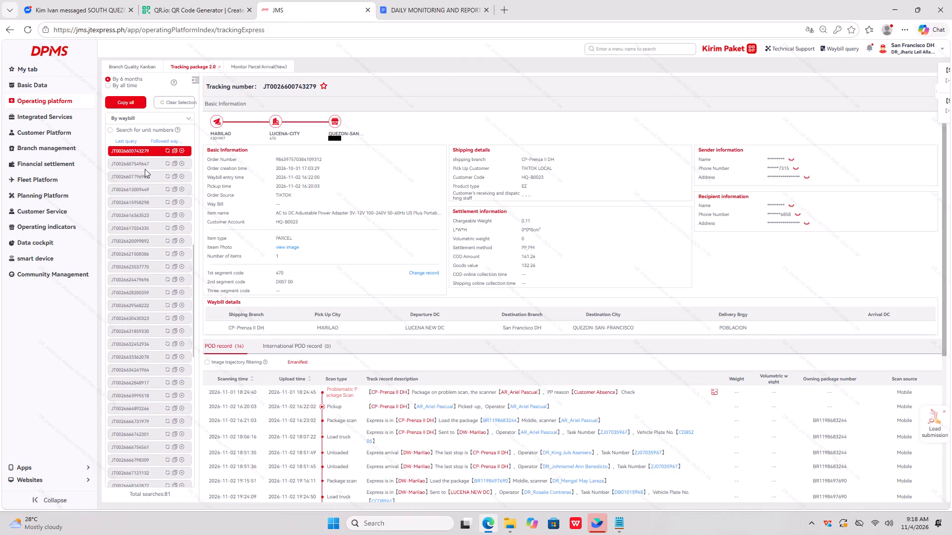
left_click(145, 164)
left_click(174, 161)
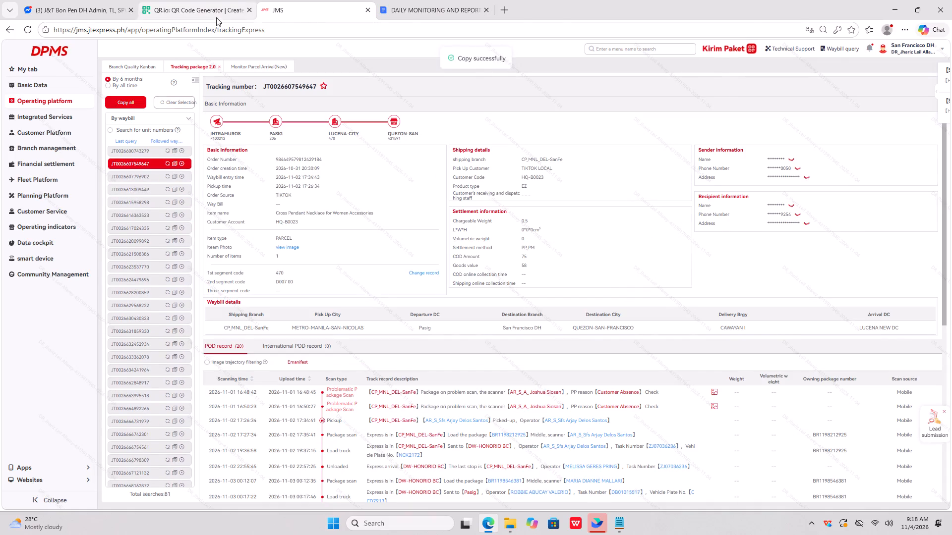
left_click(218, 12)
left_click_drag(291, 244, 124, 243)
key("ctrl+v")
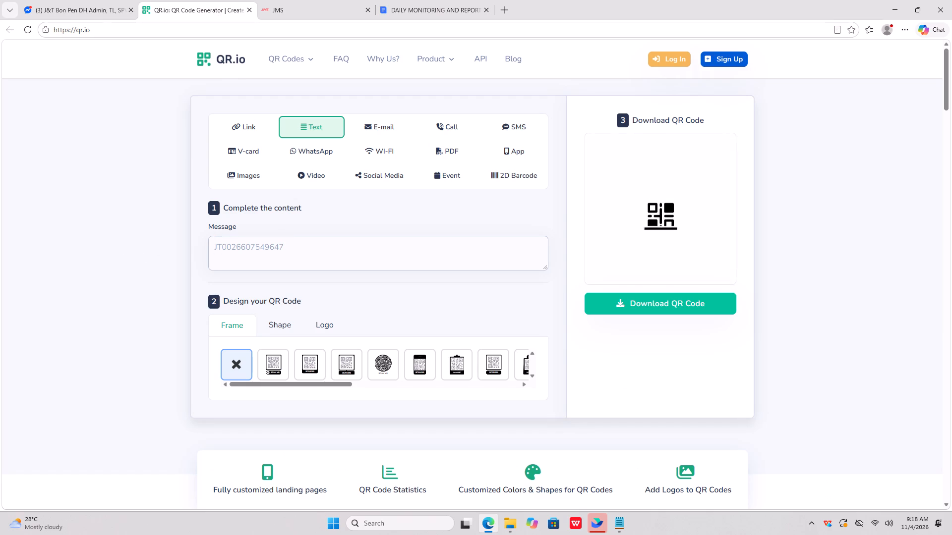
left_click(309, 11)
left_click(150, 176)
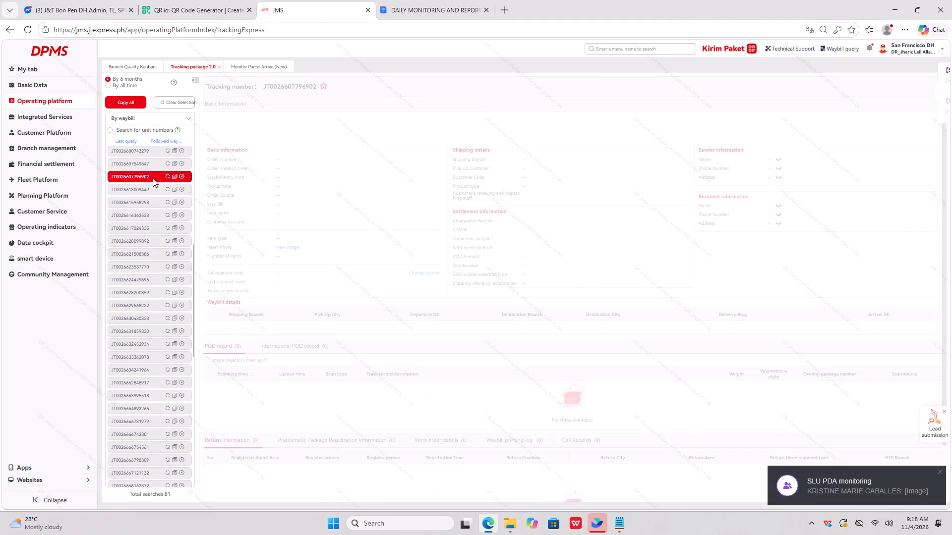
left_click(175, 175)
left_click(203, 0)
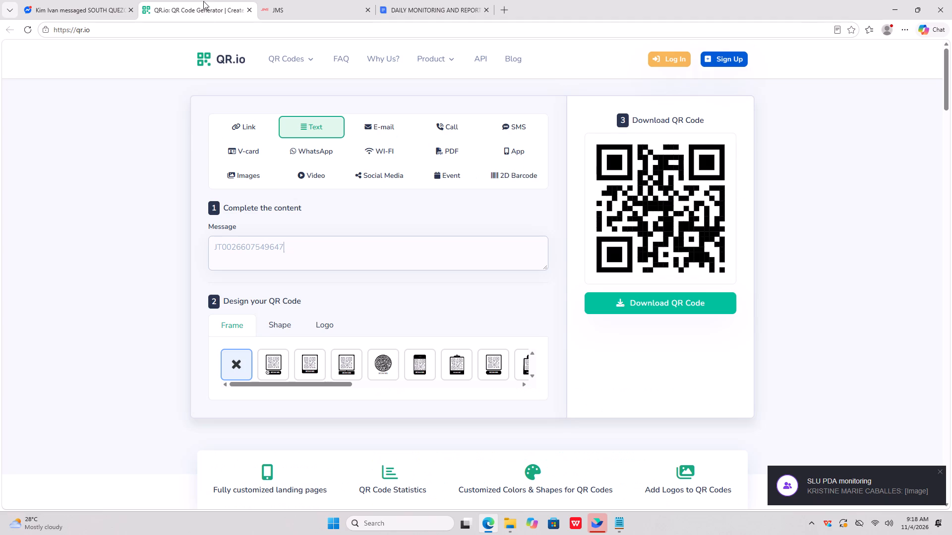
left_click_drag(328, 255, 95, 250)
key("ctrl+v")
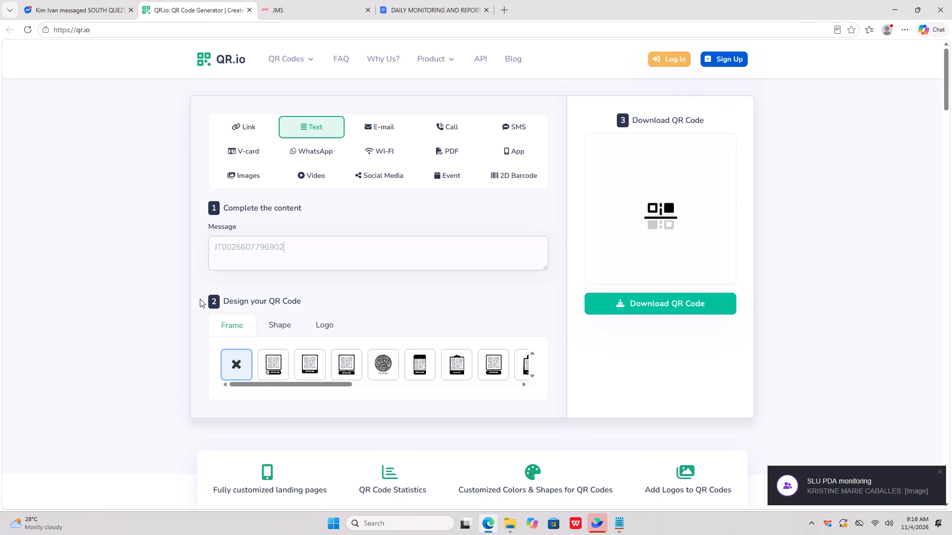
left_click(295, 9)
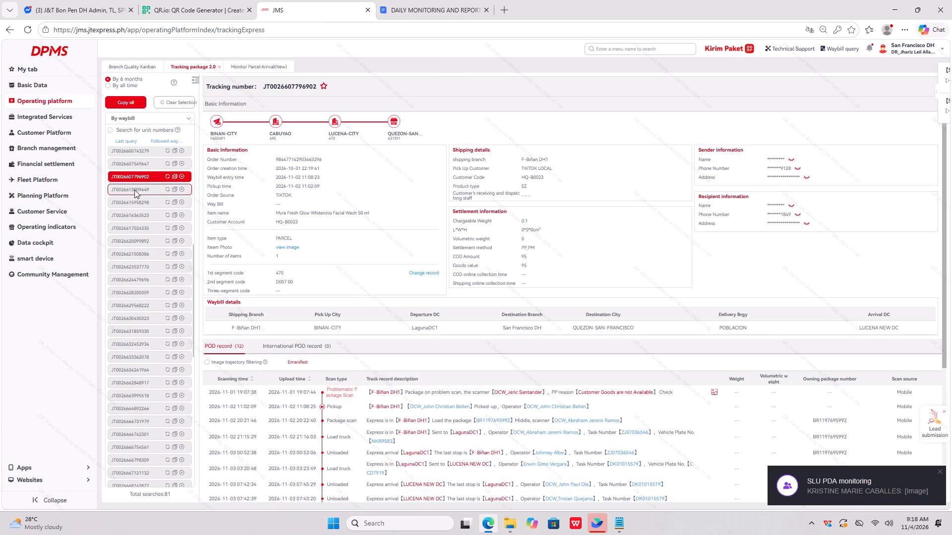
left_click(134, 190)
left_click(175, 189)
left_click(198, 11)
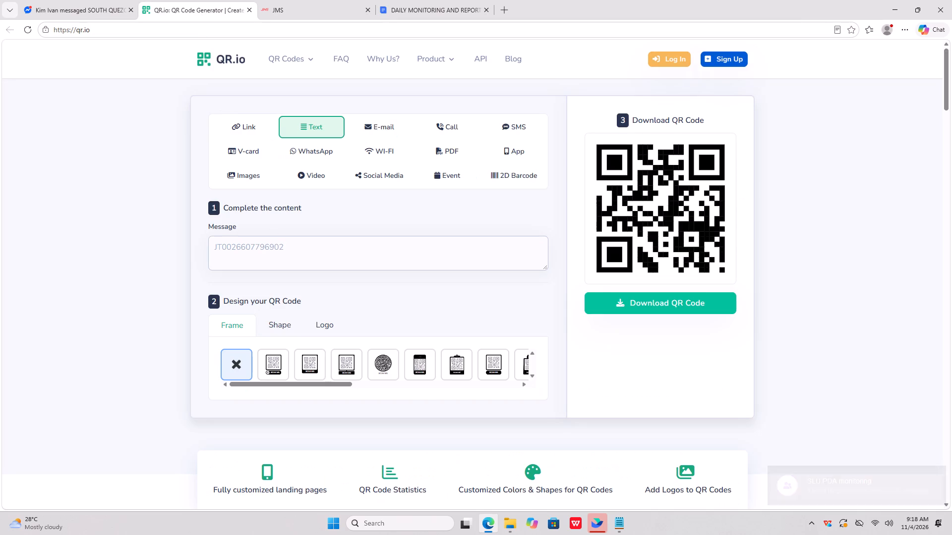
left_click_drag(299, 252, 127, 244)
key("ctrl+v")
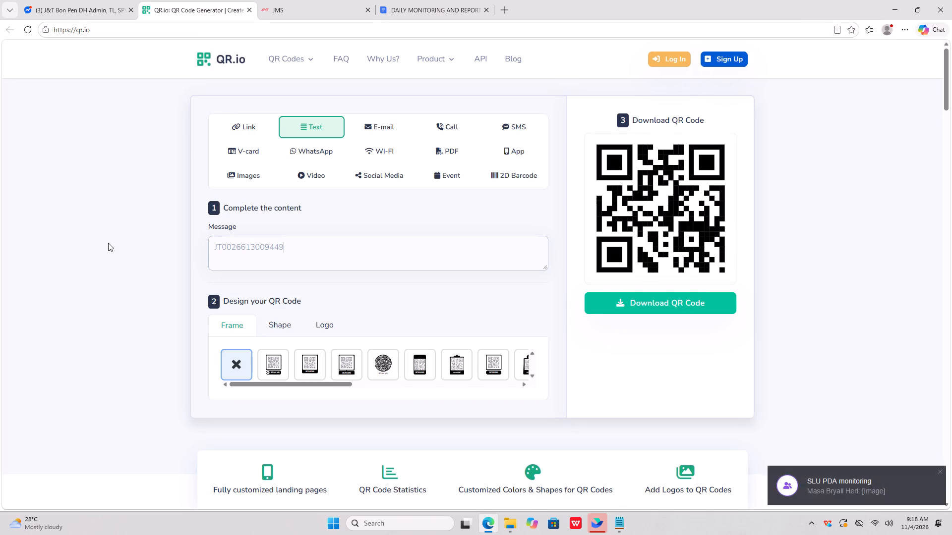
left_click(289, 10)
left_click(129, 201)
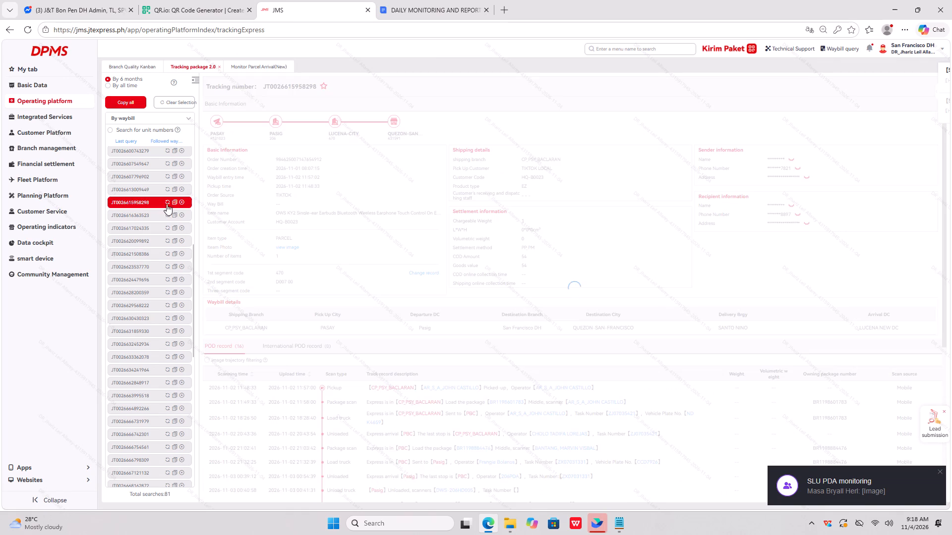
left_click(173, 202)
left_click(193, 0)
left_click_drag(295, 248, 111, 251)
key("ctrl+v")
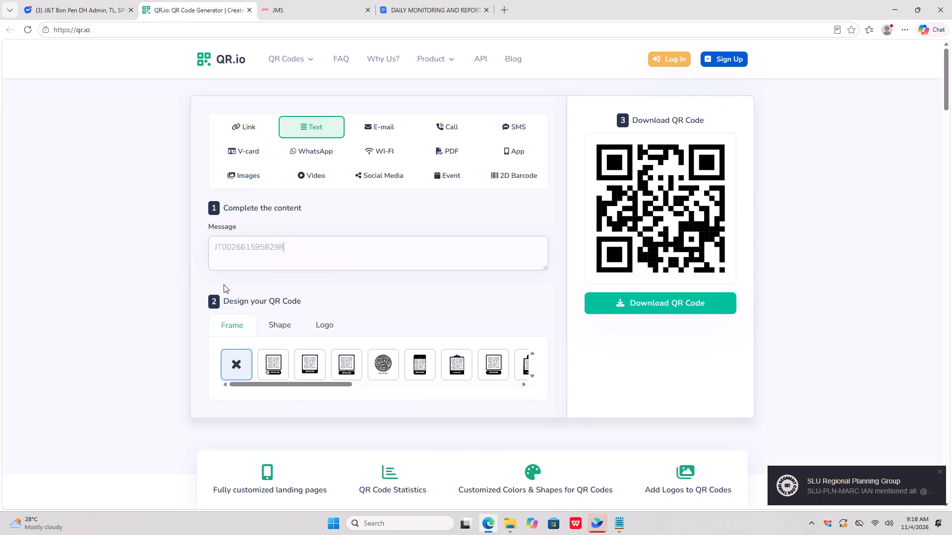
left_click(294, 16)
left_click(135, 215)
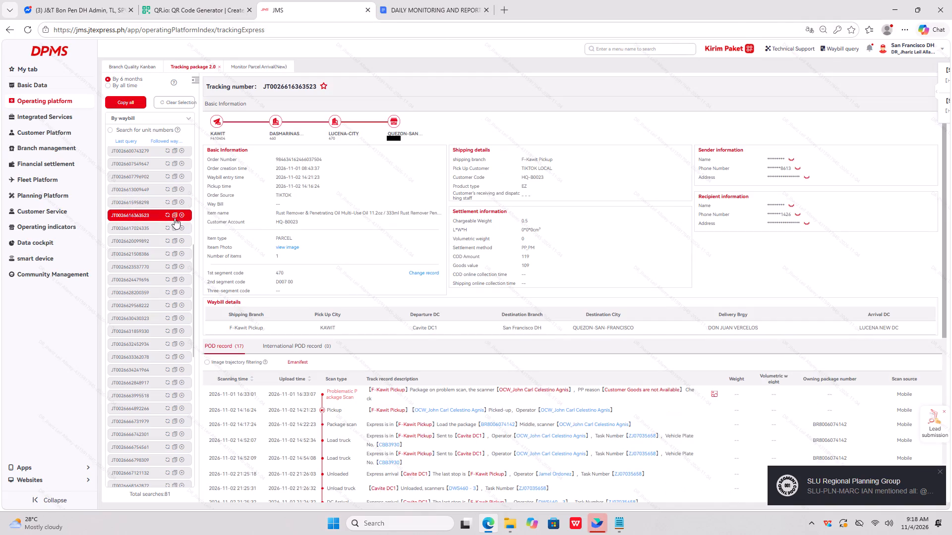
left_click(177, 214)
left_click(202, 13)
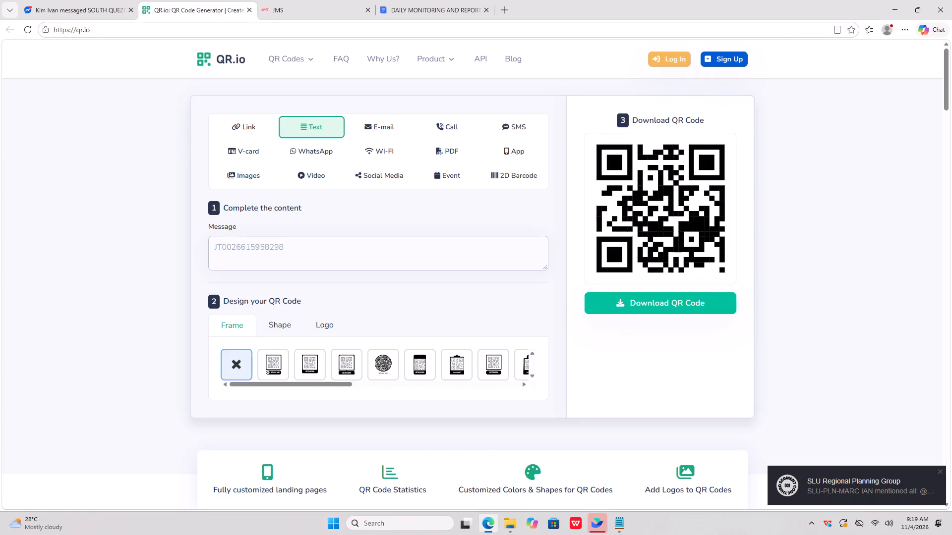
left_click_drag(288, 246, 187, 244)
key("ctrl+v")
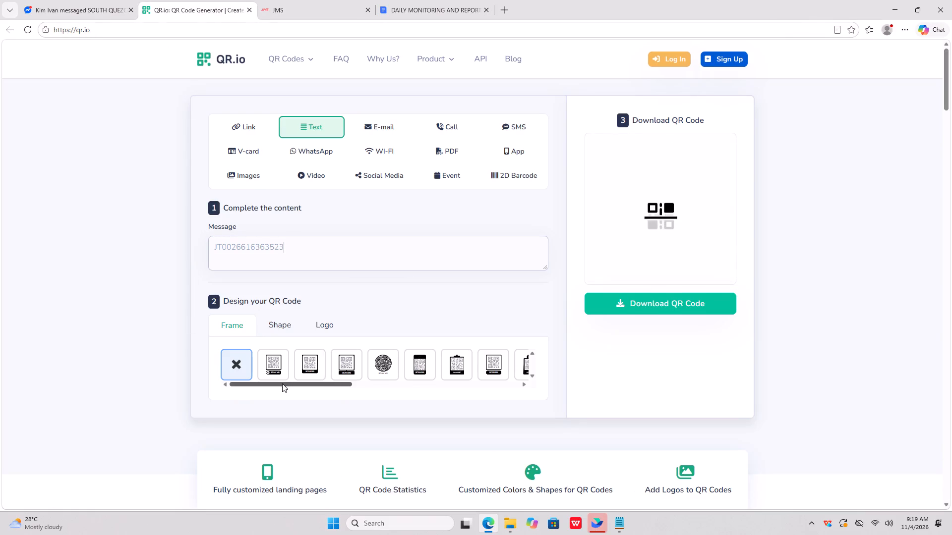
left_click(320, 14)
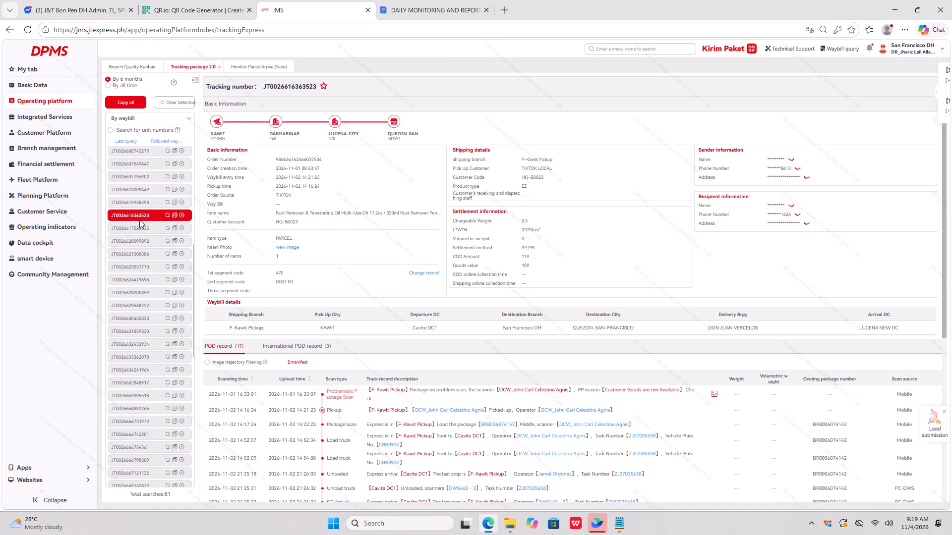
left_click(138, 228)
left_click(174, 227)
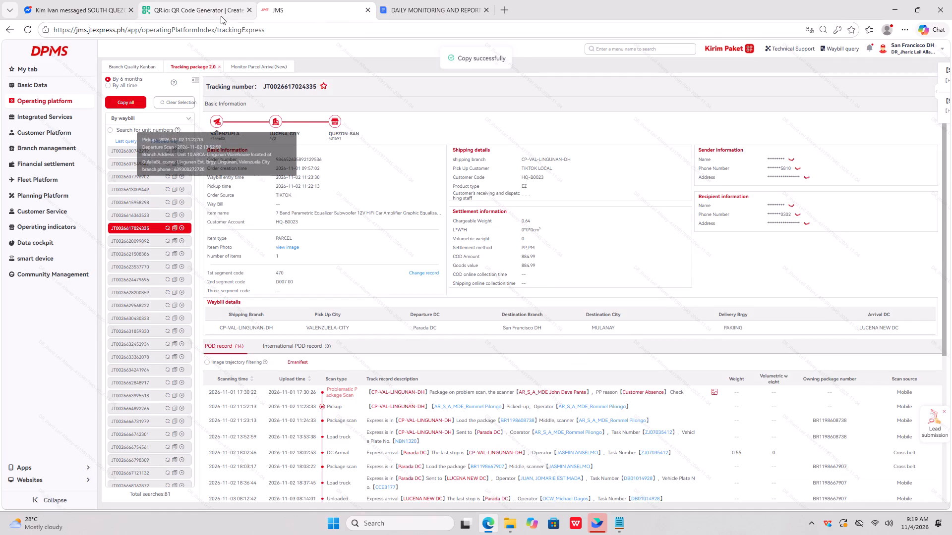
left_click(221, 15)
left_click_drag(313, 251, 96, 236)
key("ctrl+v")
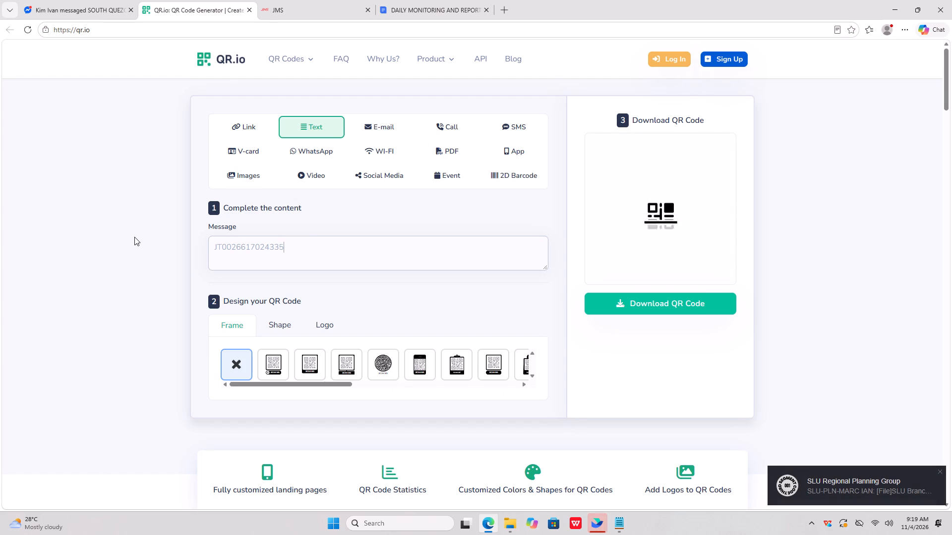
left_click(295, 9)
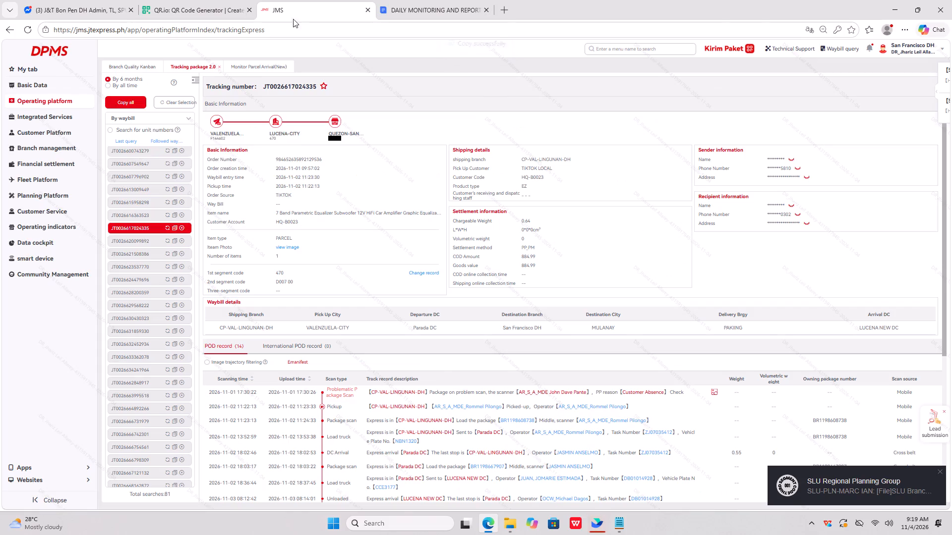
left_click(159, 240)
left_click(175, 241)
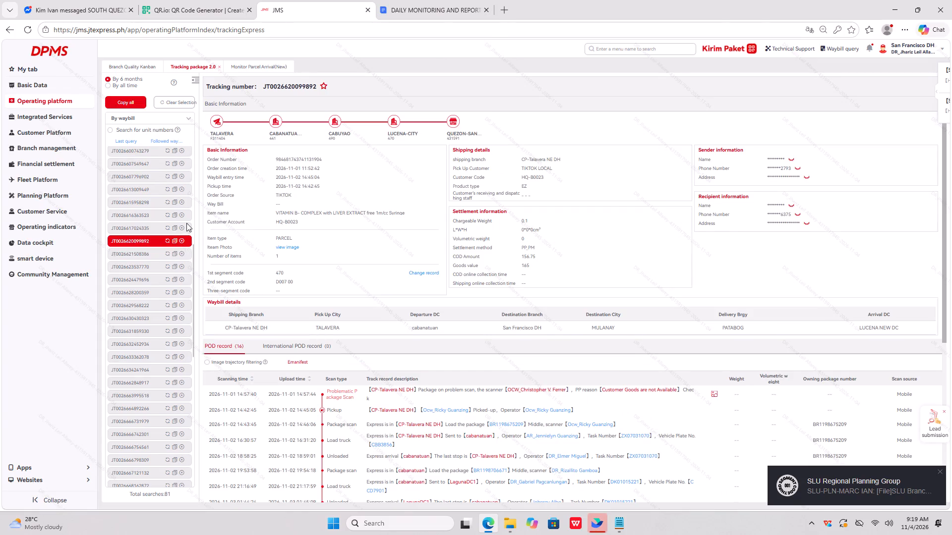
left_click(221, 15)
left_click_drag(299, 242, 184, 244)
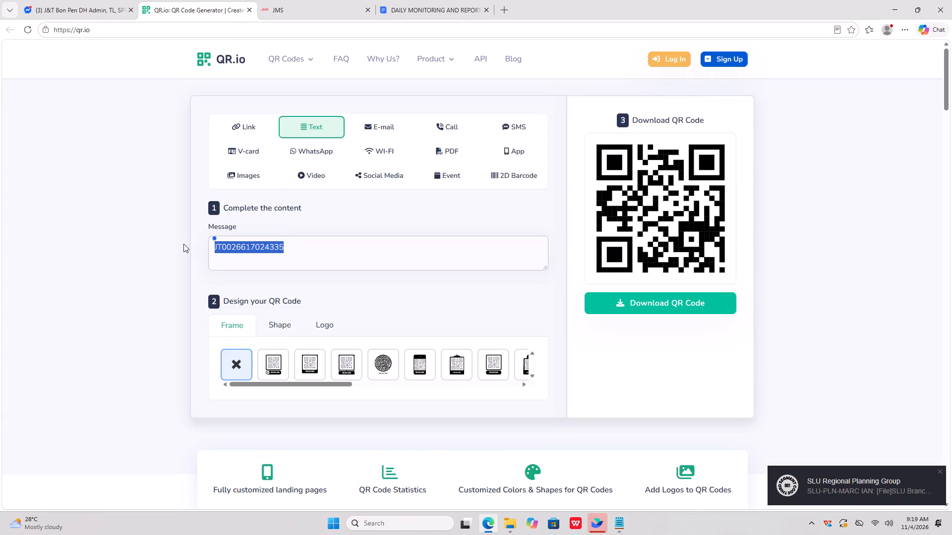
key("ctrl+v")
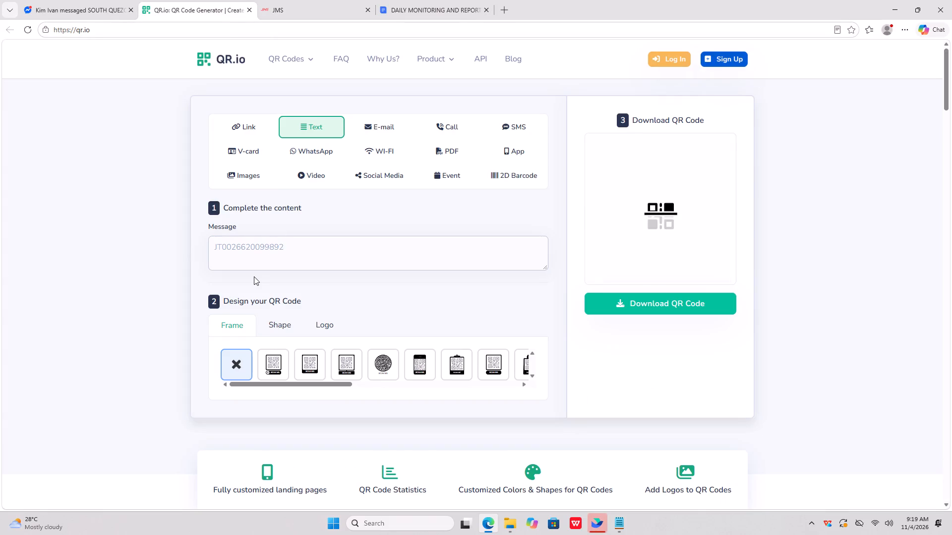
left_click(291, 0)
left_click(152, 252)
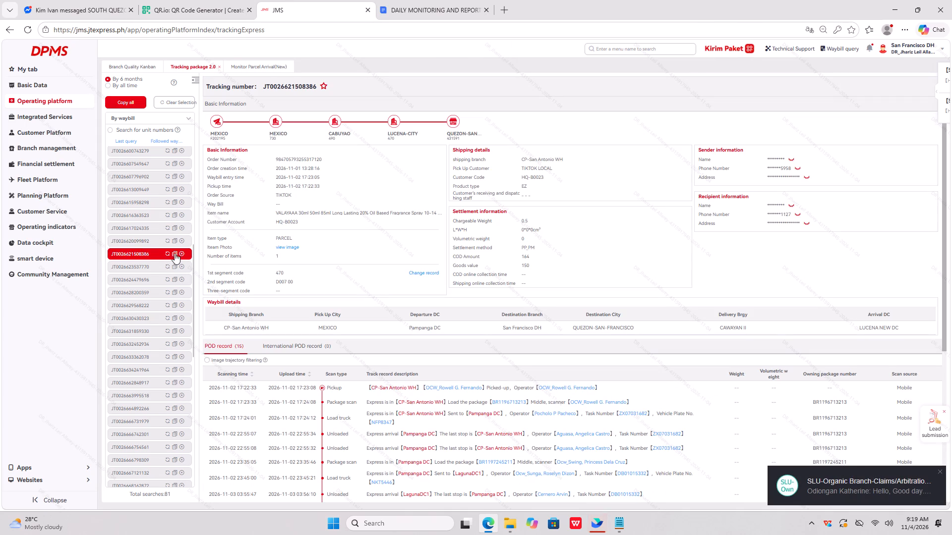
left_click(175, 253)
left_click(166, 2)
left_click_drag(313, 261, 123, 249)
key("ctrl+v")
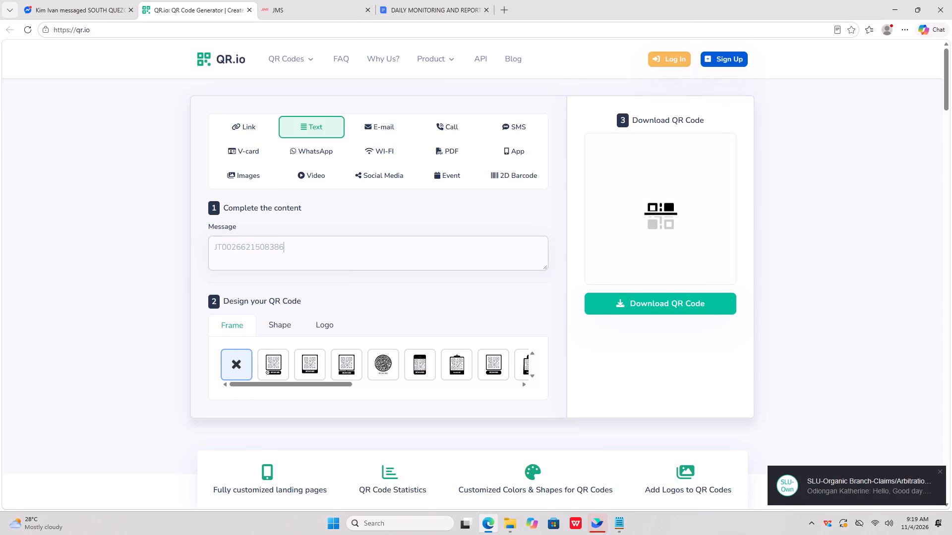
left_click(295, 6)
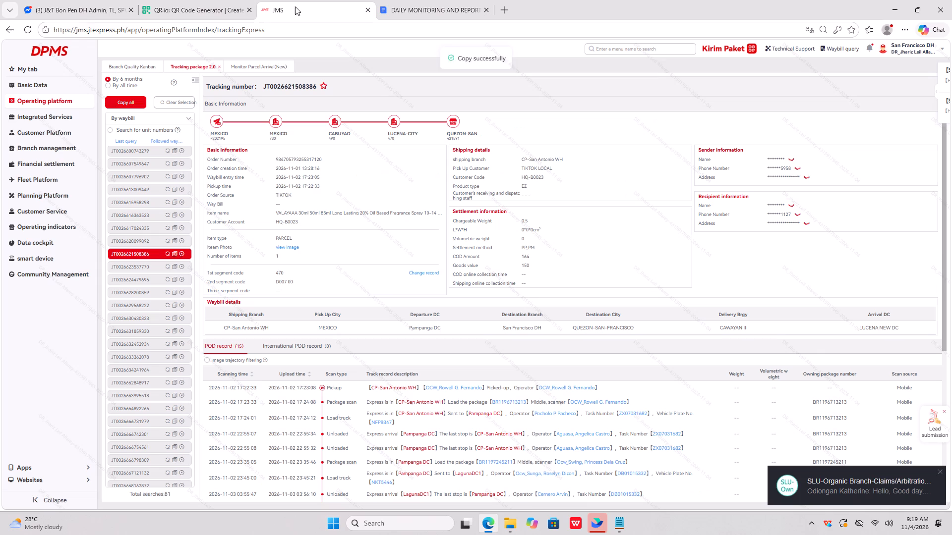
left_click(145, 266)
left_click(173, 267)
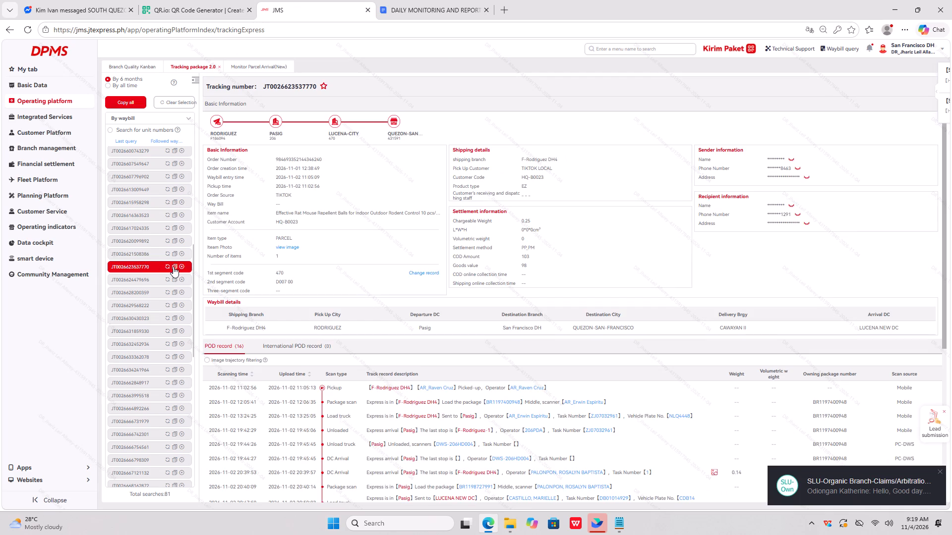
left_click(196, 14)
left_click_drag(304, 250, 88, 245)
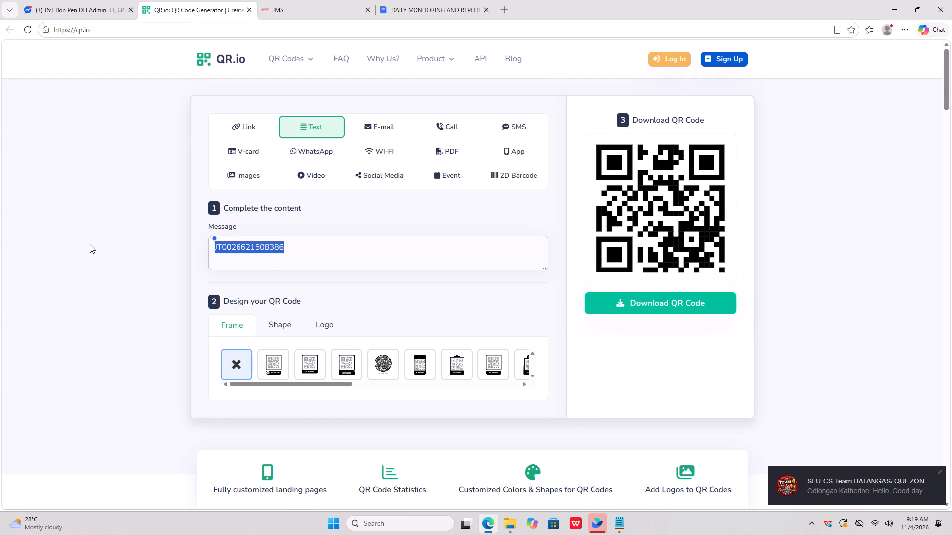
key("ctrl+v")
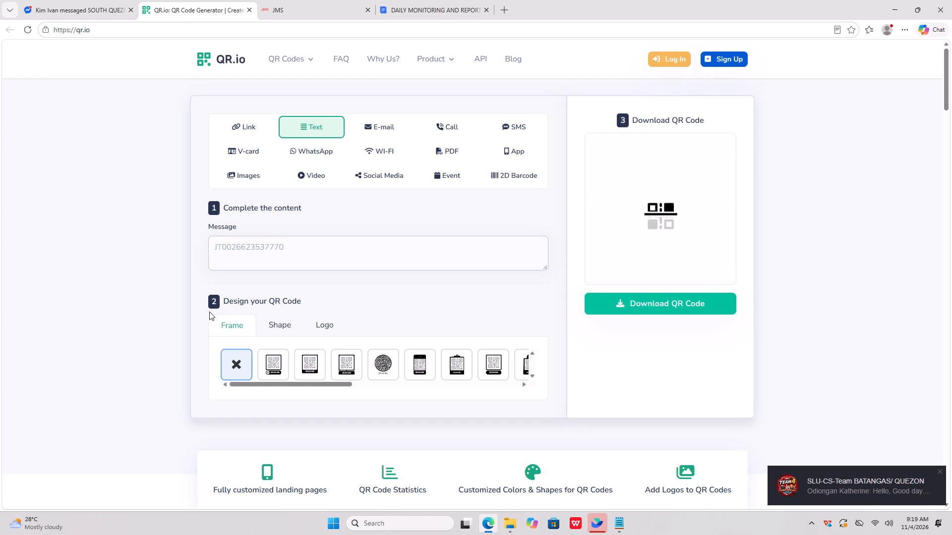
left_click(301, 2)
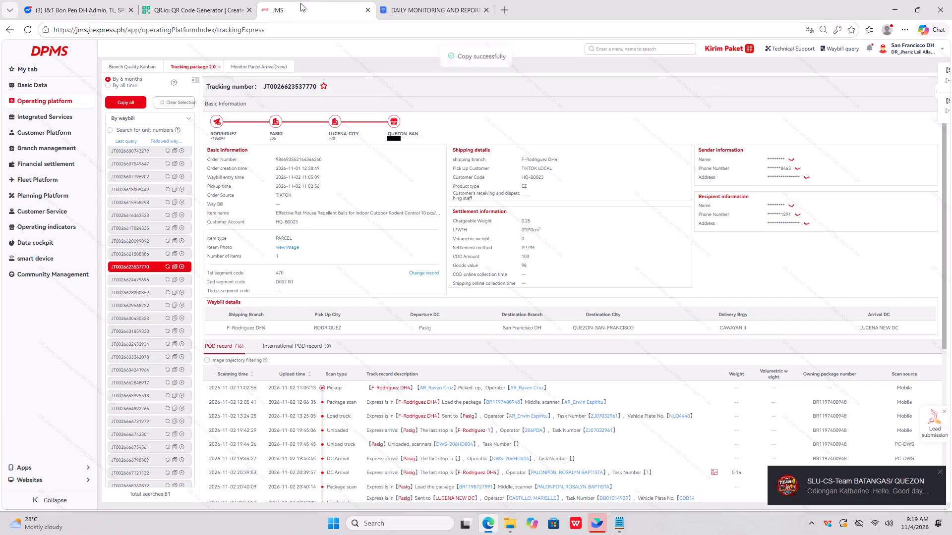
left_click(141, 282)
left_click(173, 279)
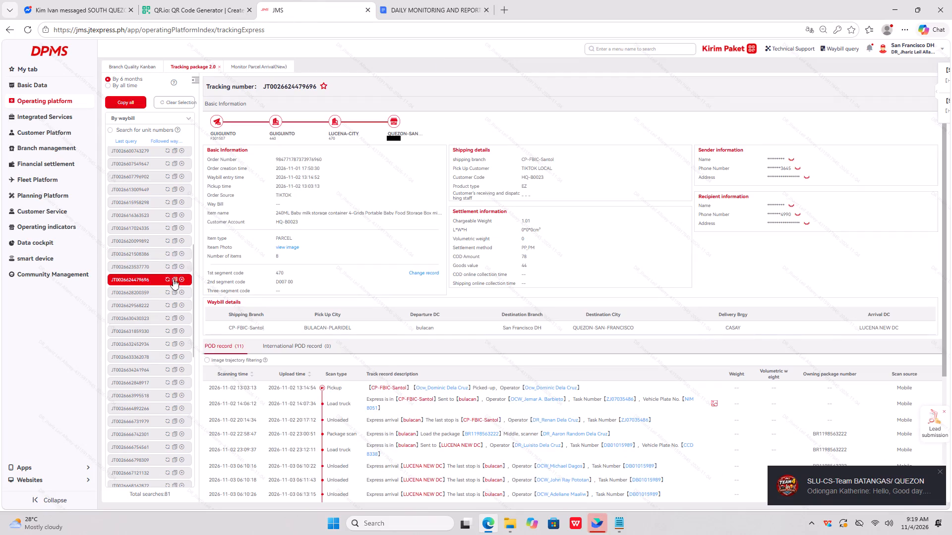
left_click(196, 4)
left_click_drag(307, 258, 127, 244)
key("ctrl+v")
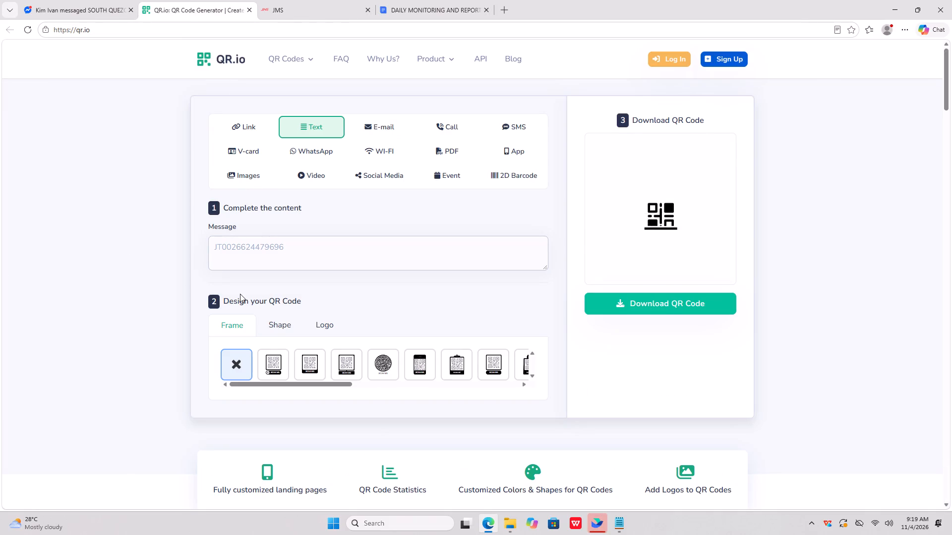
left_click(296, 0)
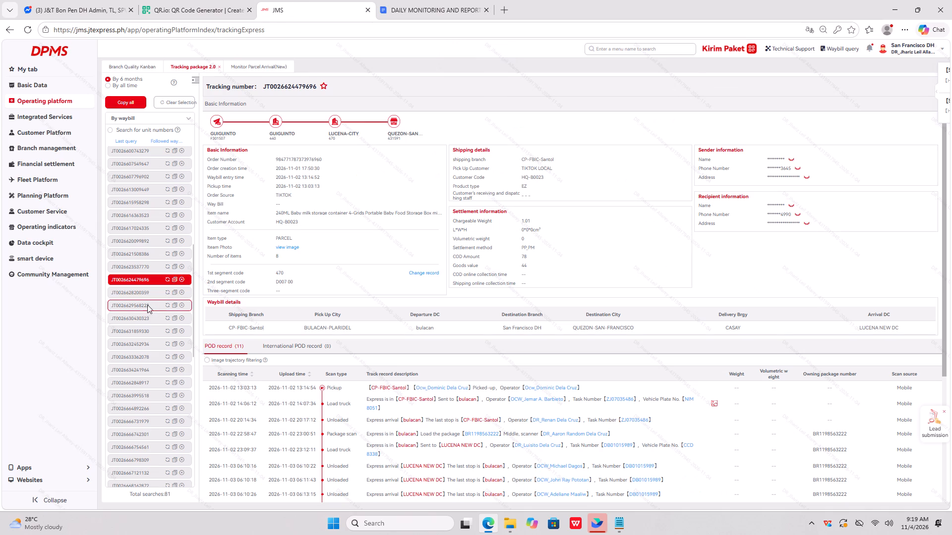
left_click(143, 286)
left_click(142, 291)
left_click(172, 292)
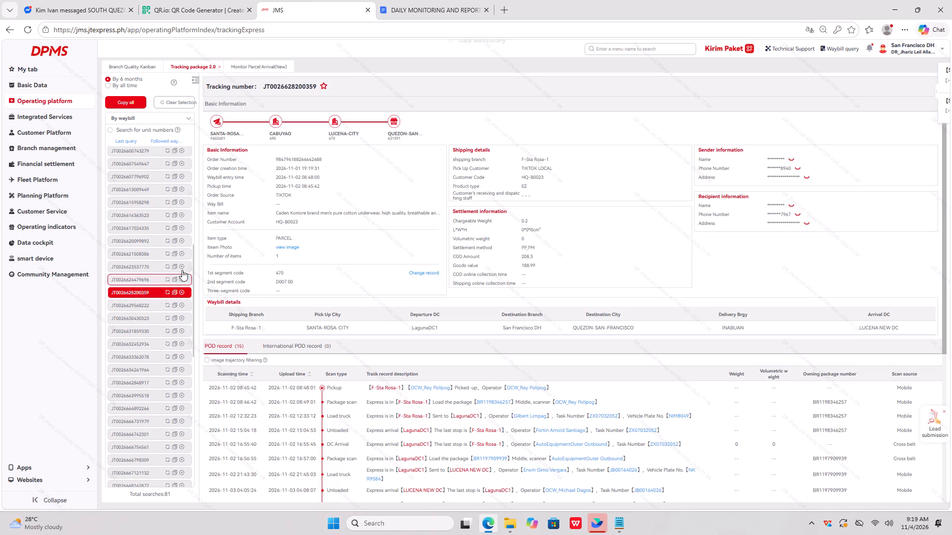
left_click(198, 19)
left_click_drag(303, 259, 122, 250)
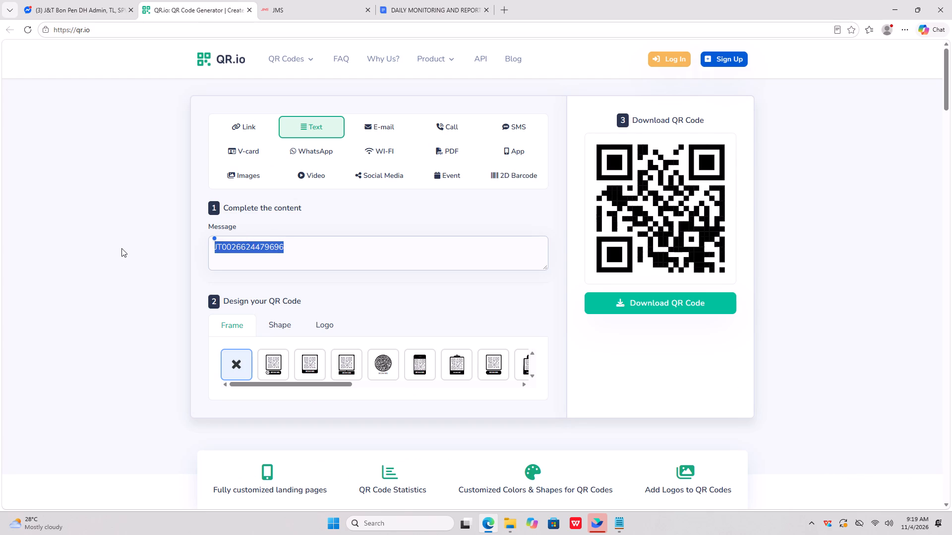
key("ctrl+v")
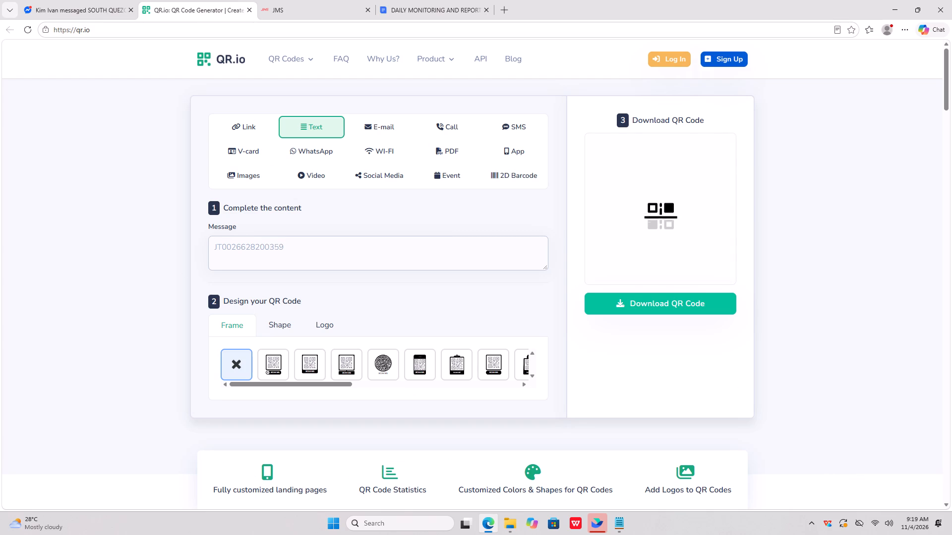
left_click(273, 16)
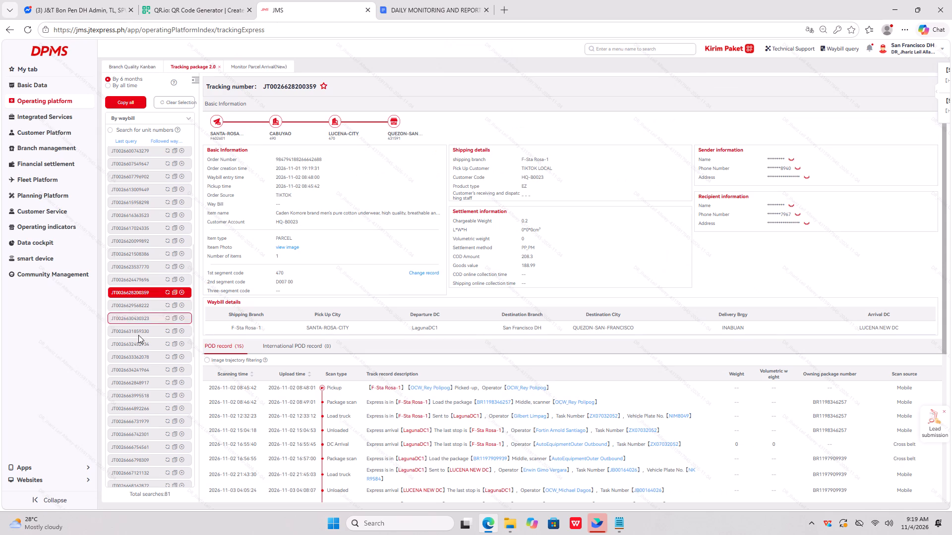
left_click(148, 305)
left_click(175, 304)
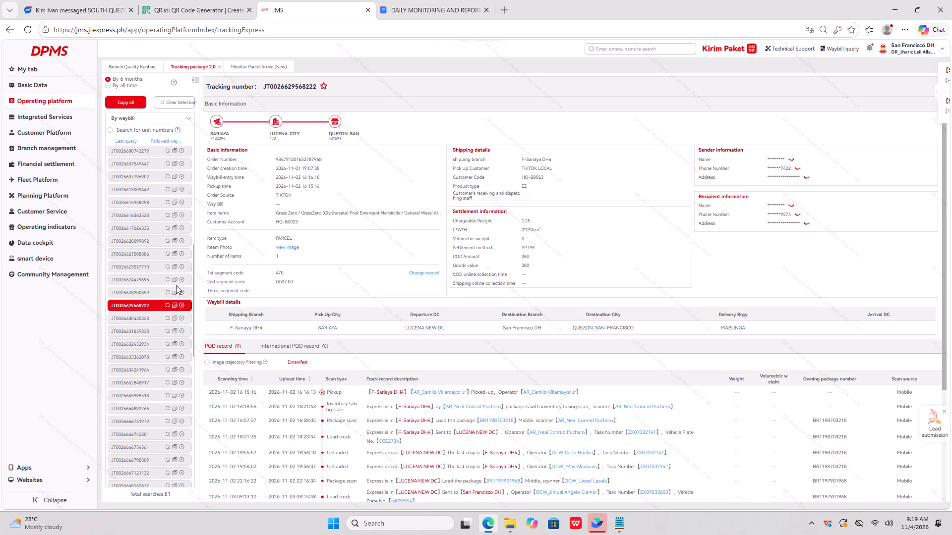
left_click(202, 10)
left_click_drag(314, 257, 76, 256)
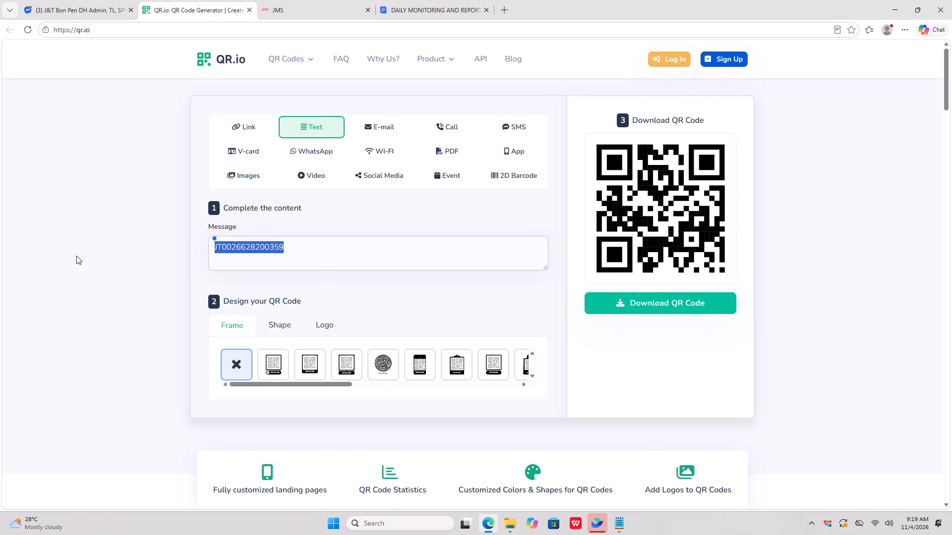
key("ctrl+v")
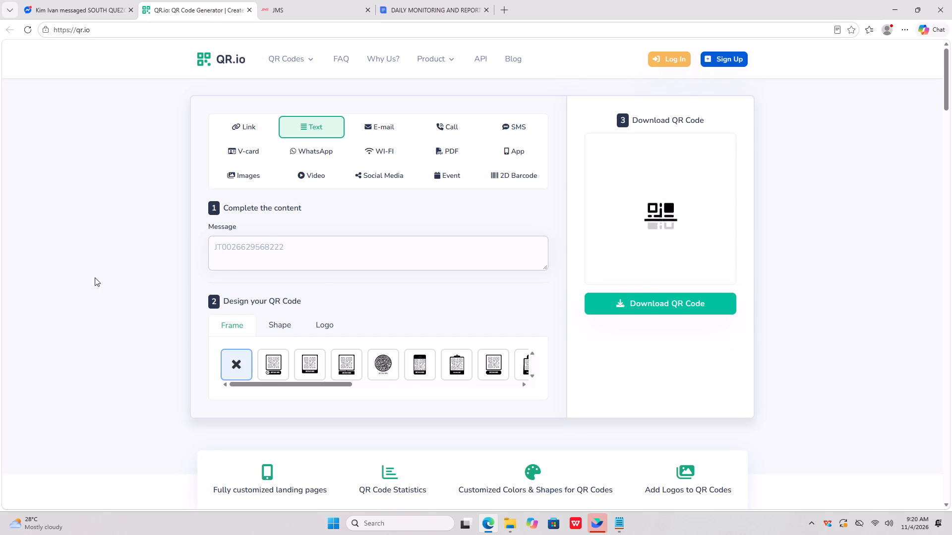
left_click(304, 16)
left_click(128, 316)
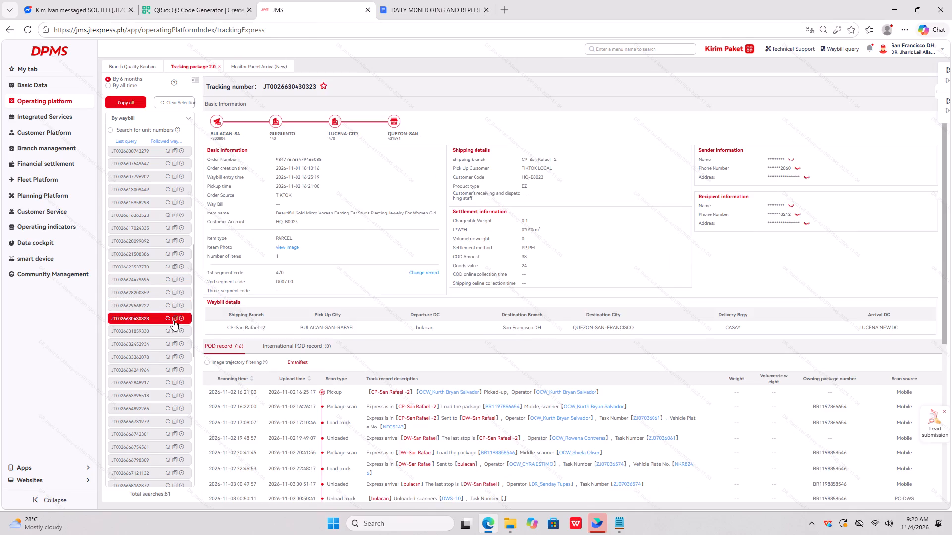
left_click(175, 318)
left_click(215, 3)
left_click_drag(301, 259, 101, 244)
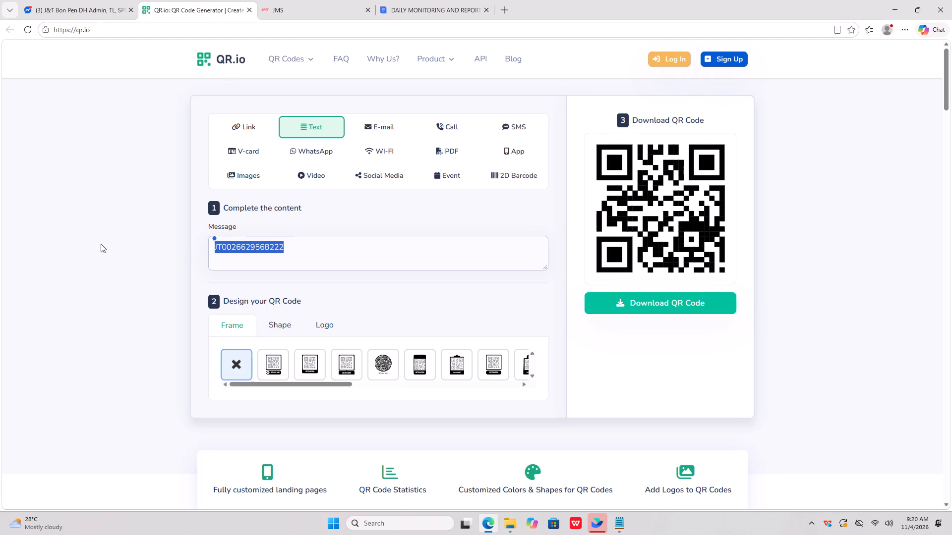
key("ctrl+v")
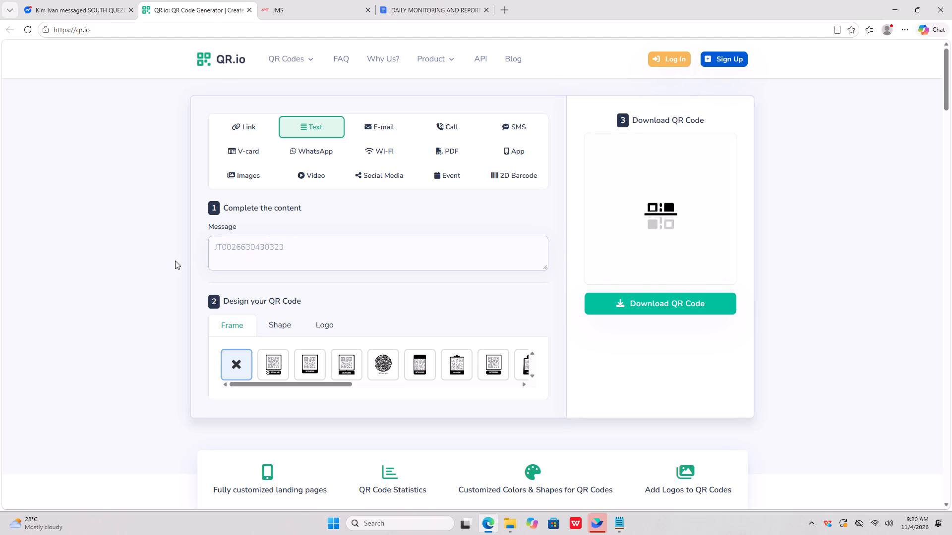
left_click(298, 14)
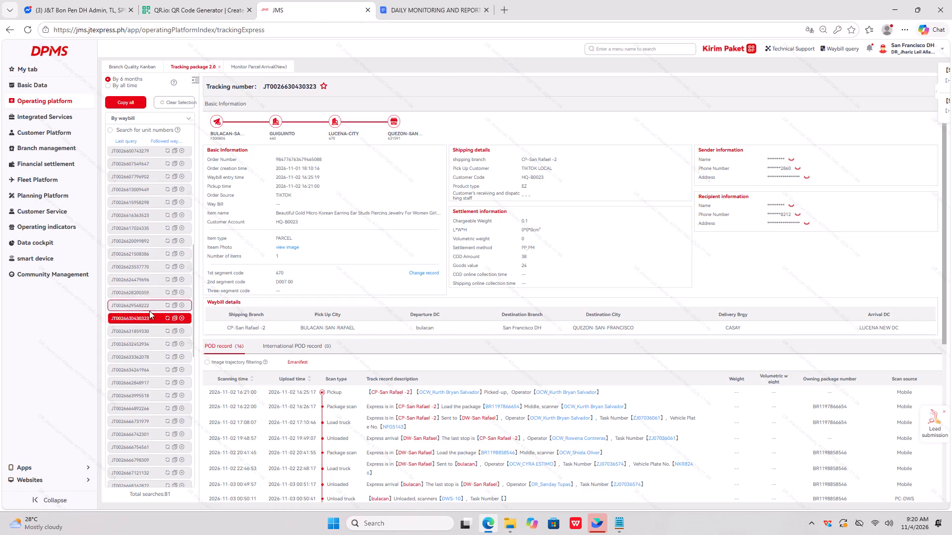
left_click_drag(139, 328, 140, 332)
left_click(173, 330)
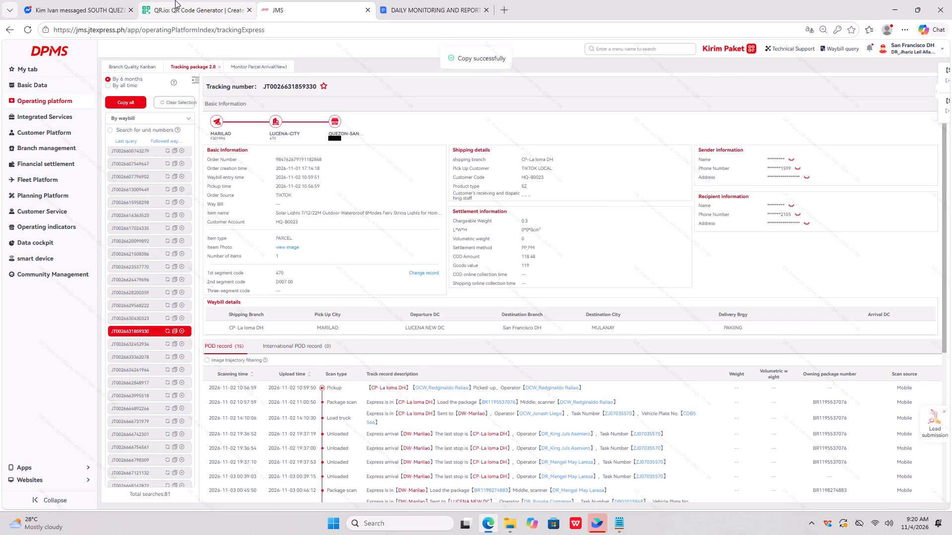
left_click(175, 0)
left_click_drag(297, 244, 128, 247)
key("ctrl+v")
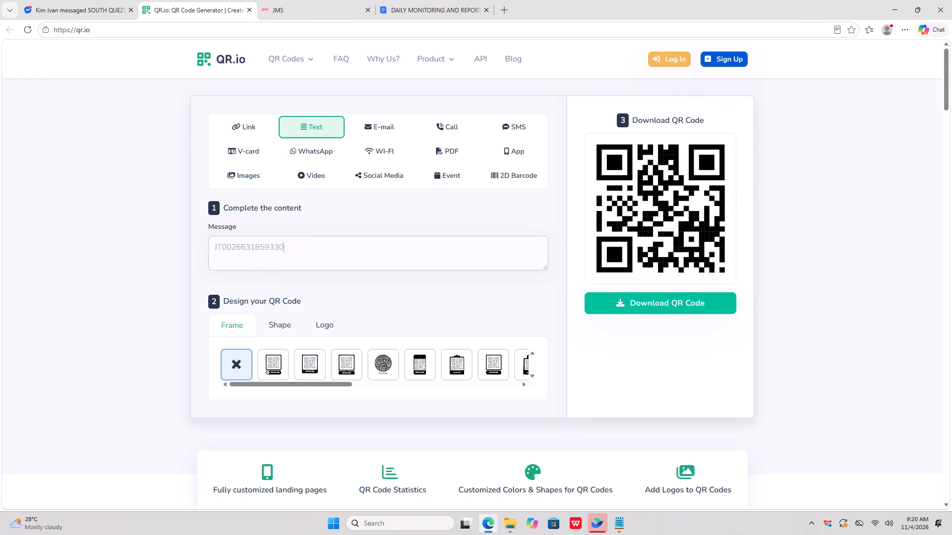
left_click(299, 1)
scroll(192, 278, "down", 3)
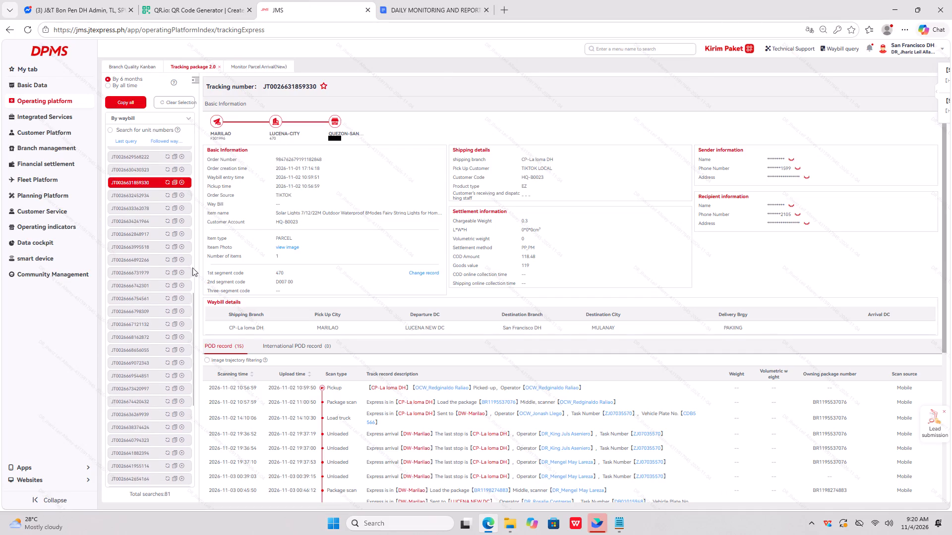
left_click(135, 195)
left_click(174, 196)
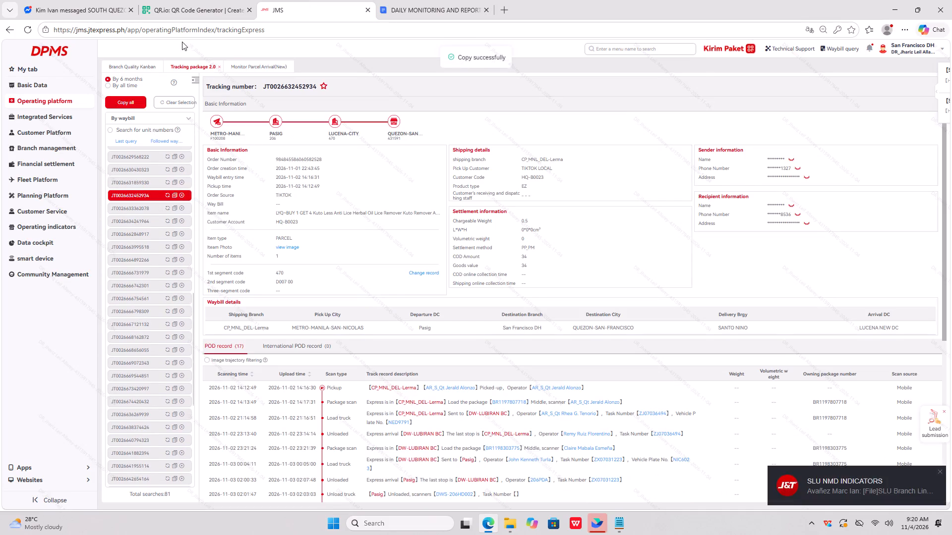
left_click(177, 2)
left_click_drag(306, 256, 124, 250)
key("ctrl+v")
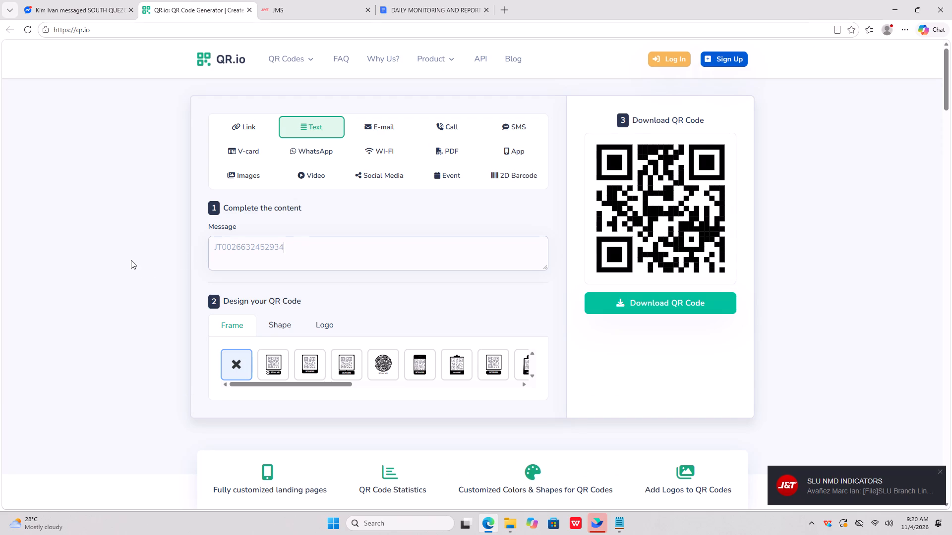
left_click(318, 7)
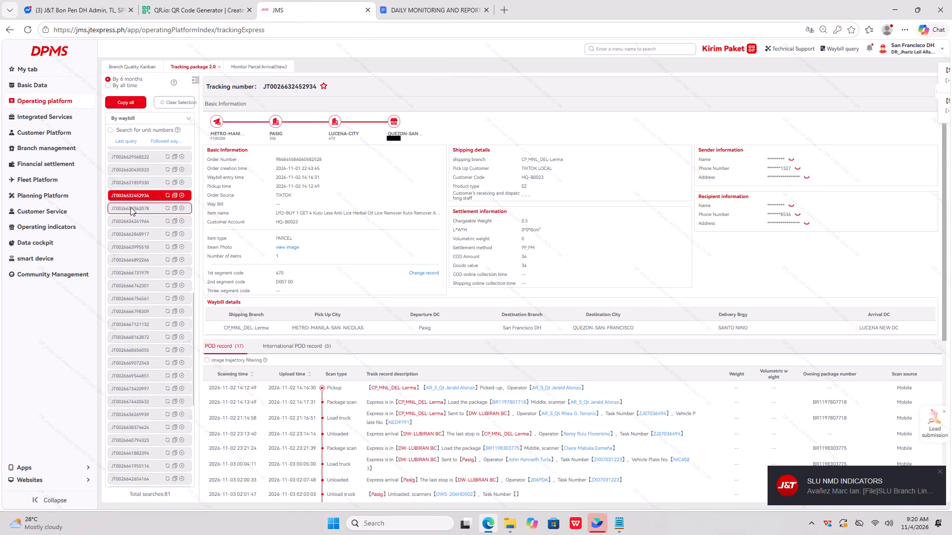
left_click(130, 208)
left_click(174, 208)
left_click(195, 14)
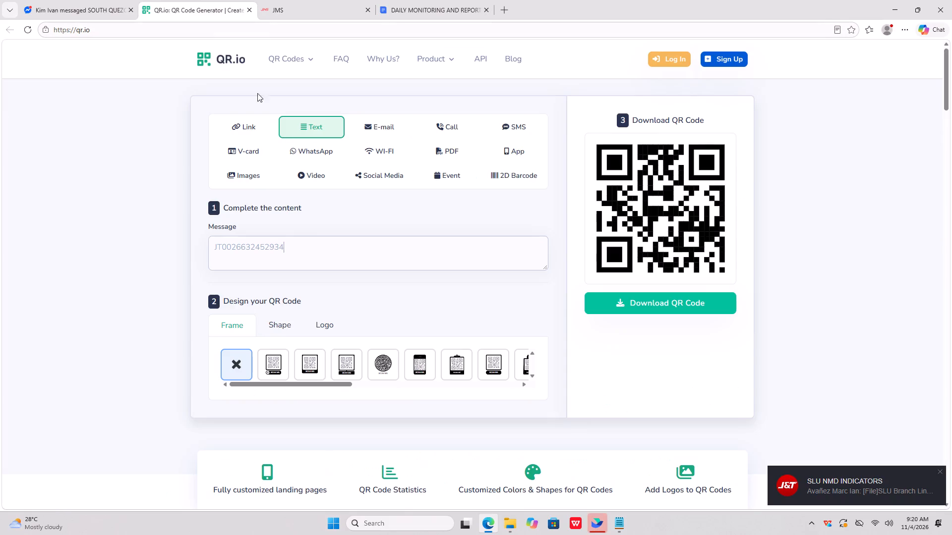
left_click_drag(315, 234, 189, 233)
left_click_drag(341, 205, 338, 212)
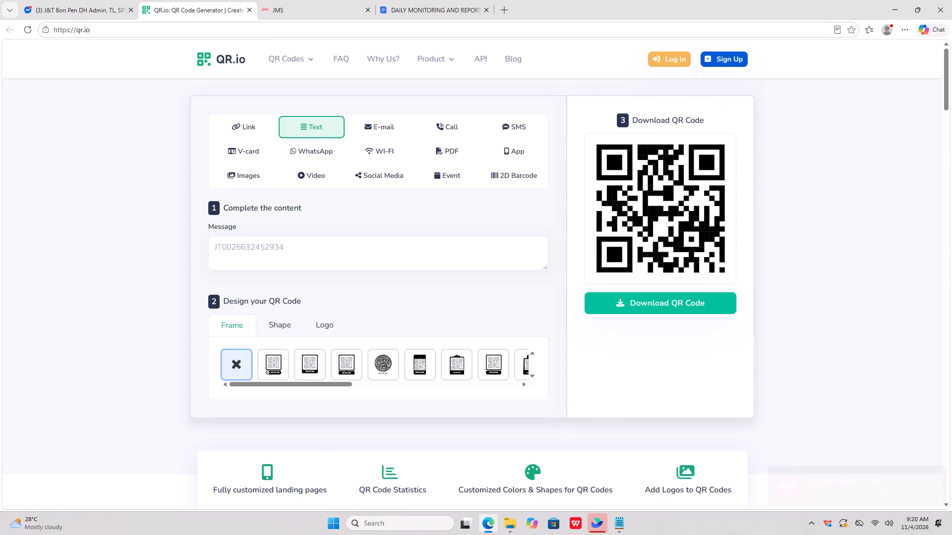
left_click_drag(320, 254, 94, 245)
key("ctrl+v")
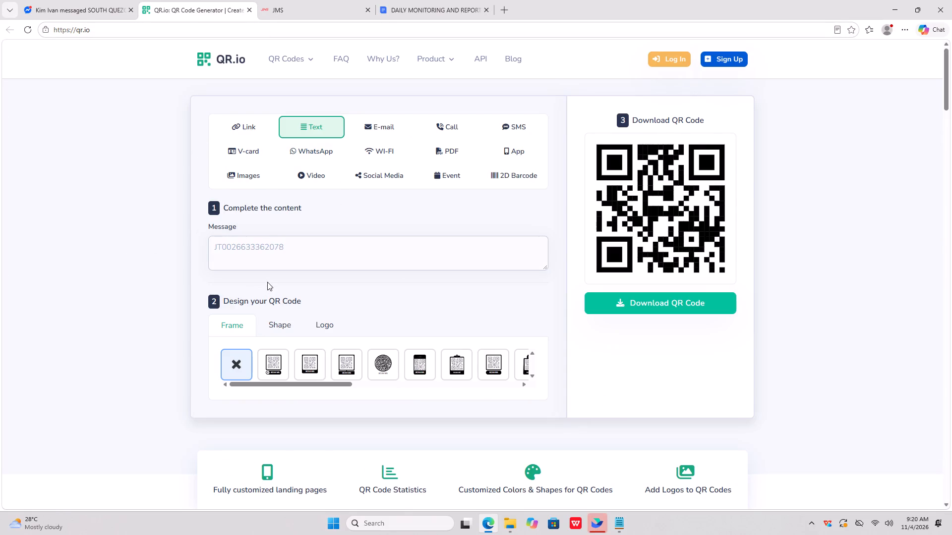
left_click(298, 7)
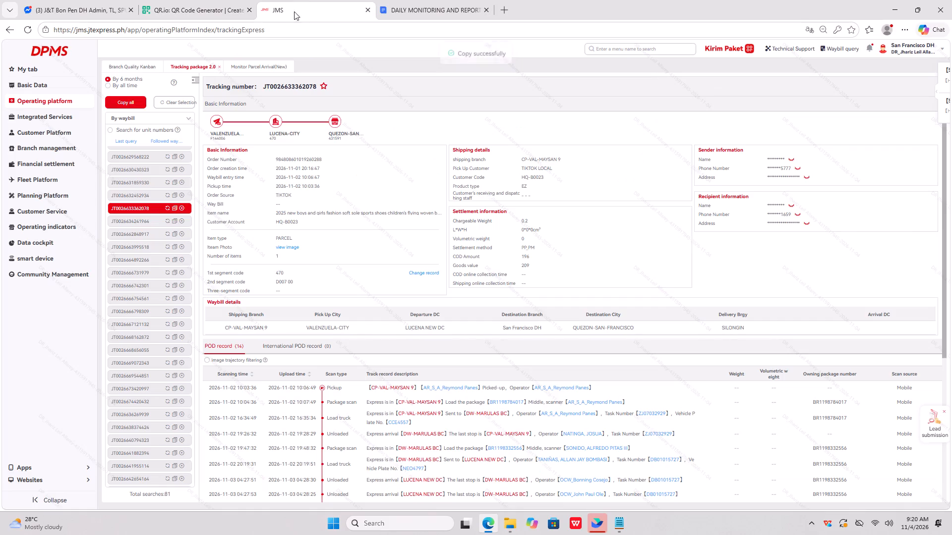
left_click(116, 219)
left_click(175, 223)
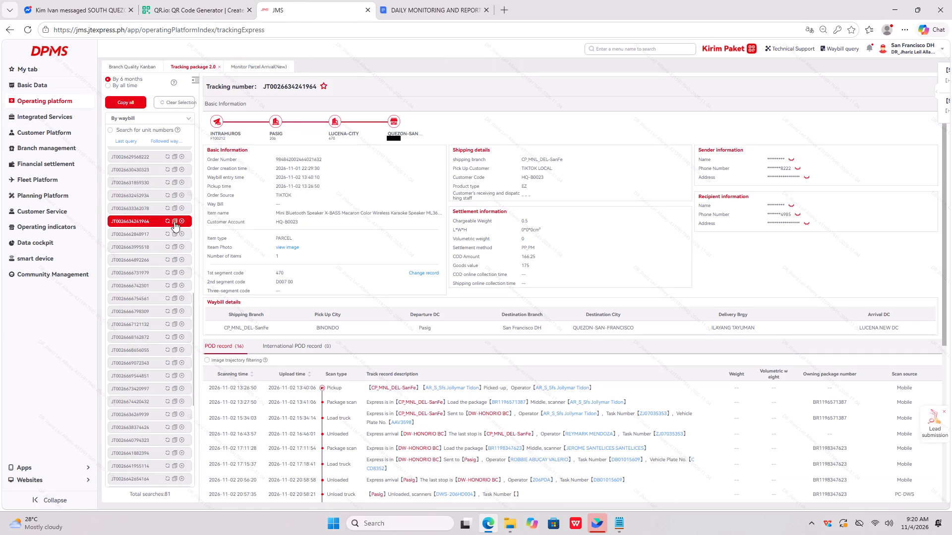
left_click_drag(212, 11, 212, 18)
left_click_drag(318, 251, 42, 239)
key("ctrl+v")
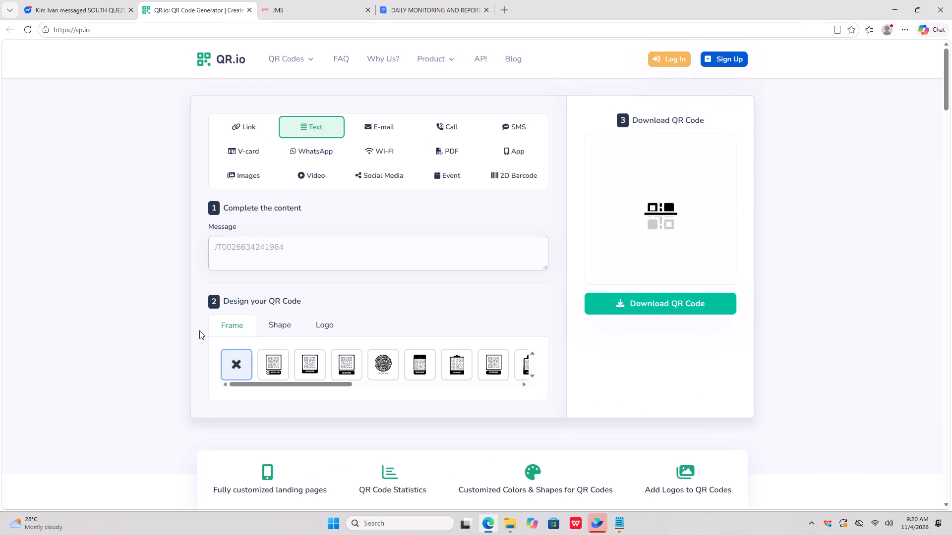
left_click(294, 13)
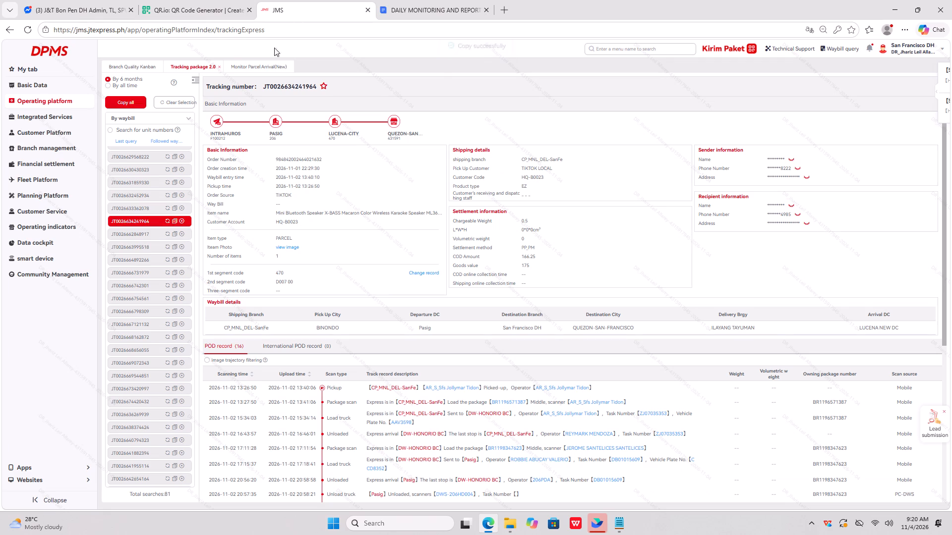
left_click(129, 233)
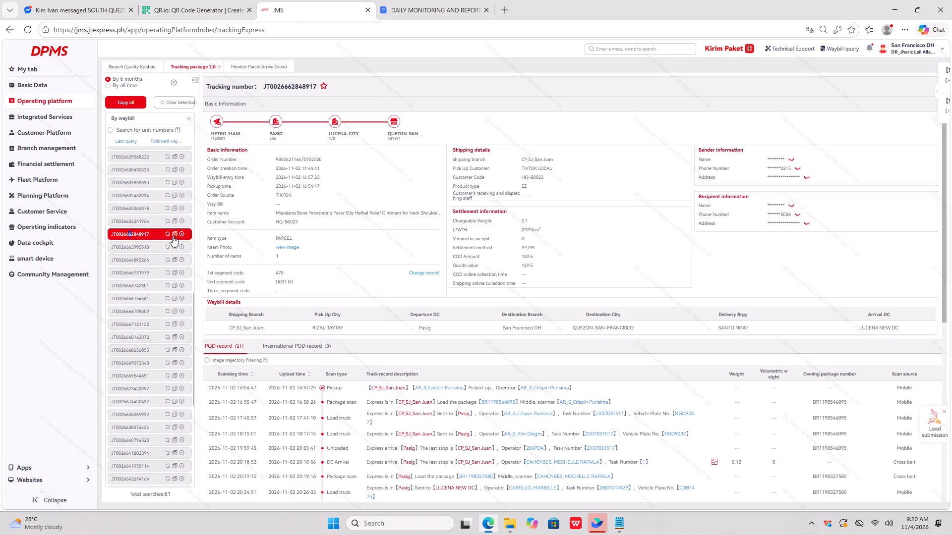
left_click(173, 235)
left_click(194, 19)
left_click_drag(293, 250, 30, 247)
key("ctrl+v")
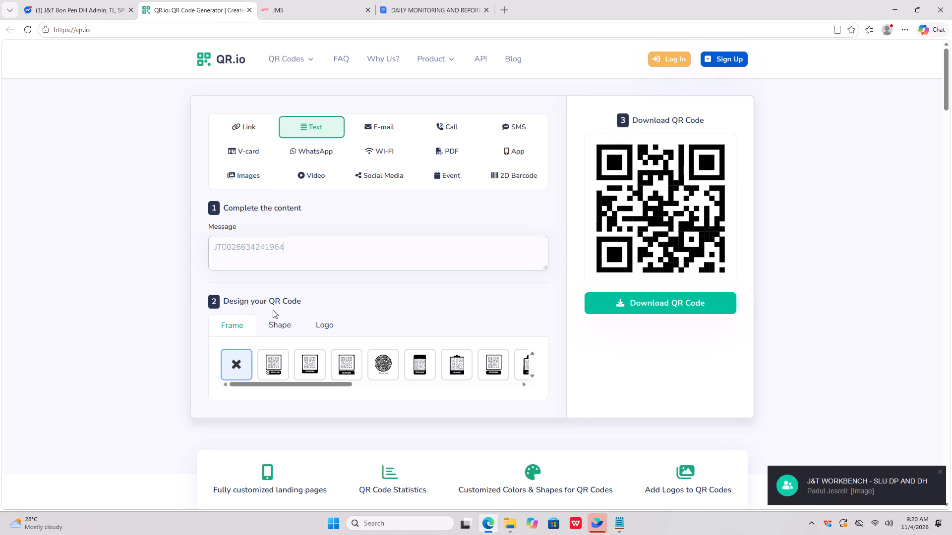
left_click(297, 0)
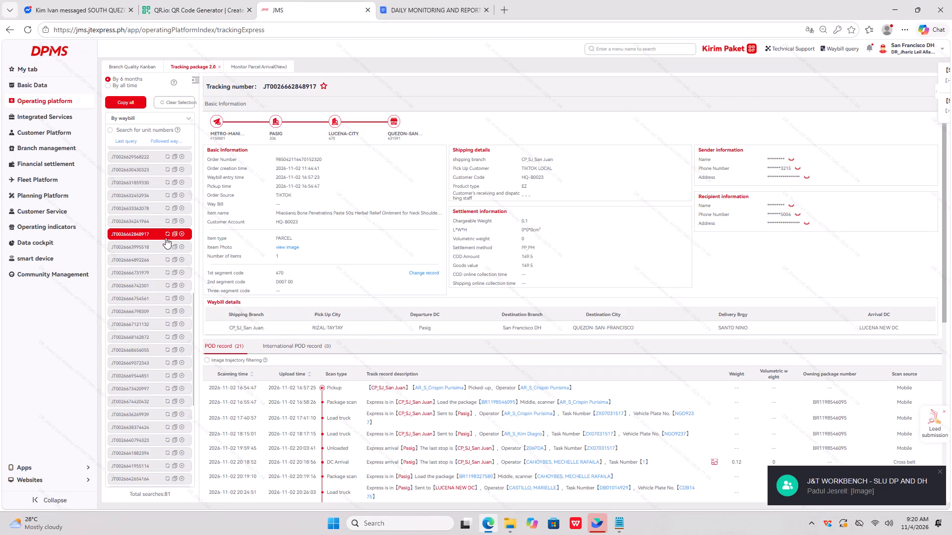
left_click(173, 234)
left_click(171, 12)
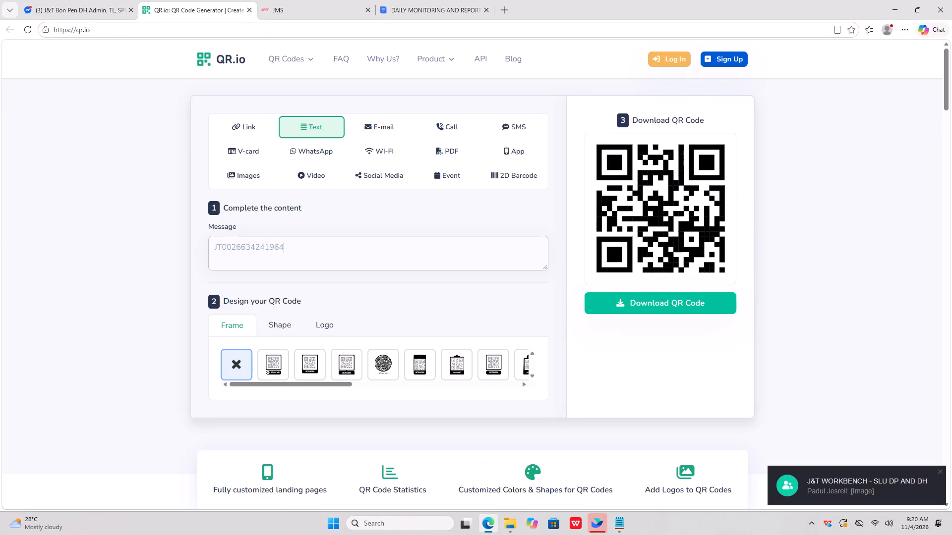
left_click_drag(295, 252, 35, 244)
key("ctrl+v")
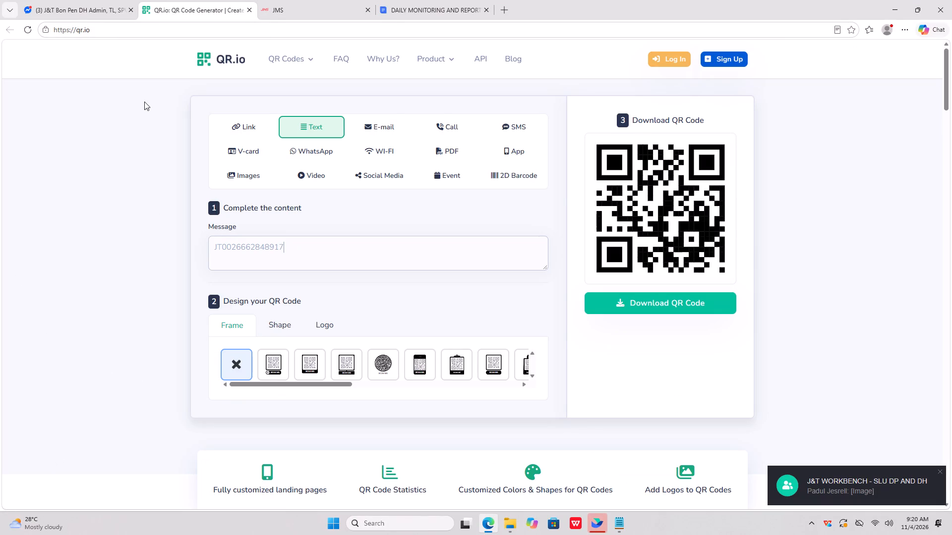
left_click(295, 0)
left_click(133, 248)
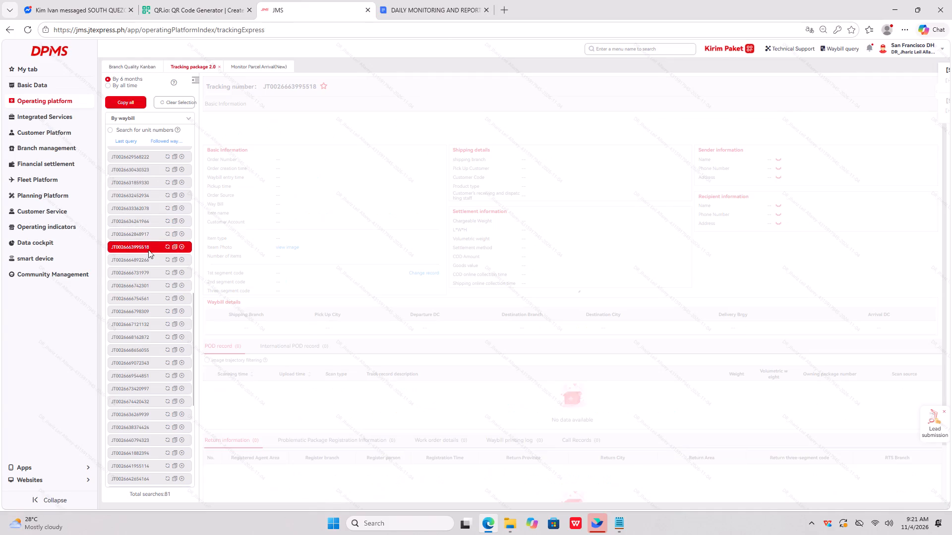
left_click(175, 249)
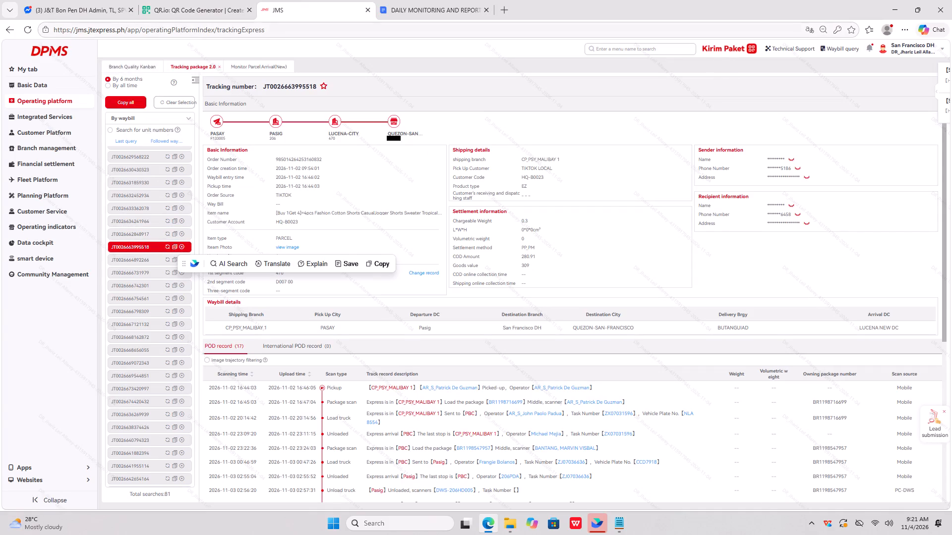
left_click(194, 0)
left_click_drag(289, 248, 127, 251)
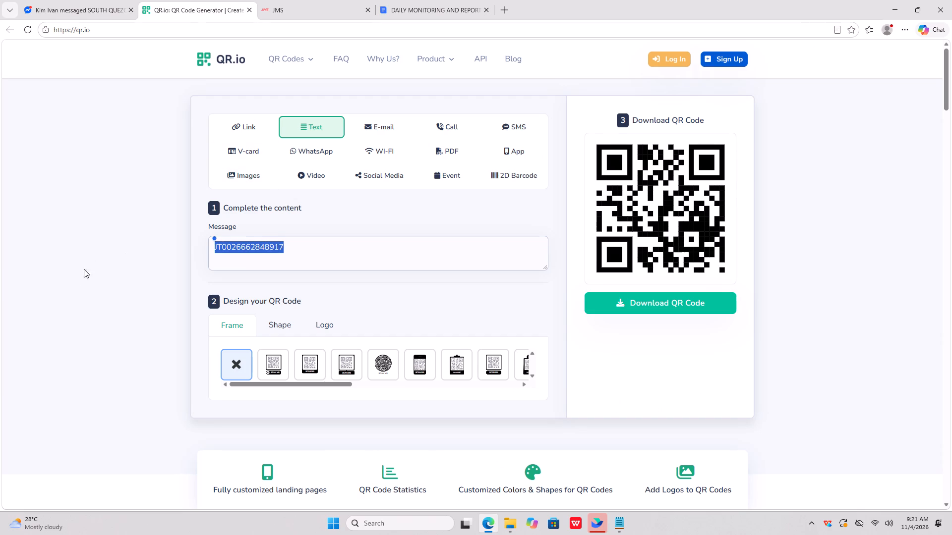
key("ctrl+v")
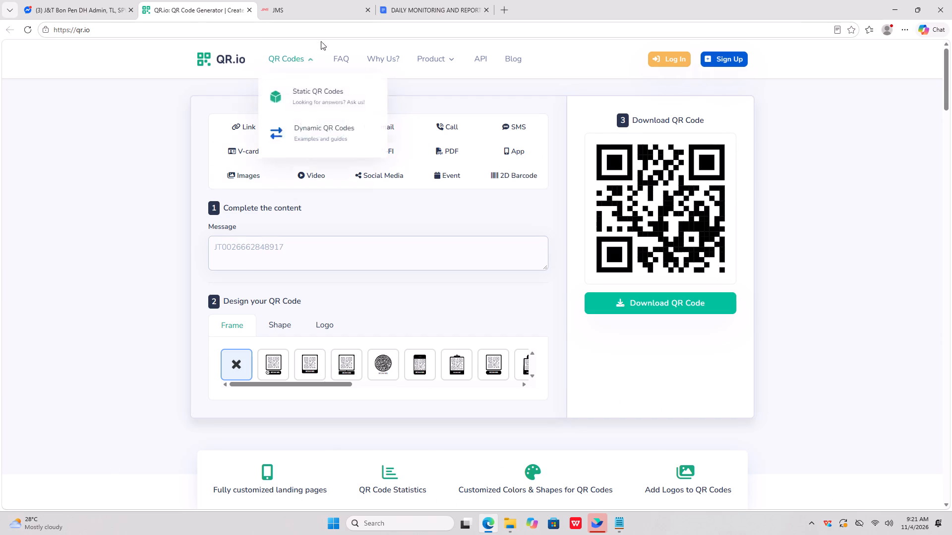
left_click(314, 17)
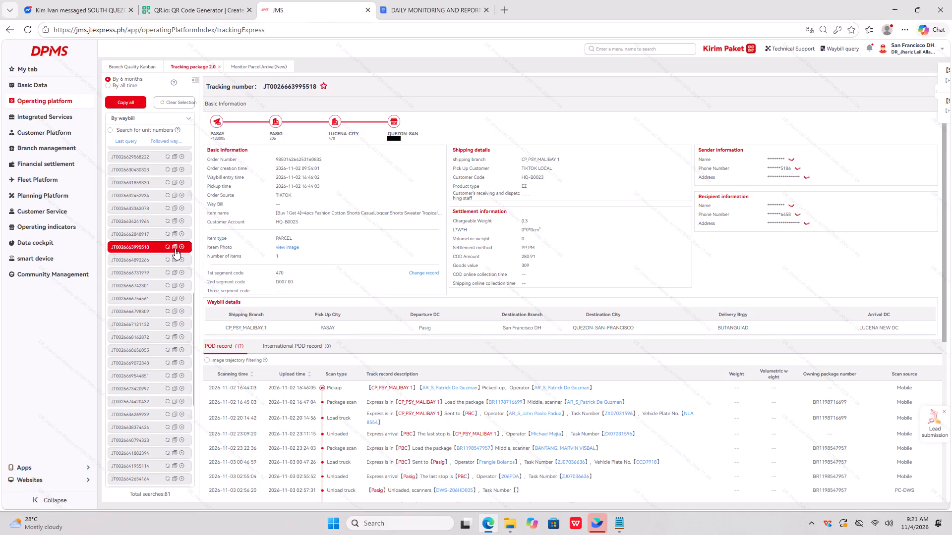
left_click(175, 249)
left_click(192, 7)
left_click_drag(311, 244, 81, 238)
key("ctrl+v")
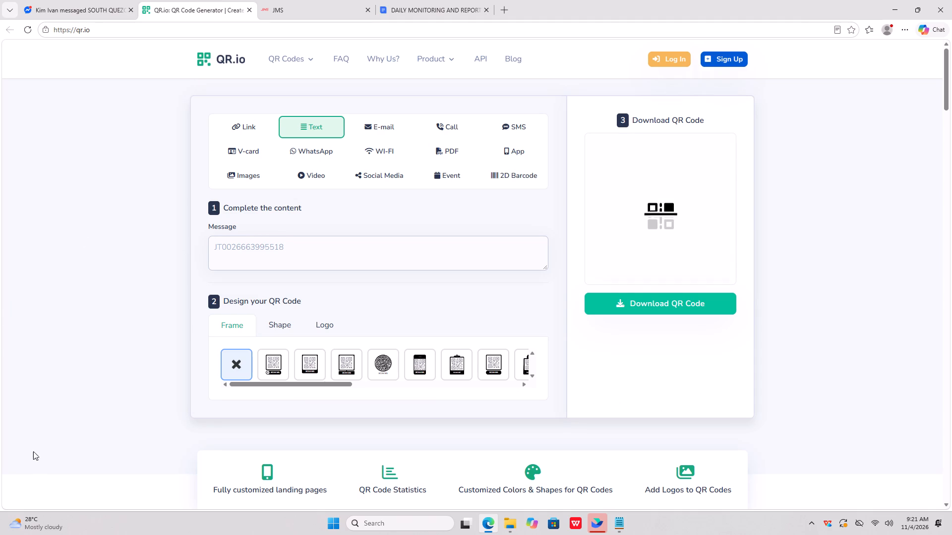
left_click(302, 15)
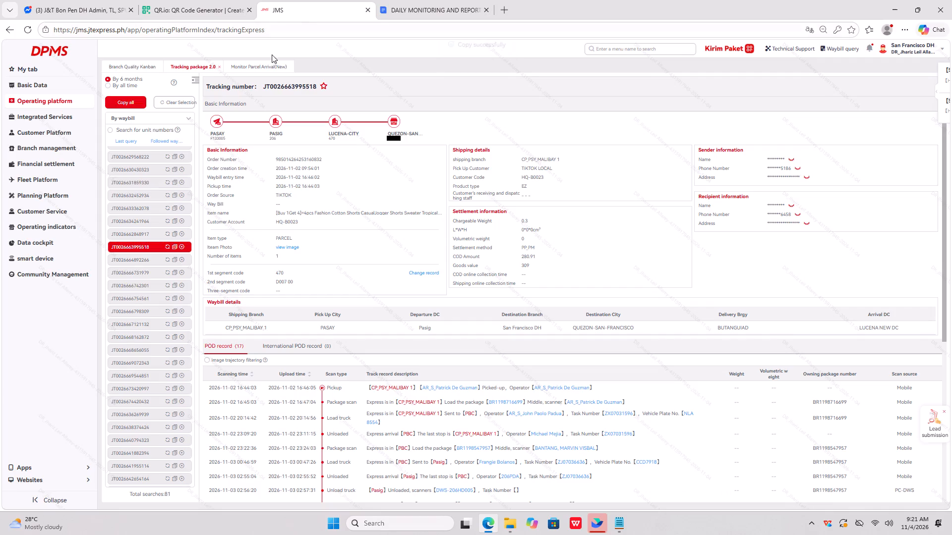
left_click(137, 262)
left_click(174, 261)
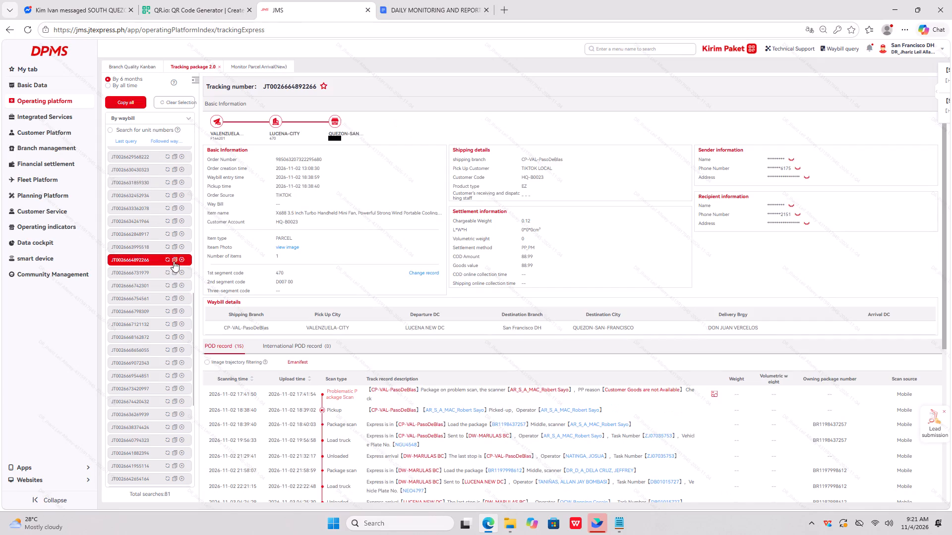
left_click(213, 0)
left_click_drag(301, 249, 140, 240)
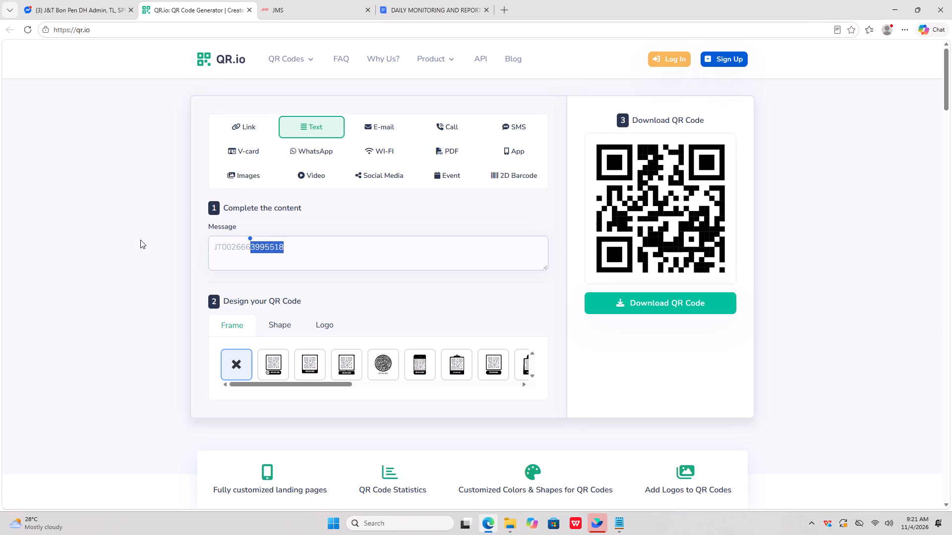
left_click_drag(140, 240, 122, 239)
key("ctrl+v")
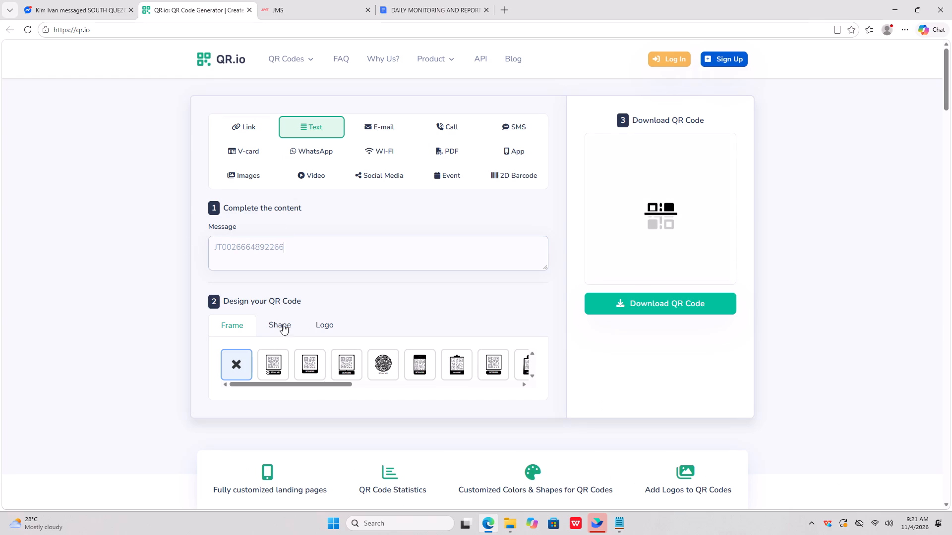
left_click(304, 14)
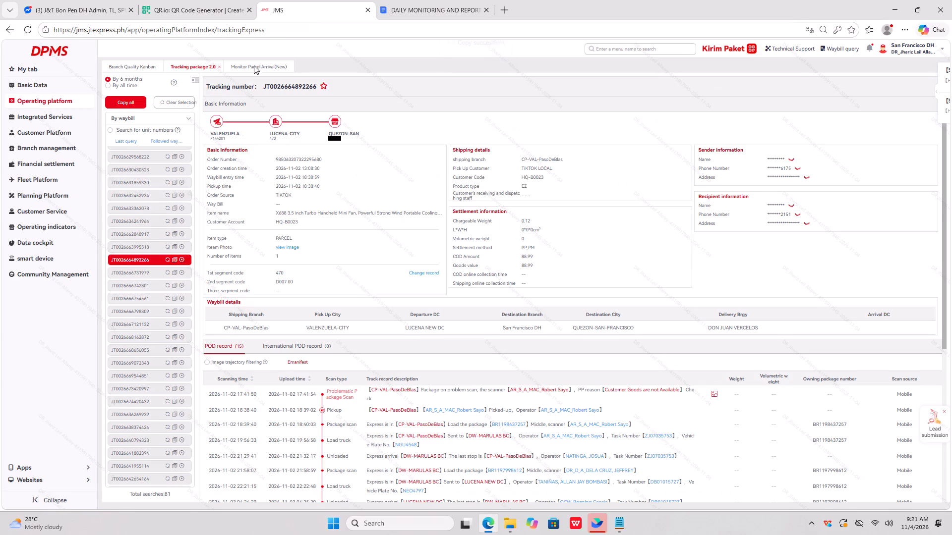
left_click(130, 270)
left_click(176, 272)
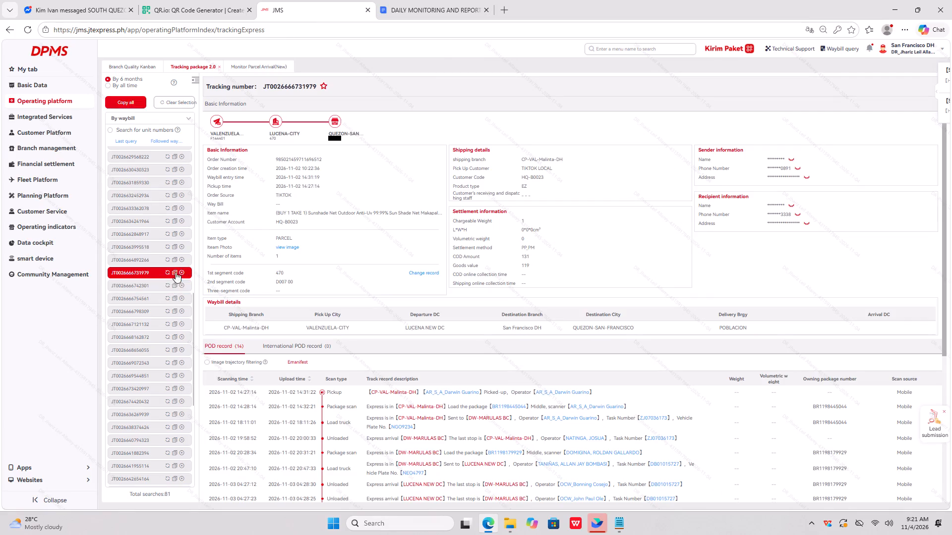
left_click(198, 0)
left_click_drag(307, 250, 161, 243)
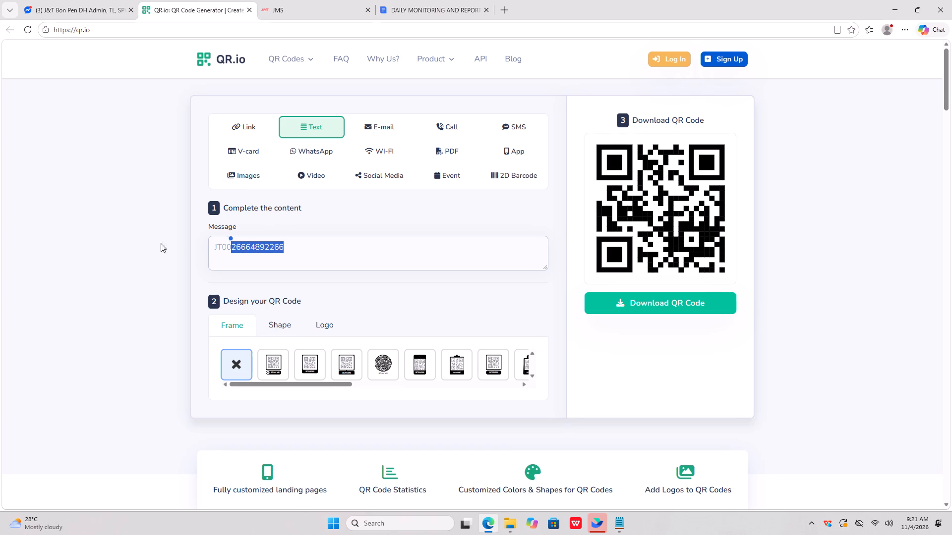
left_click_drag(161, 243, 114, 244)
key("ctrl+v")
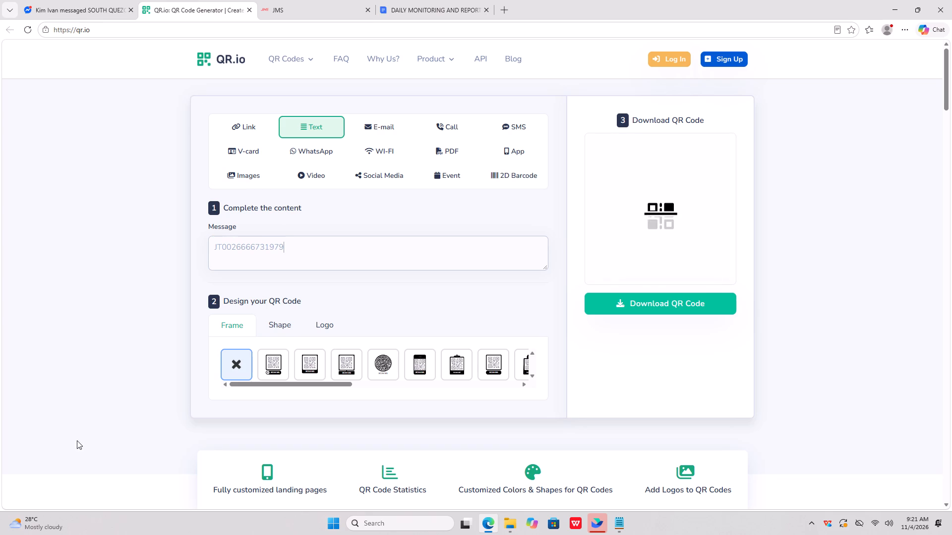
left_click(271, 11)
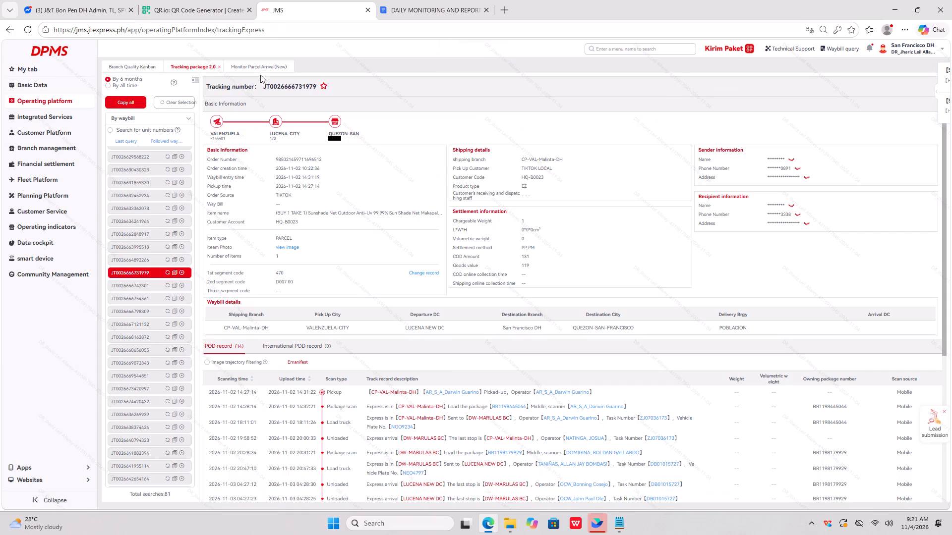
left_click(122, 287)
left_click(173, 285)
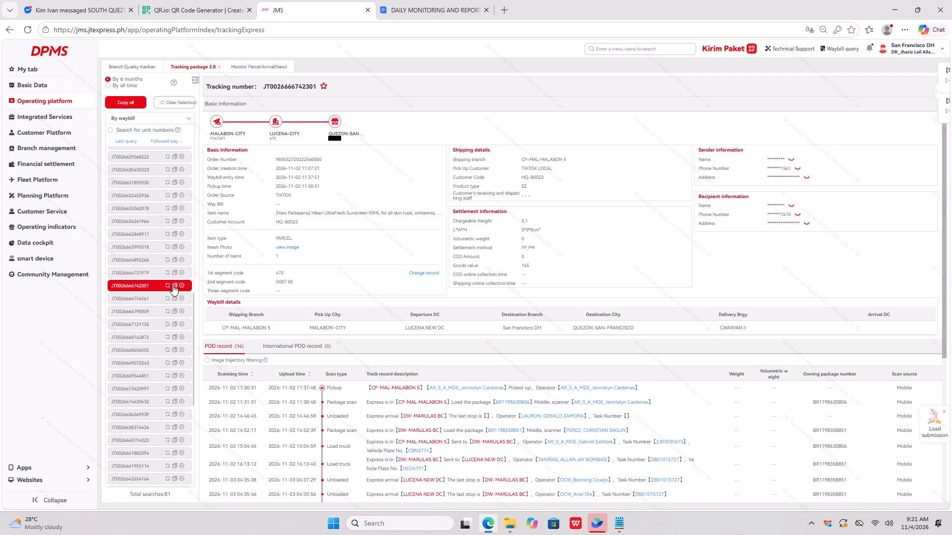
left_click(178, 17)
left_click_drag(302, 251, 88, 247)
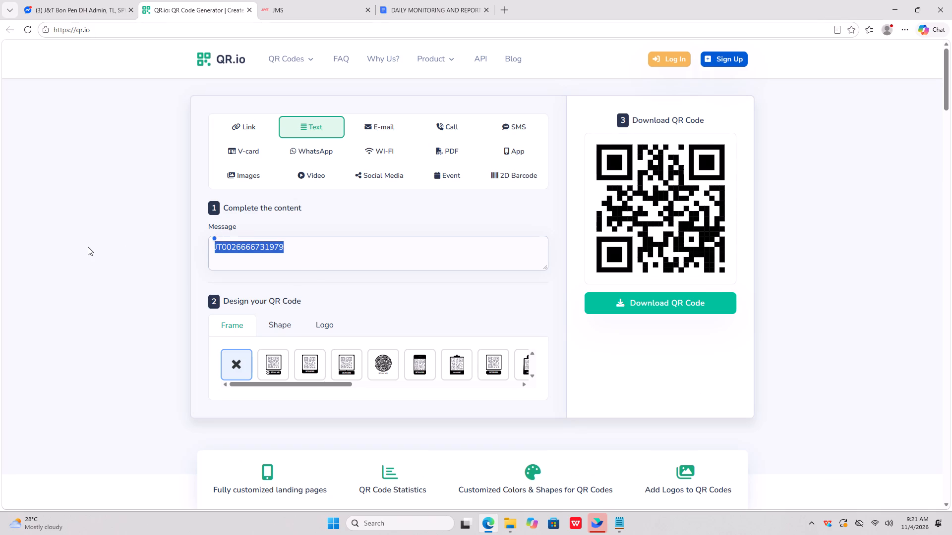
key("ctrl+v")
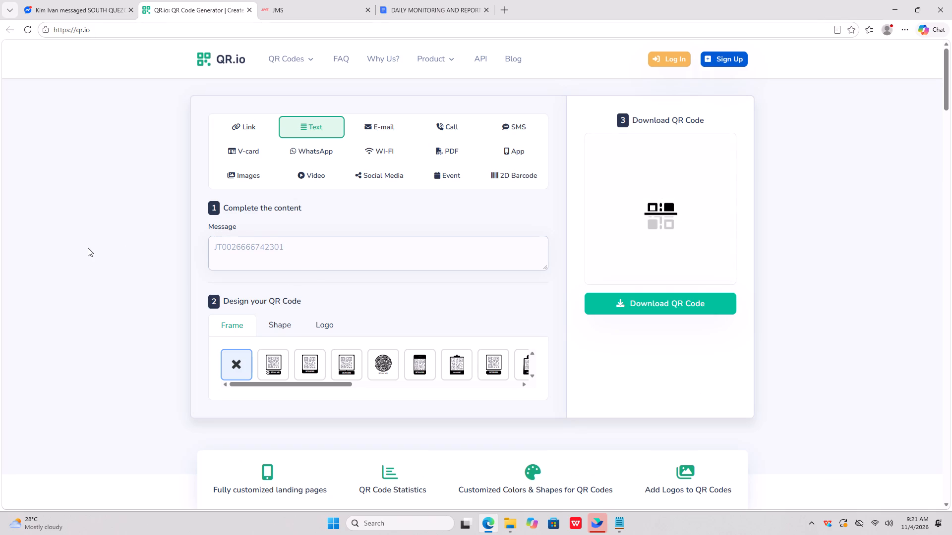
left_click(331, 8)
left_click(142, 301)
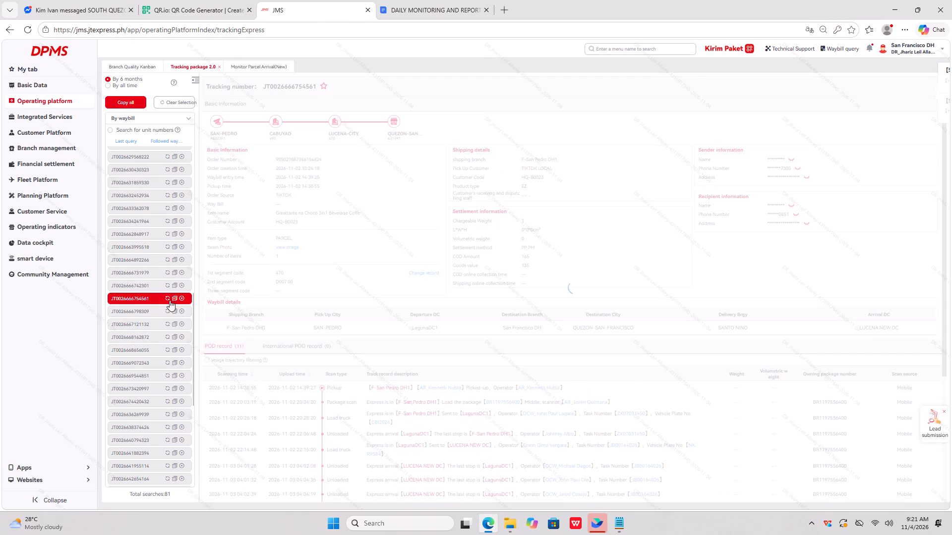
left_click(173, 301)
left_click(175, 16)
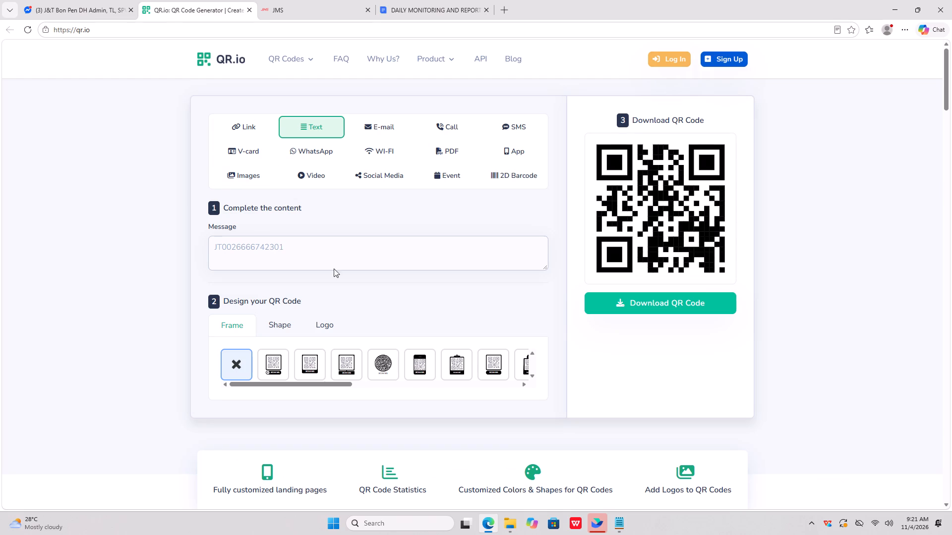
left_click_drag(326, 253, 0, 263)
key("ctrl+v")
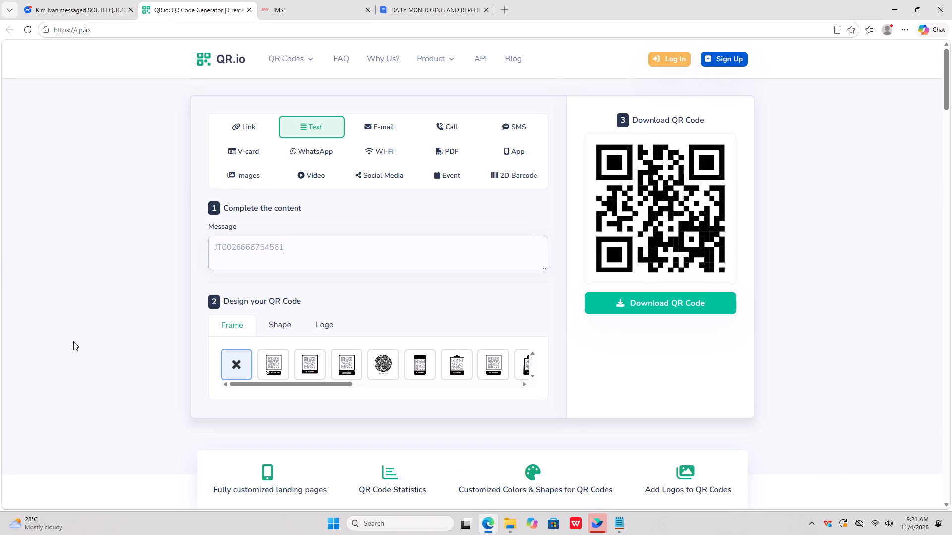
left_click(276, 2)
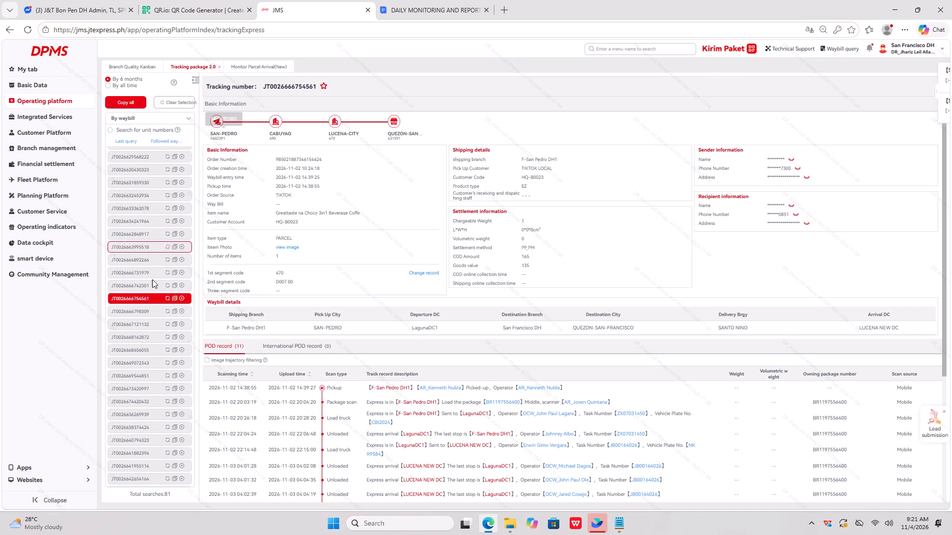
left_click(151, 309)
left_click(176, 311)
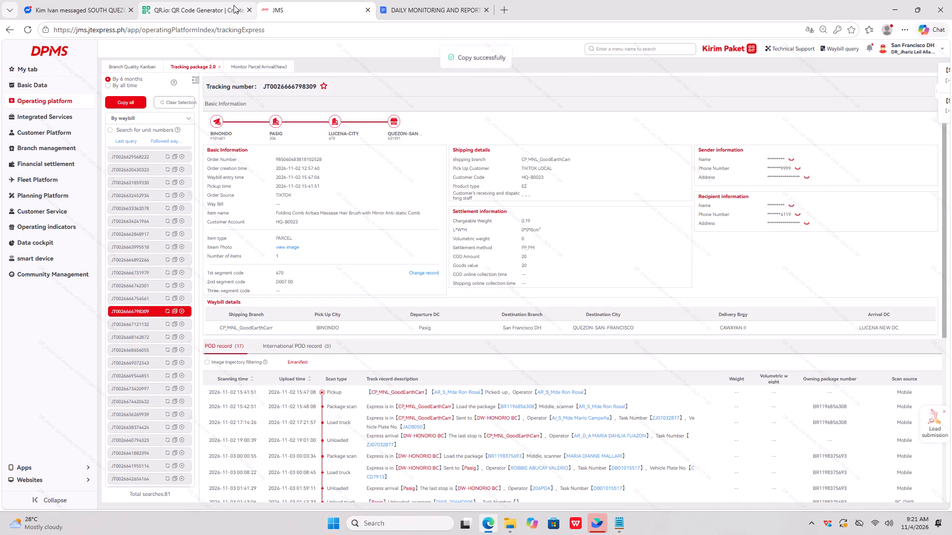
left_click(234, 4)
left_click_drag(320, 251, 127, 258)
key("ctrl+v")
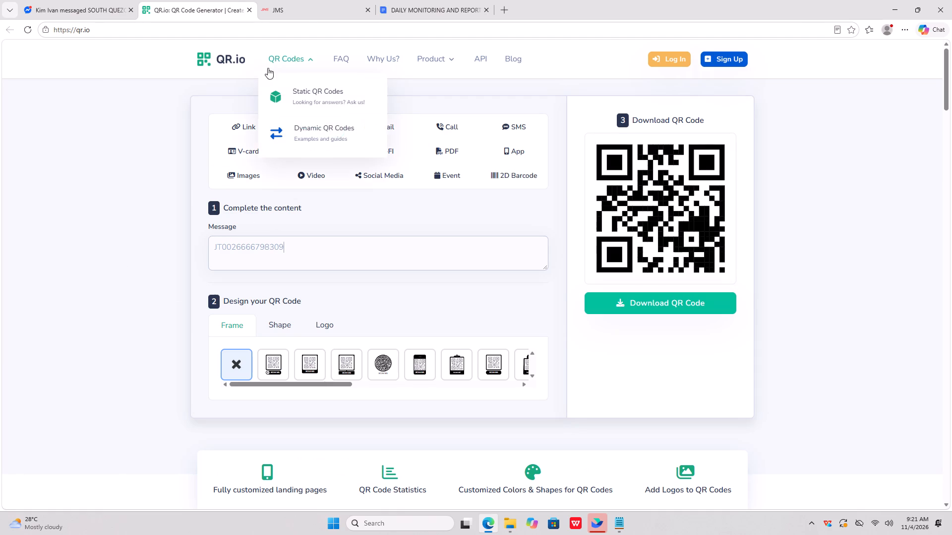
left_click(308, 11)
left_click(141, 327)
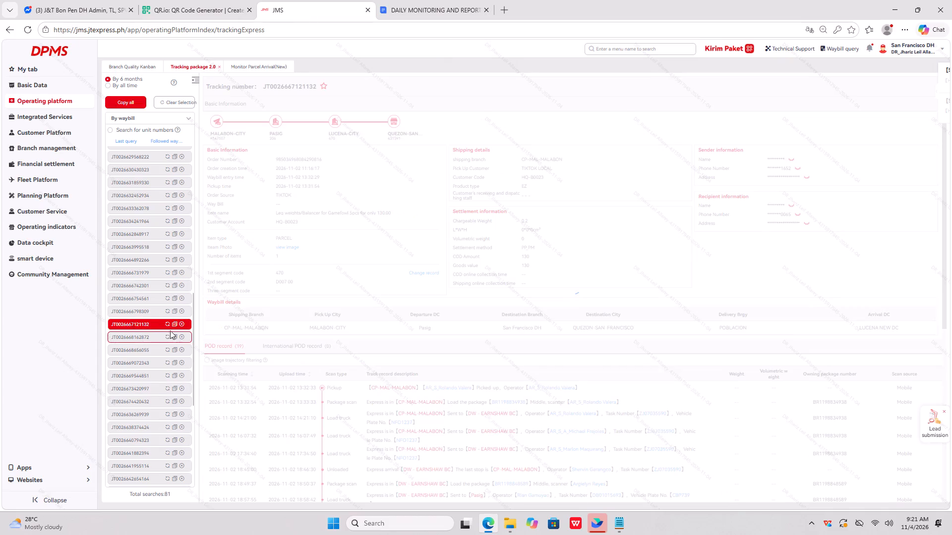
left_click(174, 325)
left_click(188, 0)
left_click_drag(330, 249, 110, 248)
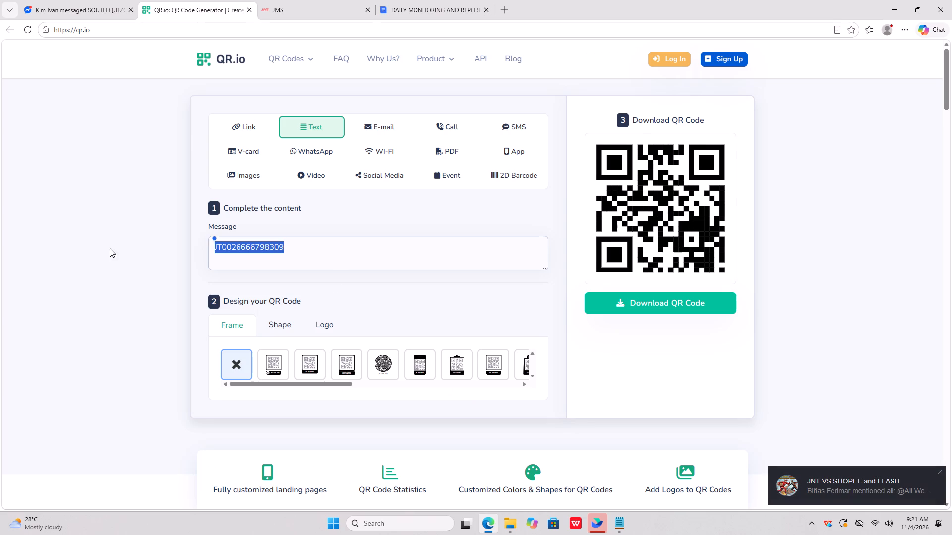
left_click_drag(110, 248, 99, 248)
key("ctrl+v")
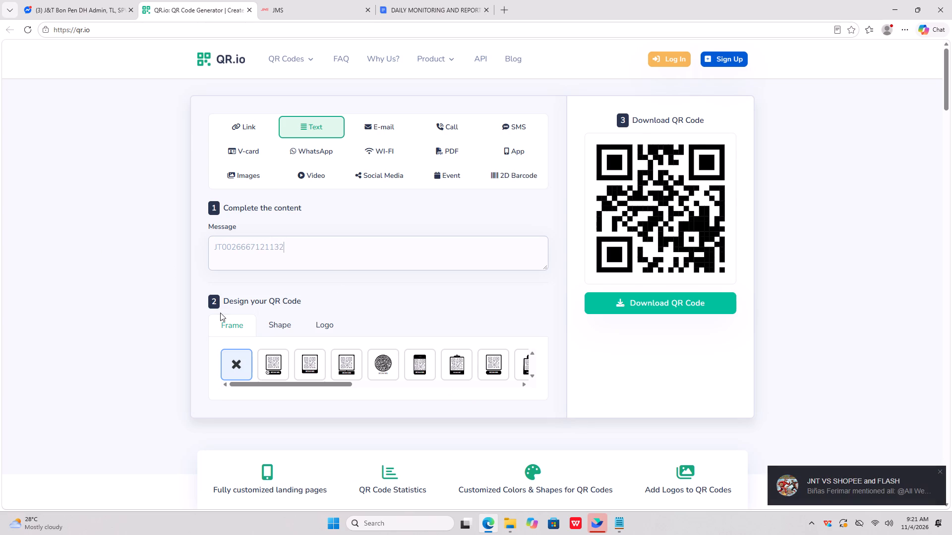
left_click(317, 17)
scroll(163, 297, "down", 2)
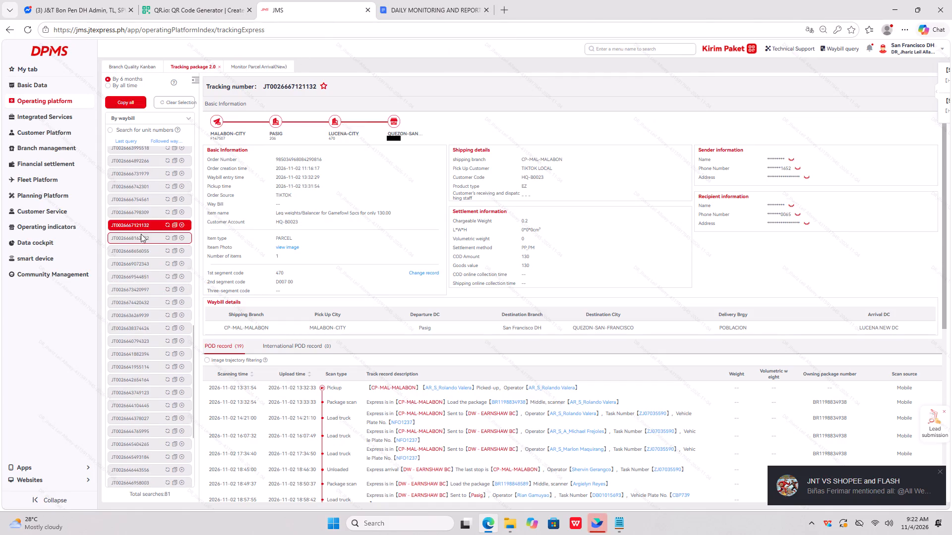
left_click(138, 239)
left_click(172, 238)
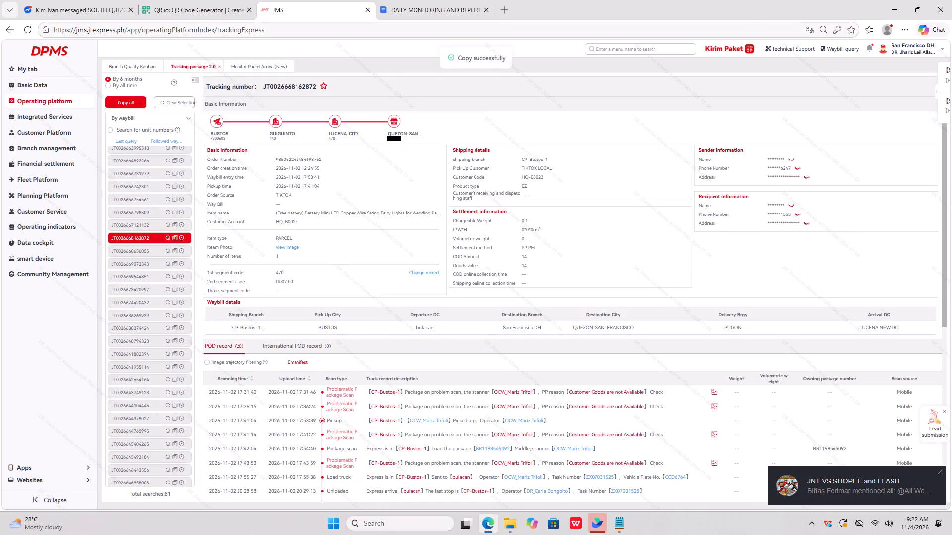
left_click(216, 19)
left_click_drag(296, 249, 123, 232)
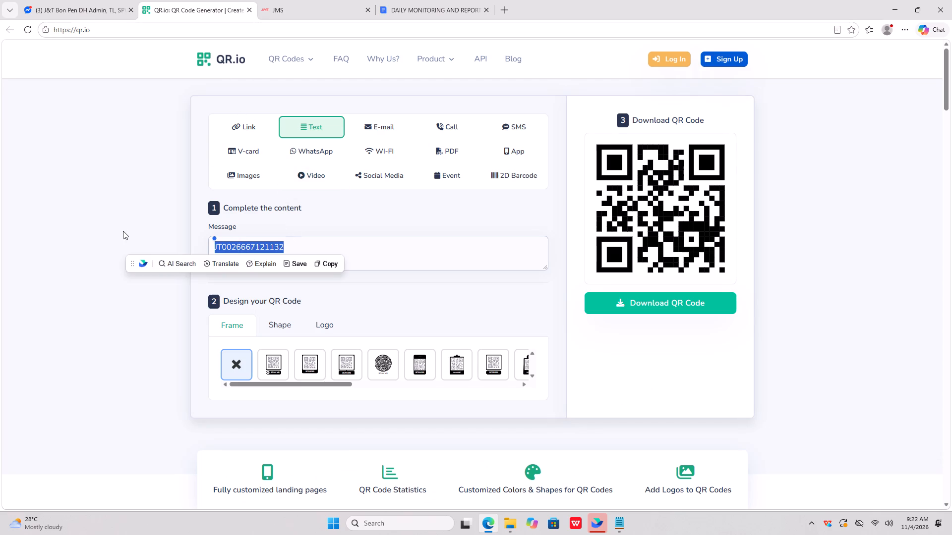
key("ctrl+v")
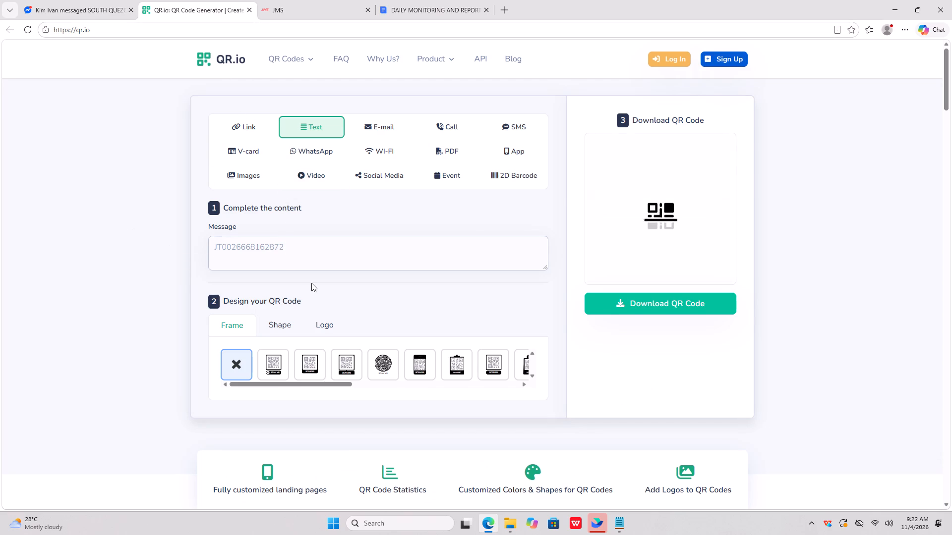
left_click(317, 0)
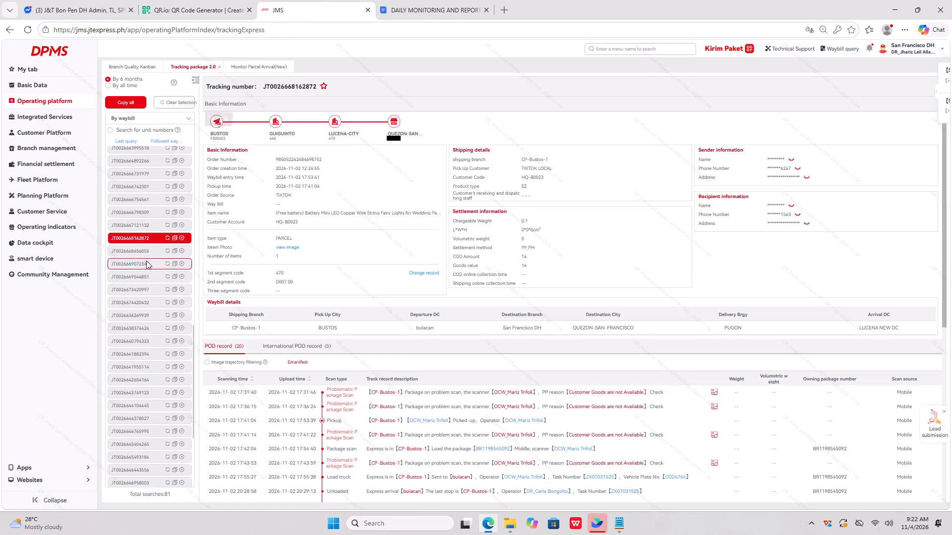
left_click(146, 252)
left_click(175, 250)
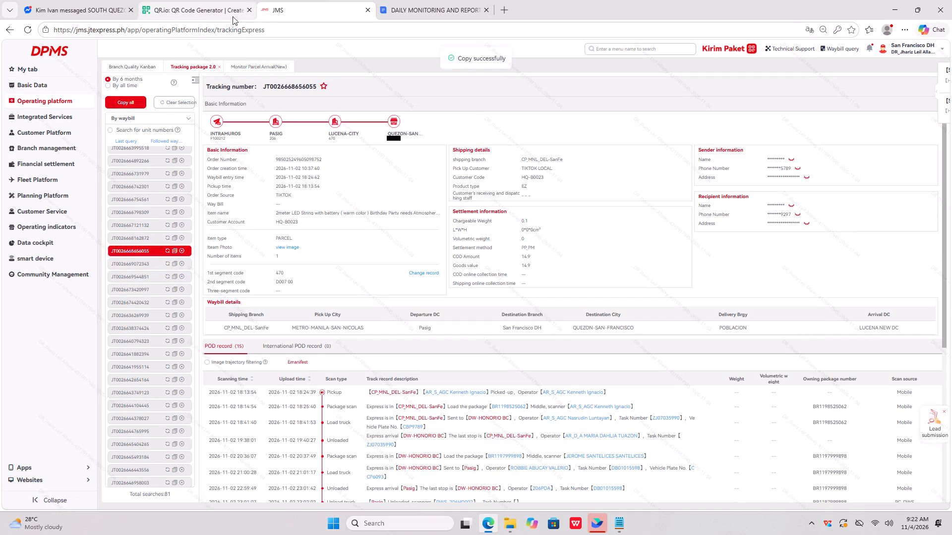
left_click(216, 15)
left_click_drag(303, 252, 107, 246)
key("ctrl+v")
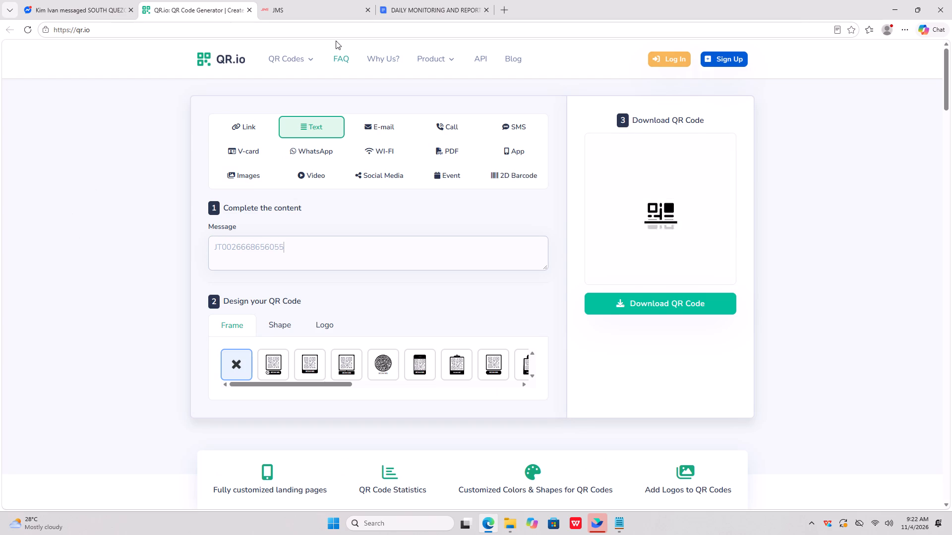
left_click(317, 14)
left_click(133, 264)
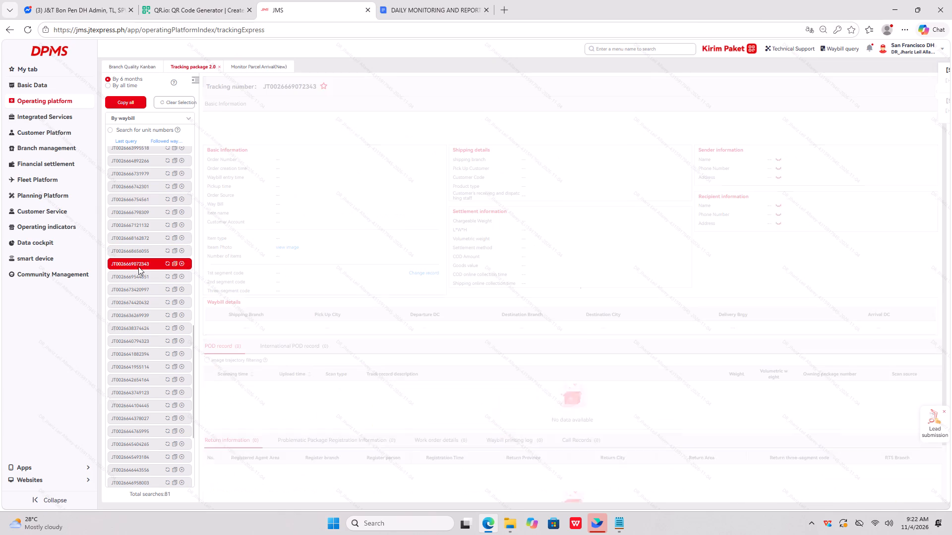
left_click(173, 264)
left_click(181, 0)
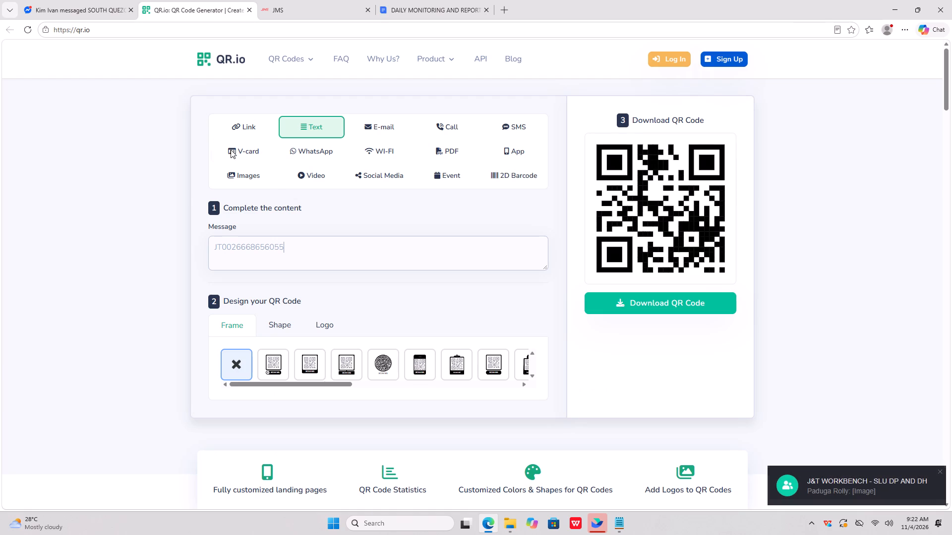
left_click_drag(291, 247, 165, 248)
key("ctrl+v")
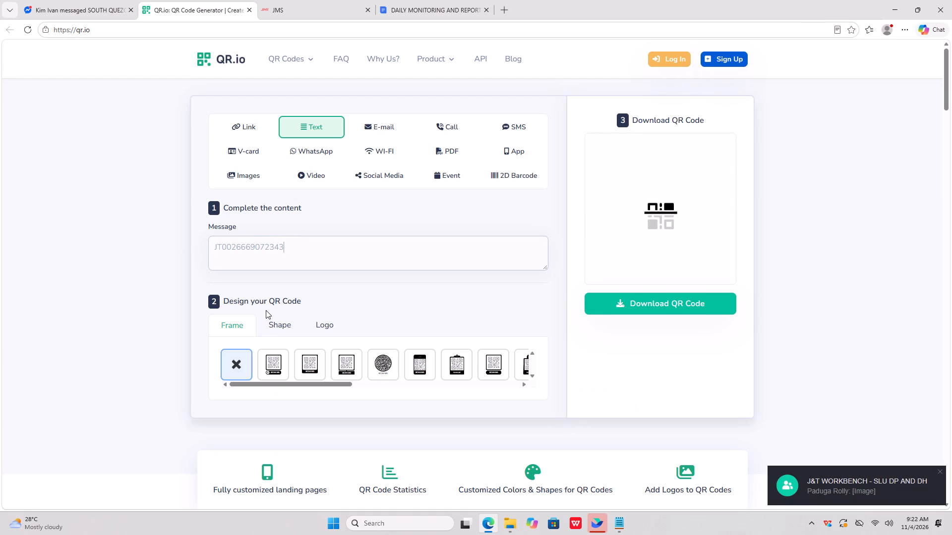
left_click(336, 8)
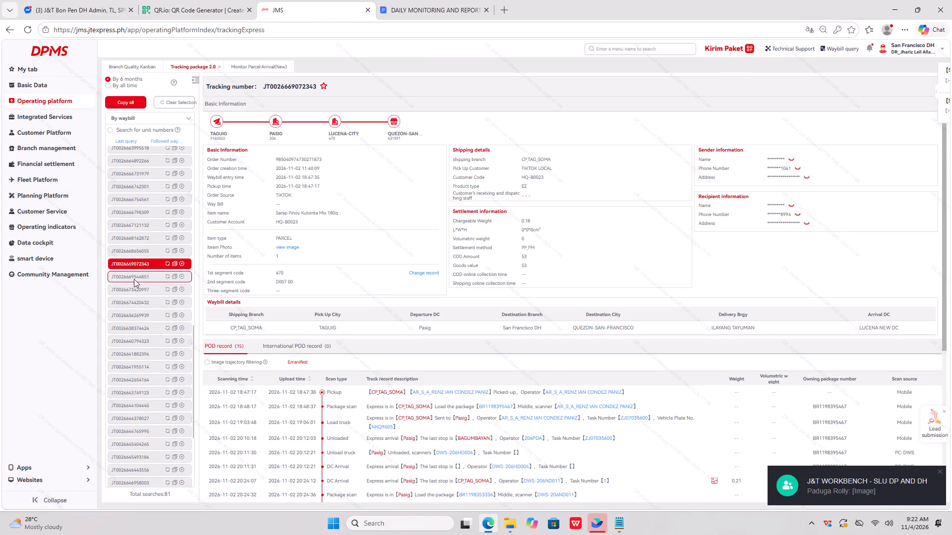
left_click(134, 278)
left_click(174, 278)
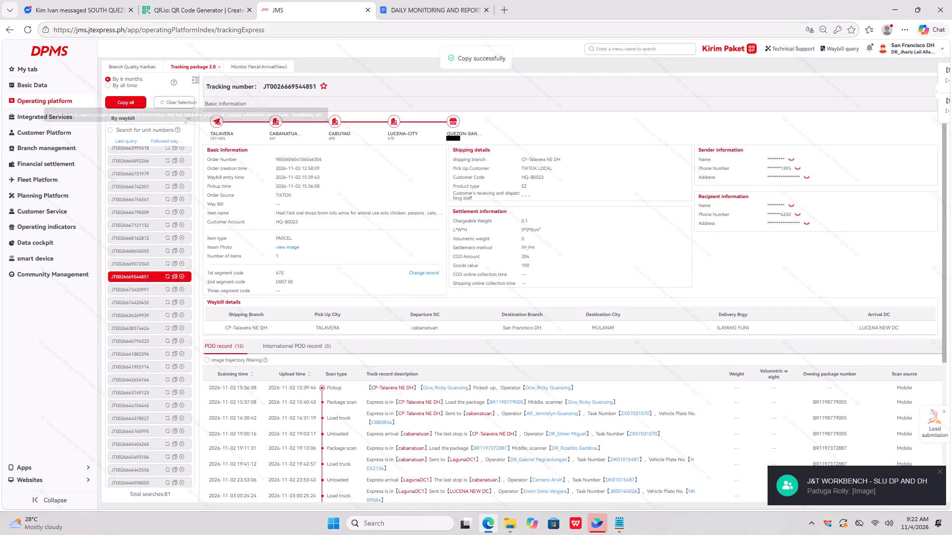
left_click(209, 17)
left_click_drag(293, 248, 88, 247)
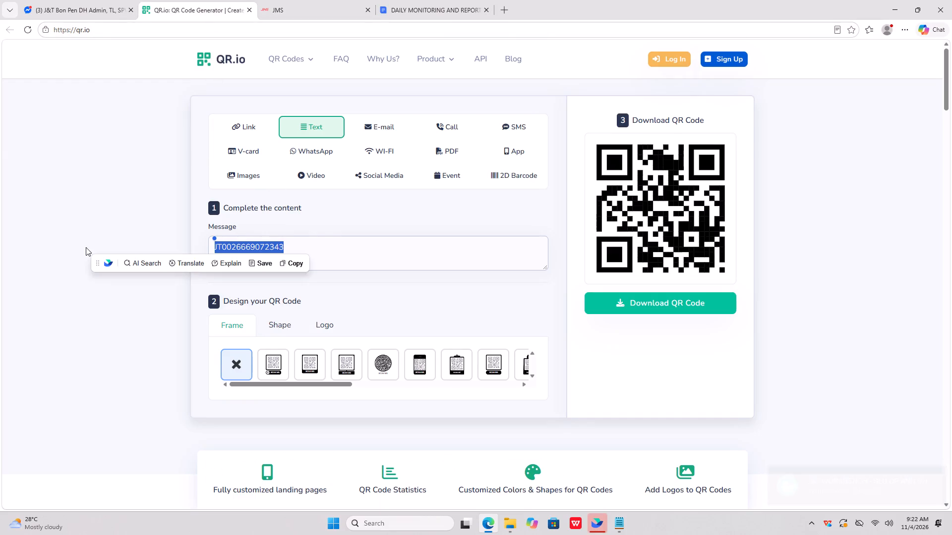
key("ctrl+v")
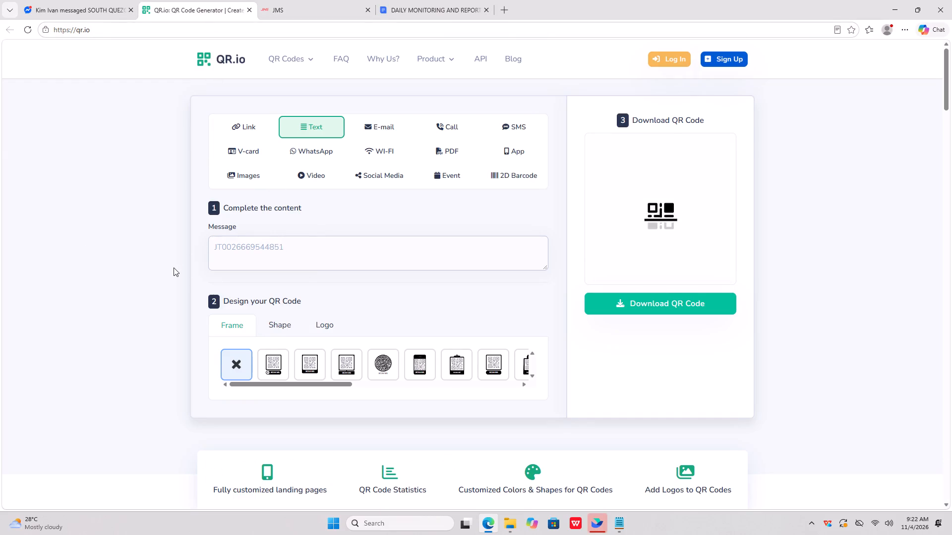
left_click(310, 4)
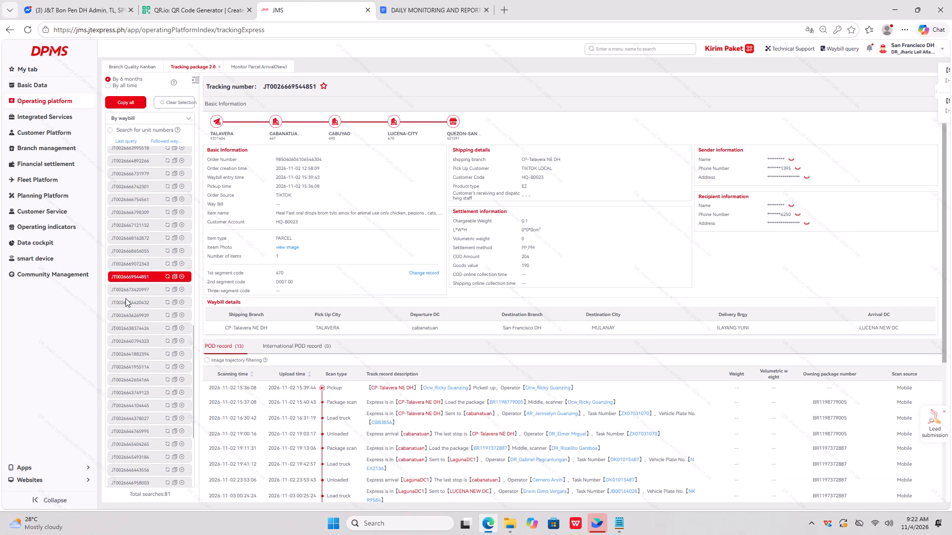
left_click(127, 290)
left_click(174, 291)
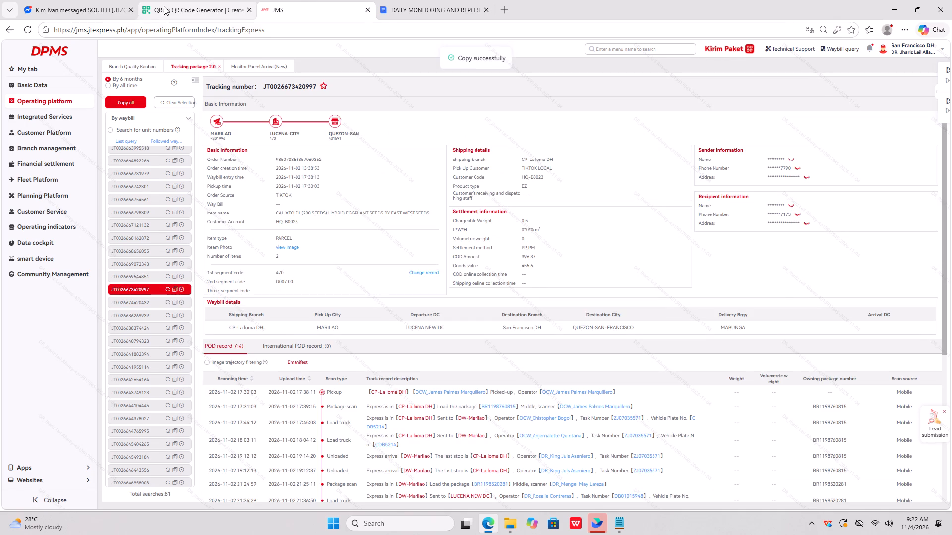
left_click(164, 6)
left_click_drag(334, 248, 71, 245)
key("ctrl+v")
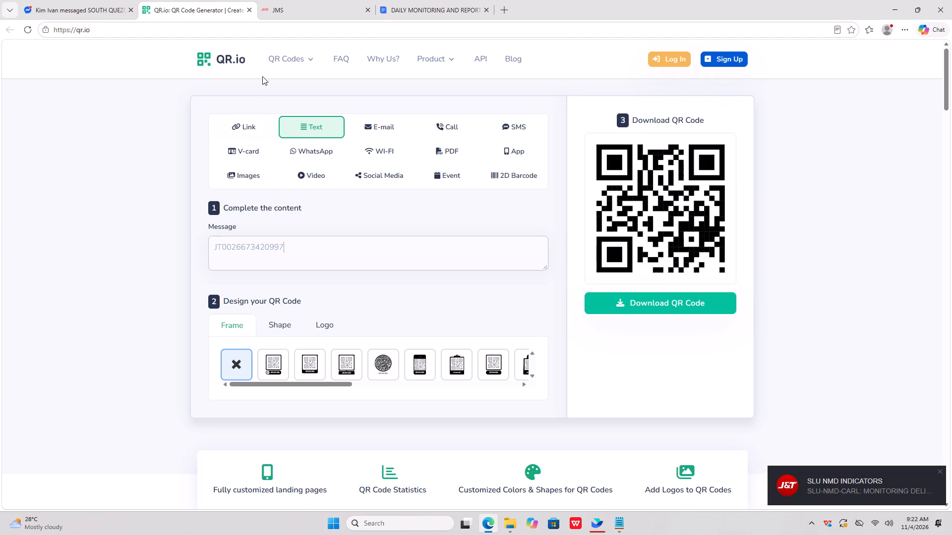
left_click(305, 9)
left_click(123, 307)
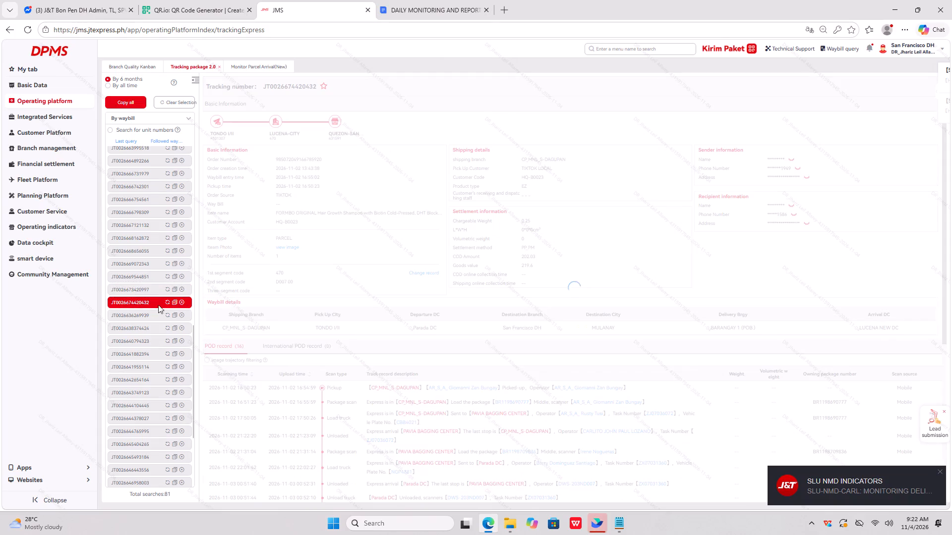
left_click(174, 303)
left_click(199, 3)
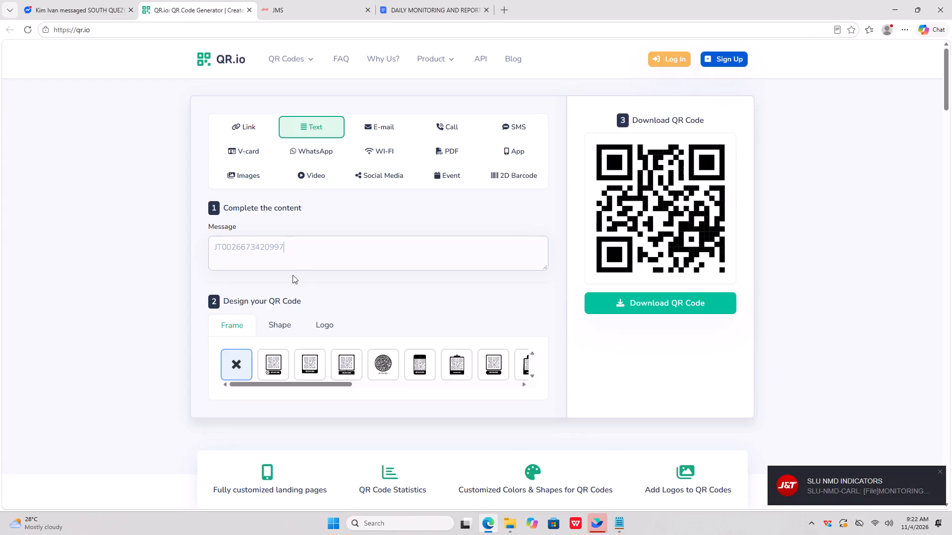
left_click_drag(311, 249, 121, 261)
key("ctrl+v")
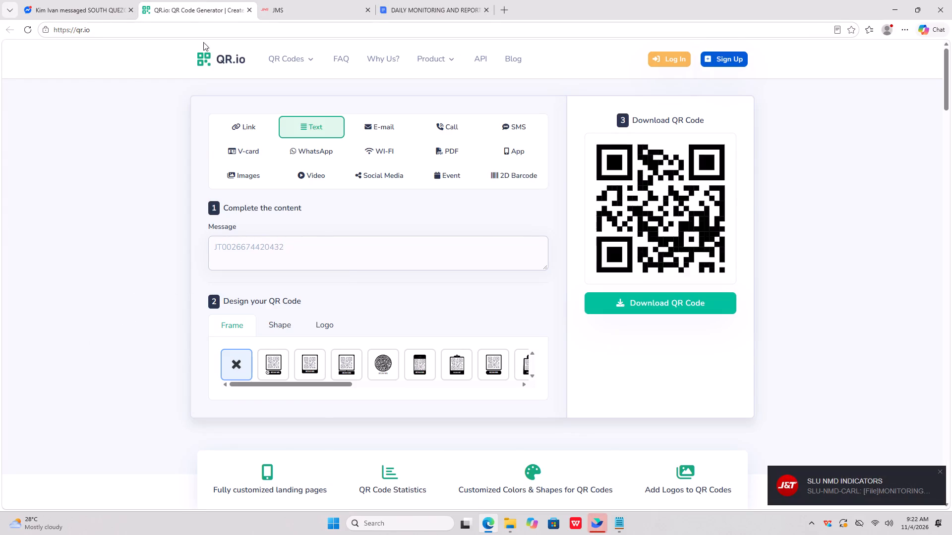
left_click(297, 7)
left_click(129, 314)
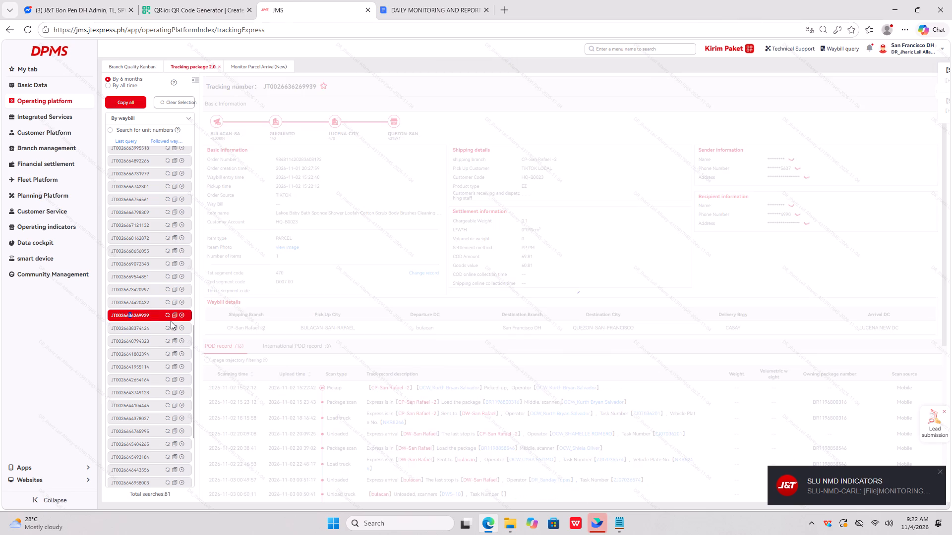
left_click(172, 319)
left_click(211, 13)
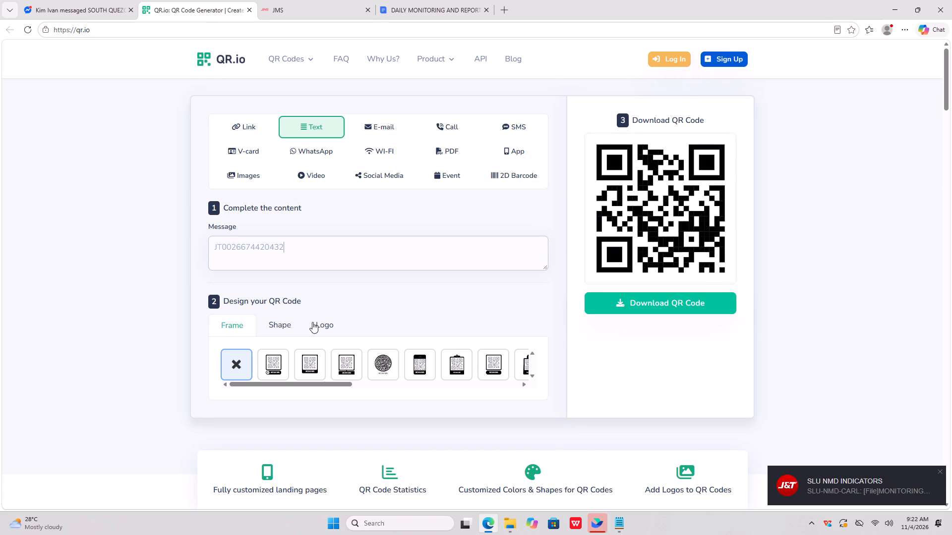
left_click_drag(319, 256, 46, 271)
key("ctrl+v")
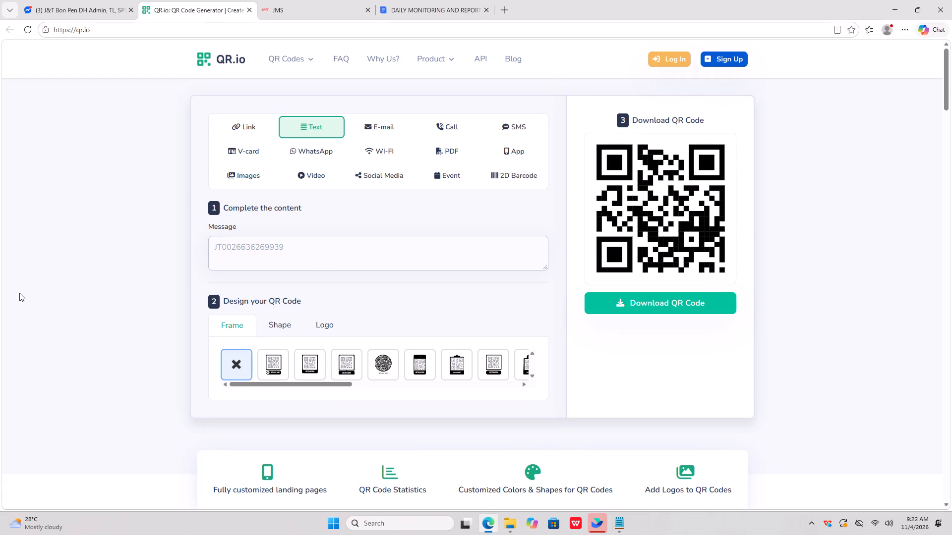
left_click(334, 10)
left_click(130, 328)
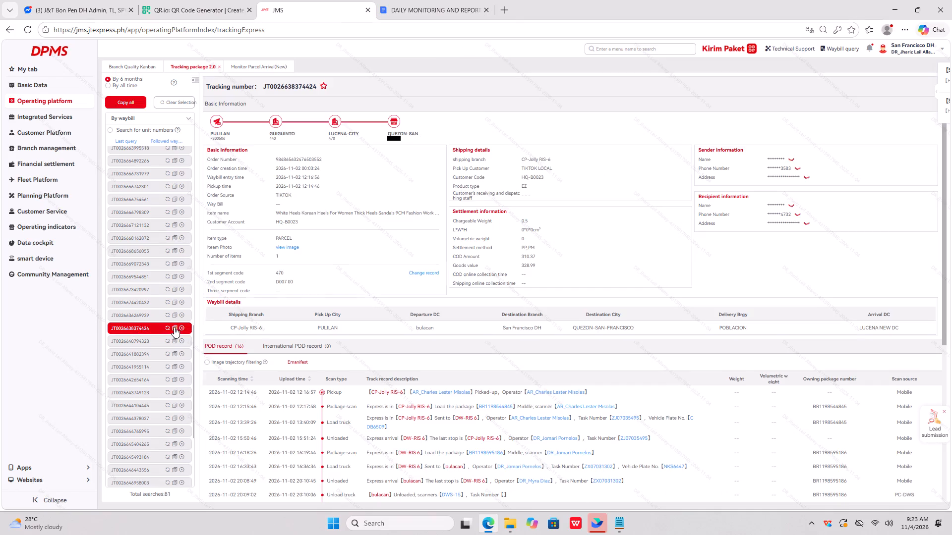
left_click(175, 327)
left_click(182, 5)
left_click_drag(299, 253, 75, 249)
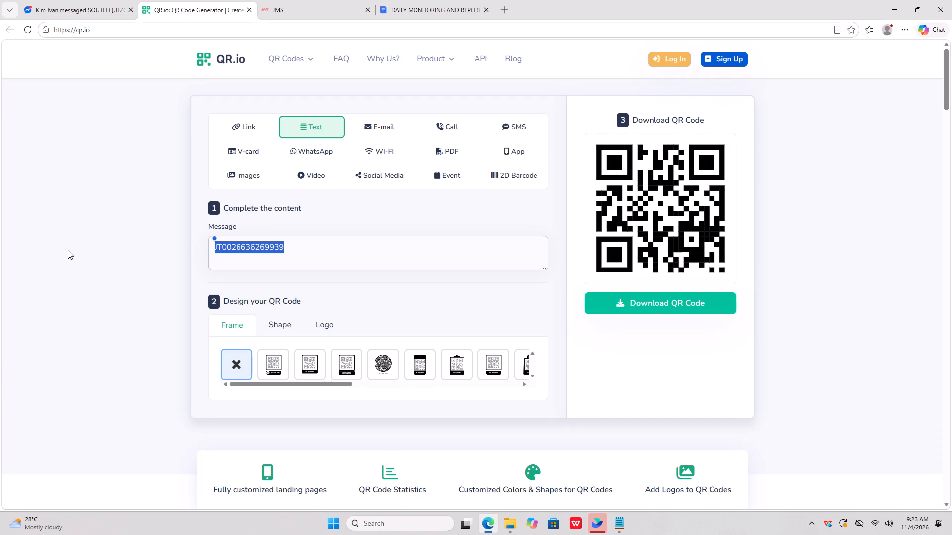
key("ctrl+v")
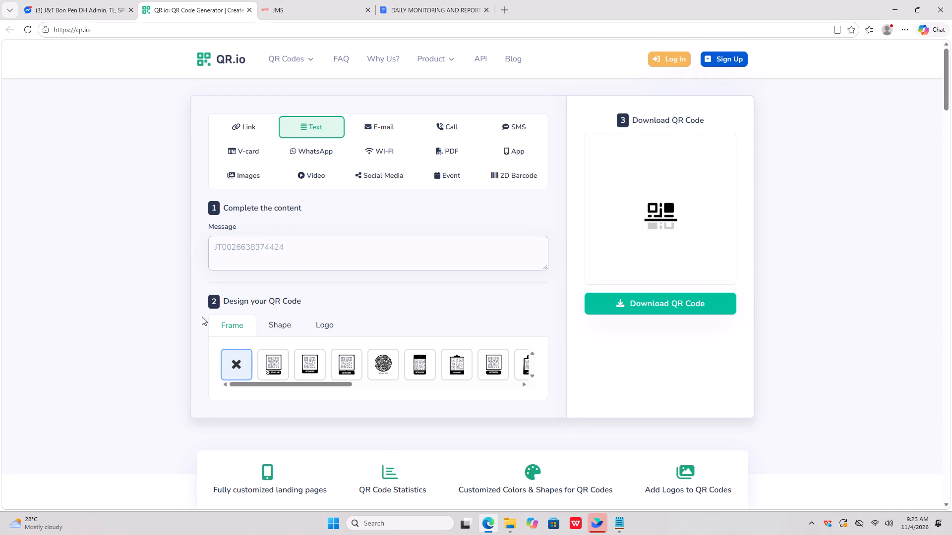
left_click(291, 15)
left_click(135, 339)
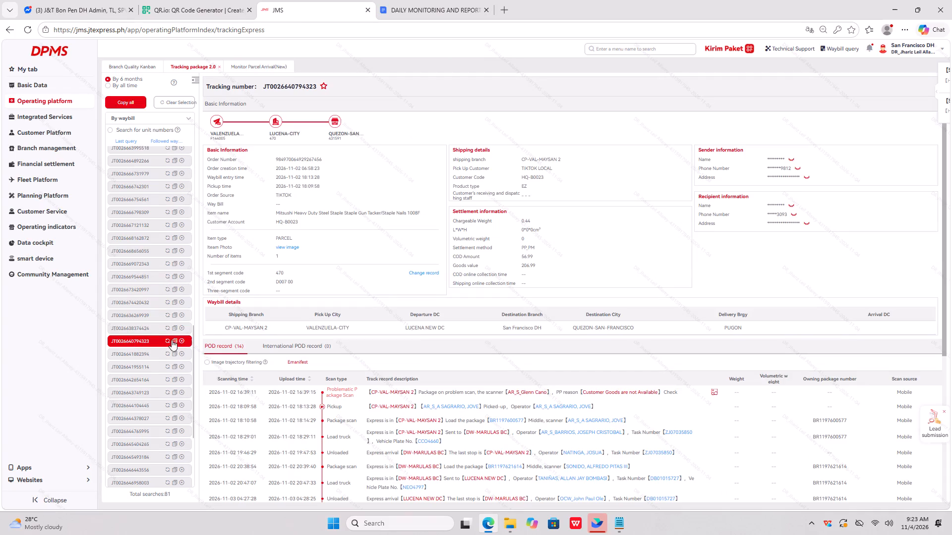
left_click(172, 340)
left_click(186, 9)
left_click_drag(303, 244, 109, 245)
key("ctrl+v")
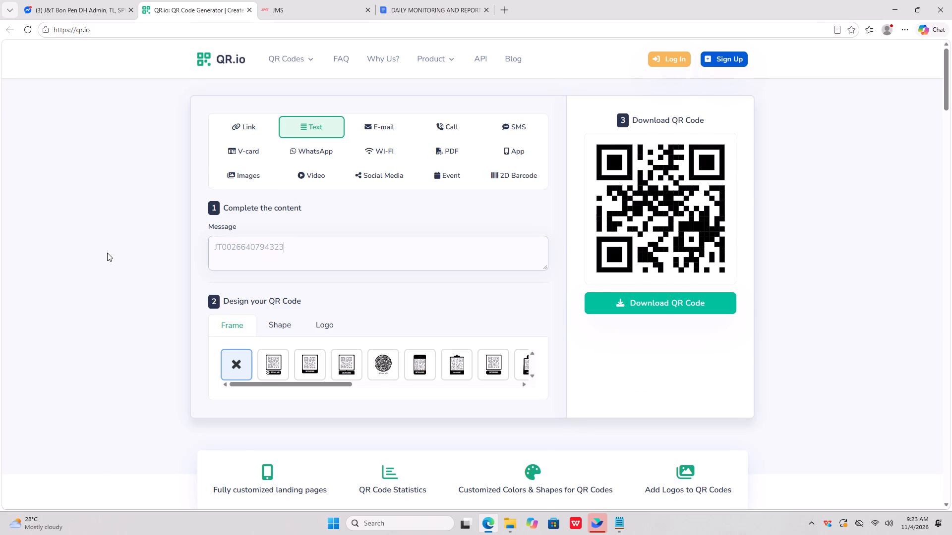
left_click(294, 5)
left_click(146, 356)
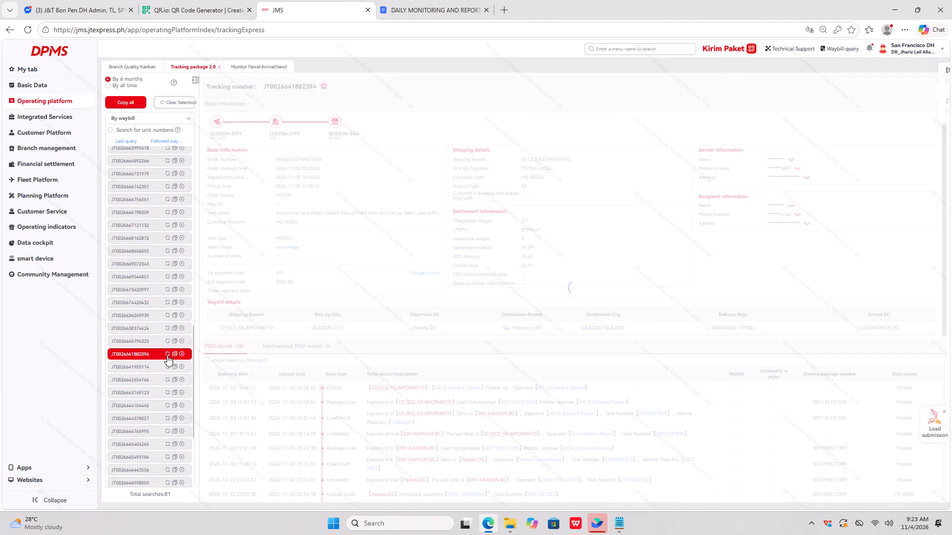
left_click(175, 355)
left_click(190, 14)
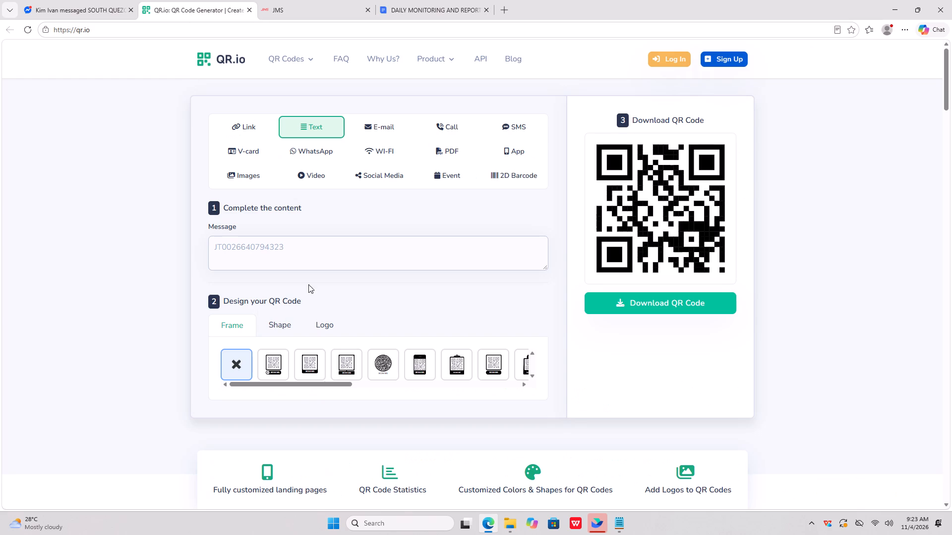
left_click_drag(310, 246, 117, 262)
key("ctrl+v")
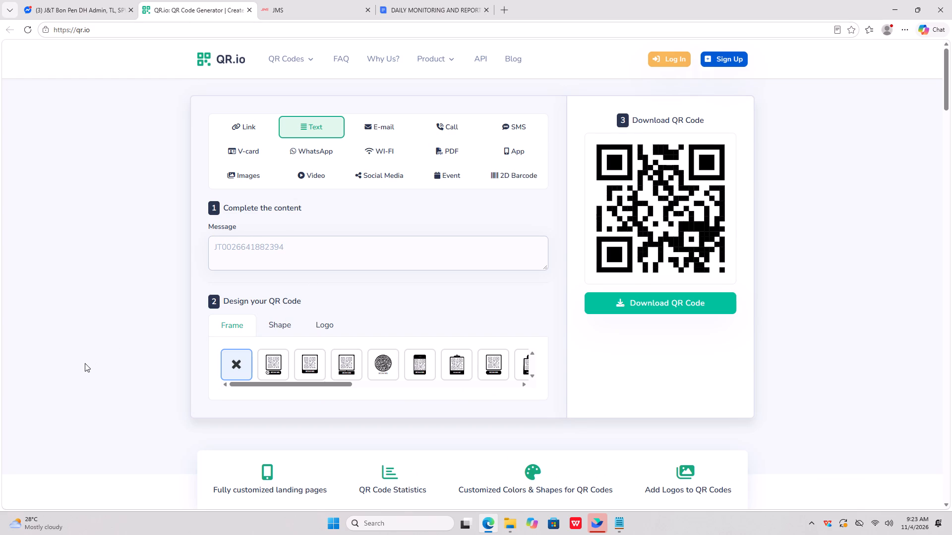
left_click(303, 0)
left_click(140, 365)
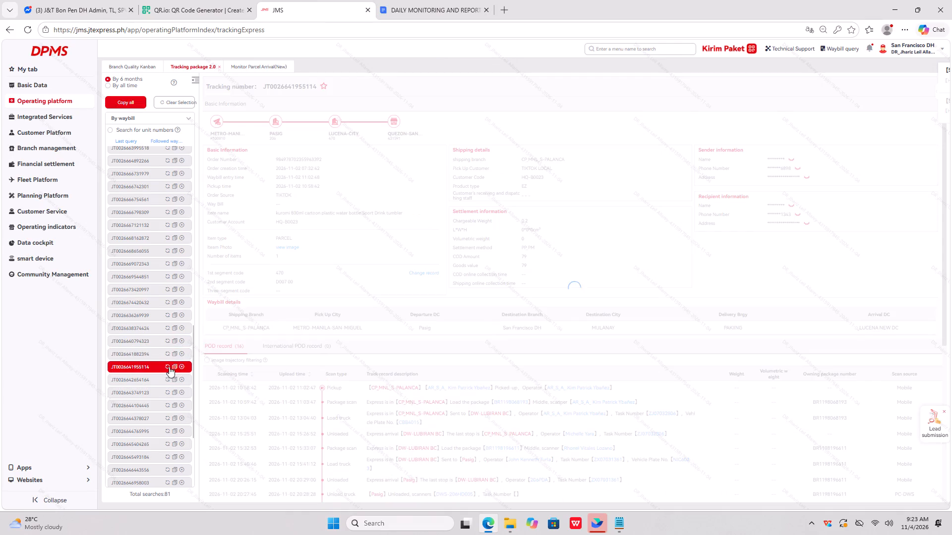
left_click(173, 366)
left_click(209, 0)
left_click_drag(323, 255, 258, 253)
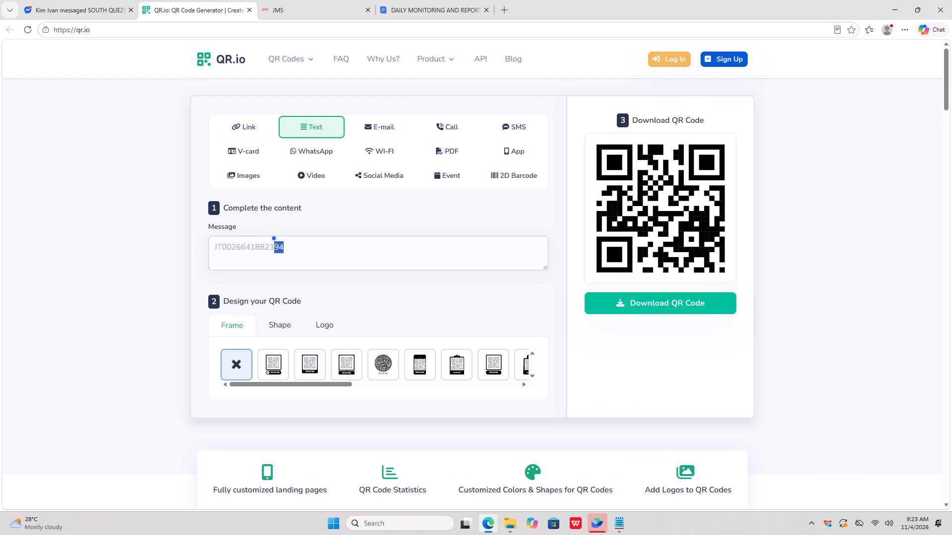
left_click_drag(258, 253, 95, 259)
key("ctrl+v")
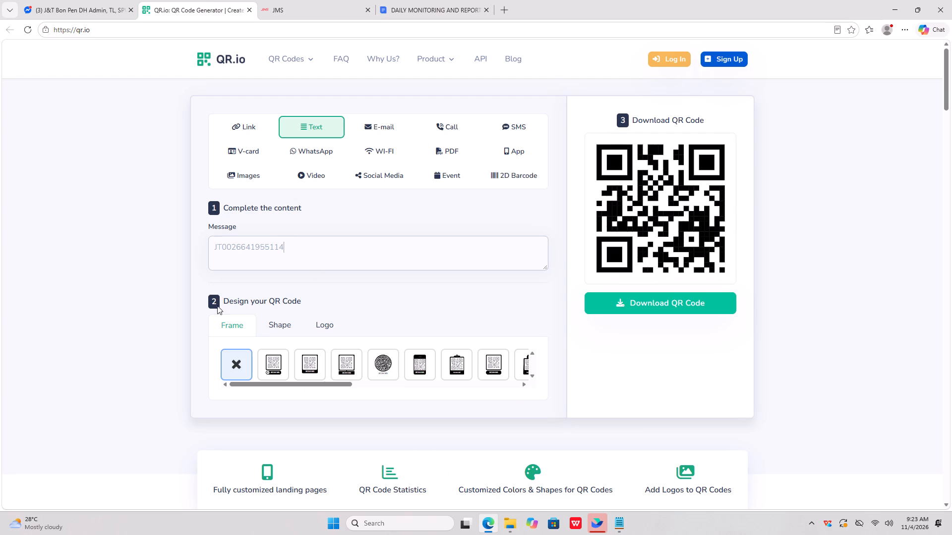
left_click(283, 1)
scroll(198, 292, "down", 3)
left_click(136, 378)
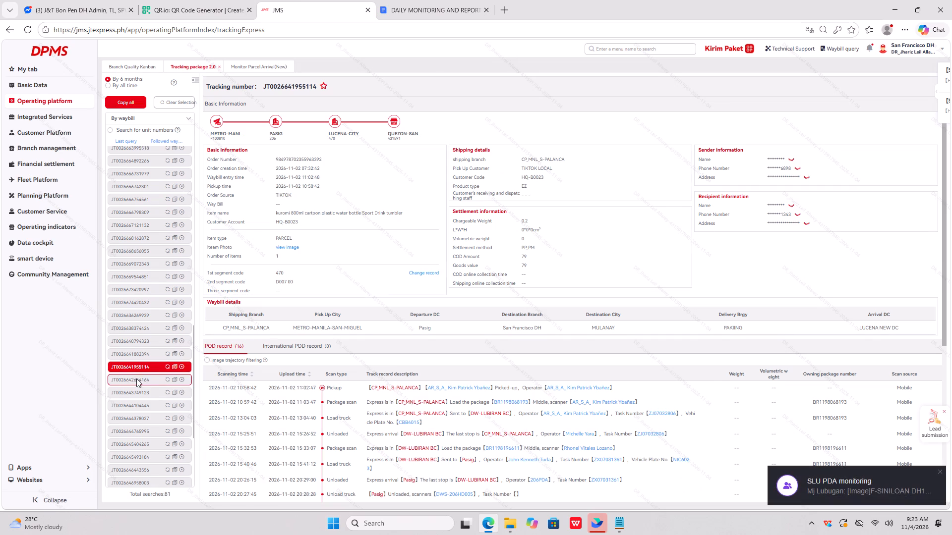
left_click(172, 379)
left_click(193, 0)
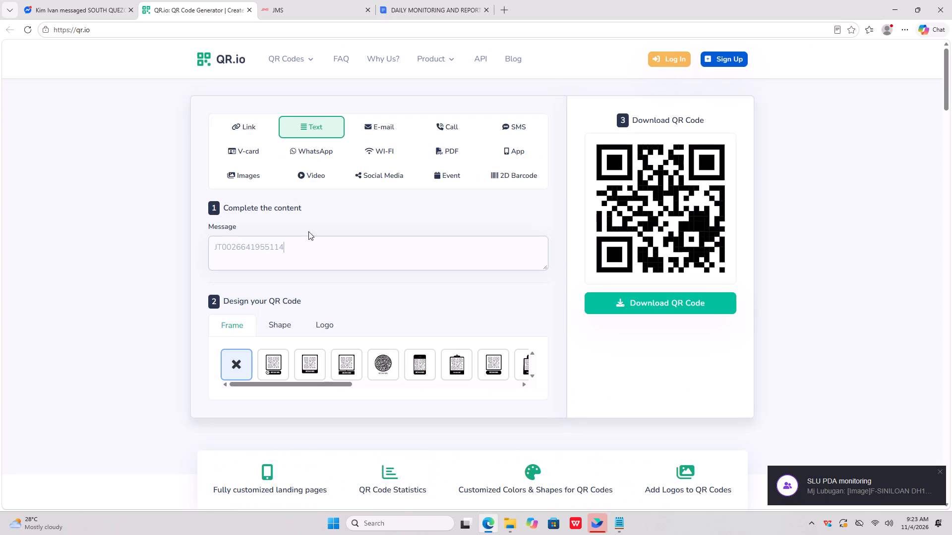
left_click_drag(310, 250, 143, 250)
key("ctrl+v")
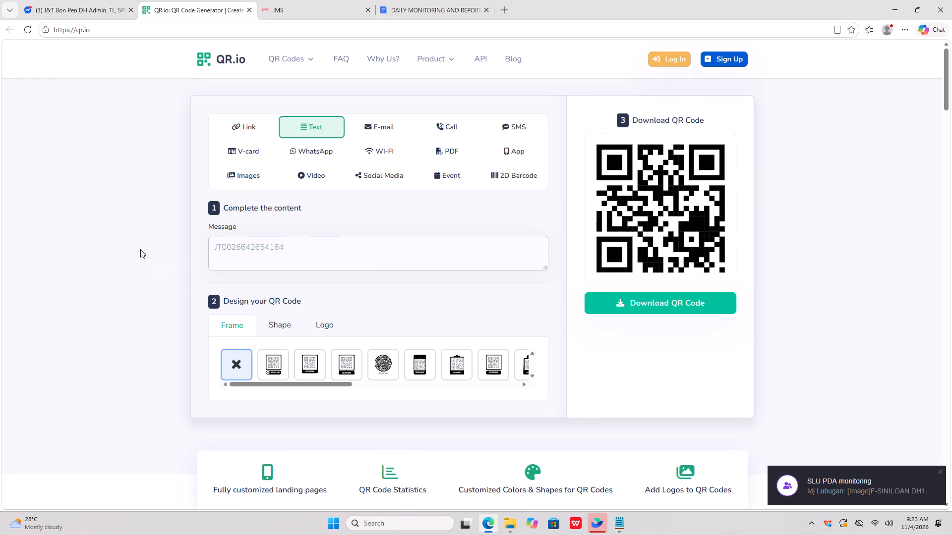
left_click_drag(313, 0, 313, 4)
left_click(116, 388)
left_click(175, 392)
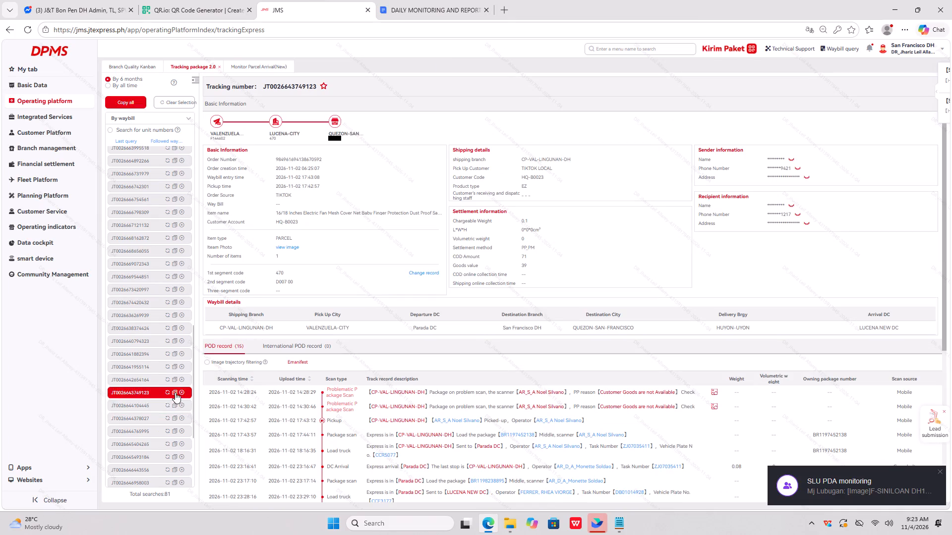
left_click(214, 6)
left_click_drag(331, 265, 258, 259)
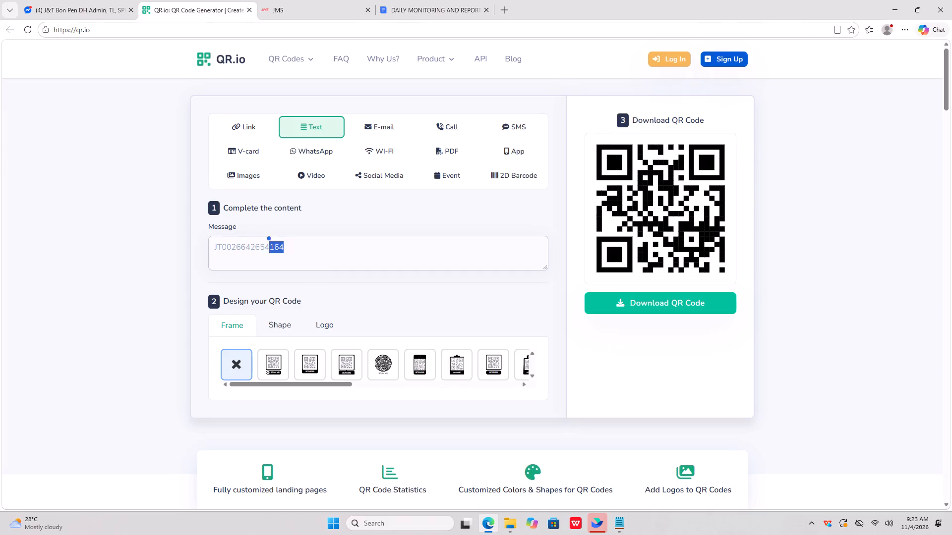
left_click_drag(258, 259, 165, 264)
key("ctrl+v")
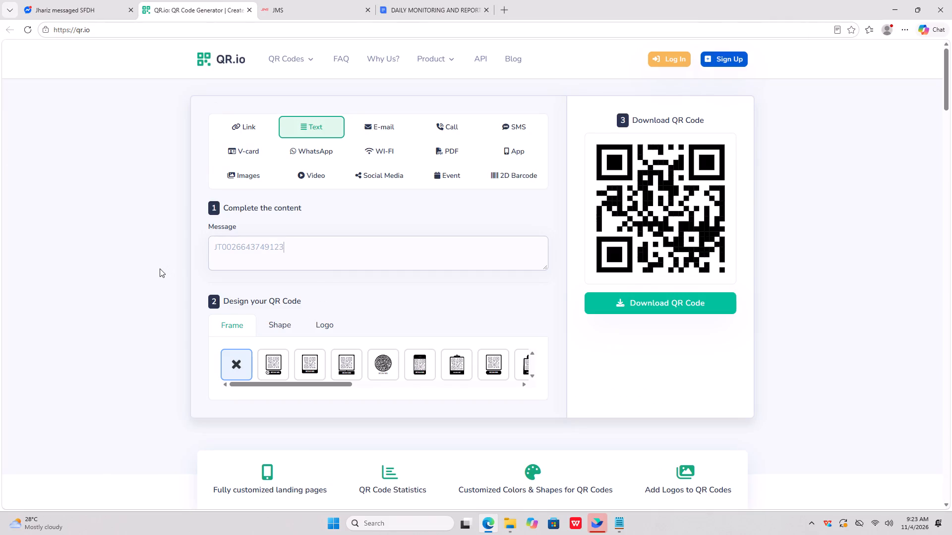
left_click(281, 7)
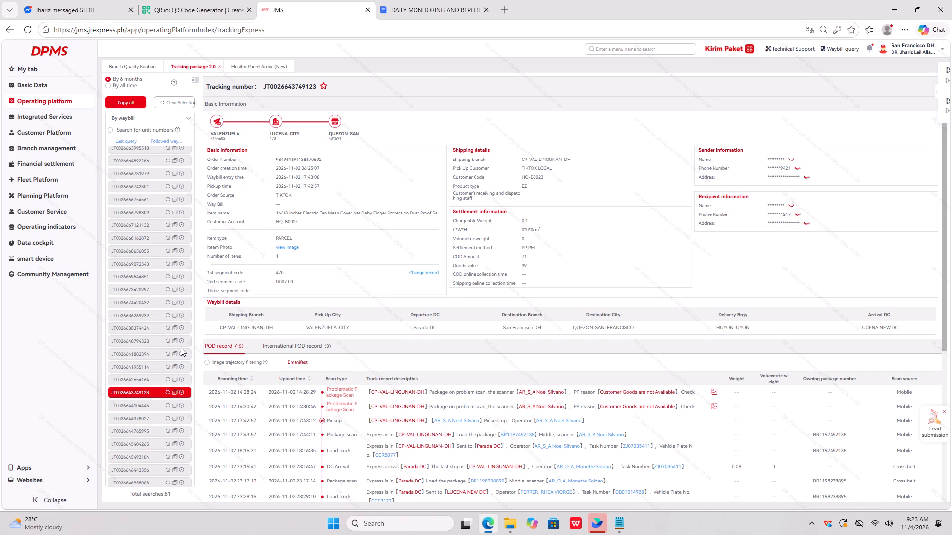
left_click(144, 406)
left_click(173, 406)
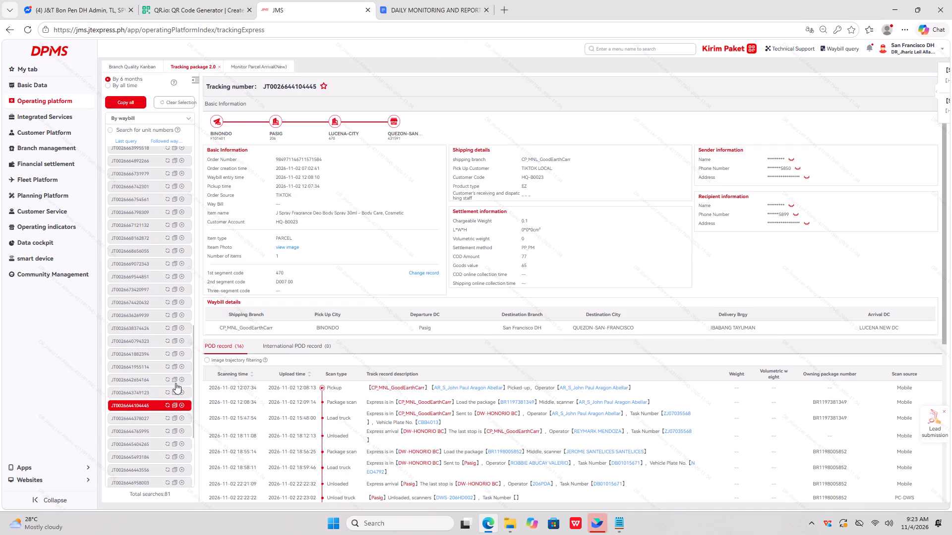
left_click(218, 3)
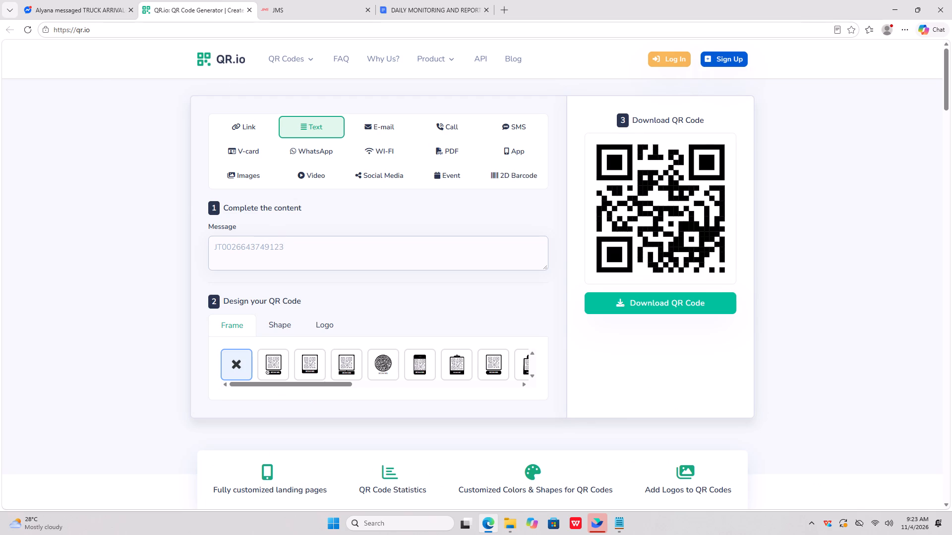
left_click_drag(288, 251, 142, 260)
key("ctrl+v")
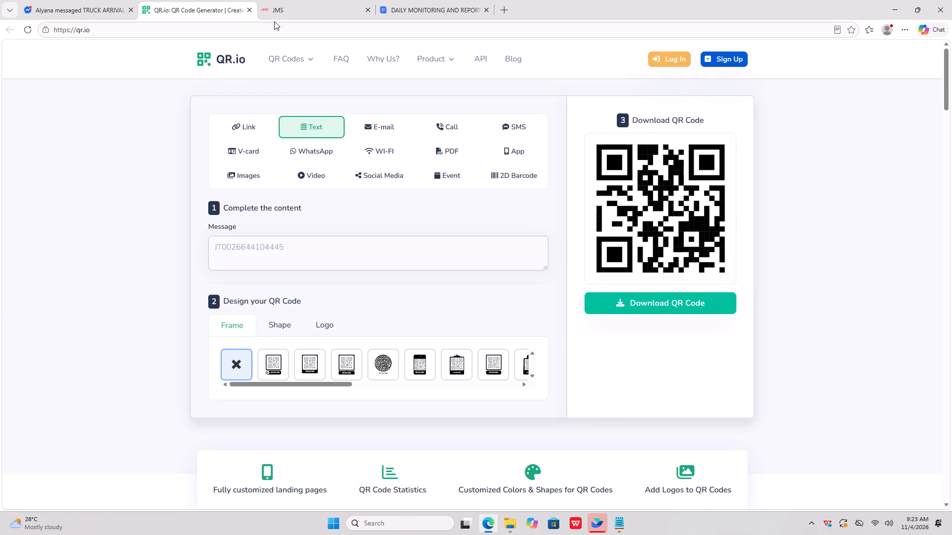
left_click(296, 15)
left_click(137, 422)
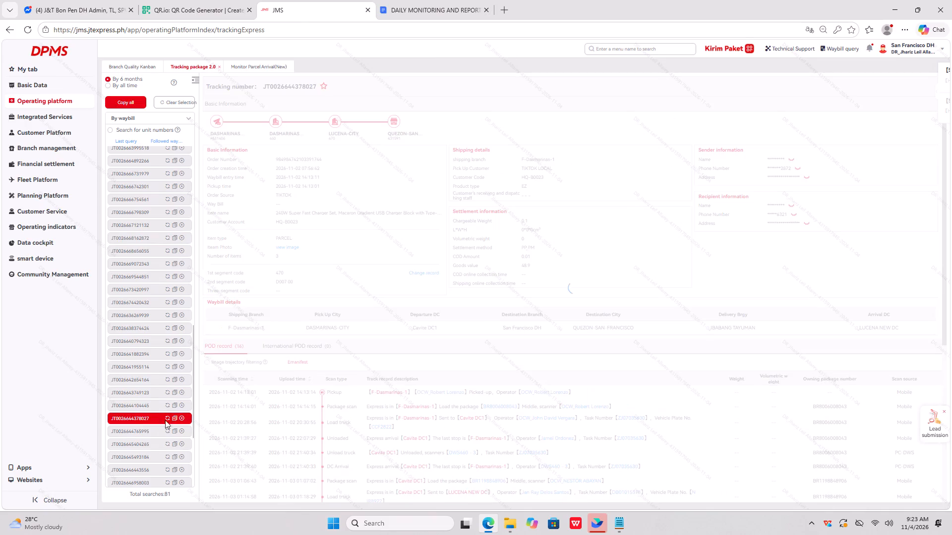
left_click(173, 420)
left_click(213, 13)
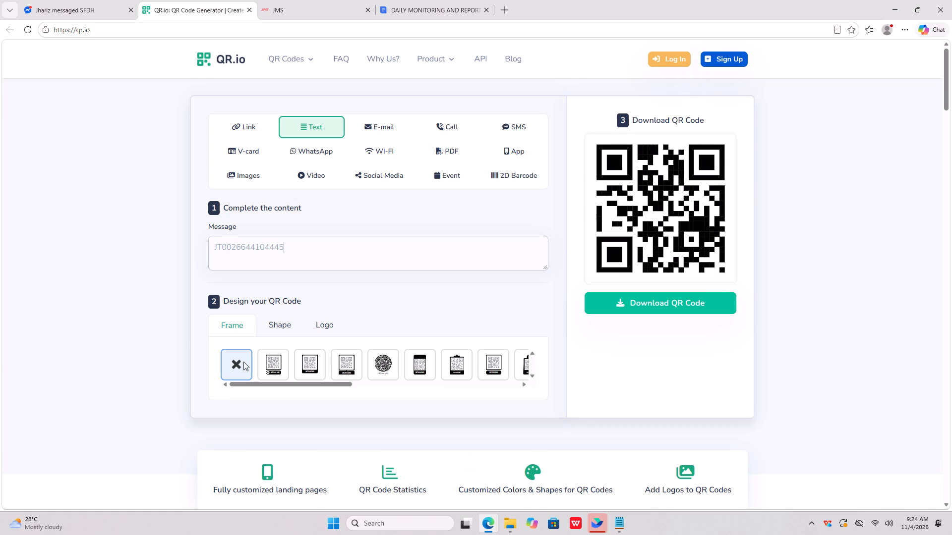
left_click_drag(317, 248, 85, 275)
key("ctrl+v")
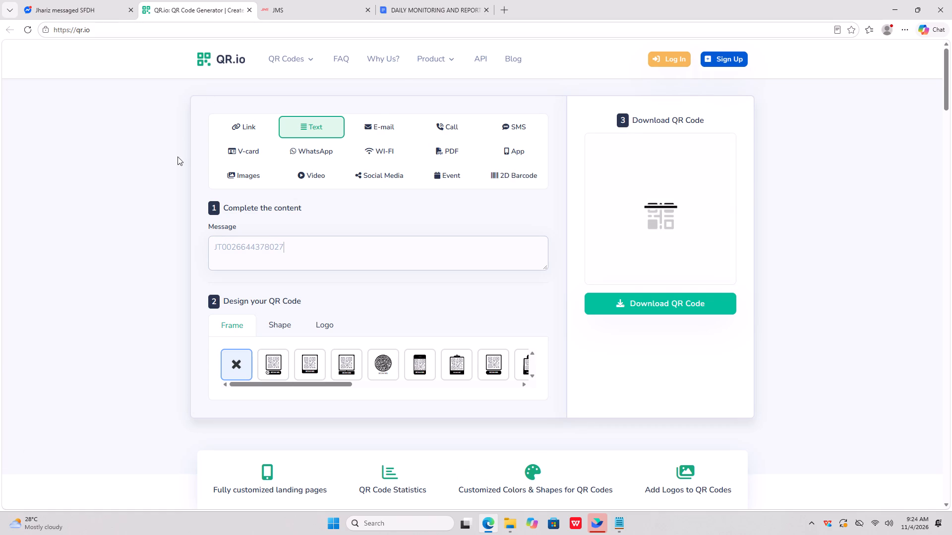
left_click(301, 8)
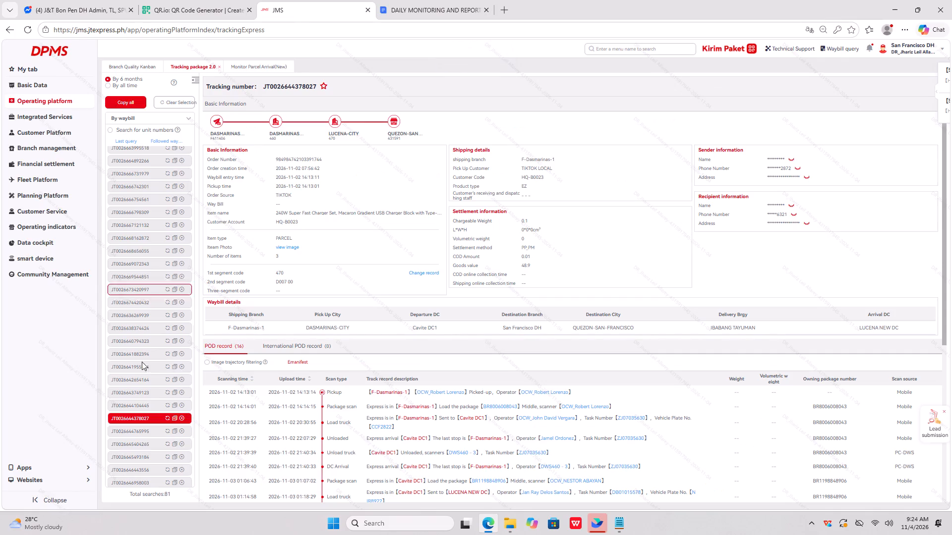
left_click(125, 435)
left_click(174, 433)
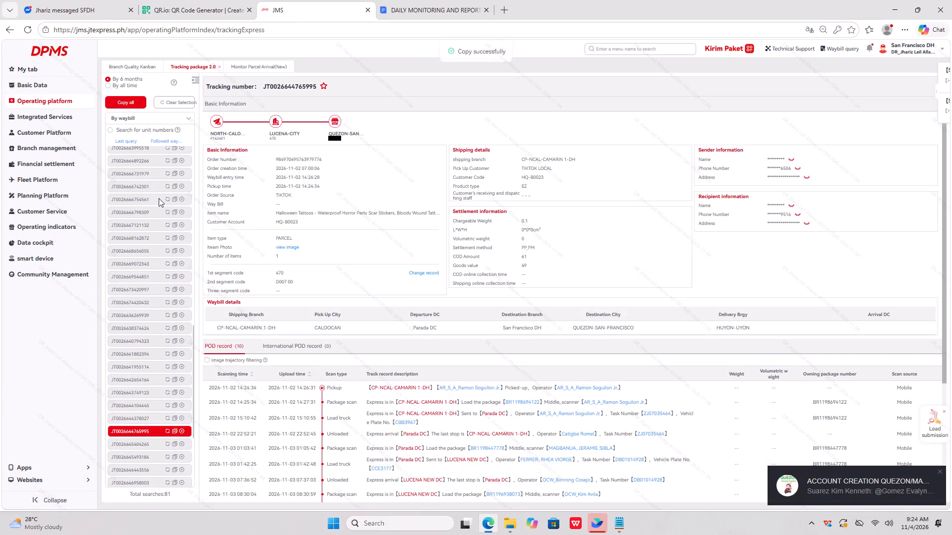
left_click(224, 5)
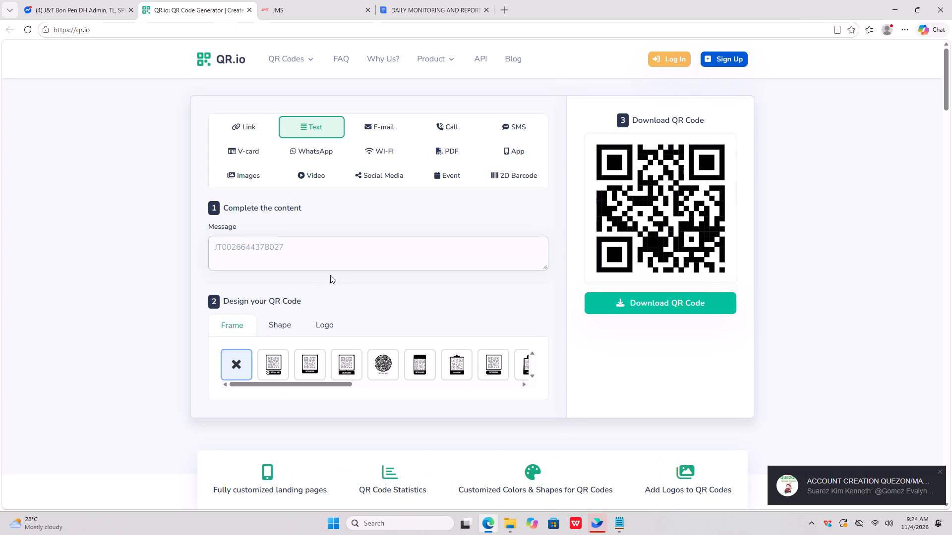
left_click_drag(339, 251, 166, 251)
key("ctrl+v")
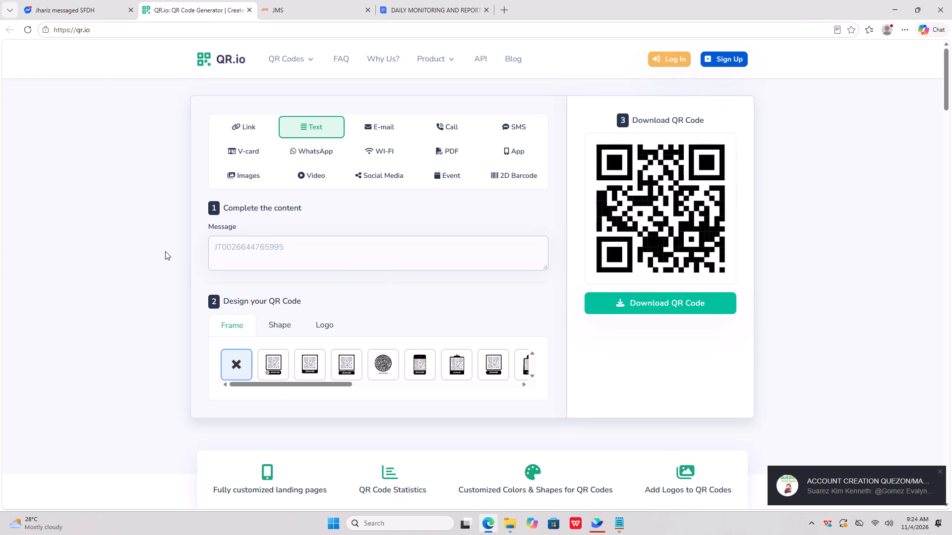
left_click(329, 0)
left_click(136, 444)
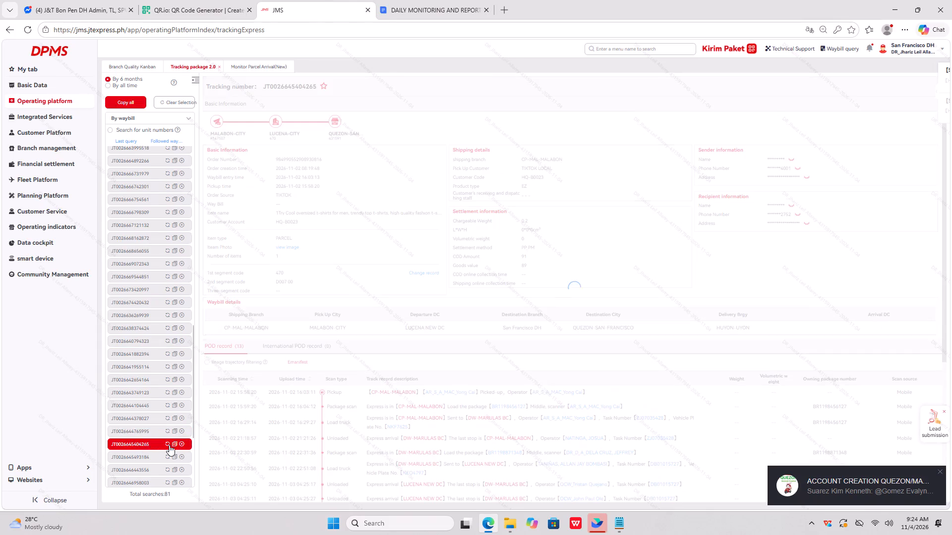
left_click(173, 445)
left_click(220, 0)
left_click_drag(307, 253, 113, 235)
key("ctrl+v")
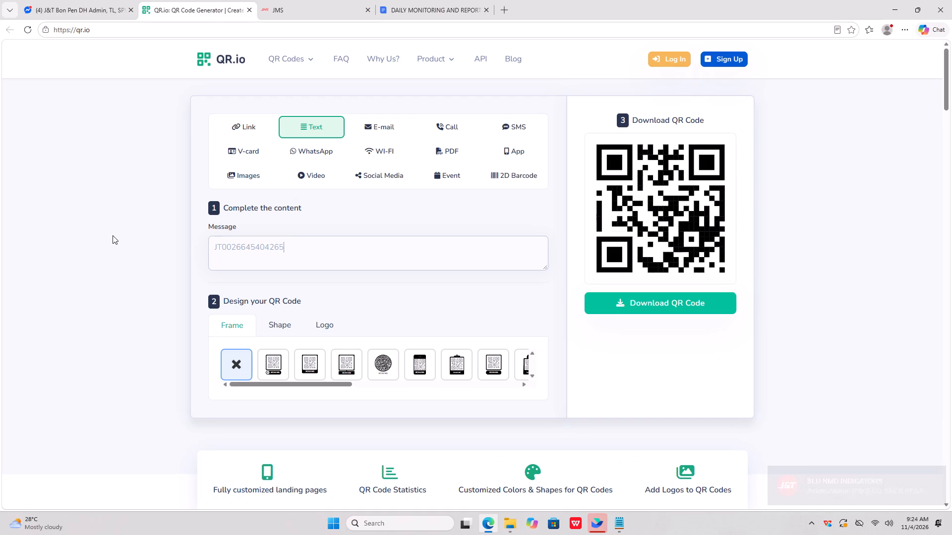
left_click(286, 7)
left_click(125, 455)
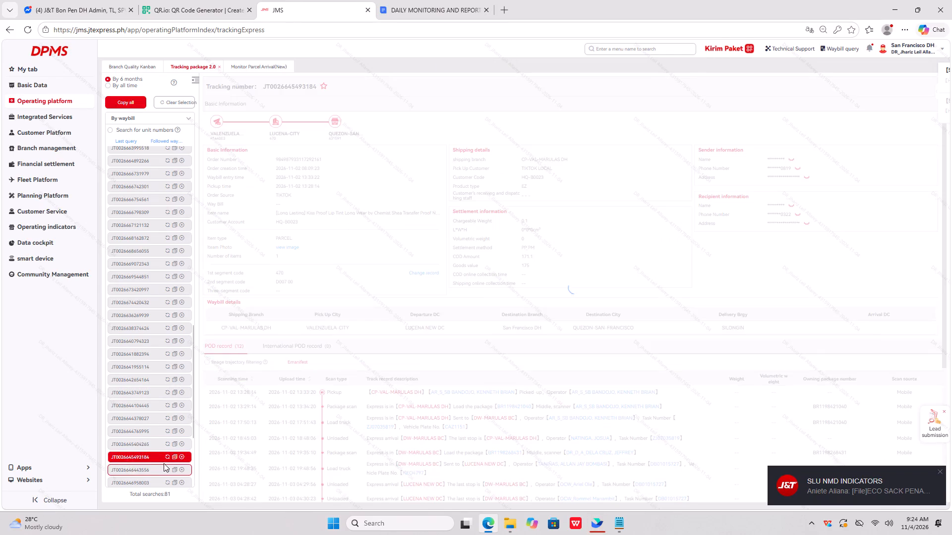
left_click(175, 457)
left_click(218, 3)
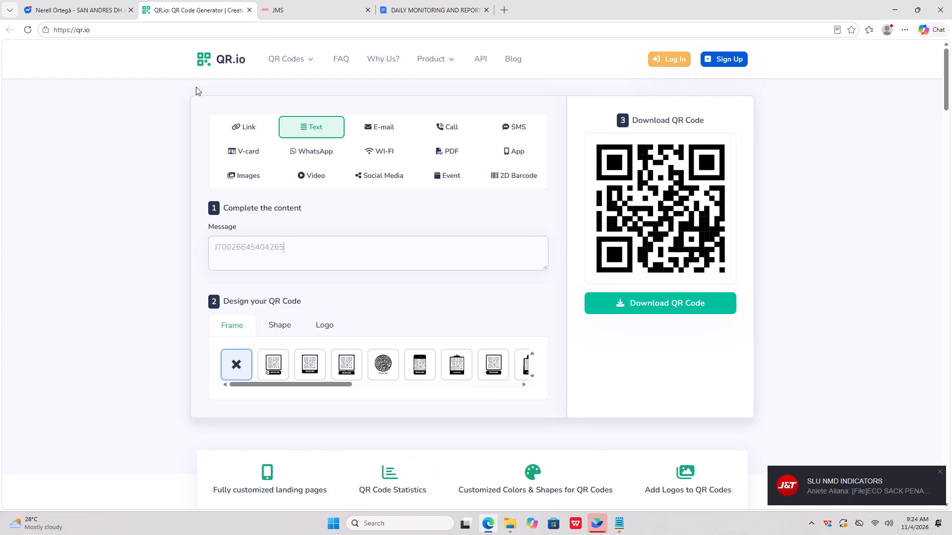
left_click_drag(306, 259, 107, 245)
key("ctrl+v")
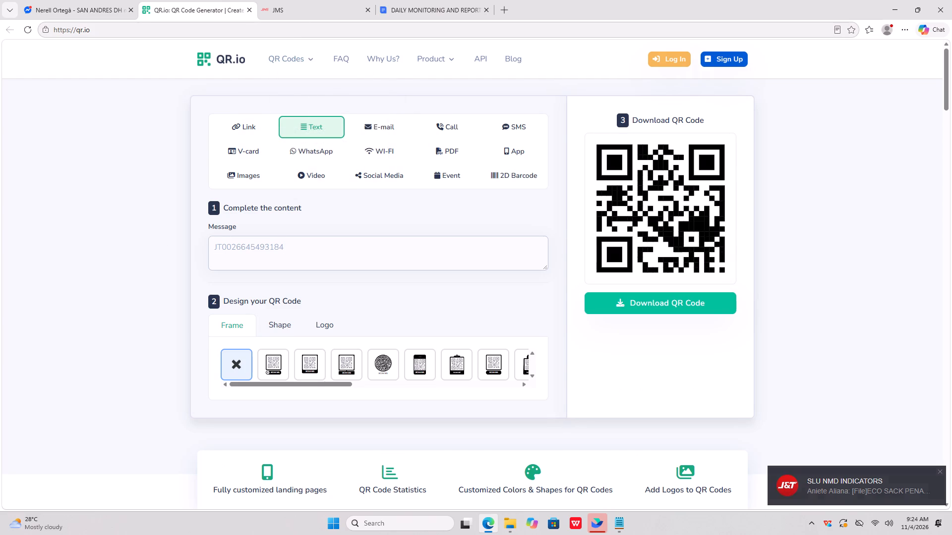
left_click(306, 8)
scroll(172, 392, "down", 3)
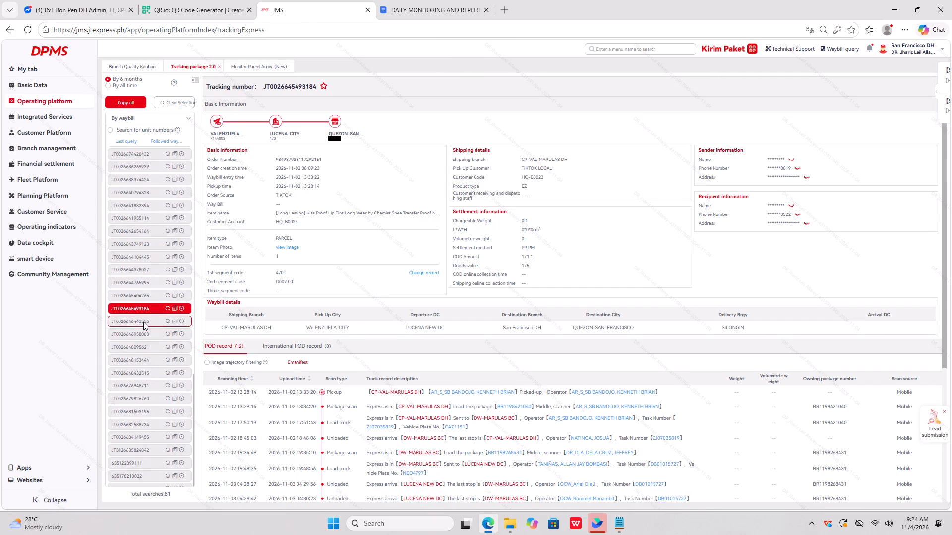
left_click(142, 322)
left_click(174, 317)
left_click(174, 322)
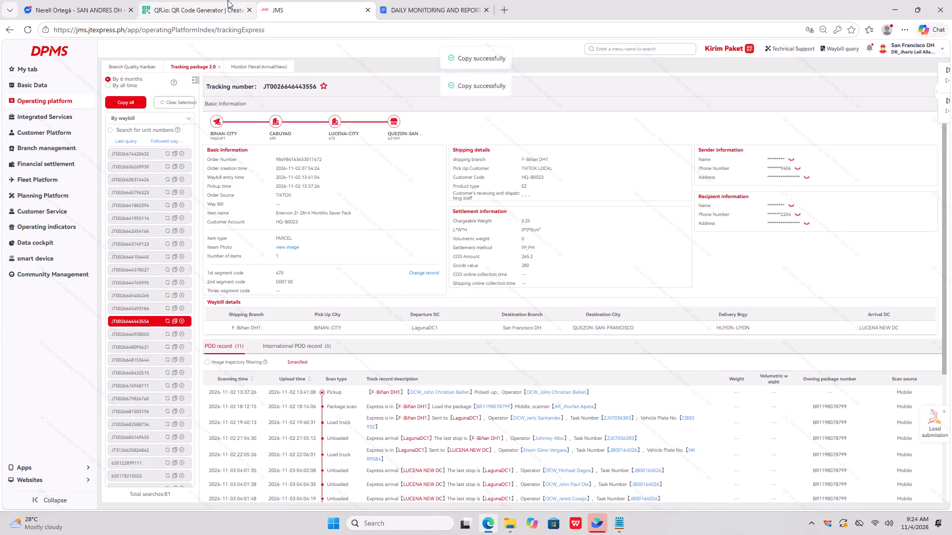
left_click(228, 0)
left_click_drag(316, 253, 129, 251)
key("ctrl+v")
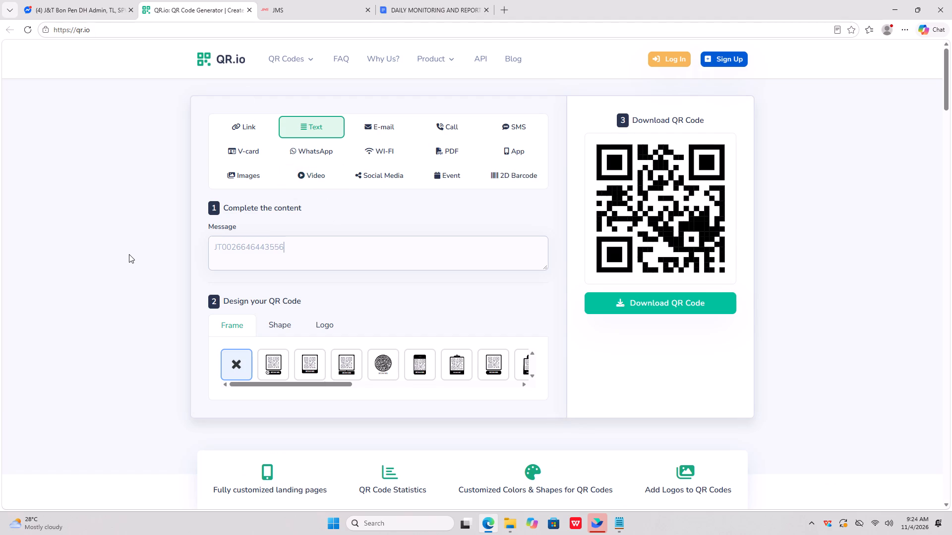
left_click(303, 1)
left_click(217, 11)
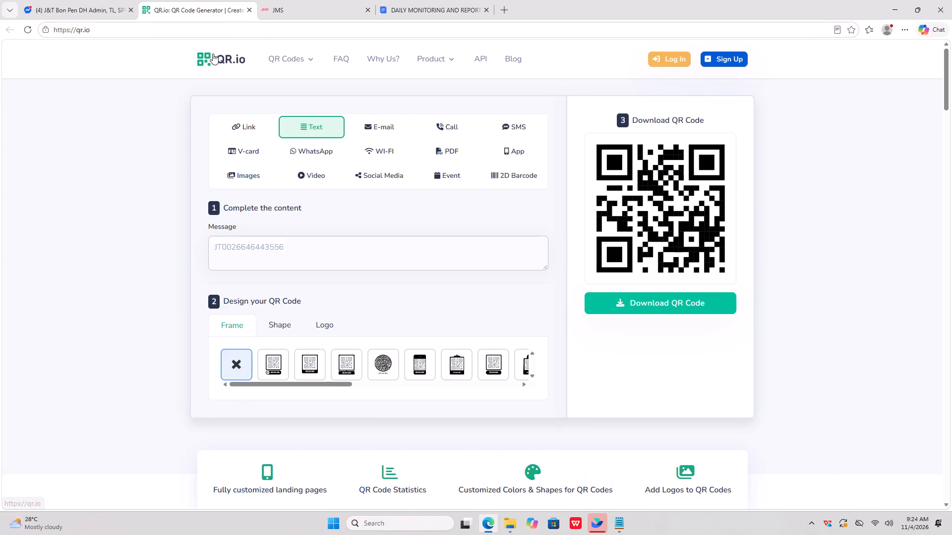
left_click(331, 1)
left_click(146, 334)
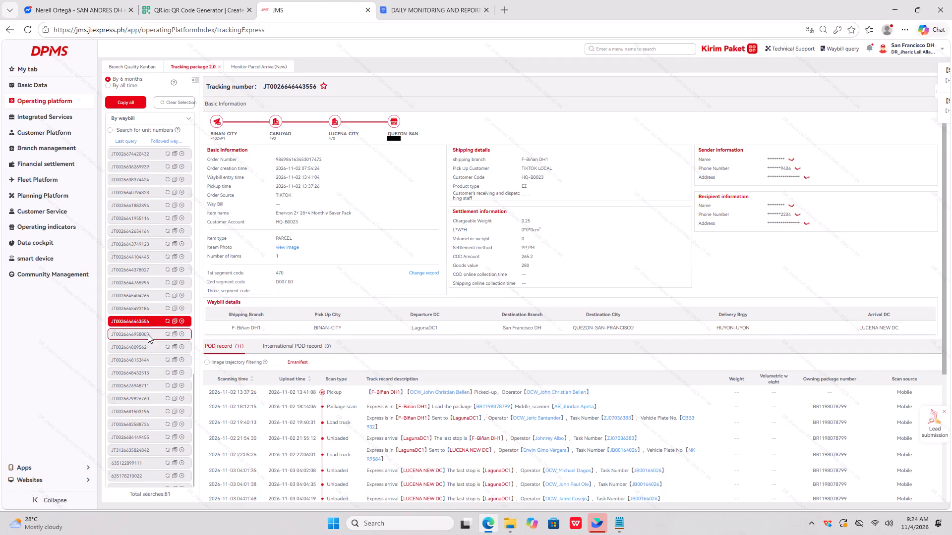
left_click(172, 333)
left_click(209, 1)
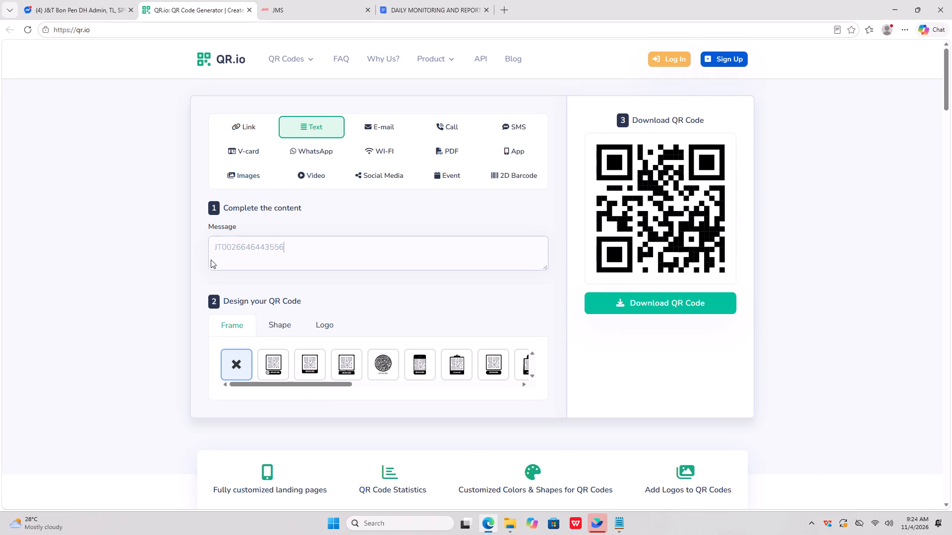
left_click_drag(304, 252, 137, 251)
key("ctrl+v")
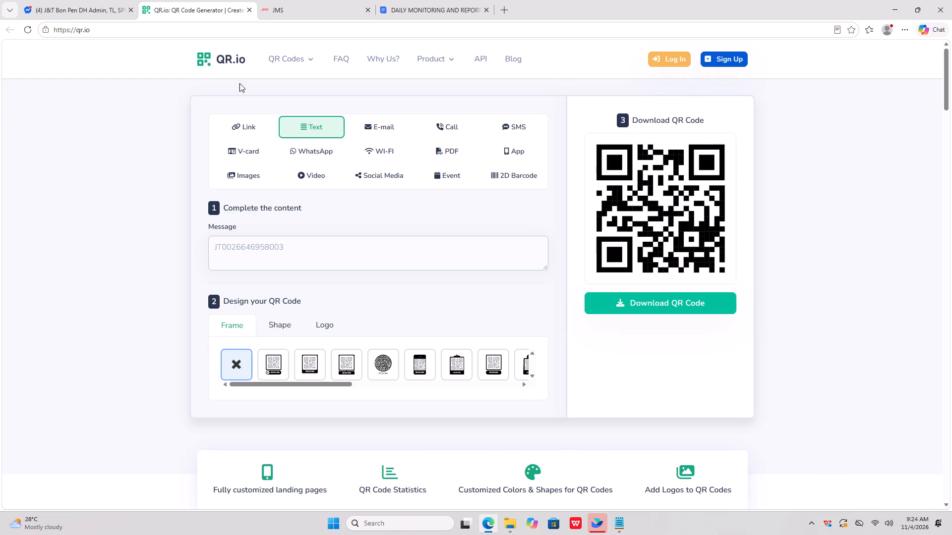
left_click_drag(306, 12, 303, 20)
left_click(136, 348)
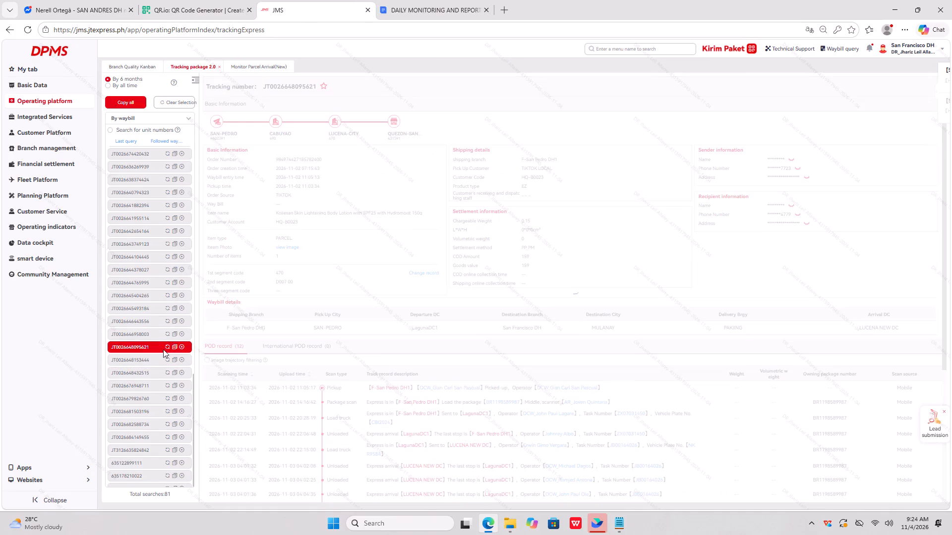
left_click(173, 347)
left_click(194, 0)
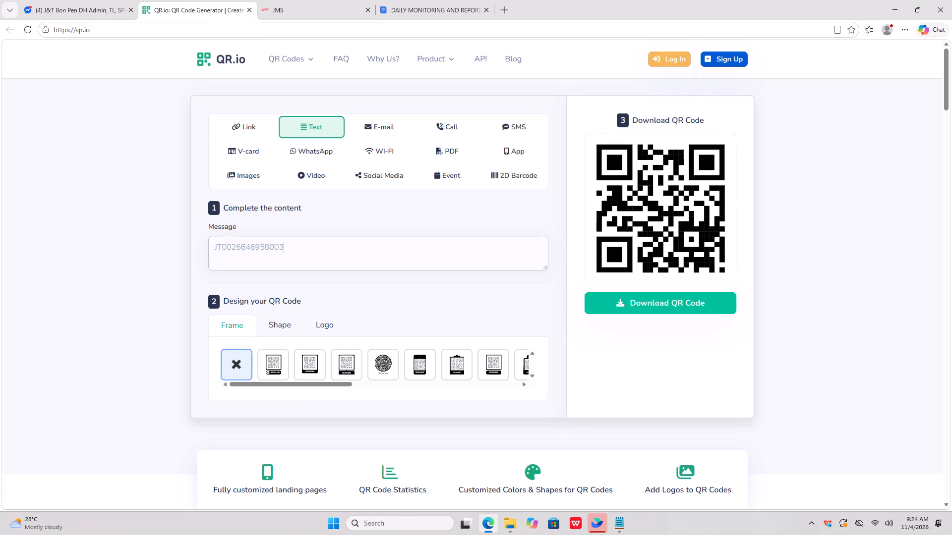
left_click_drag(299, 250, 120, 254)
key("ctrl+v")
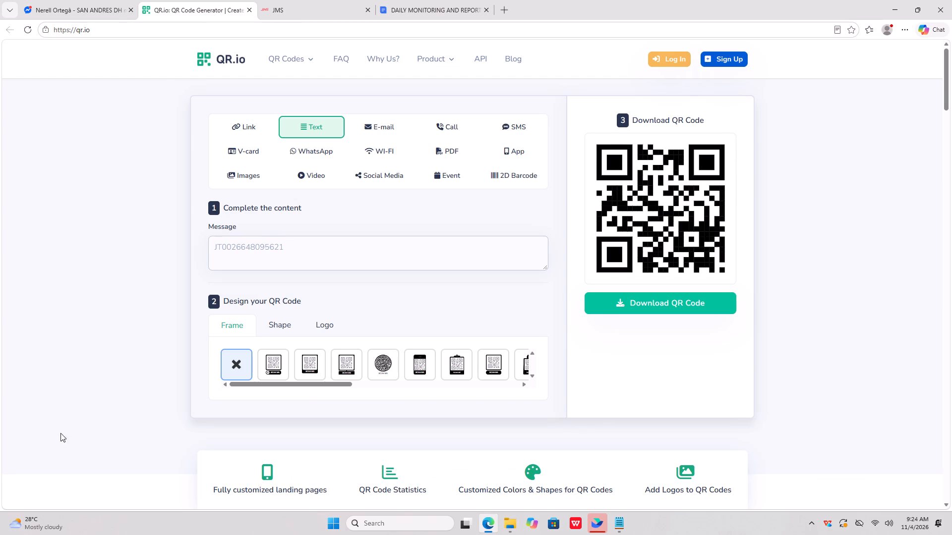
left_click(288, 12)
left_click(135, 363)
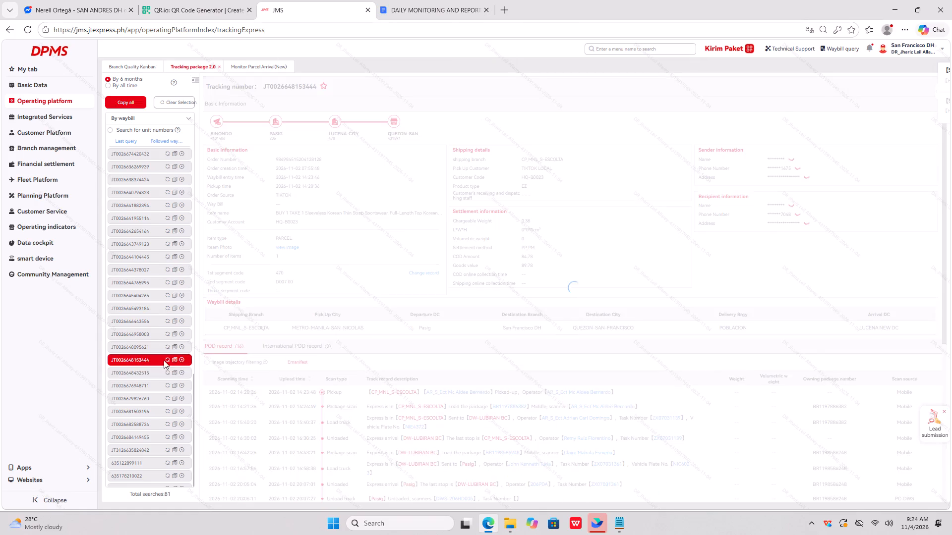
left_click(174, 362)
left_click(198, 17)
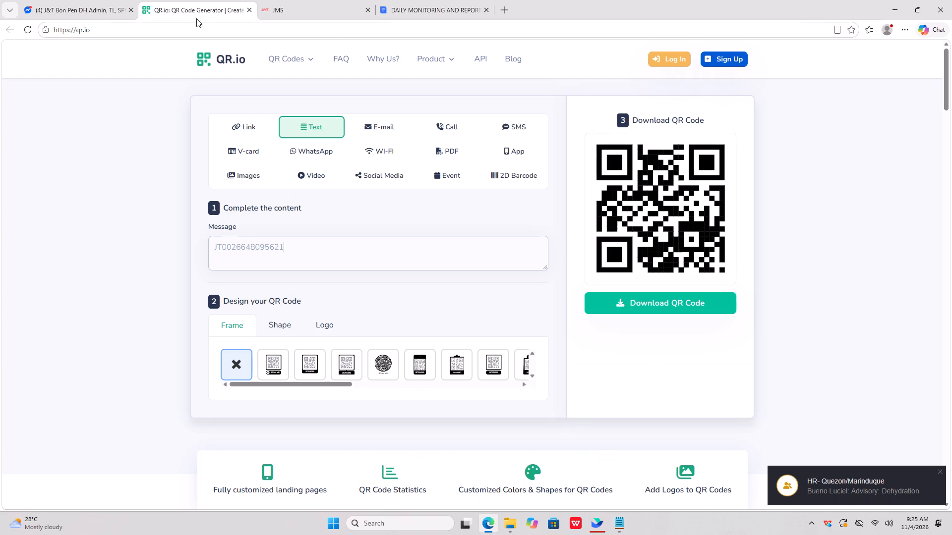
left_click_drag(322, 242, 142, 231)
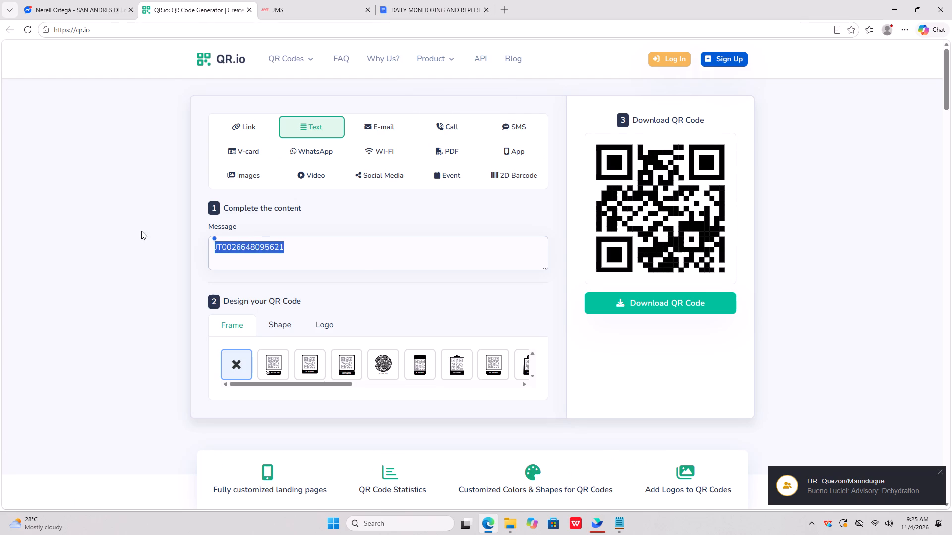
key("ctrl+v")
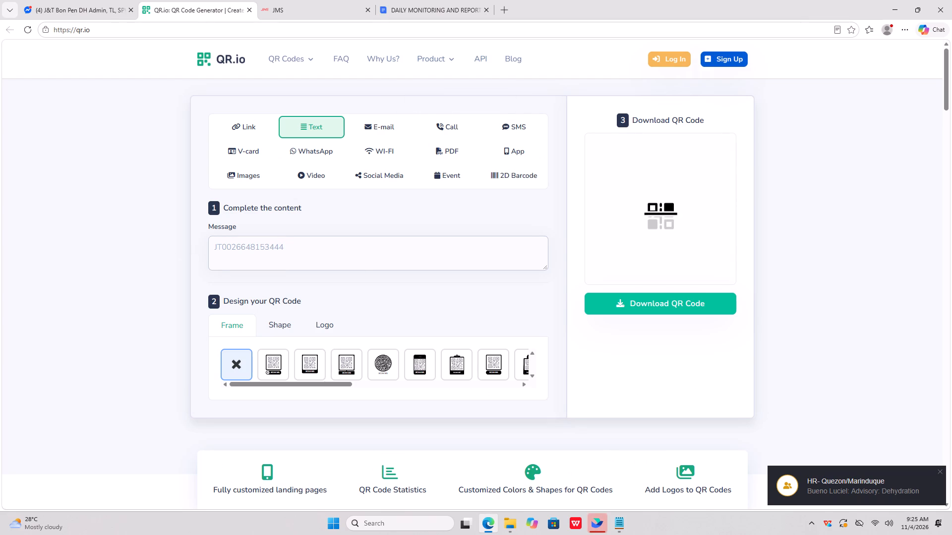
left_click(303, 14)
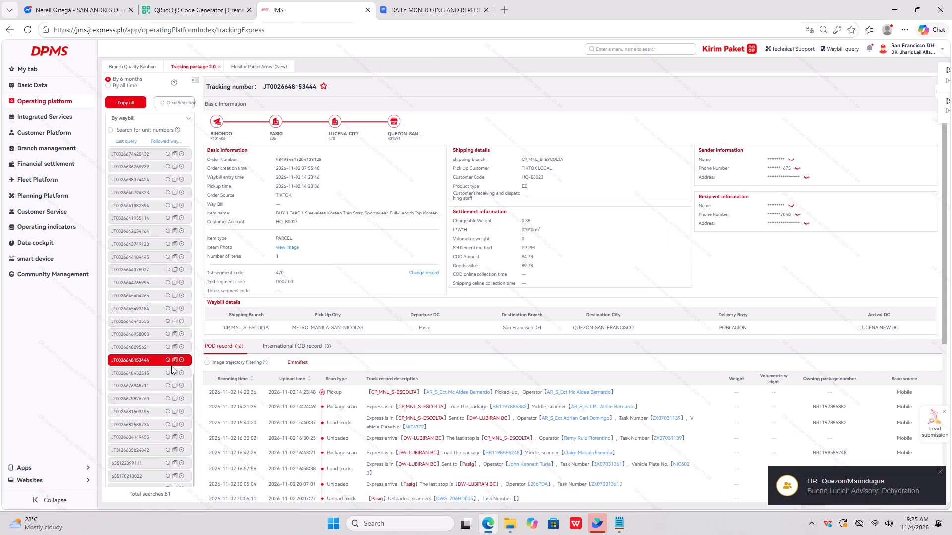
left_click(140, 374)
left_click(176, 372)
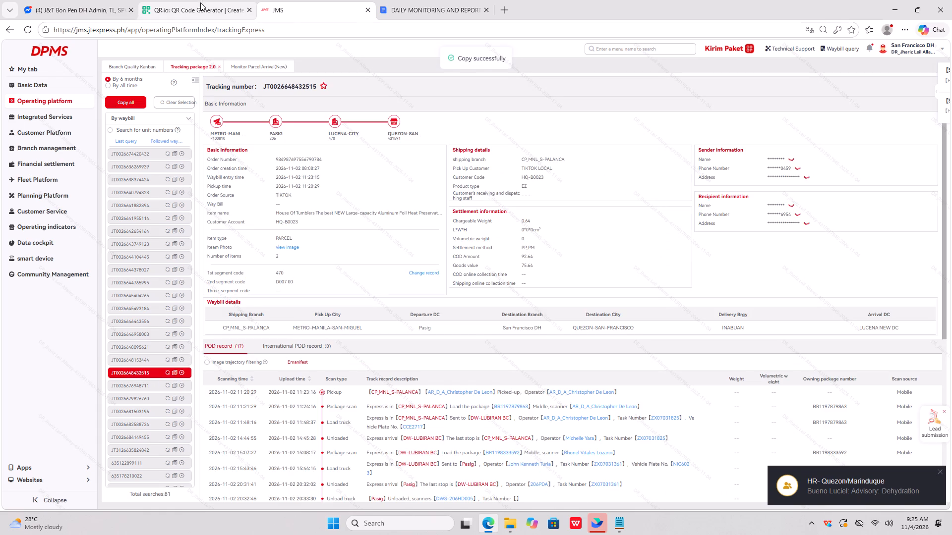
left_click(192, 15)
left_click_drag(300, 250, 155, 227)
key("ctrl+v")
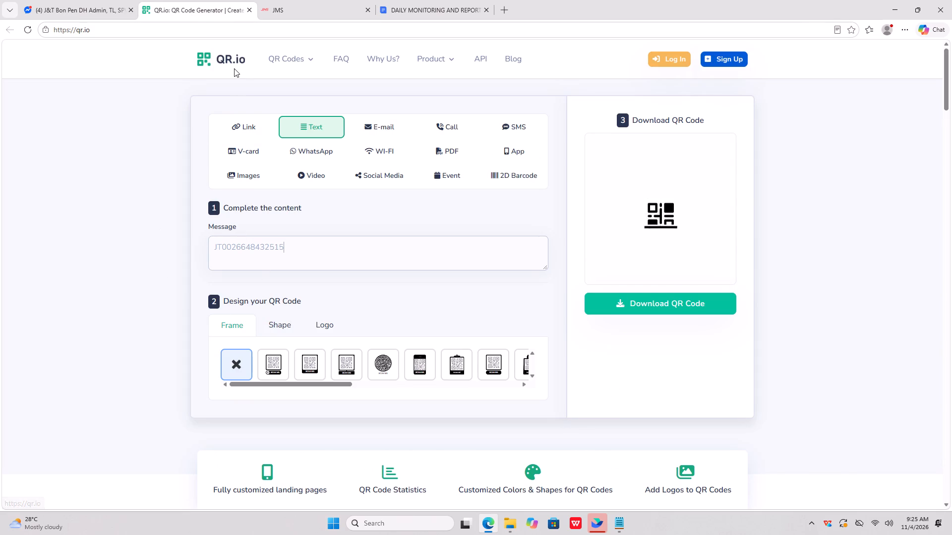
left_click(309, 8)
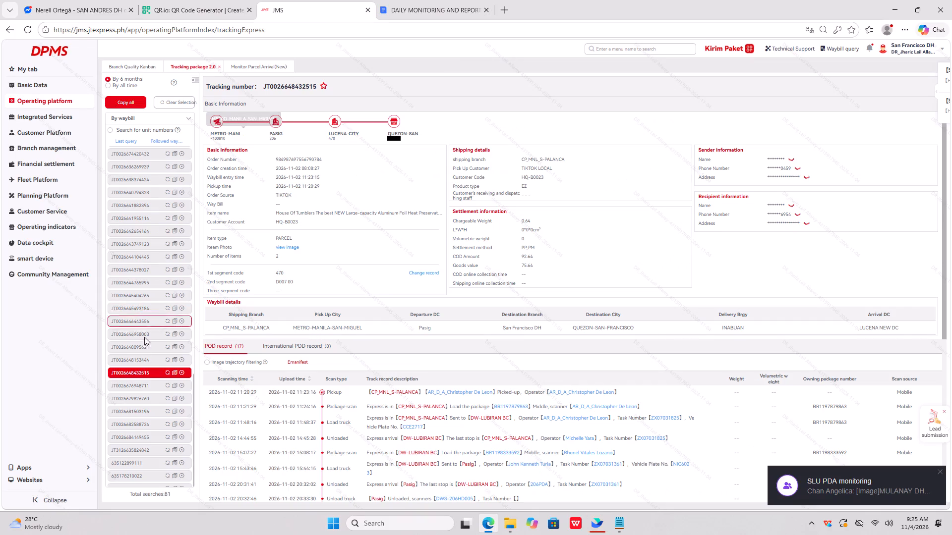
left_click(141, 379)
left_click(141, 388)
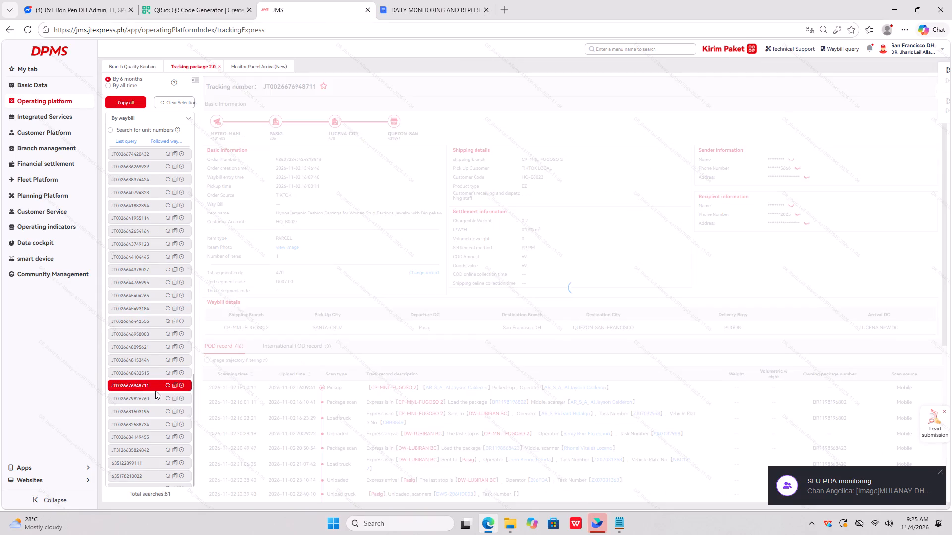
left_click(176, 385)
left_click(221, 11)
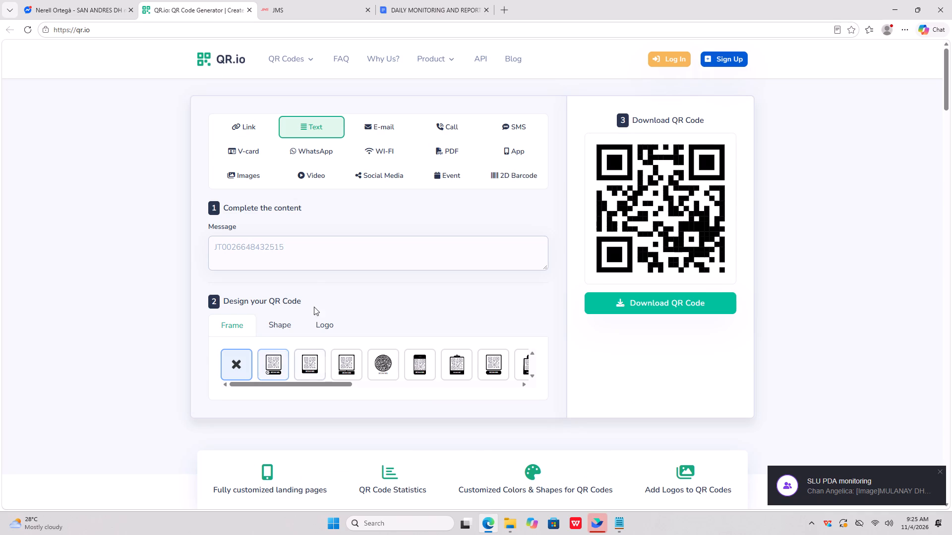
left_click_drag(308, 249, 152, 239)
key("ctrl+v")
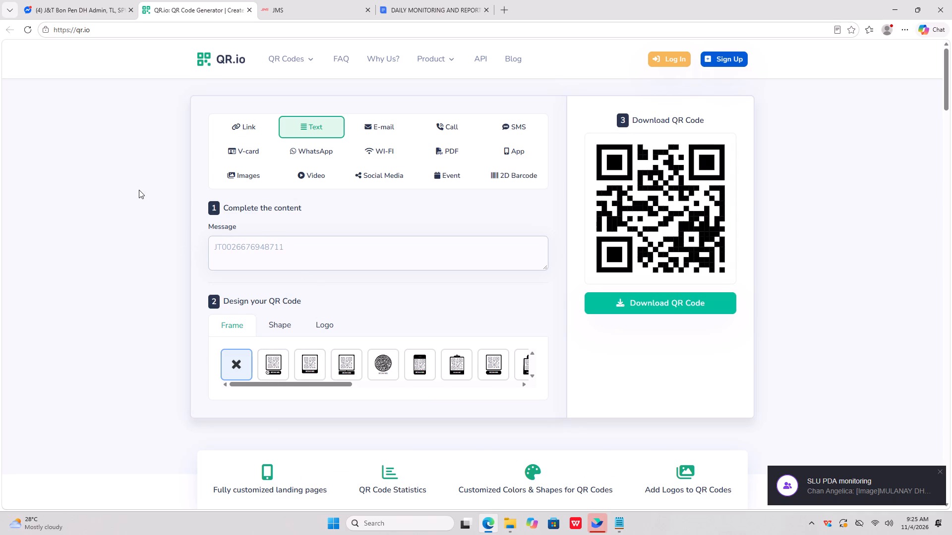
left_click(297, 7)
scroll(142, 288, "down", 2)
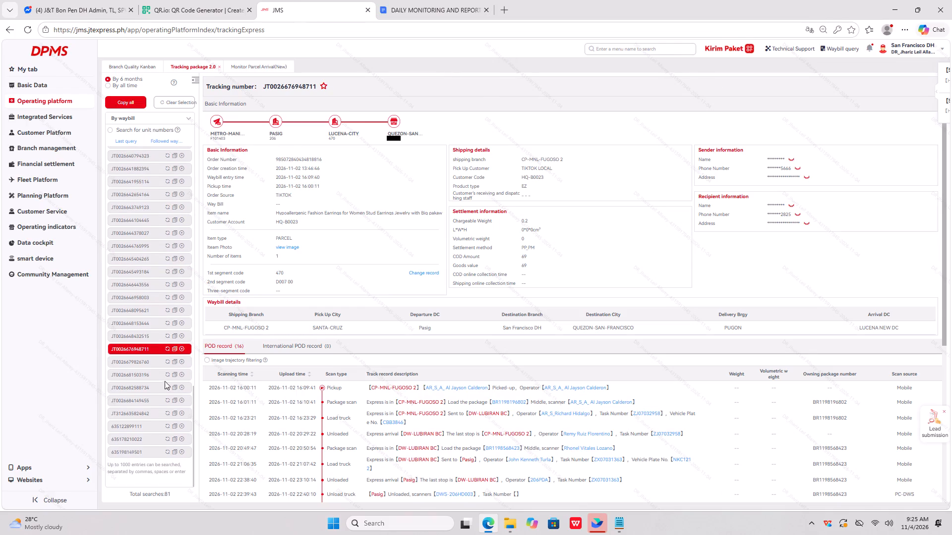
left_click(138, 361)
left_click(172, 361)
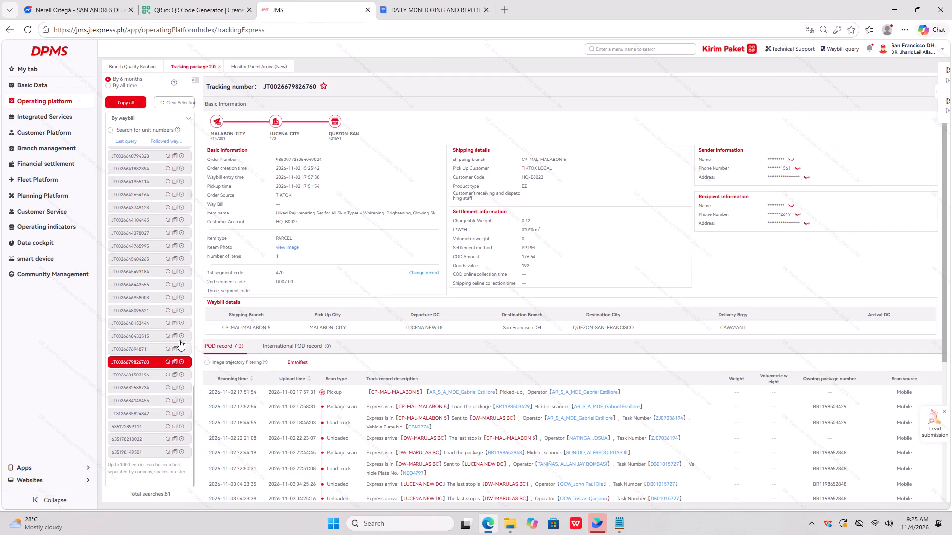
left_click(212, 0)
left_click_drag(297, 246, 133, 228)
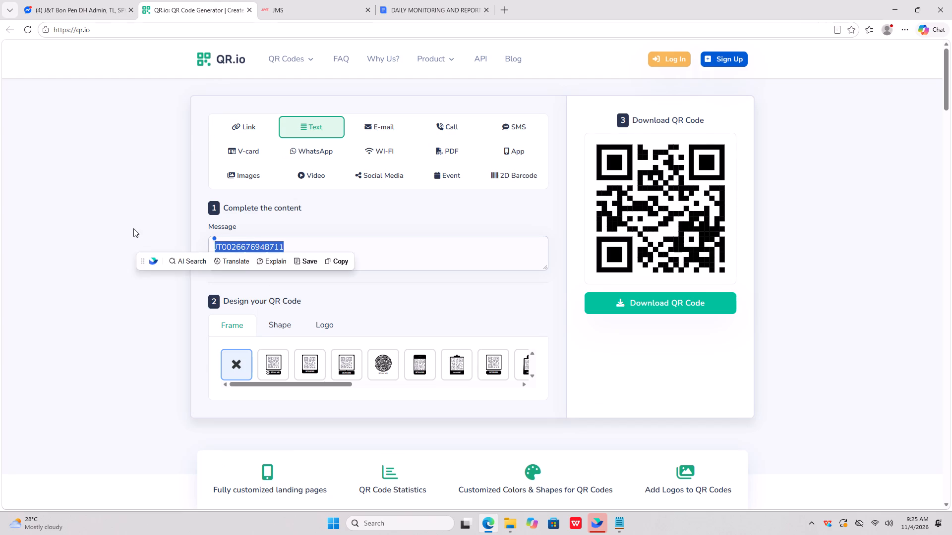
key("ctrl+v")
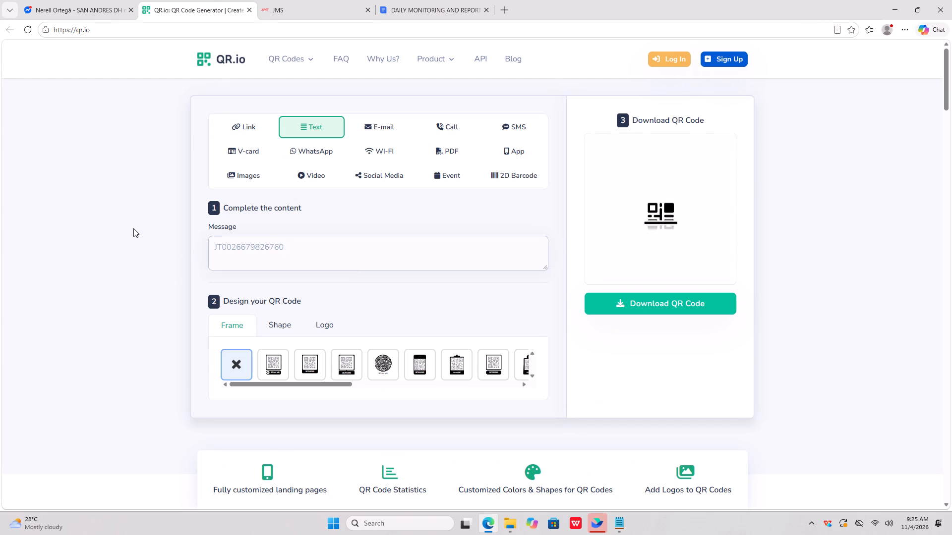
left_click(306, 10)
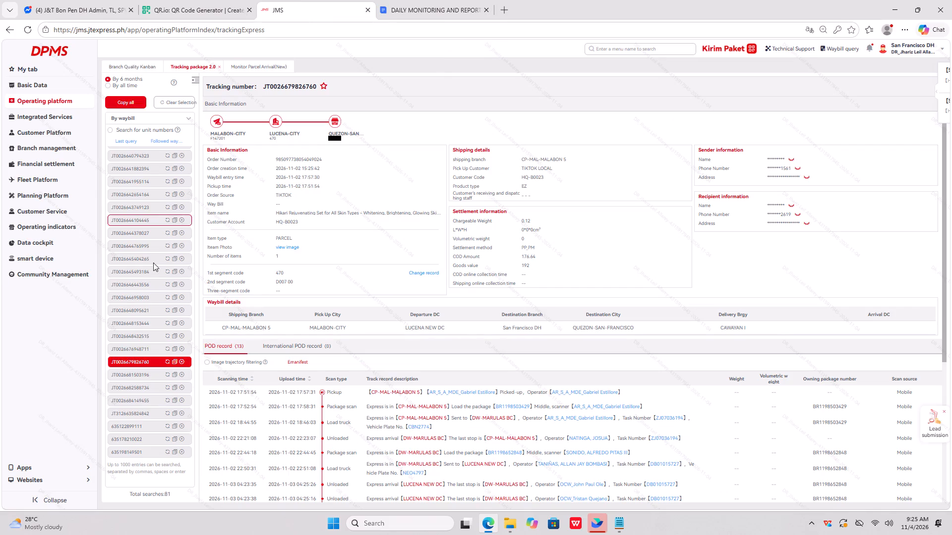
left_click(126, 377)
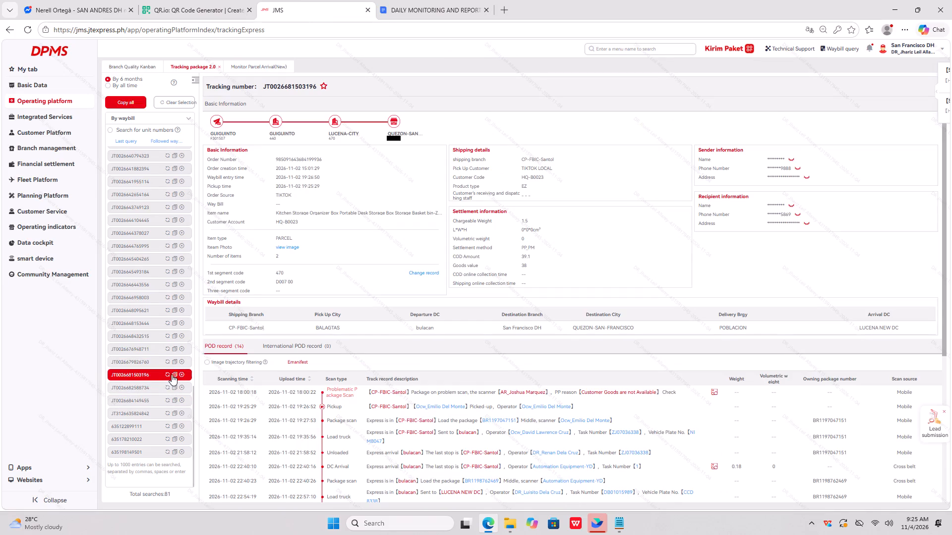
left_click(172, 374)
left_click(212, 13)
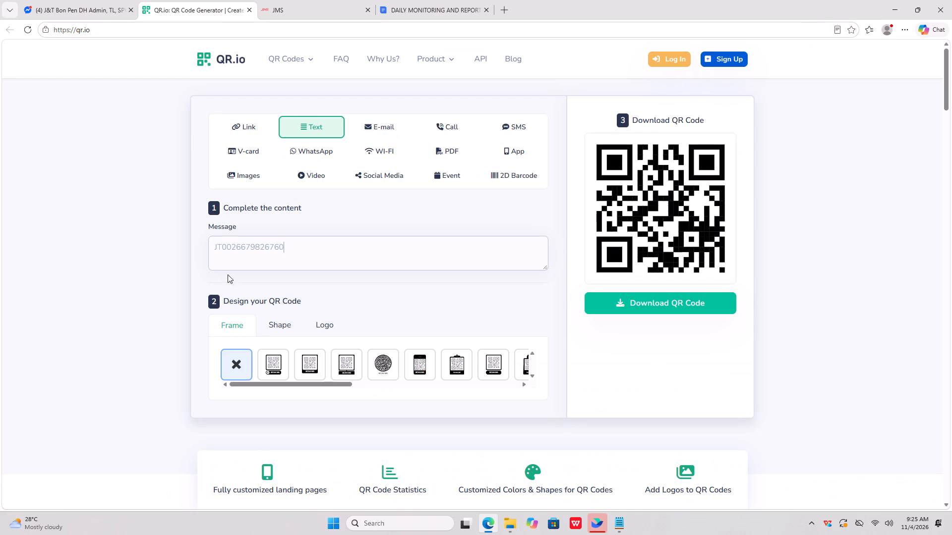
left_click_drag(299, 256, 101, 241)
key("ctrl+v")
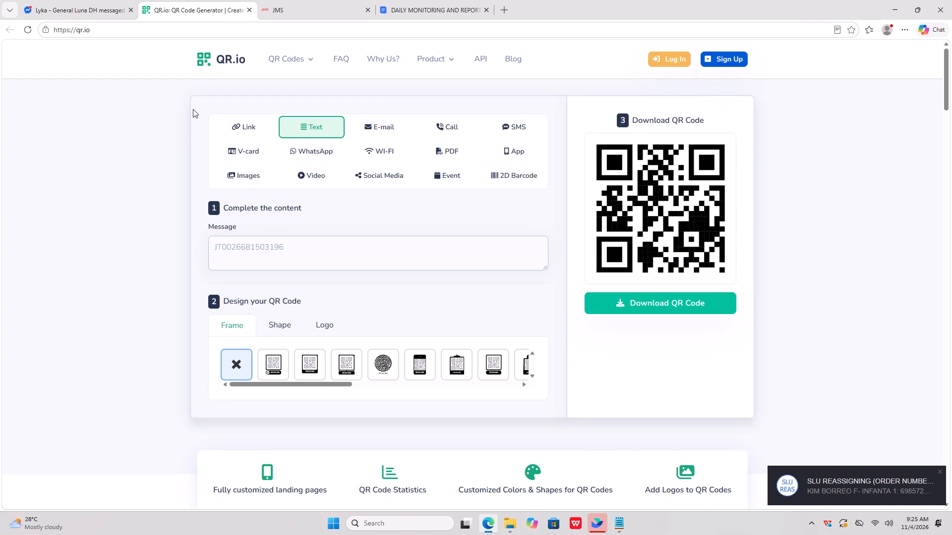
left_click(311, 11)
left_click(120, 391)
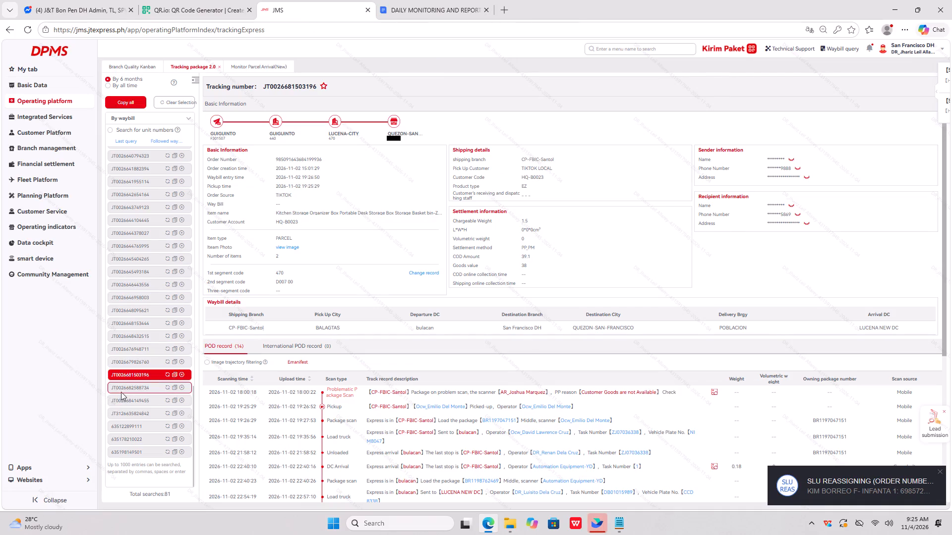
left_click(175, 389)
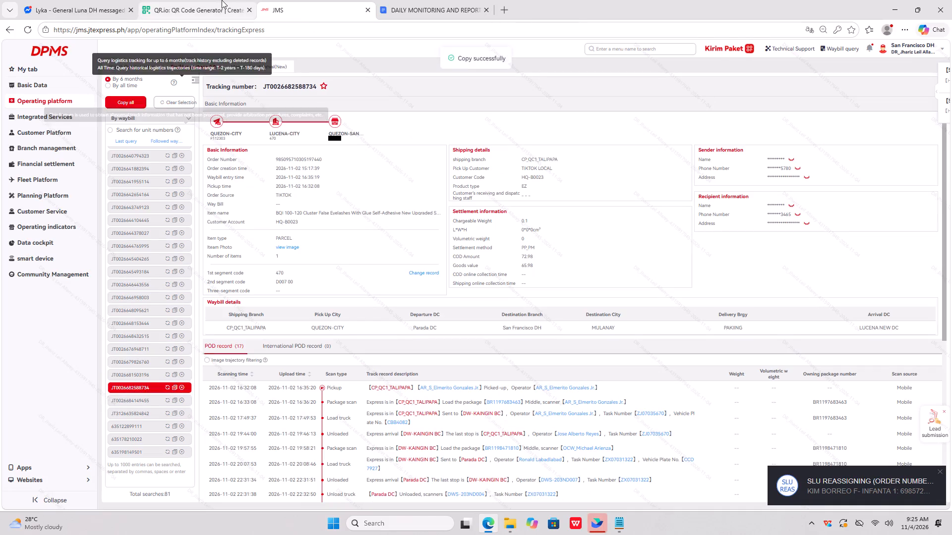
left_click(222, 0)
left_click_drag(304, 244, 116, 233)
key("ctrl+v")
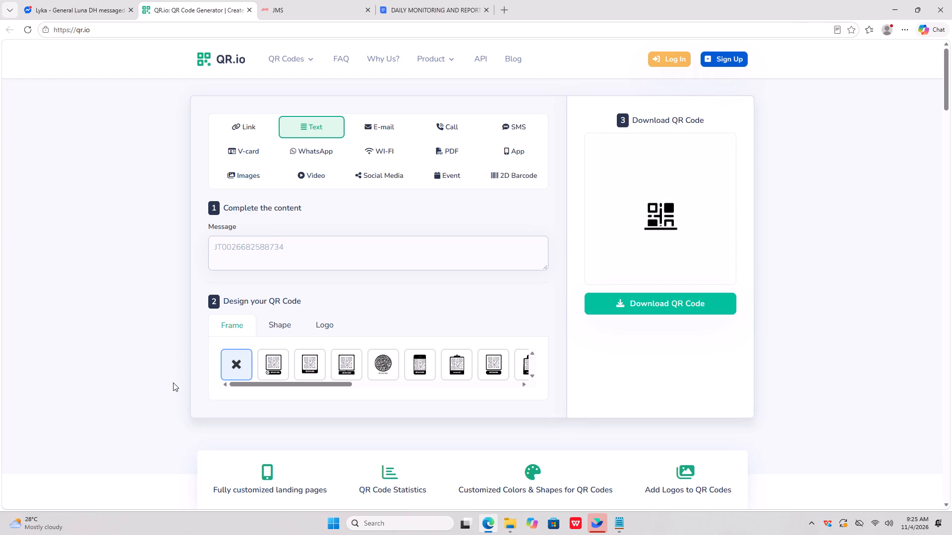
left_click(309, 10)
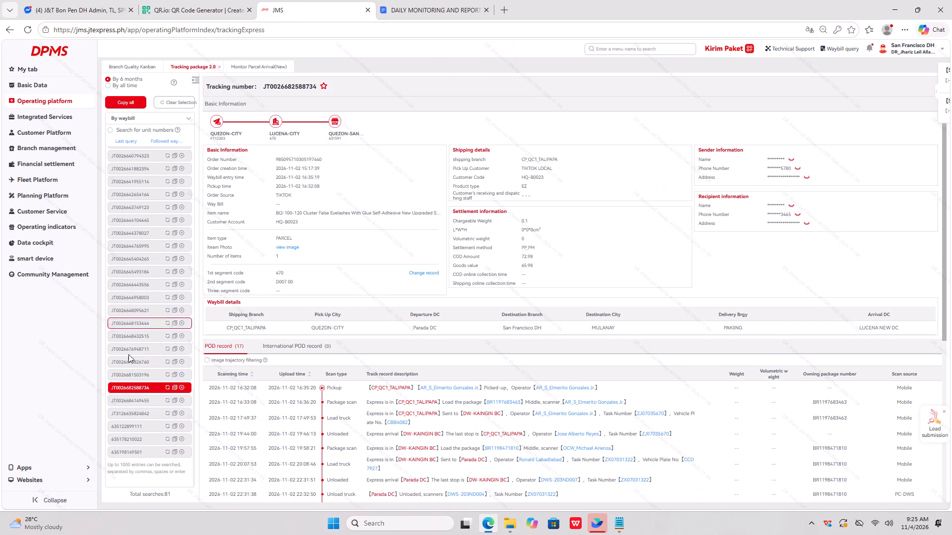
left_click(124, 399)
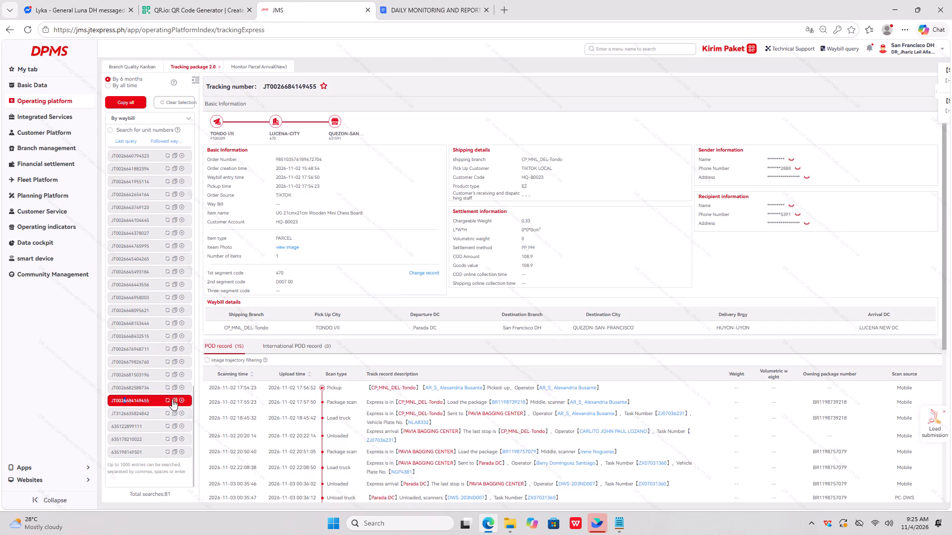
left_click(172, 399)
left_click(169, 3)
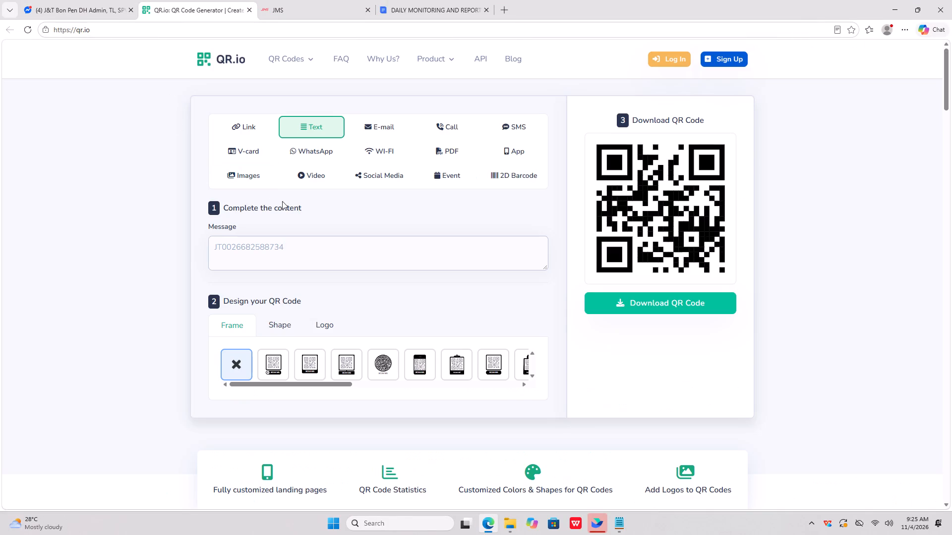
left_click_drag(292, 248, 112, 229)
key("ctrl+v")
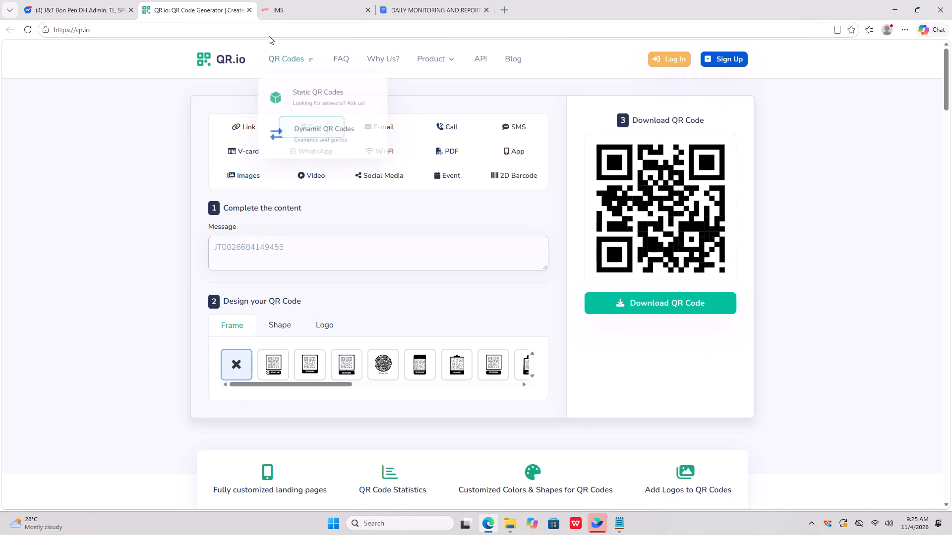
left_click(289, 11)
left_click(136, 416)
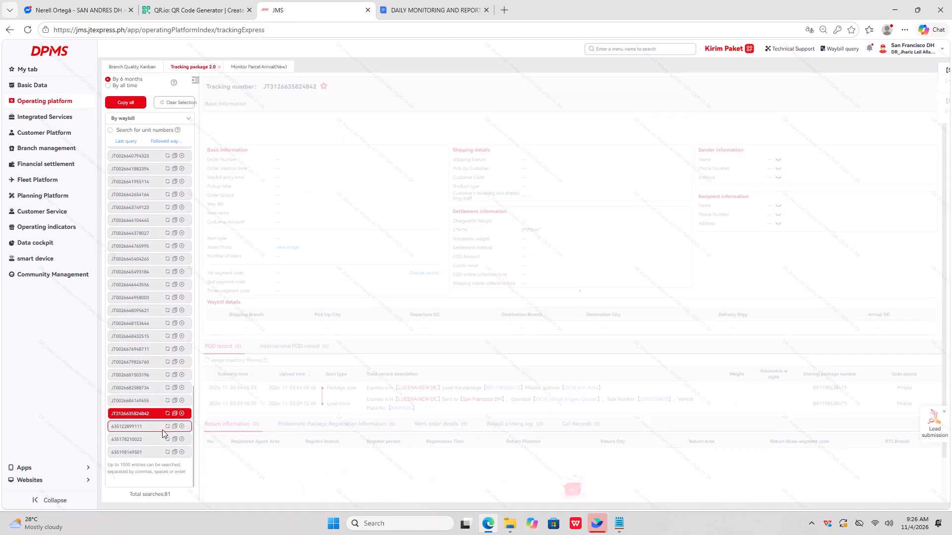
left_click(174, 412)
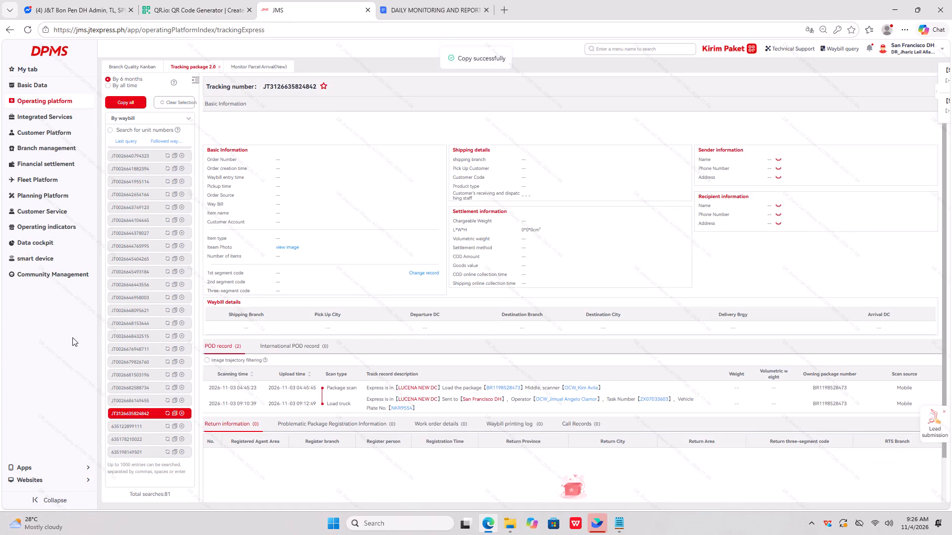
scroll(364, 377, "up", 3)
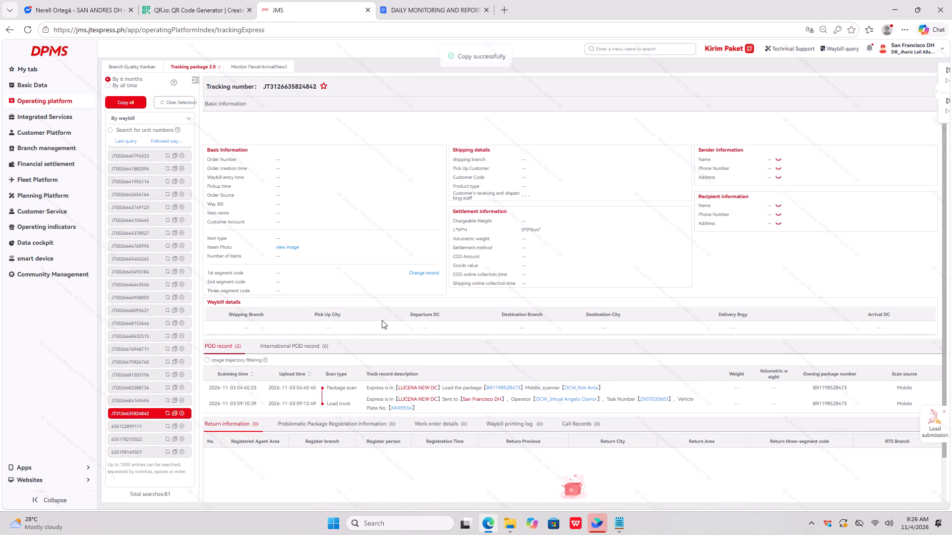
left_click(168, 413)
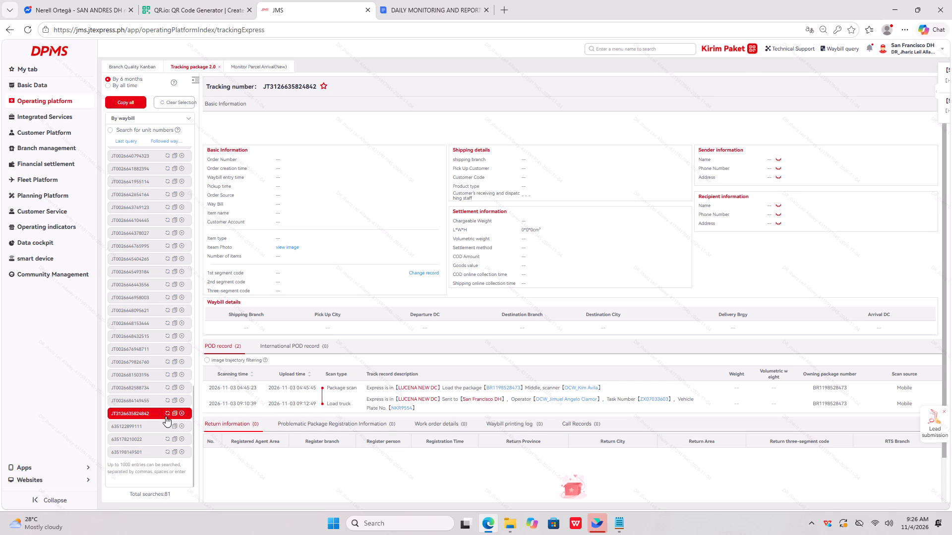
left_click(212, 7)
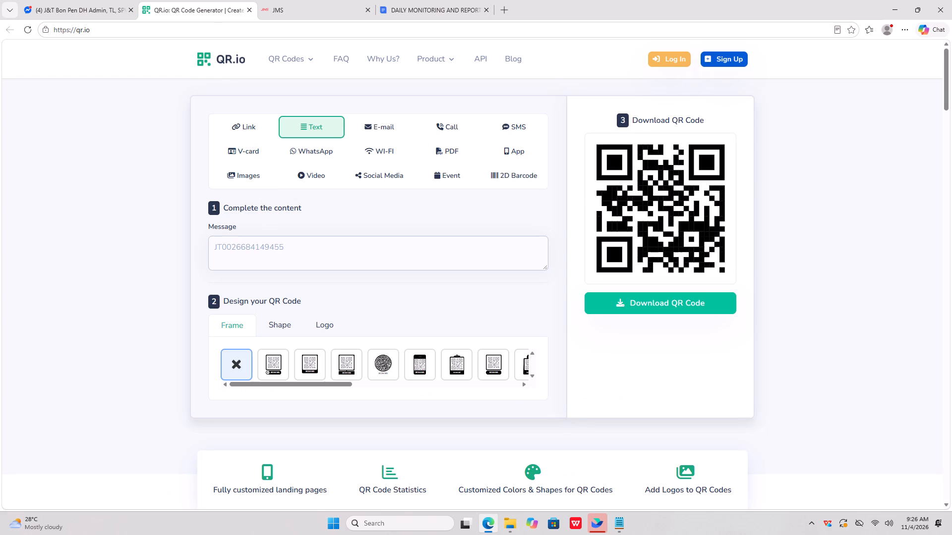
left_click_drag(297, 247, 150, 241)
key("ctrl+v")
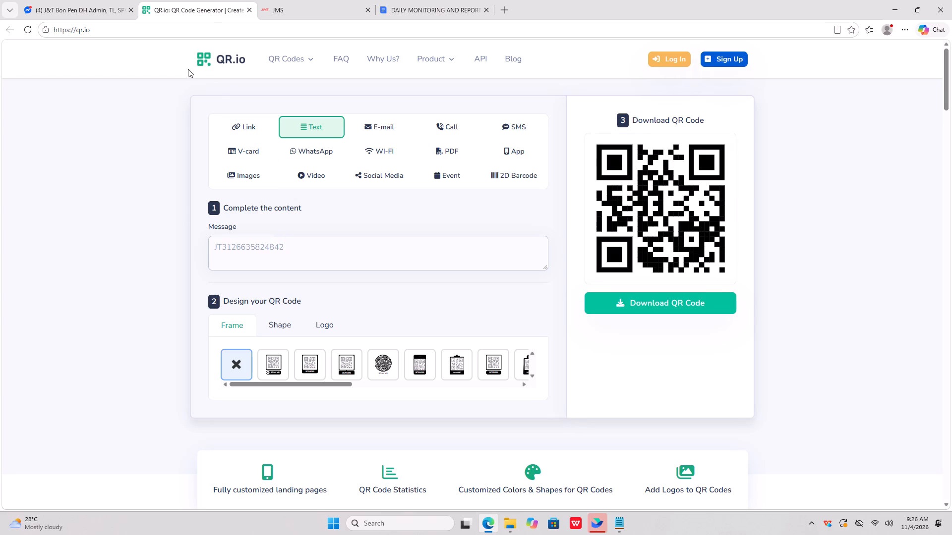
left_click(286, 8)
left_click(120, 425)
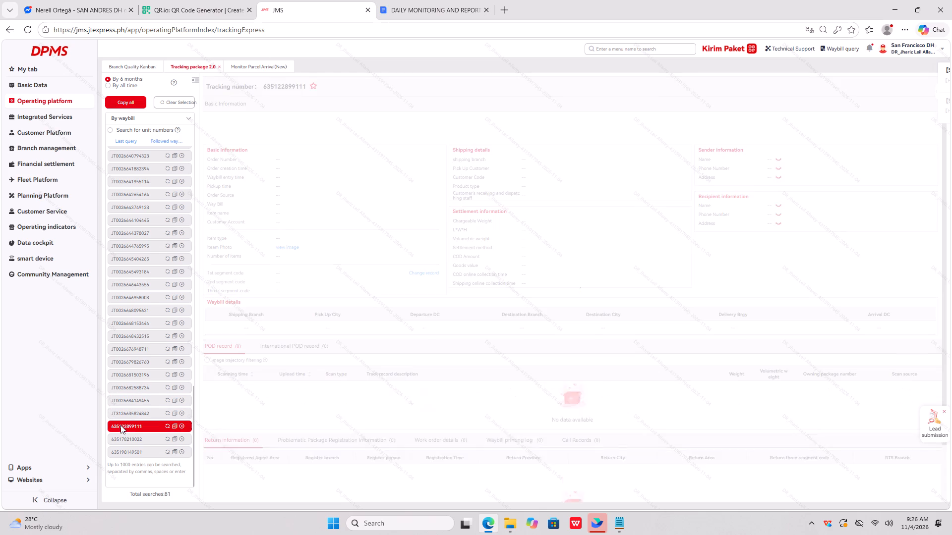
left_click(176, 428)
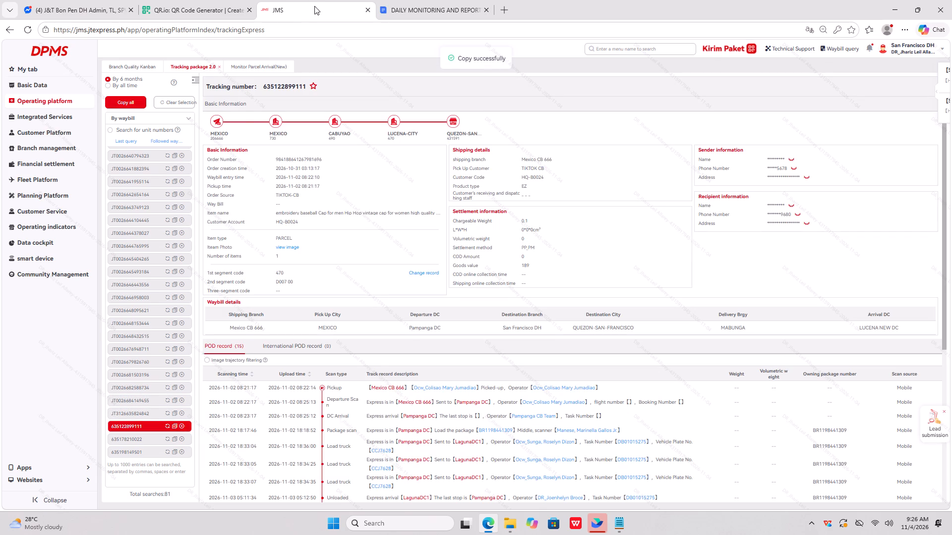
left_click(204, 1)
left_click_drag(306, 255, 170, 239)
key("ctrl+v")
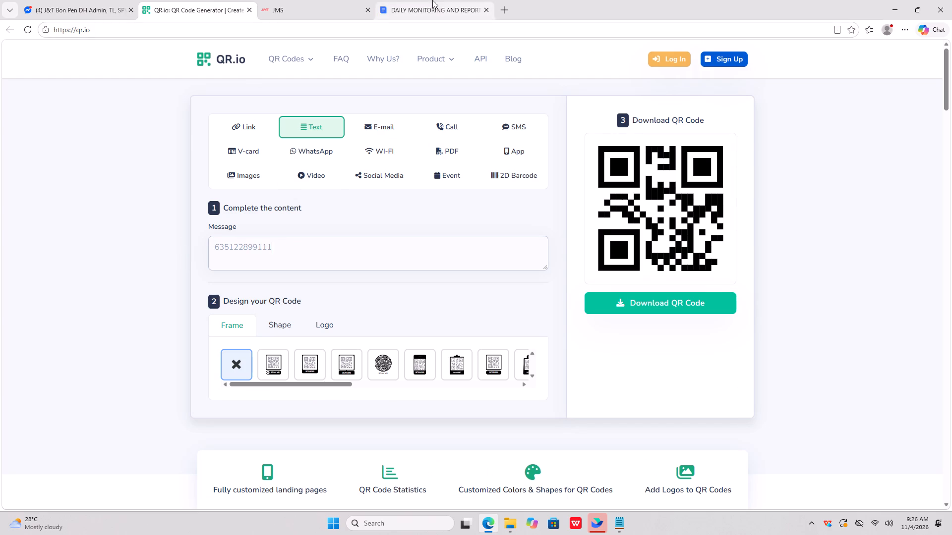
left_click_drag(329, 12, 327, 21)
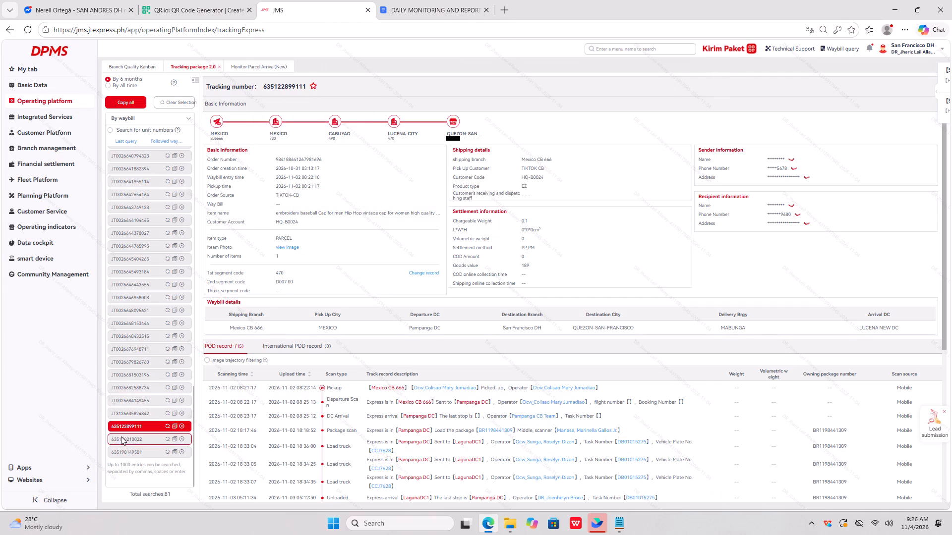
left_click(121, 436)
left_click(175, 437)
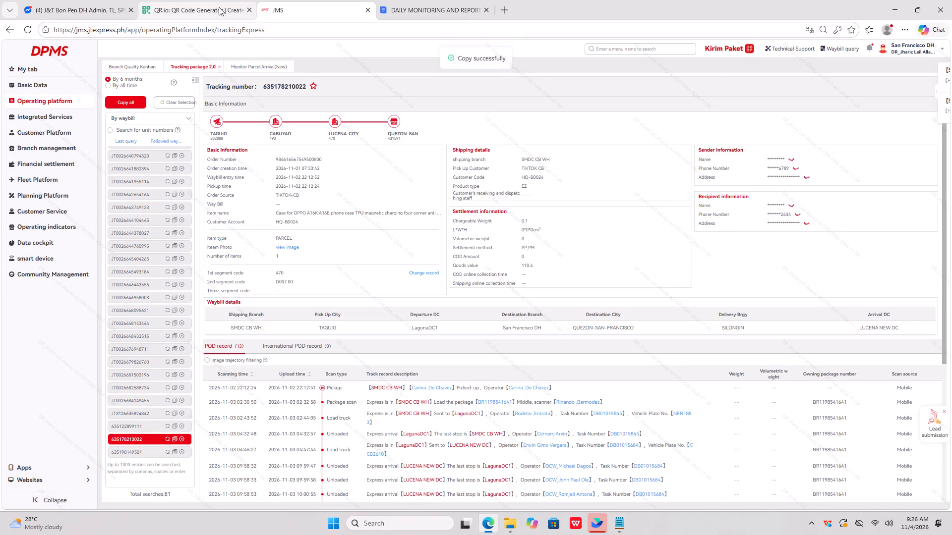
left_click(219, 7)
left_click_drag(299, 251, 53, 209)
key("ctrl+v")
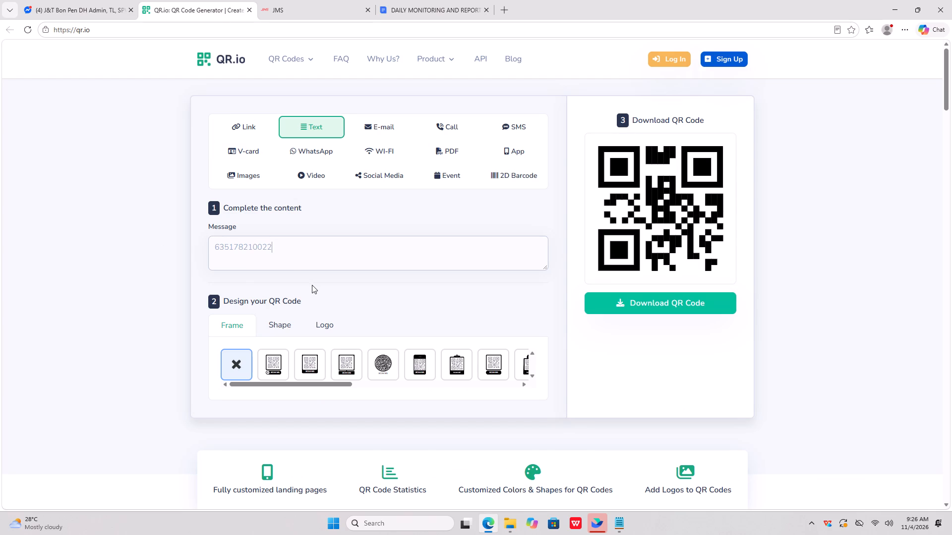
left_click(297, 1)
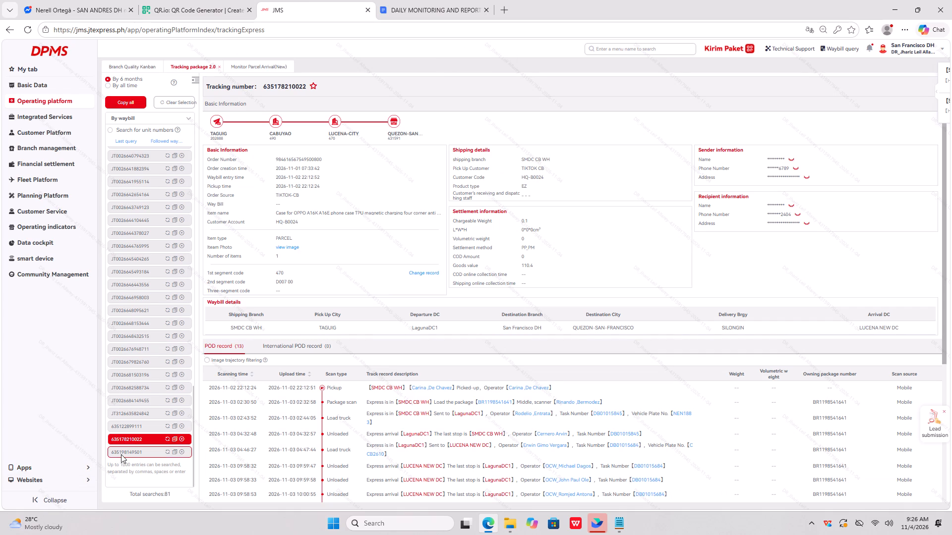
left_click(122, 453)
left_click(173, 449)
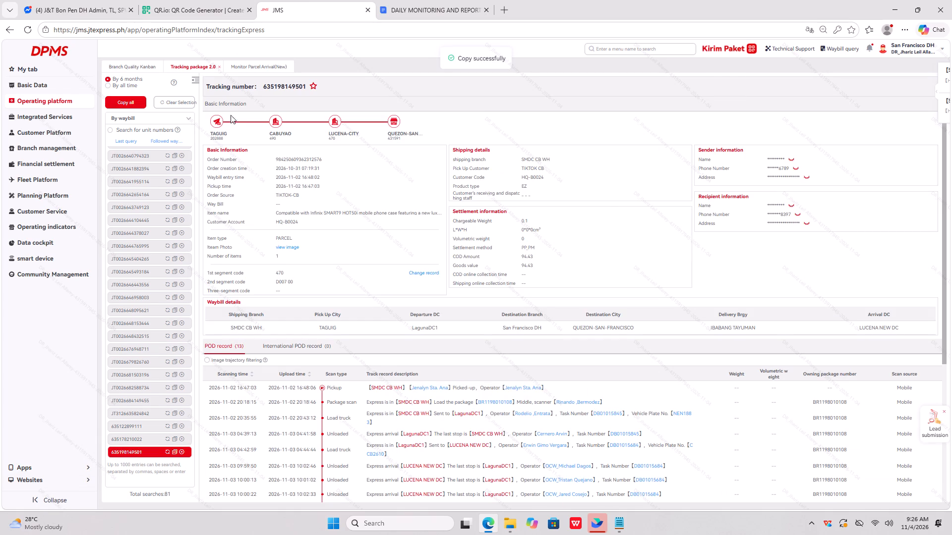
left_click(207, 9)
left_click_drag(307, 249, 116, 212)
key("ctrl+v")
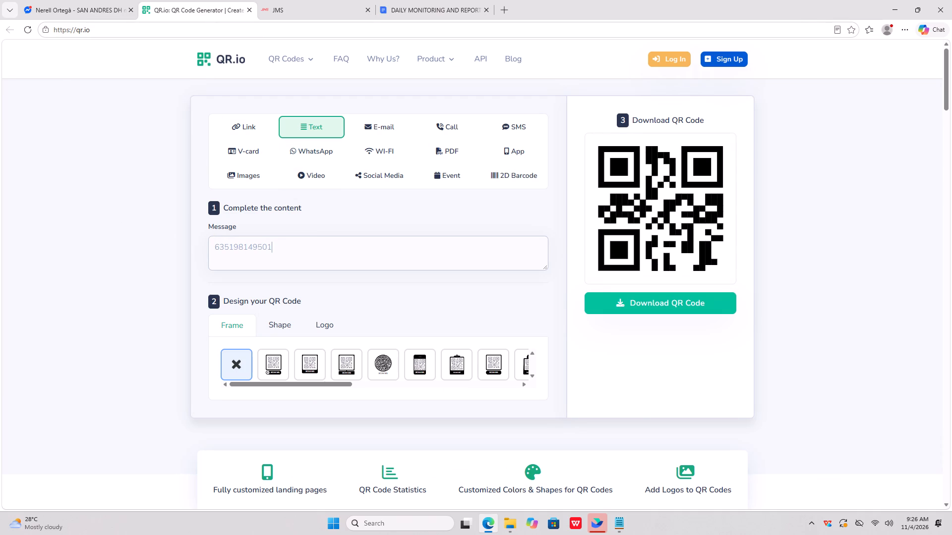
left_click(309, 9)
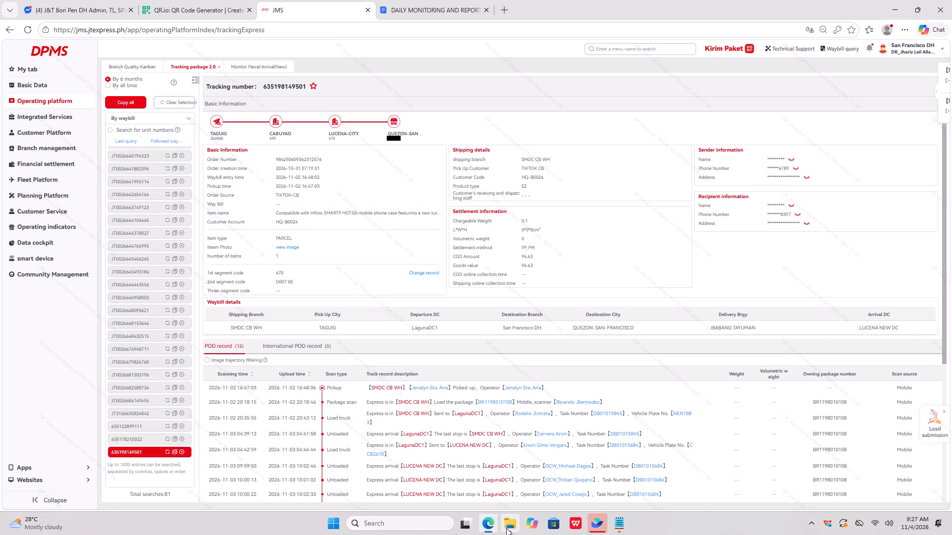
left_click(490, 524)
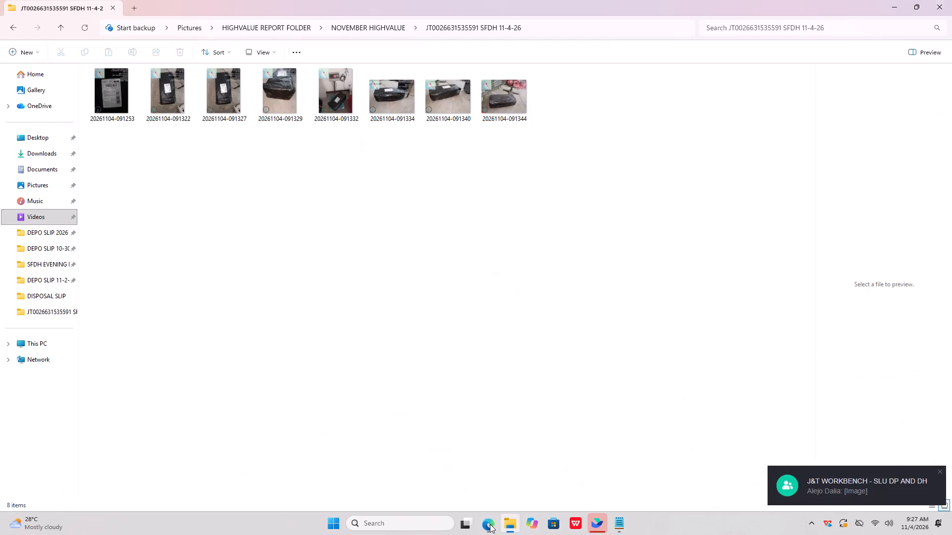
left_click(490, 524)
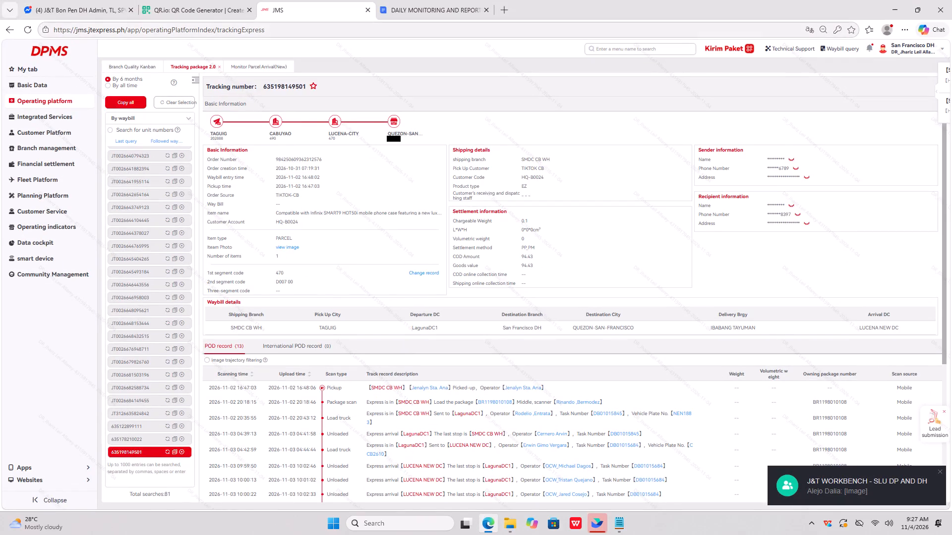
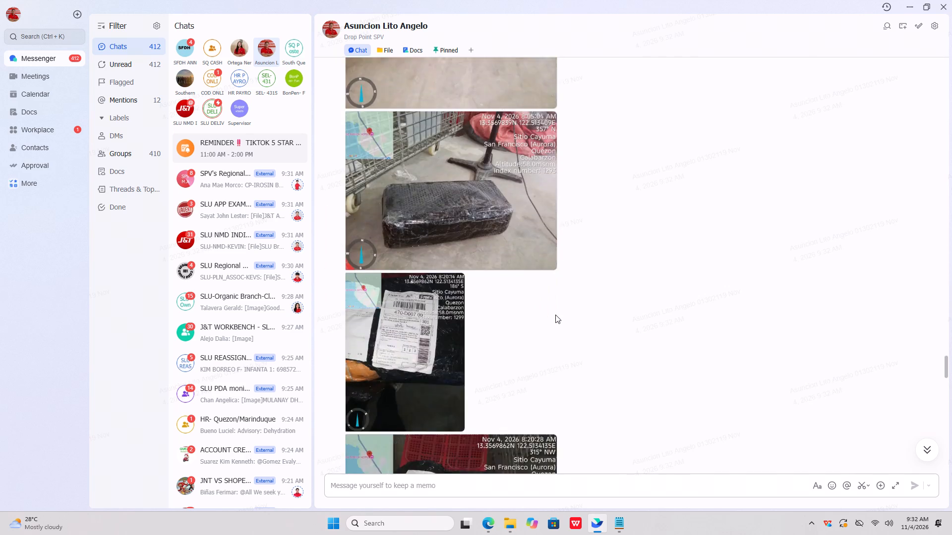
Look through the later parcel media in the chat, around the 7:20:11 AM grey parcel photo and the 7:20:40 AM waybill video.
scroll(555, 315, "down", 20)
scroll(555, 315, "down", 7)
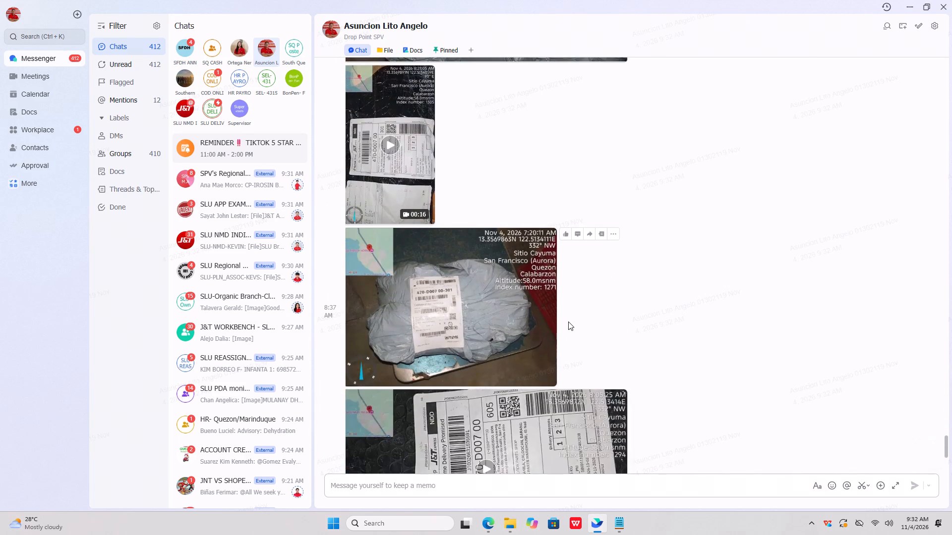
scroll(568, 321, "up", 5)
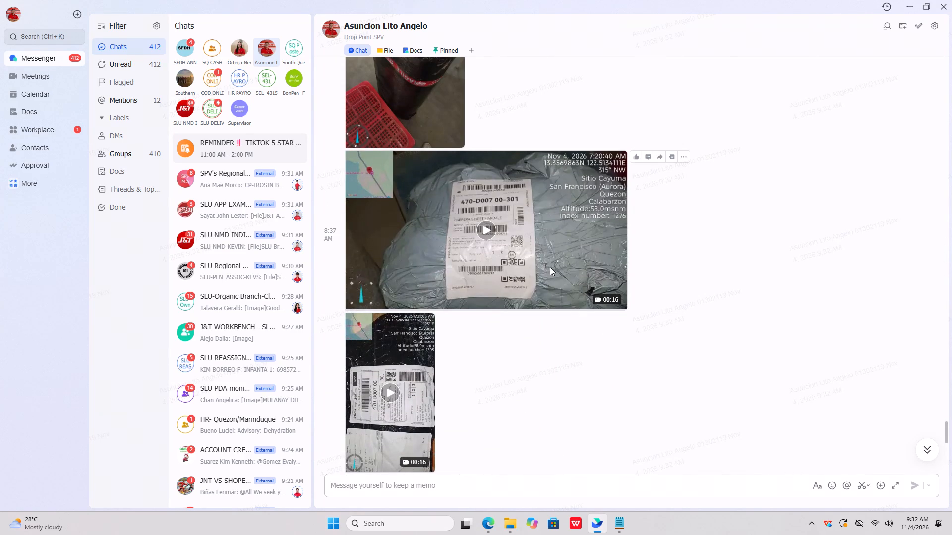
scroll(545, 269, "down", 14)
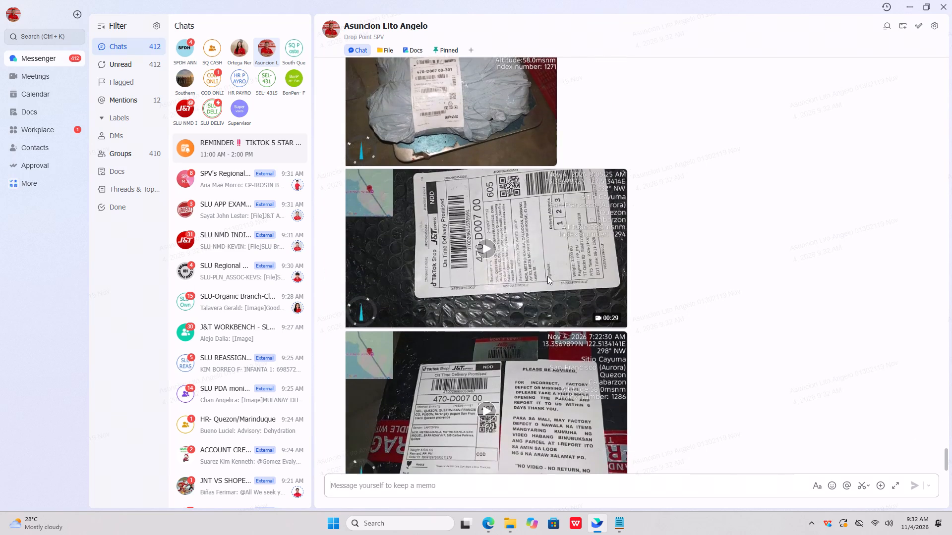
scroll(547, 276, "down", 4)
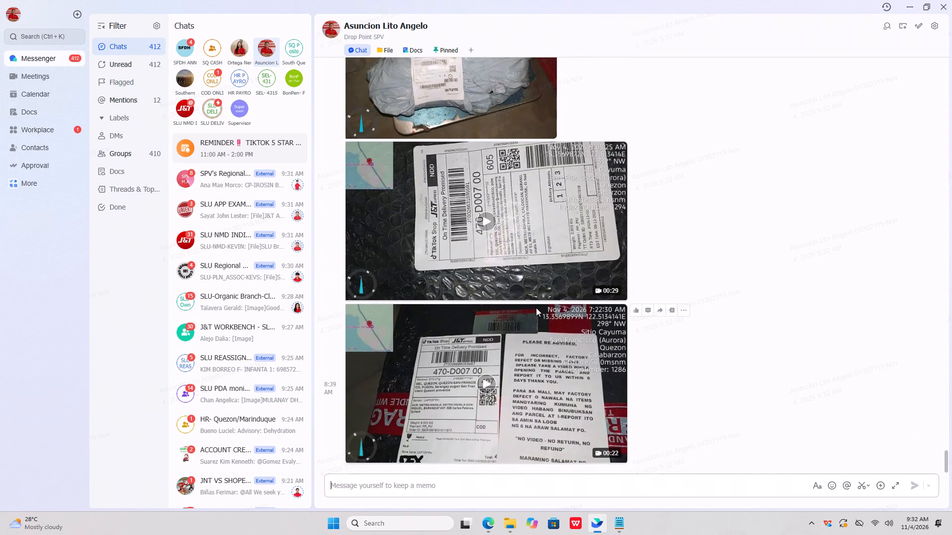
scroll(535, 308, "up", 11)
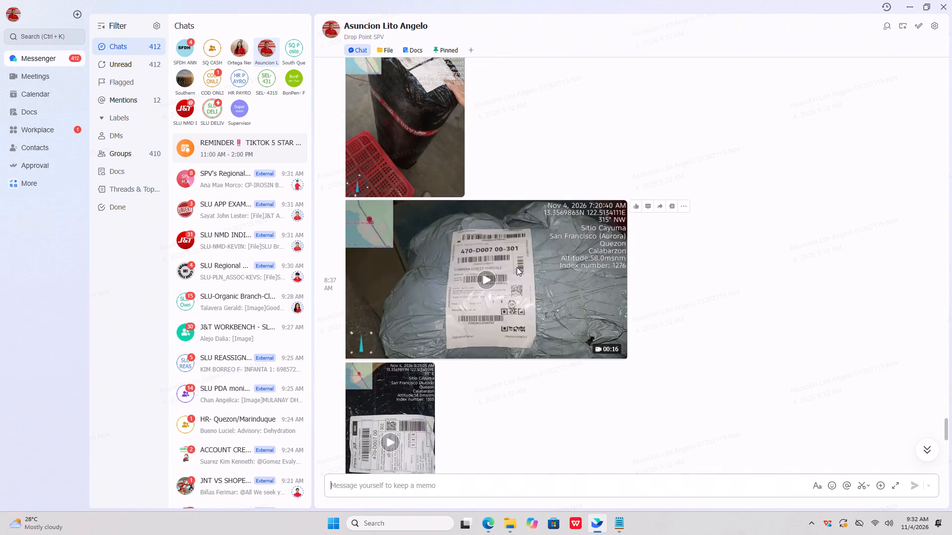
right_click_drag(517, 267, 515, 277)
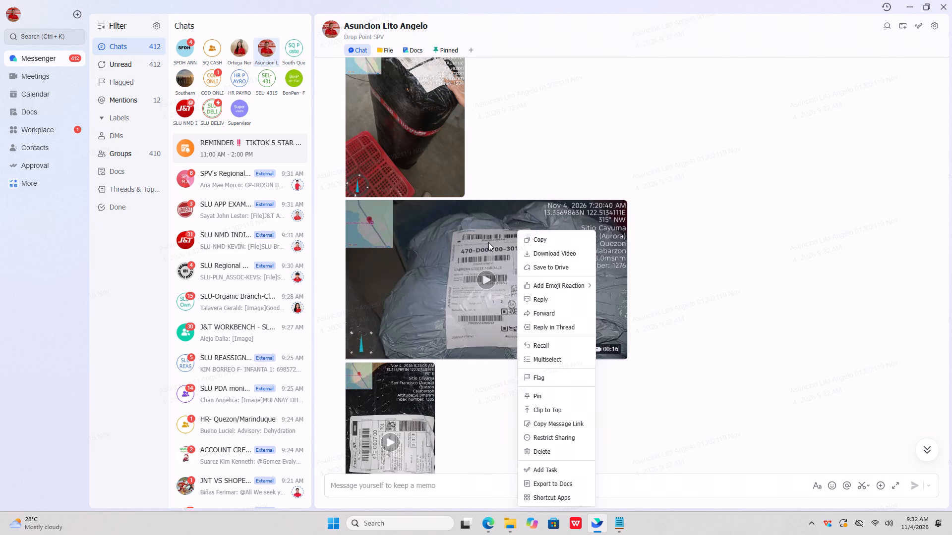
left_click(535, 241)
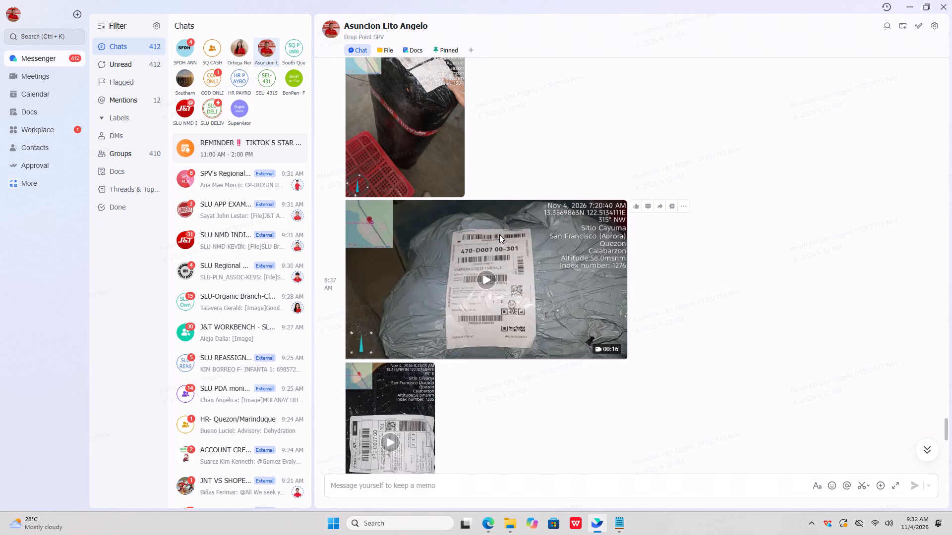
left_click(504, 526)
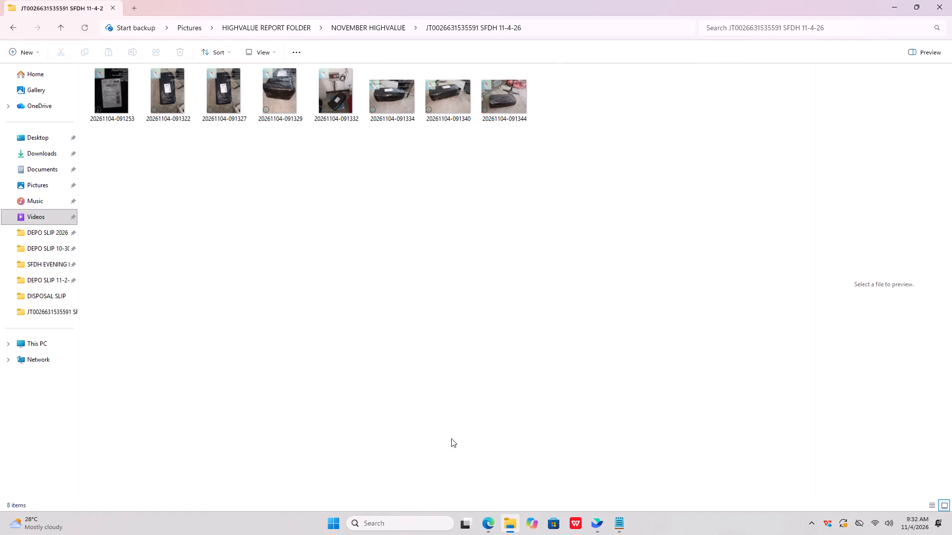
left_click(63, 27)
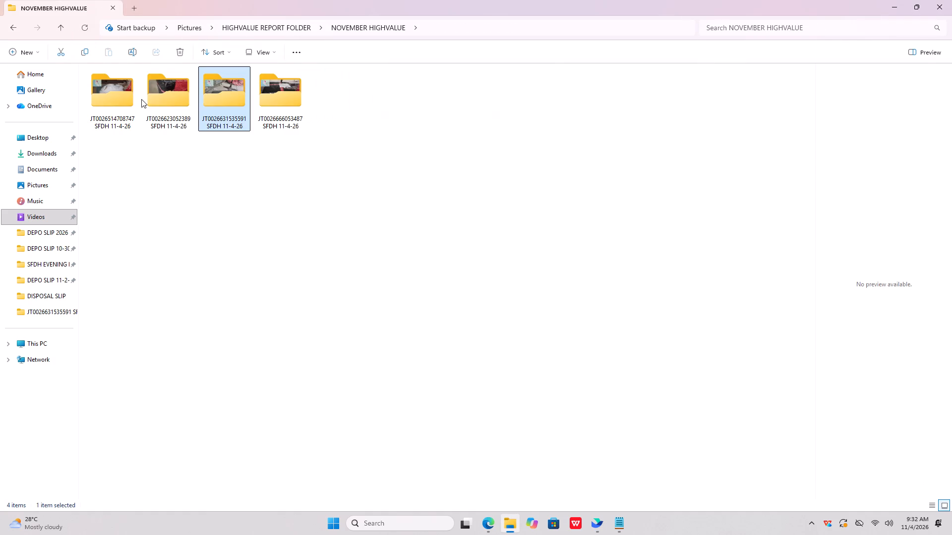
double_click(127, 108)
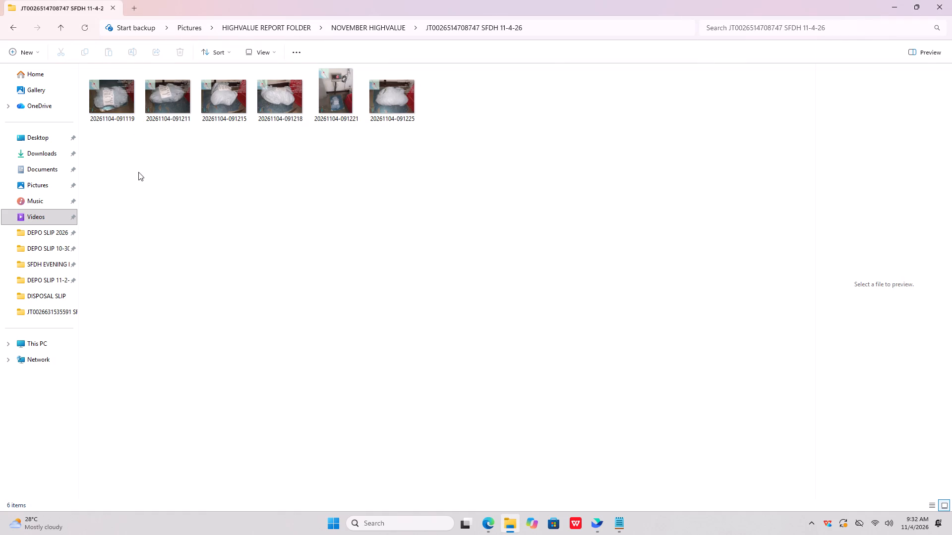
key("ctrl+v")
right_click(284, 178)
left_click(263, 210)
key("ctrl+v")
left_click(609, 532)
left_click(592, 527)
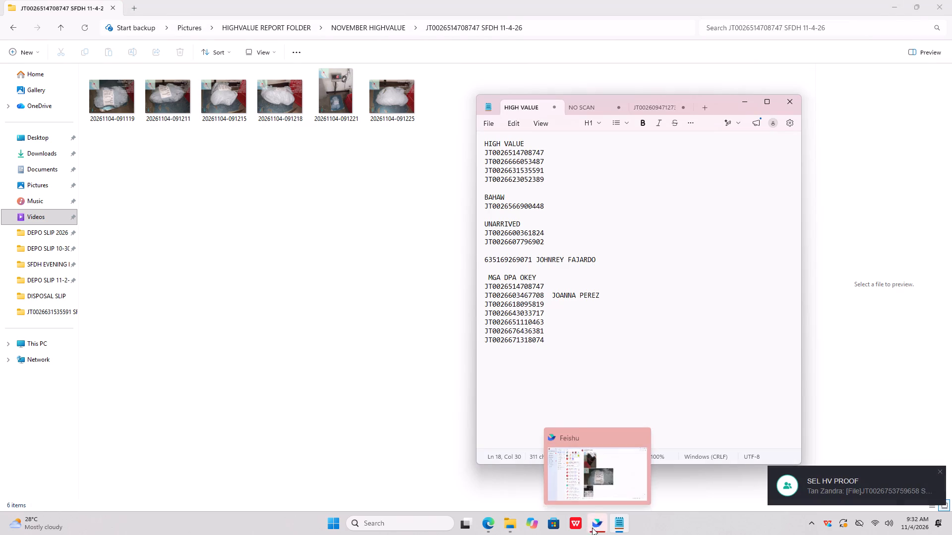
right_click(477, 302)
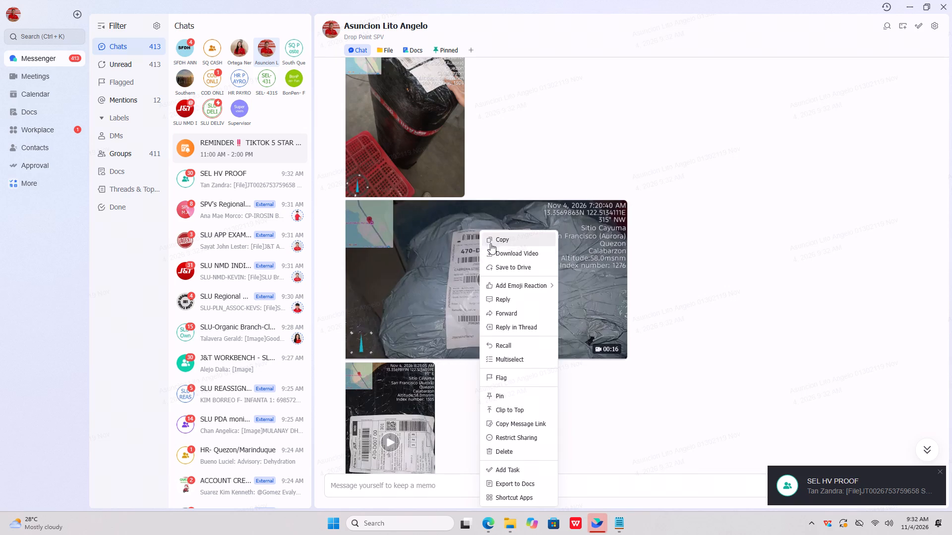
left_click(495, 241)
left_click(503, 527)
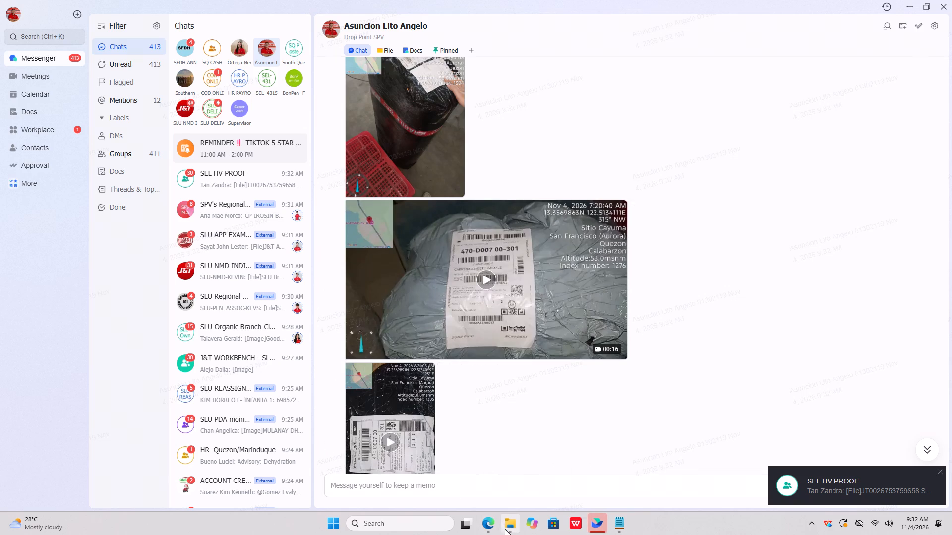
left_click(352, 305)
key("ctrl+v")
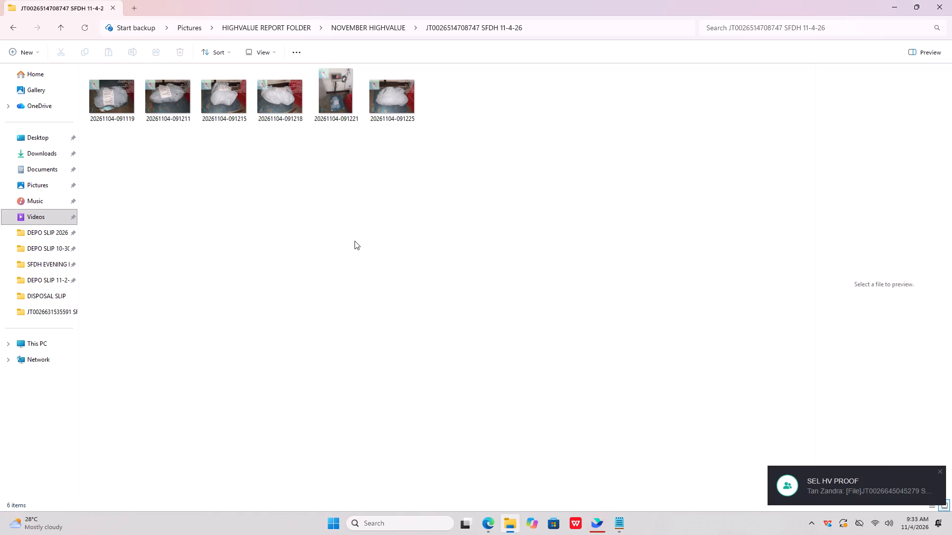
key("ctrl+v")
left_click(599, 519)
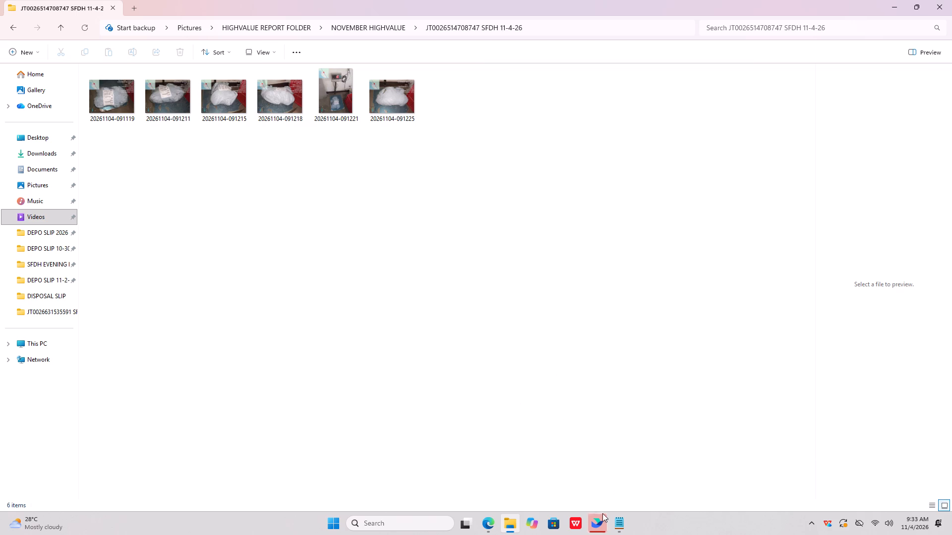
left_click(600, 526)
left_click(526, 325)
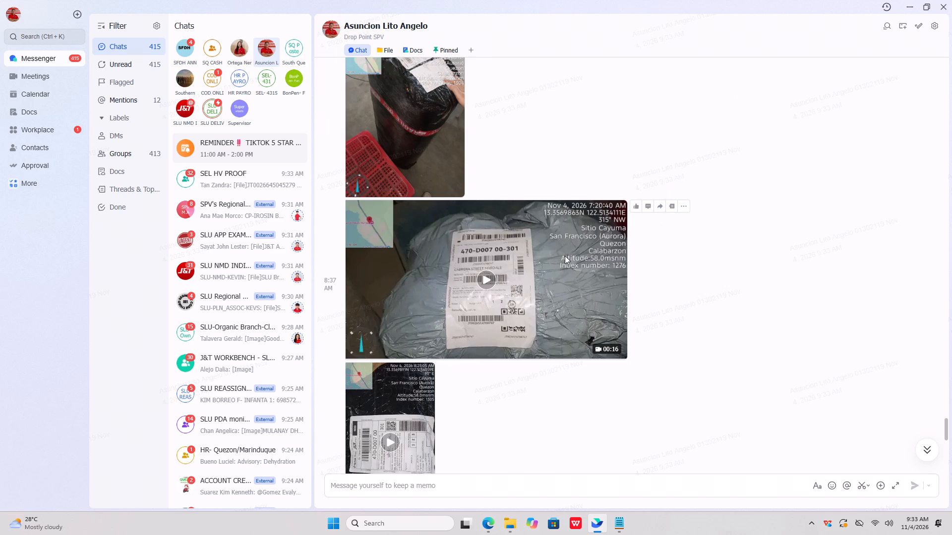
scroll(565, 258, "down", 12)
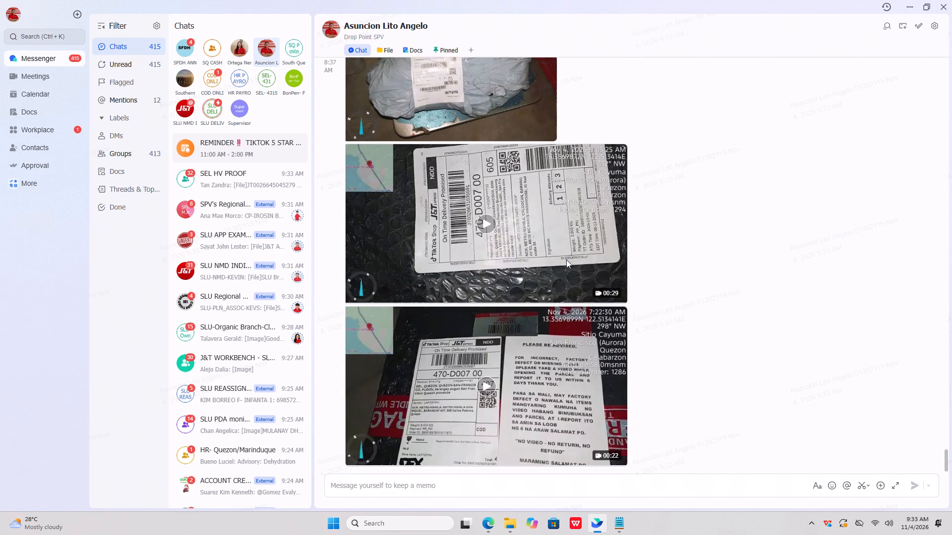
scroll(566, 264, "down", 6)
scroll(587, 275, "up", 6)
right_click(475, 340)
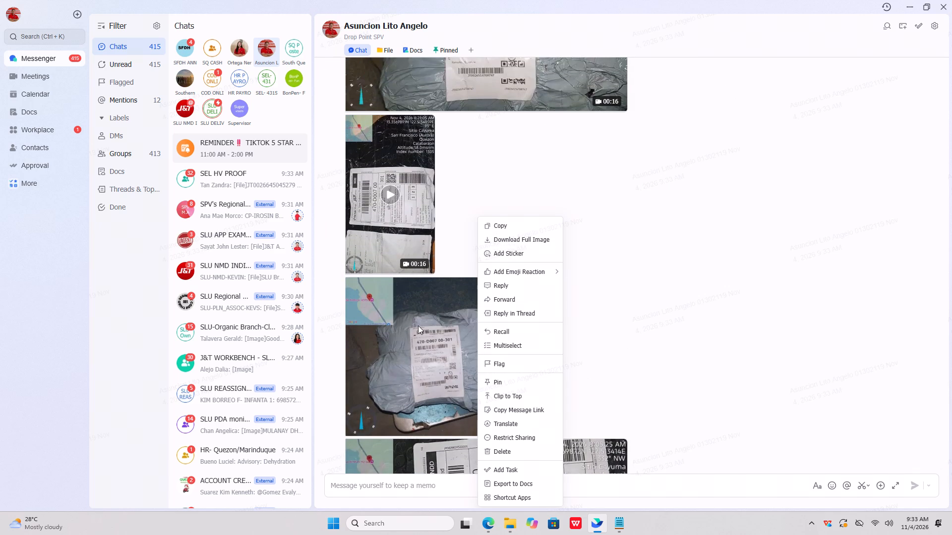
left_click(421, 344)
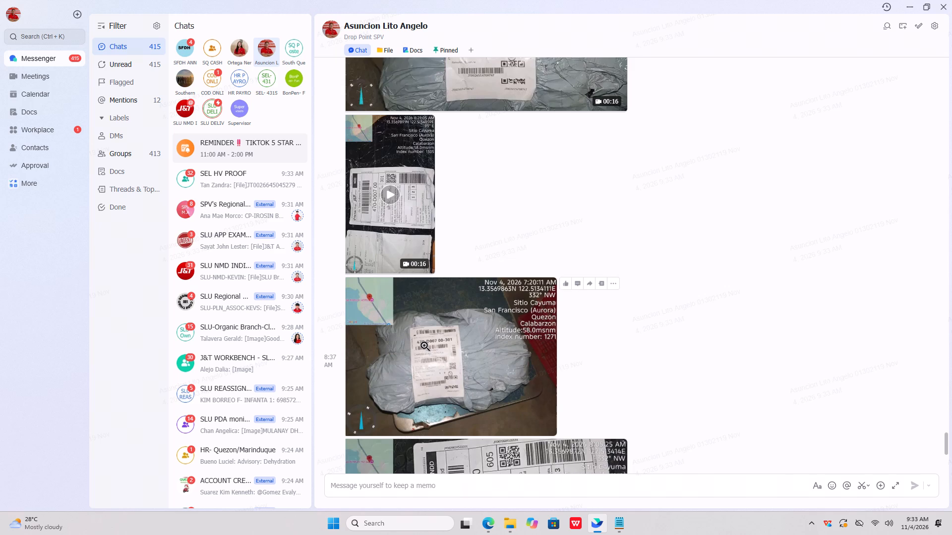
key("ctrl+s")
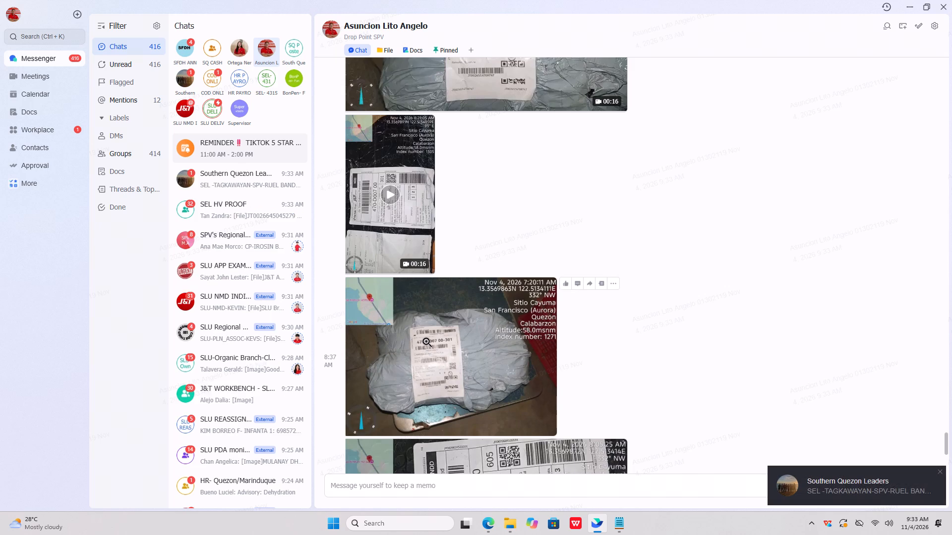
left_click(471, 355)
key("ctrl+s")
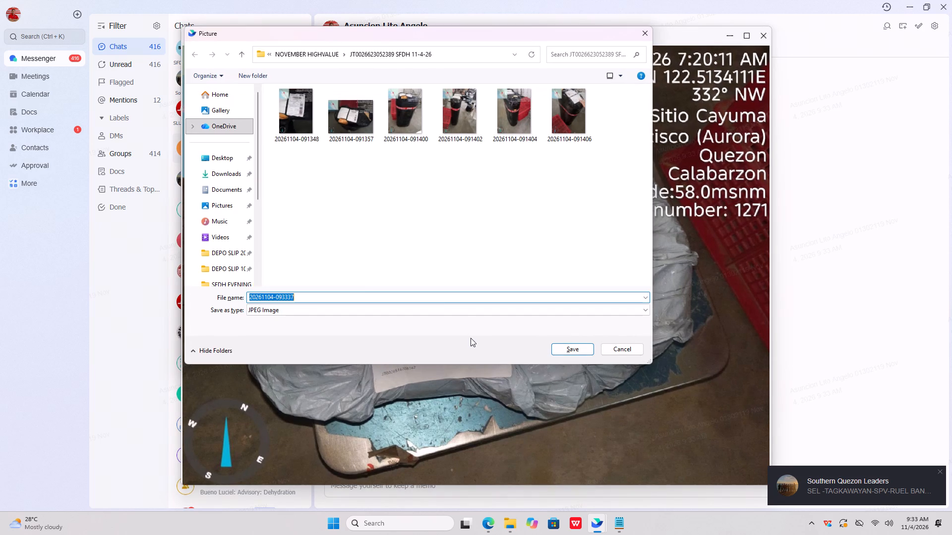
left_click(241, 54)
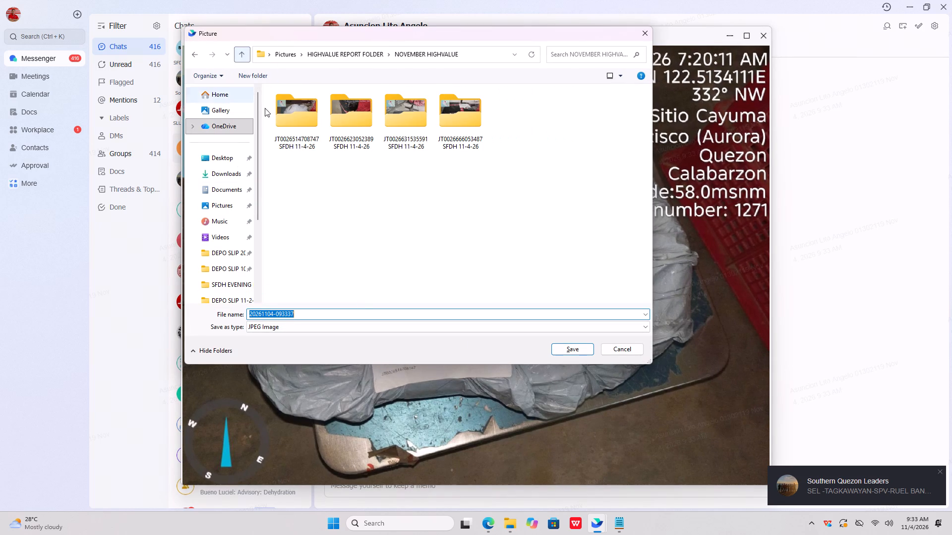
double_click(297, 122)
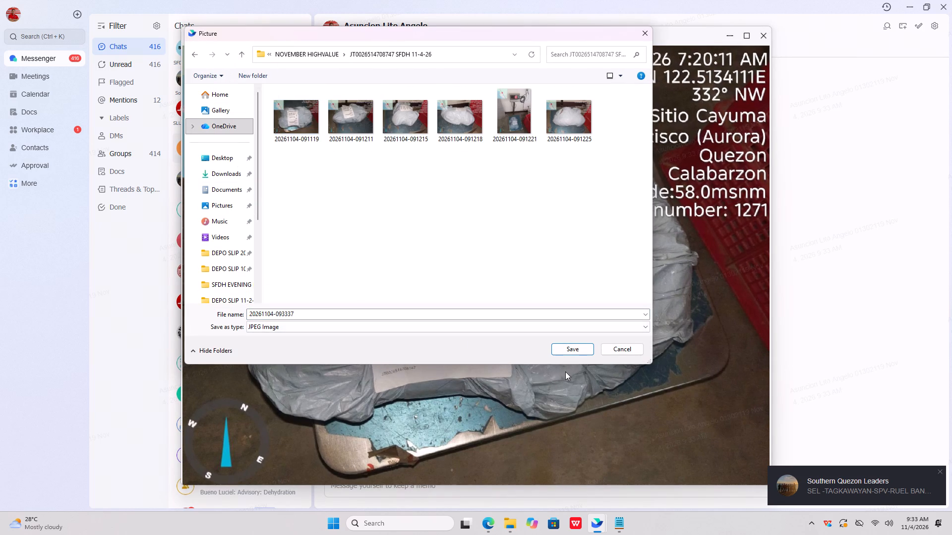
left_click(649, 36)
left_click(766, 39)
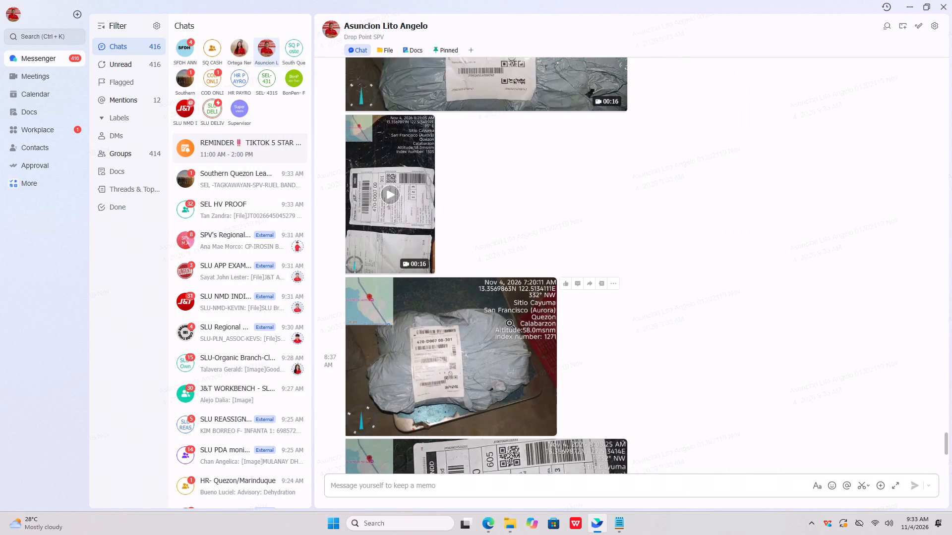
scroll(507, 320, "down", 15)
scroll(508, 329, "up", 7)
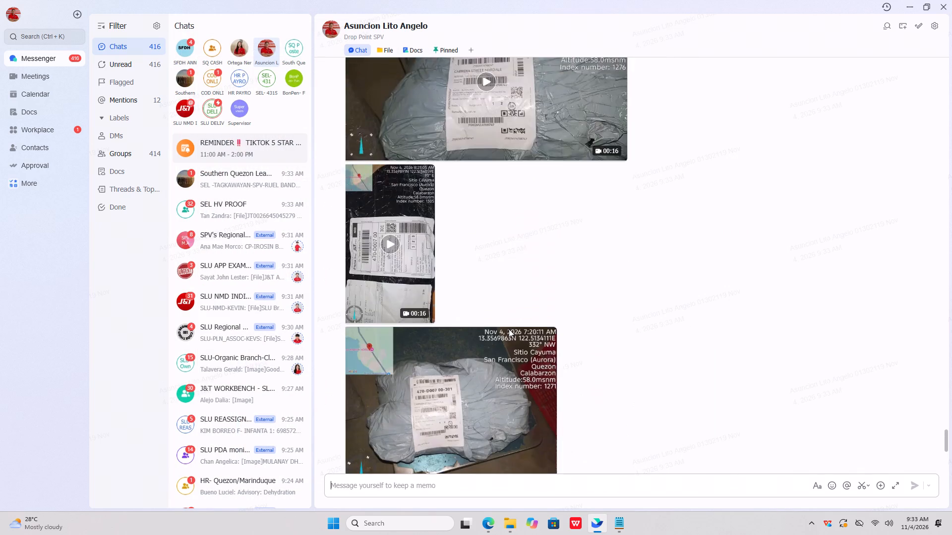
scroll(509, 329, "up", 4)
left_click(533, 280)
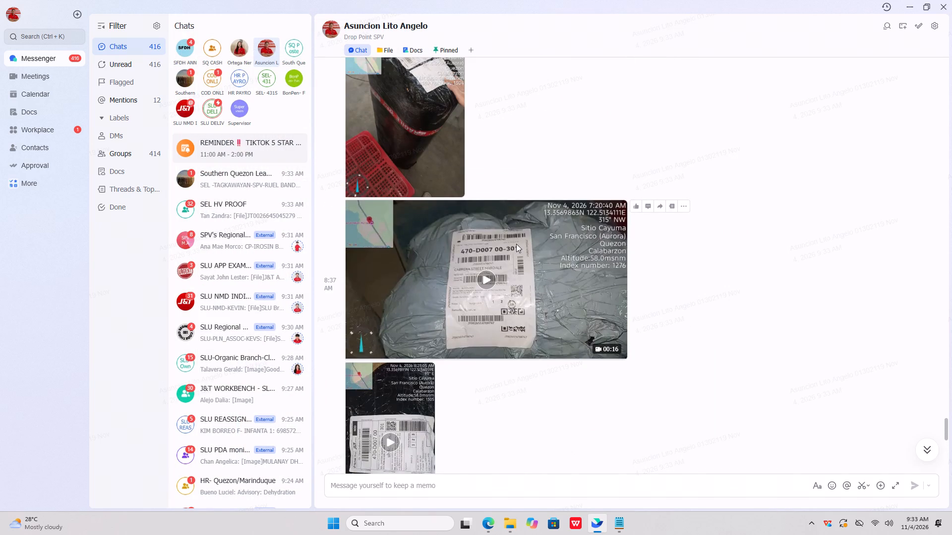
left_click(683, 207)
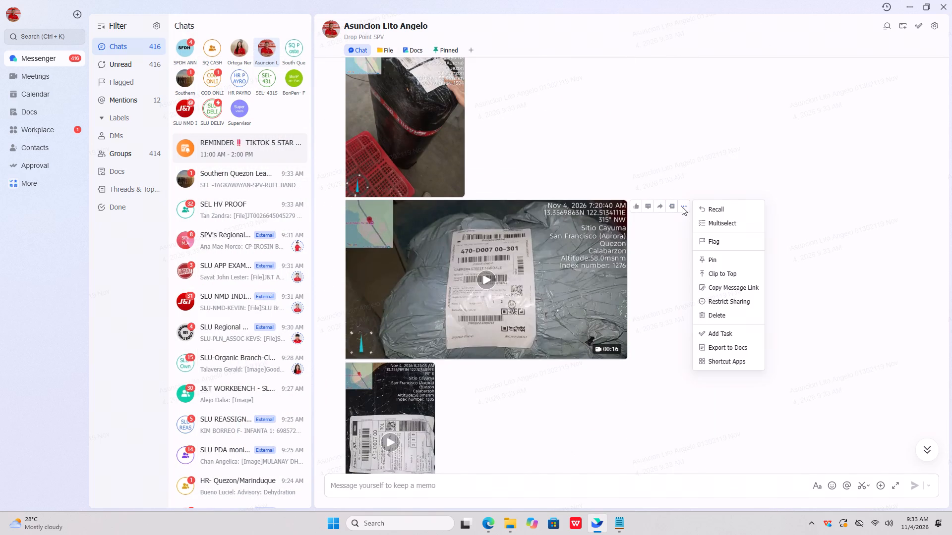
left_click(582, 244)
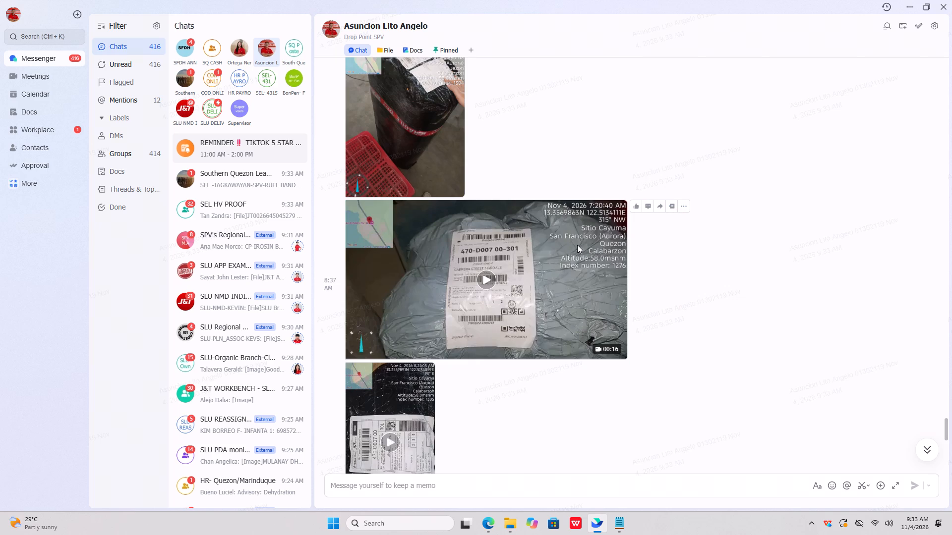
double_click(546, 261)
right_click(509, 282)
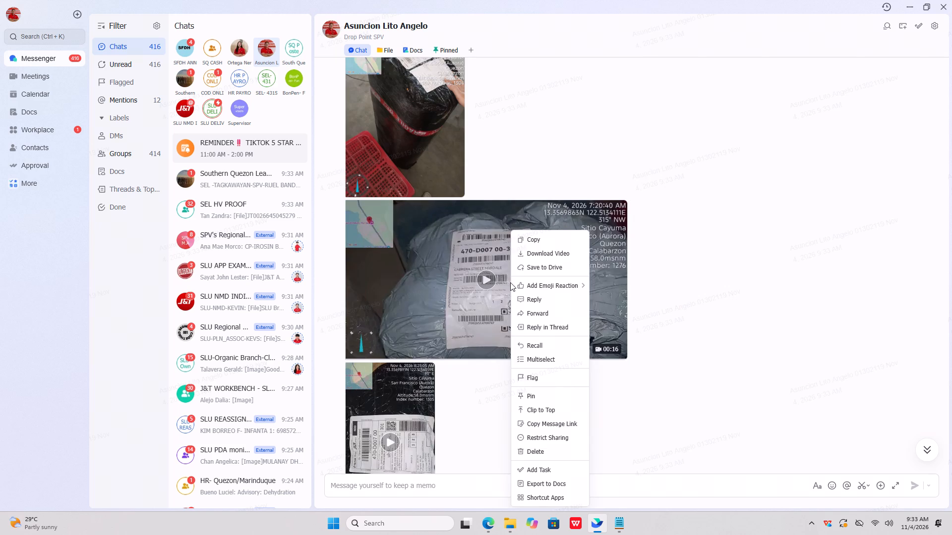
left_click(536, 254)
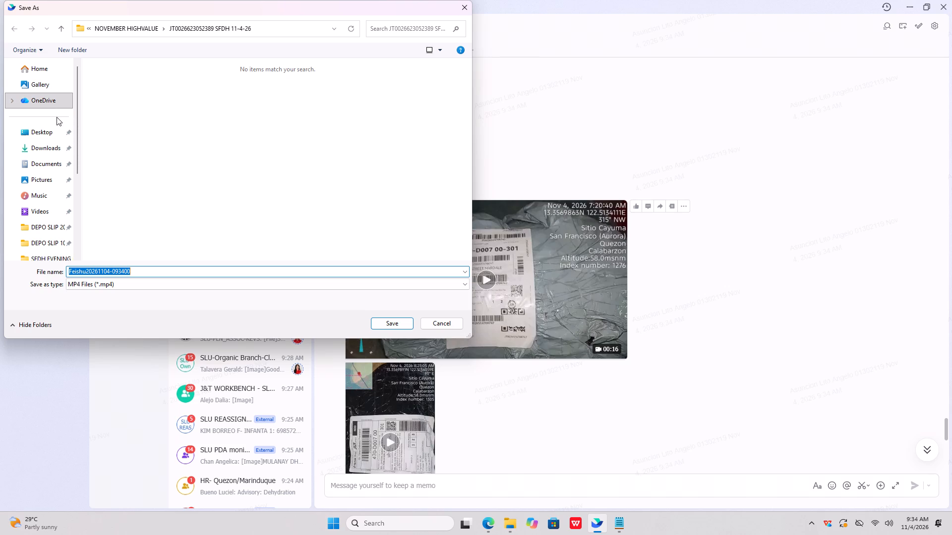
left_click(38, 177)
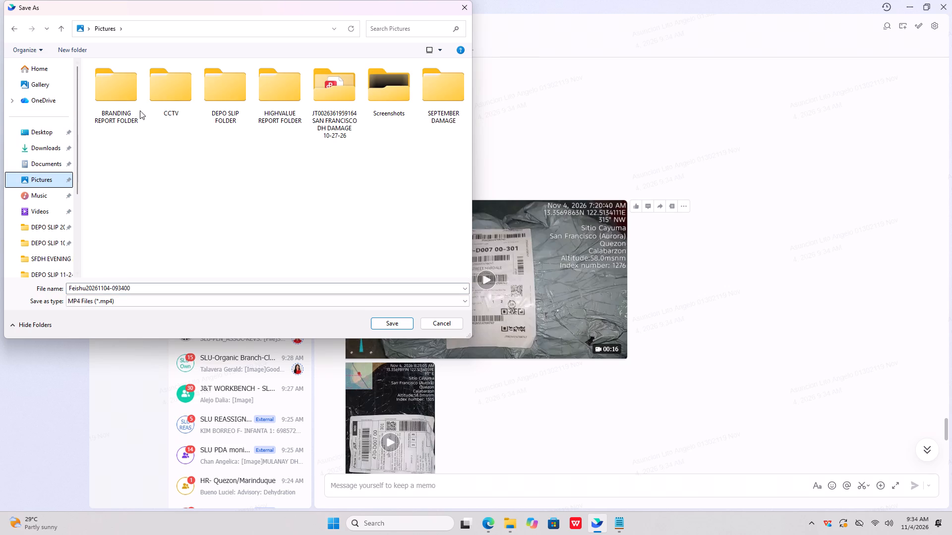
double_click(287, 97)
double_click(161, 94)
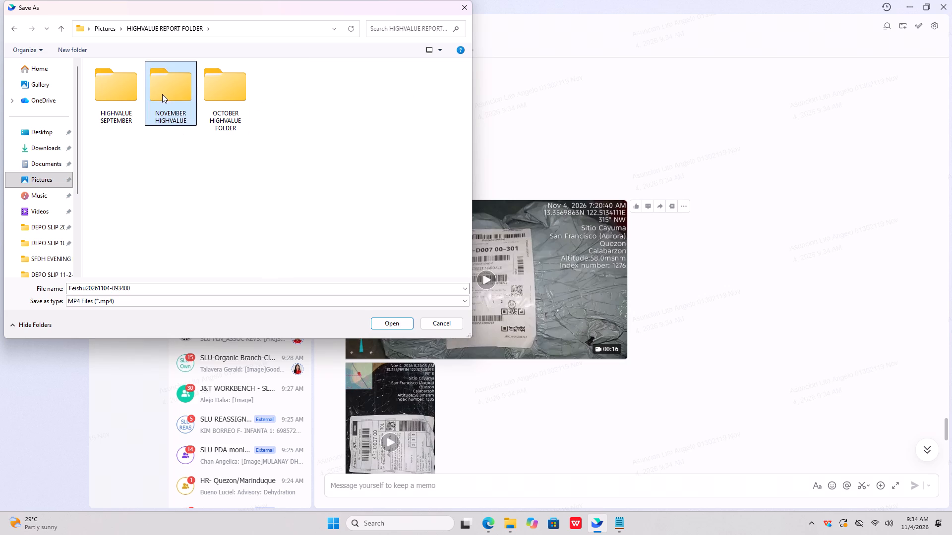
double_click(132, 89)
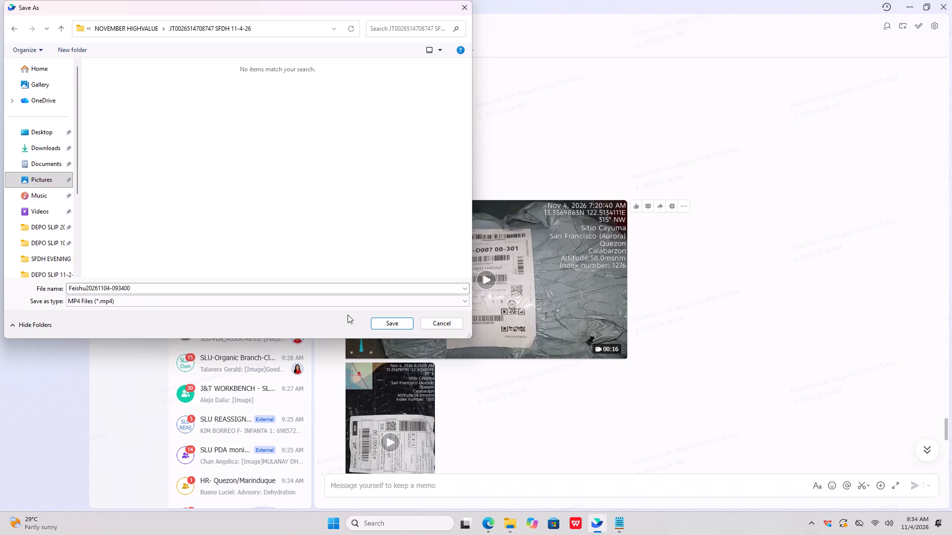
left_click(385, 323)
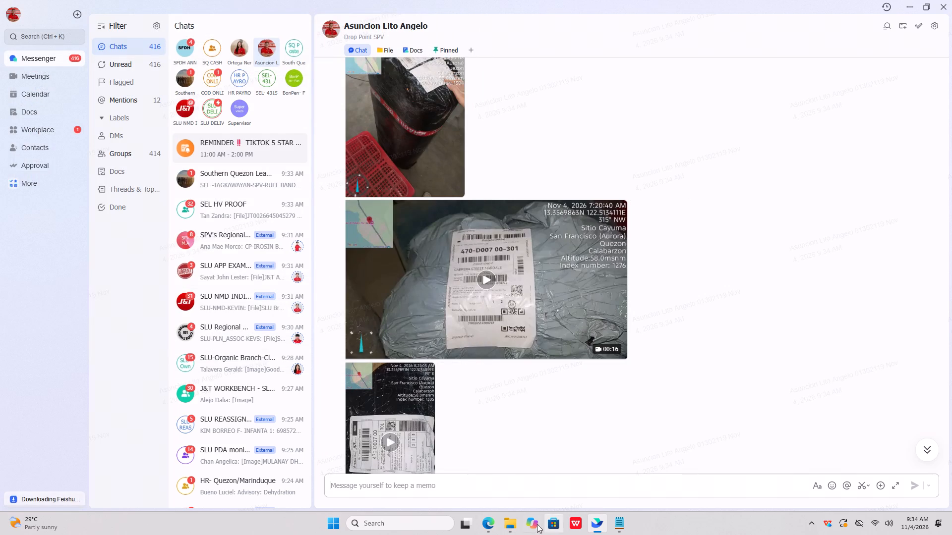
left_click(515, 524)
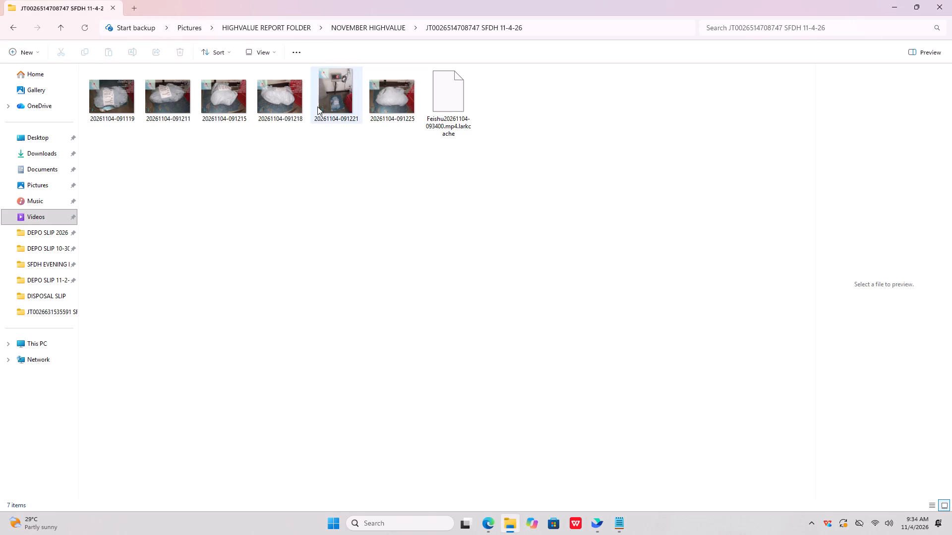
left_click(593, 528)
scroll(540, 322, "down", 2)
scroll(540, 322, "up", 4)
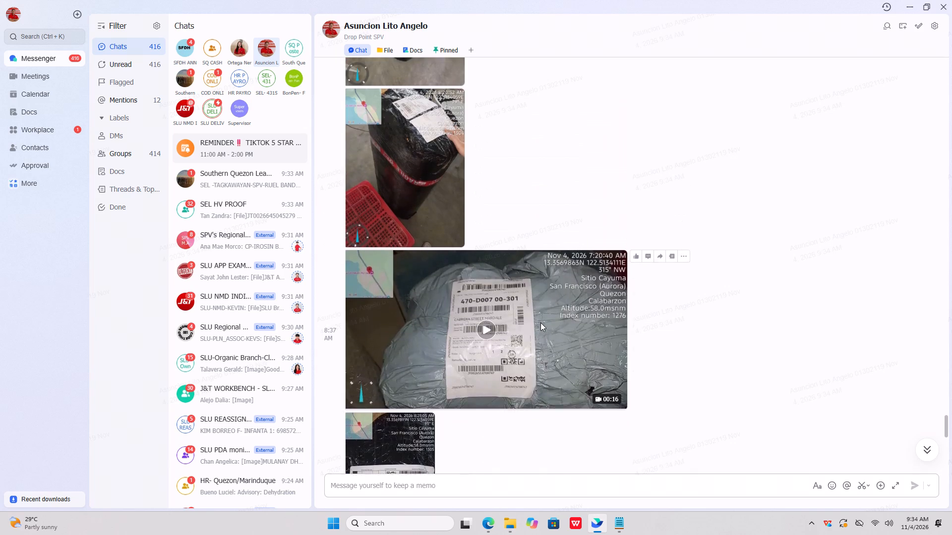
scroll(540, 322, "up", 1)
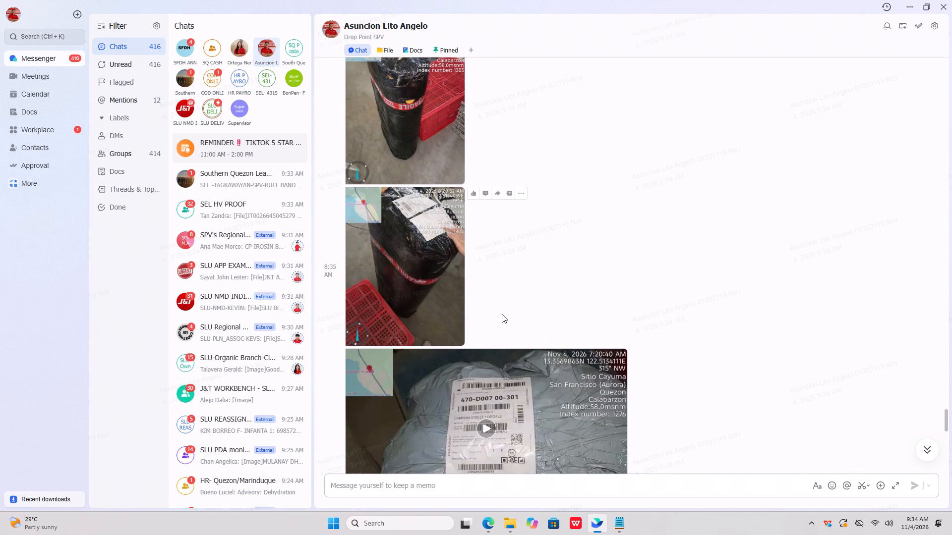
scroll(502, 314, "up", 2)
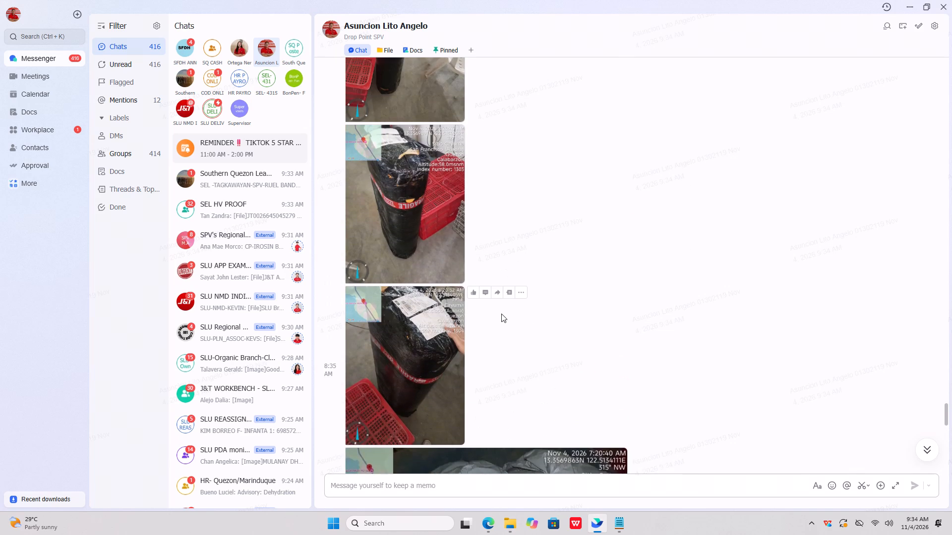
scroll(501, 314, "up", 15)
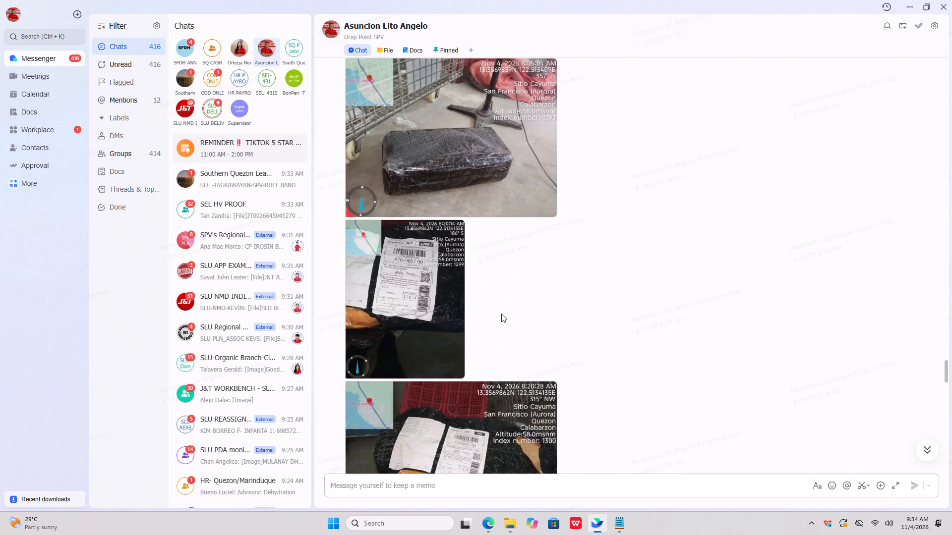
scroll(501, 314, "up", 14)
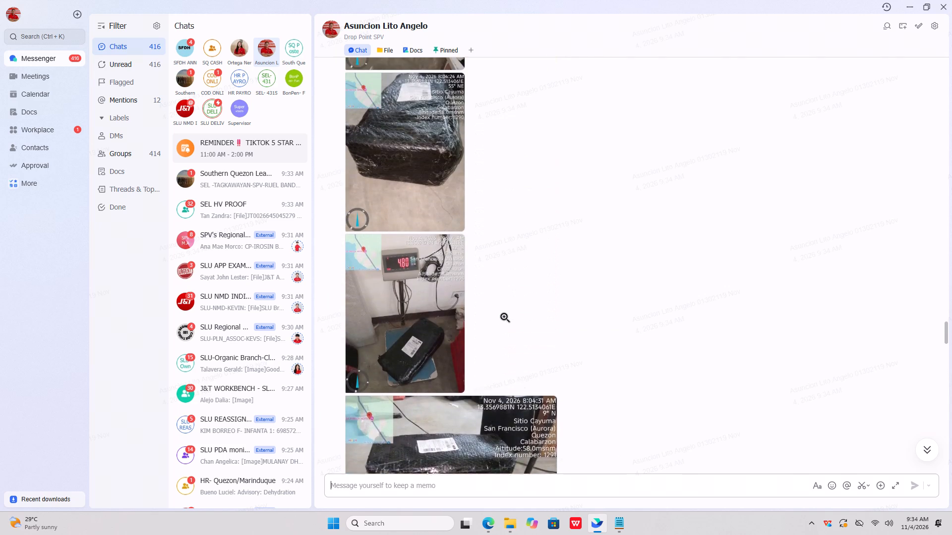
scroll(501, 314, "up", 10)
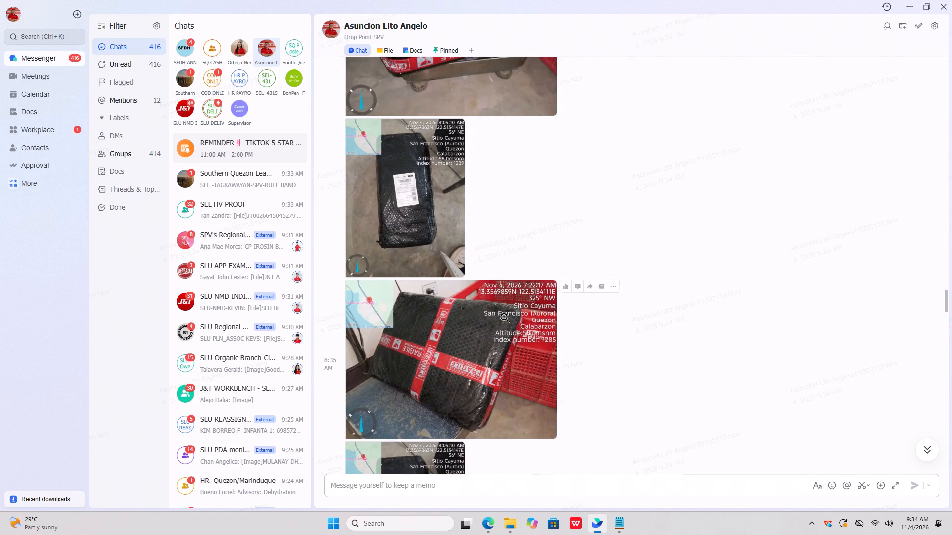
scroll(501, 314, "up", 3)
scroll(501, 314, "down", 3)
scroll(479, 334, "up", 6)
scroll(480, 329, "down", 3)
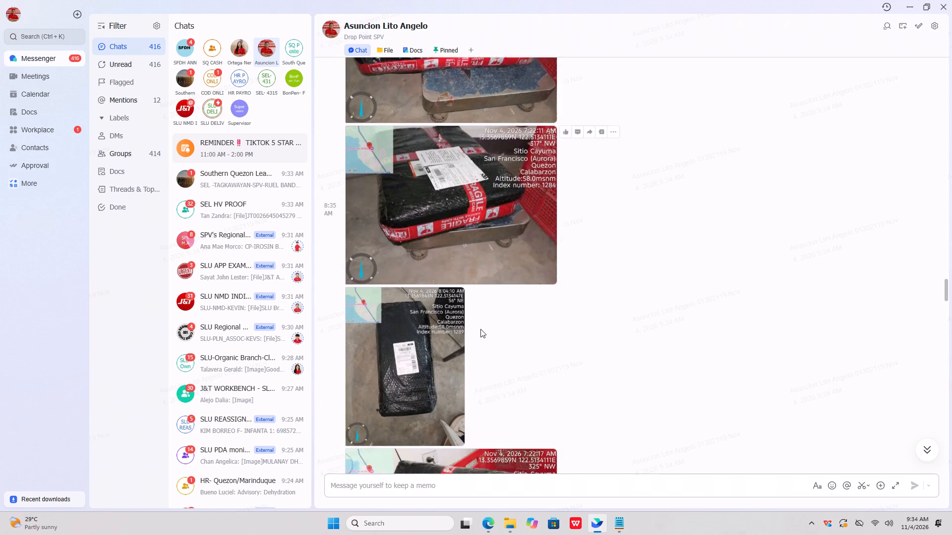
scroll(480, 329, "down", 4)
right_click(455, 304)
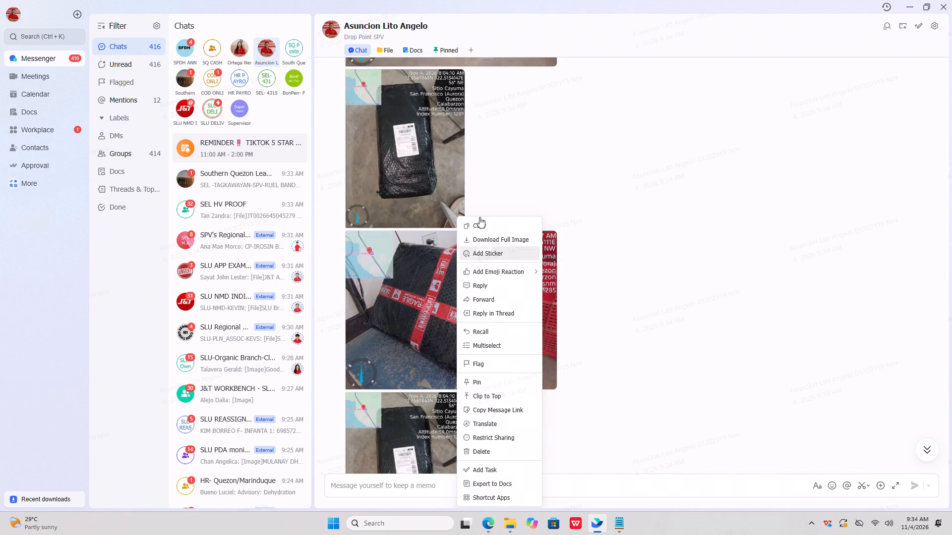
left_click(480, 226)
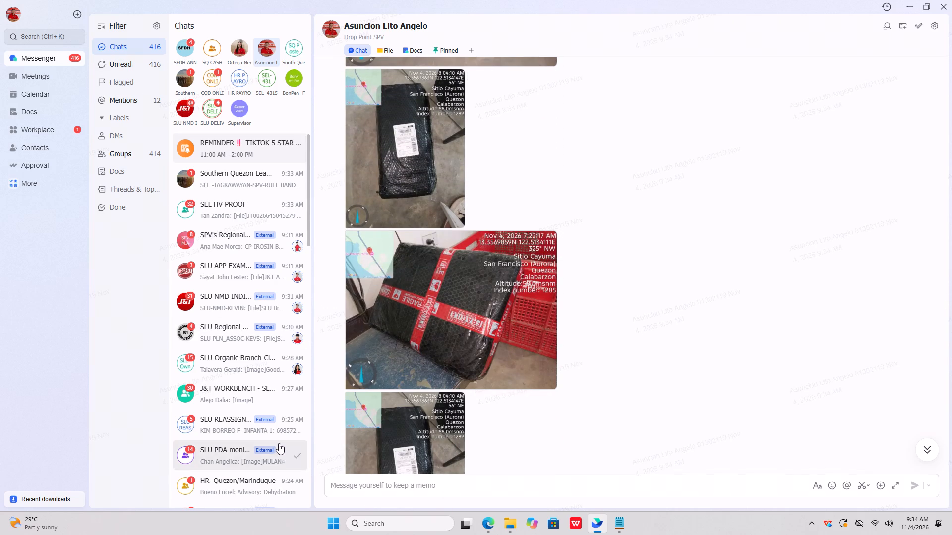
left_click(505, 528)
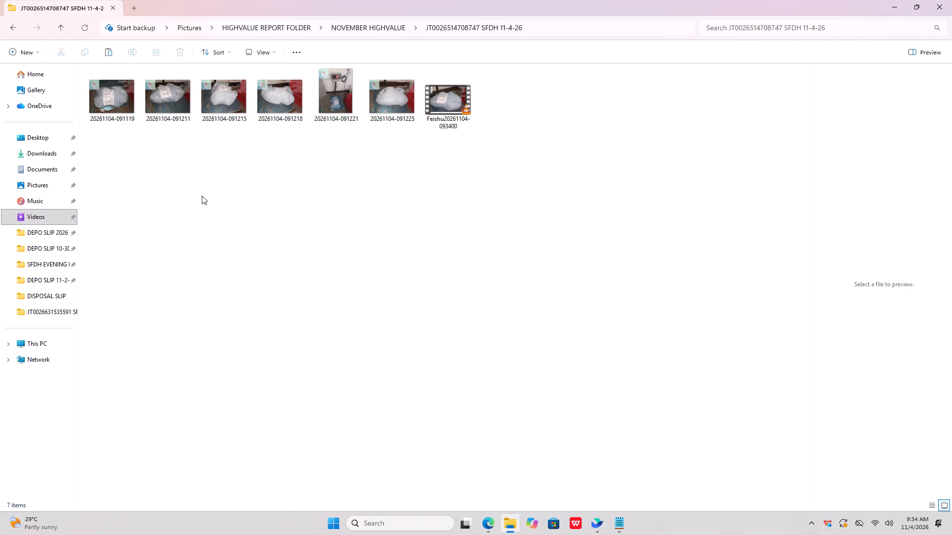
left_click(63, 30)
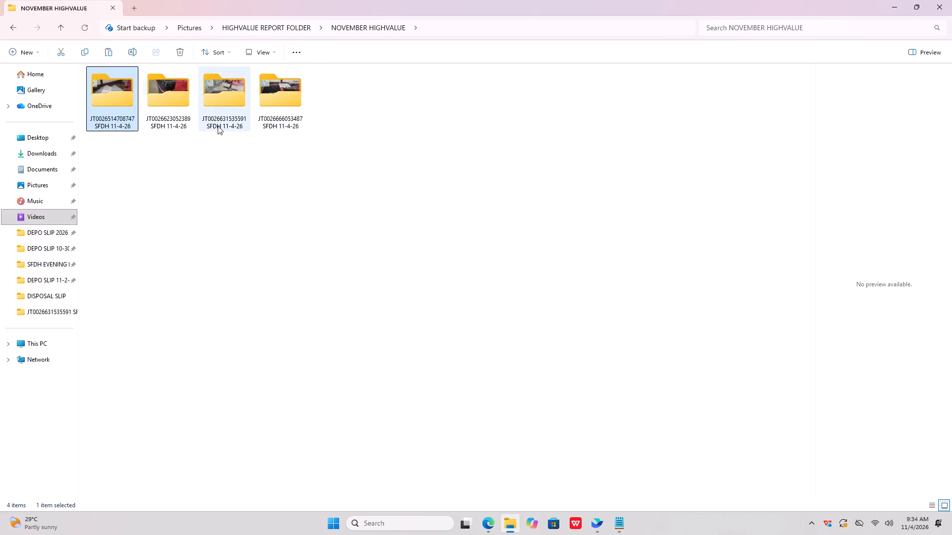
double_click(215, 110)
left_click(63, 33)
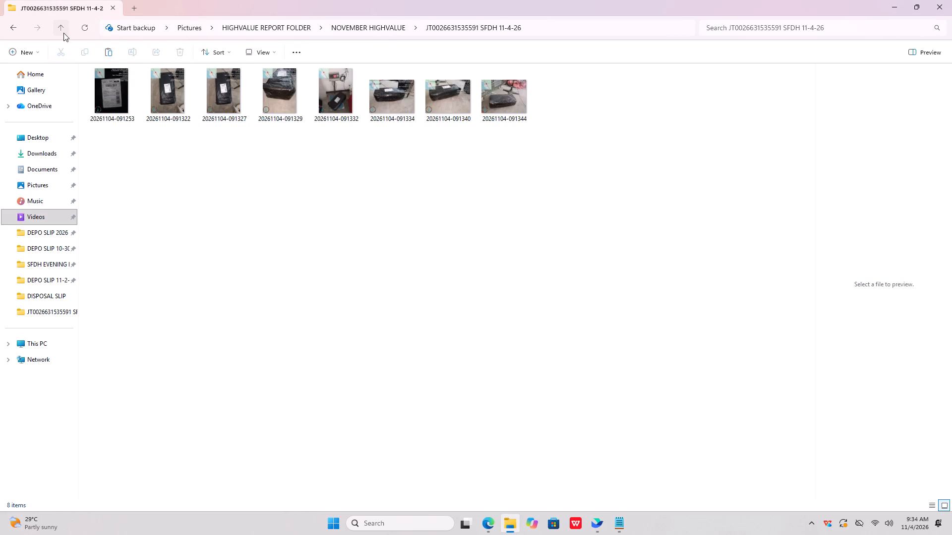
double_click(153, 100)
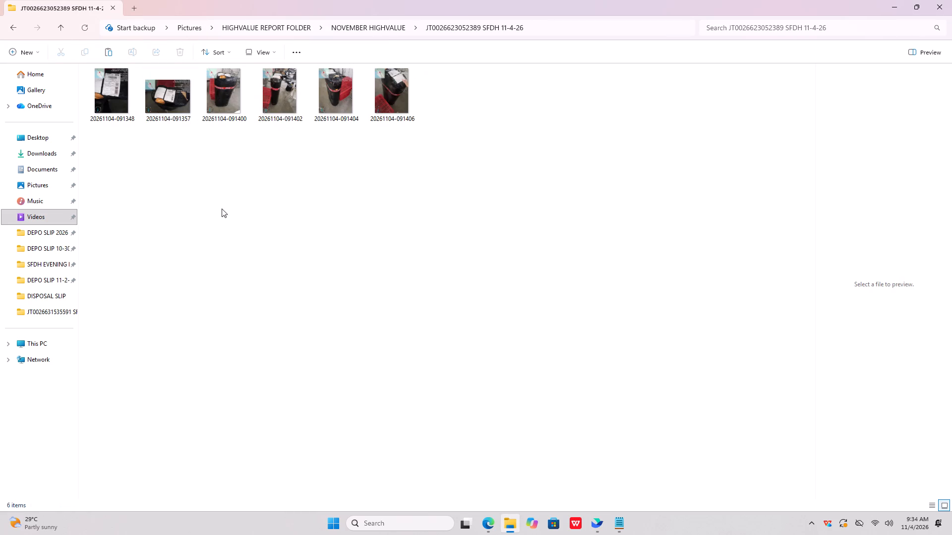
key("ctrl+v")
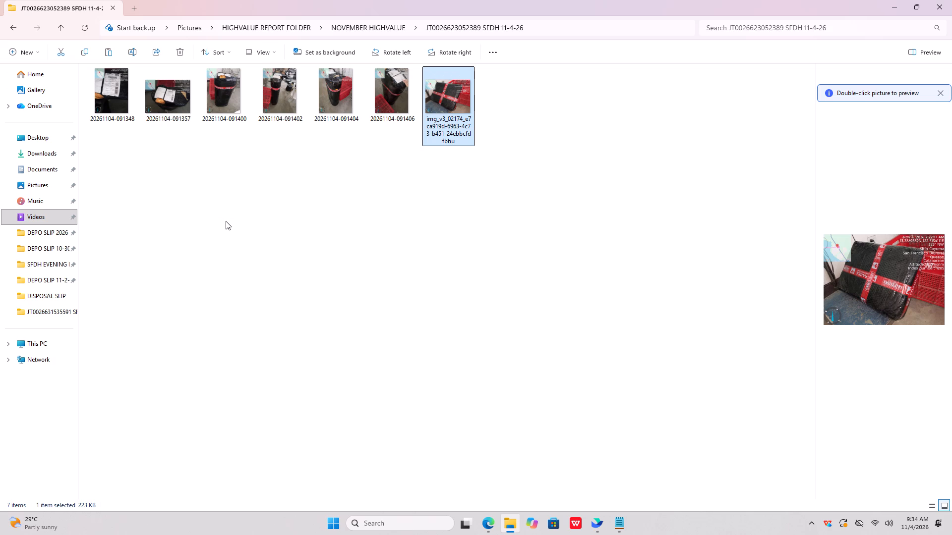
Look through the Feishu chat's black parcel photos, from the red-taped box shots down to the 00:16 videos.
left_click(599, 523)
scroll(450, 356, "up", 7)
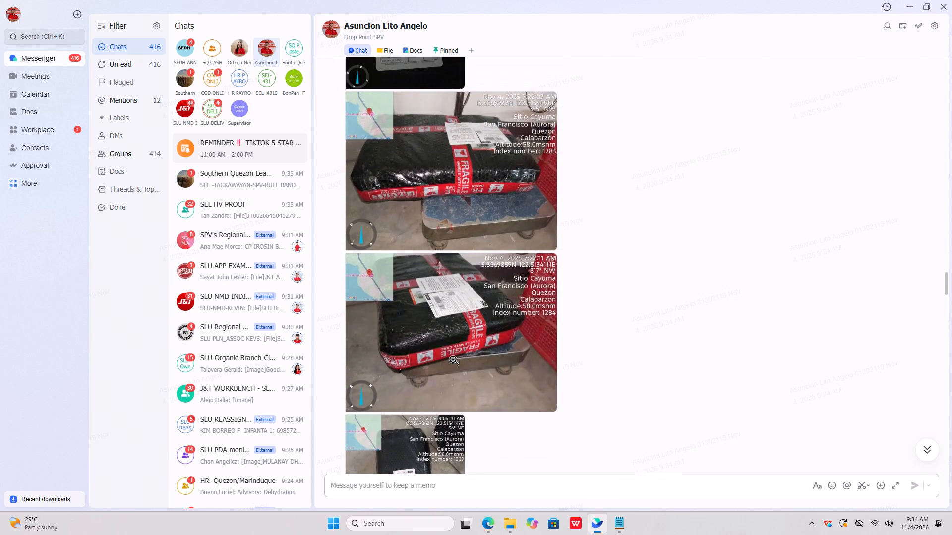
scroll(450, 356, "up", 14)
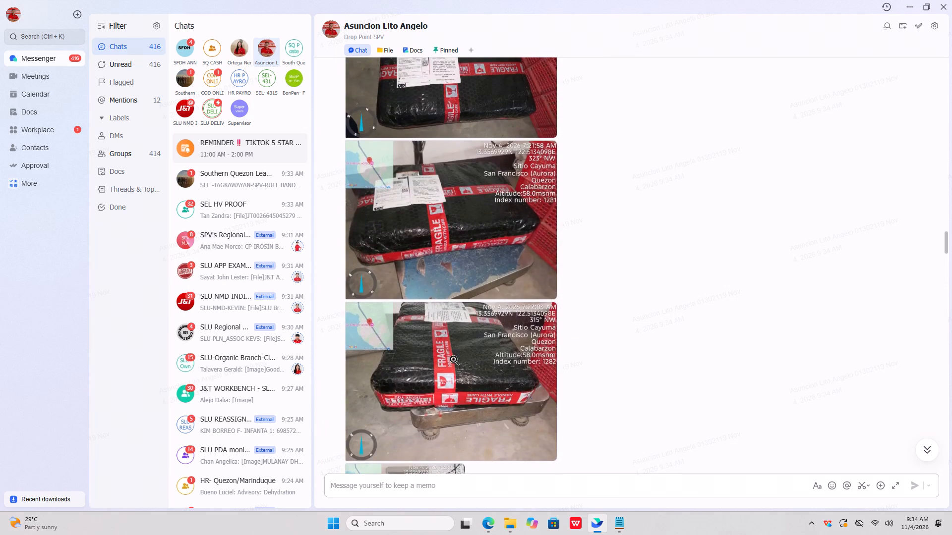
scroll(451, 356, "up", 15)
scroll(451, 356, "down", 3)
scroll(451, 356, "up", 3)
scroll(451, 354, "down", 20)
scroll(451, 354, "down", 2)
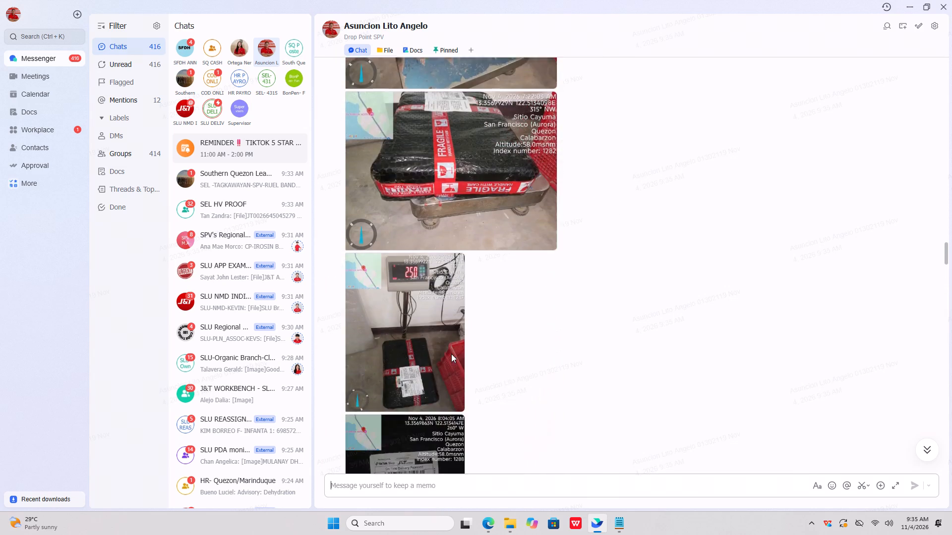
scroll(451, 354, "down", 20)
scroll(451, 354, "down", 6)
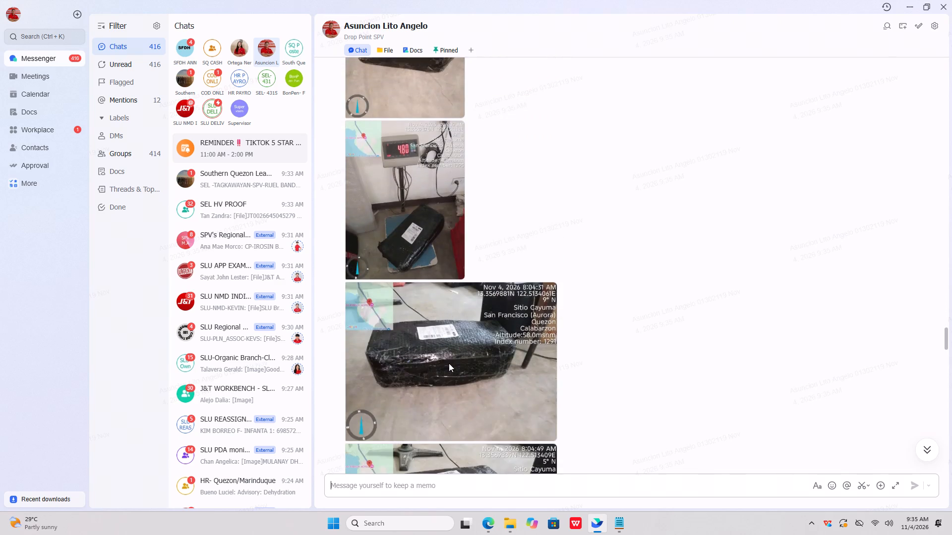
scroll(449, 363, "down", 19)
scroll(449, 364, "down", 4)
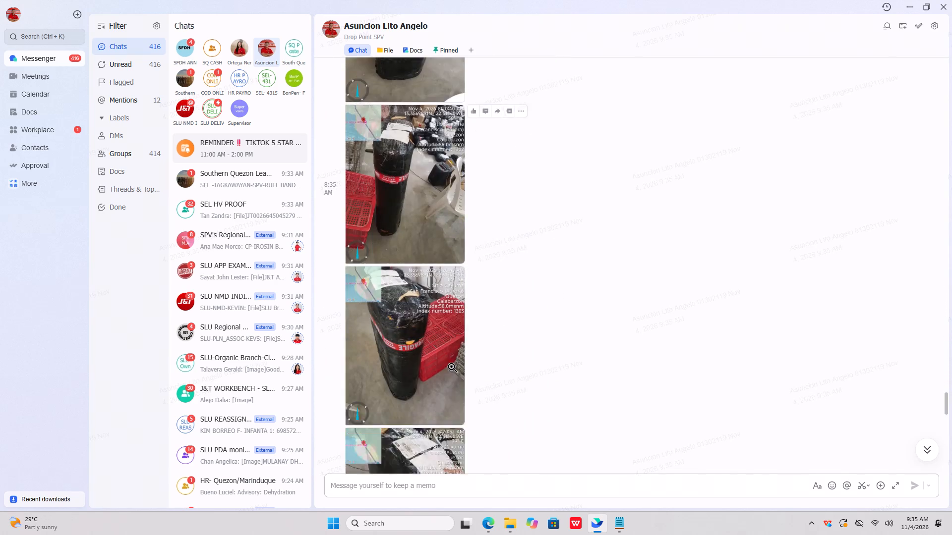
scroll(449, 364, "down", 12)
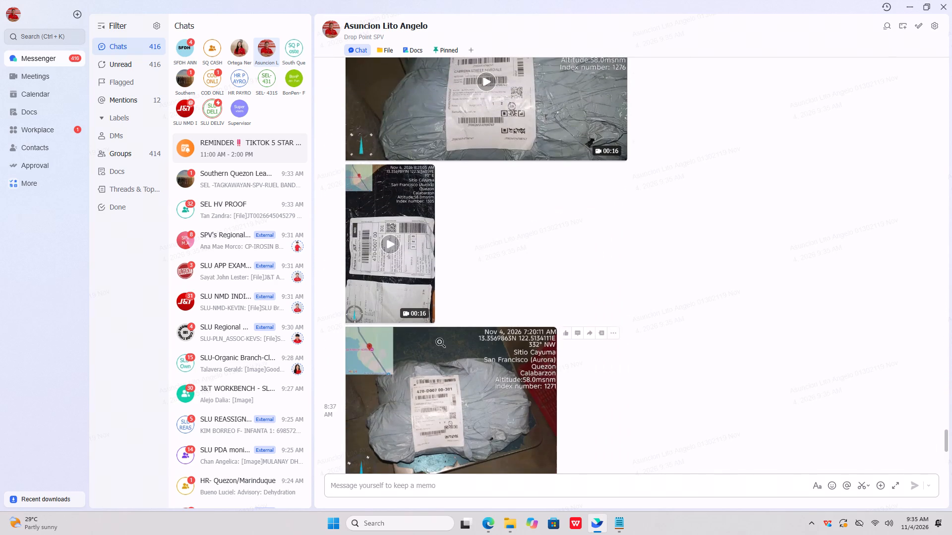
Play the 00:16 black parcel video, index number 1305, from its start to examine the shipping label.
left_click(402, 226)
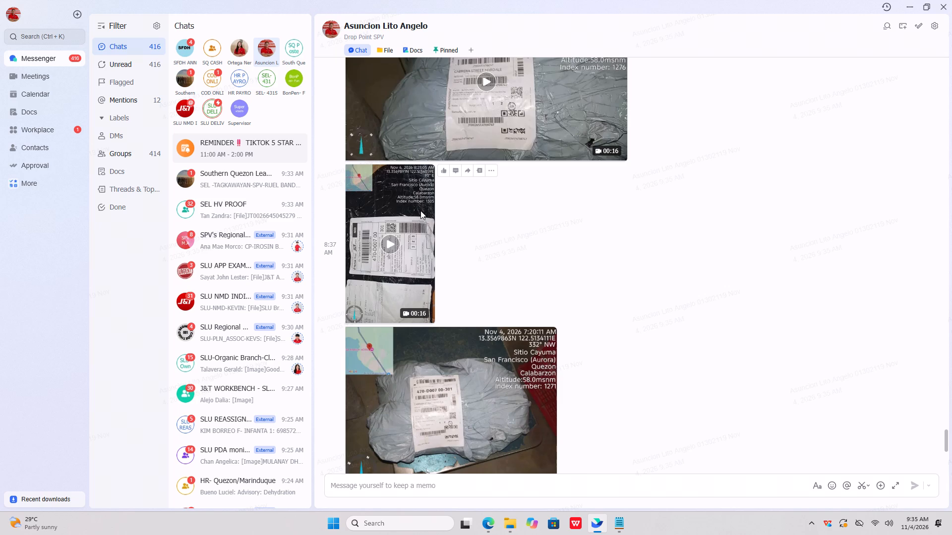
scroll(429, 219, "up", 3)
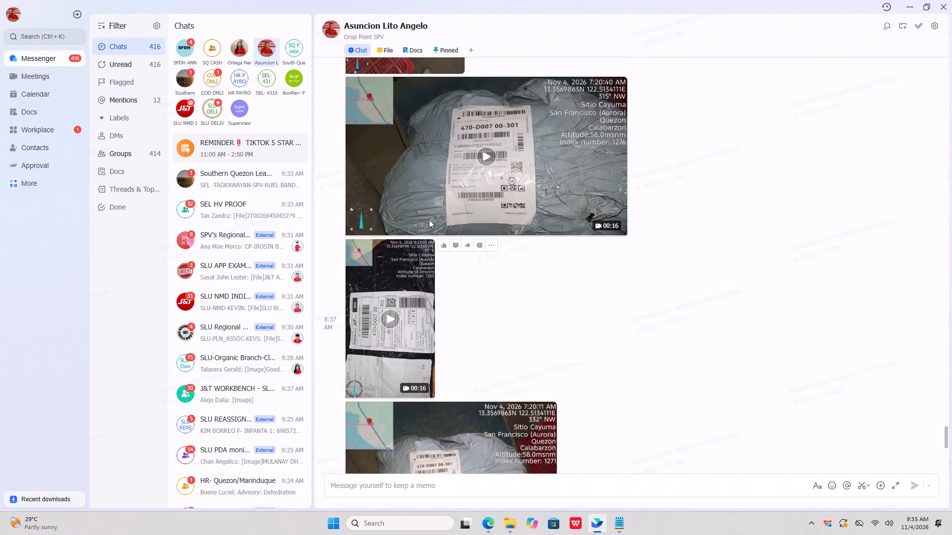
double_click(389, 339)
left_click(389, 390)
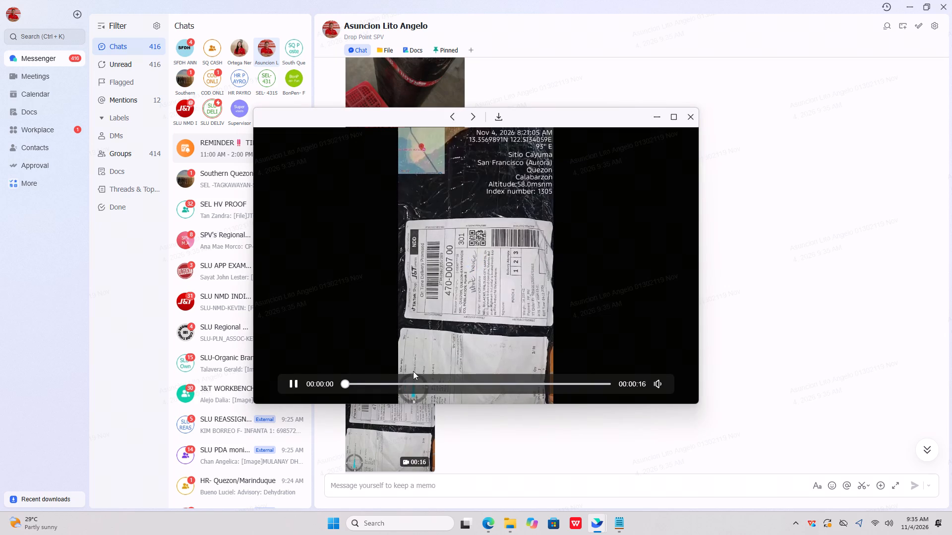
left_click(461, 318)
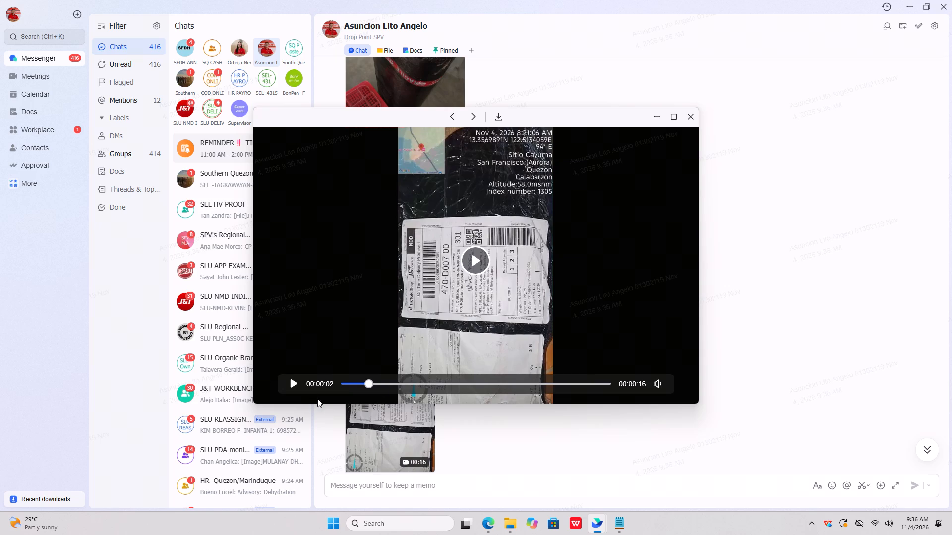
left_click_drag(371, 382, 324, 388)
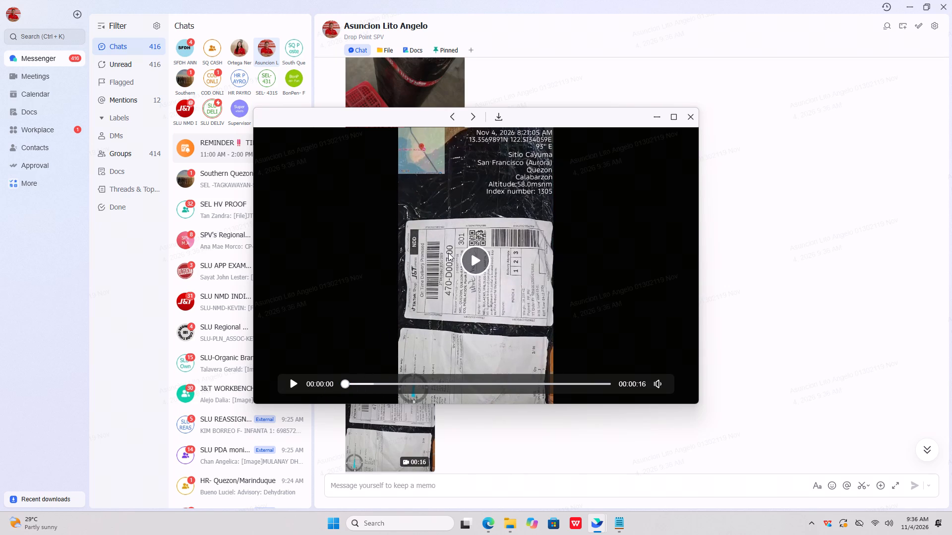
right_click(531, 266)
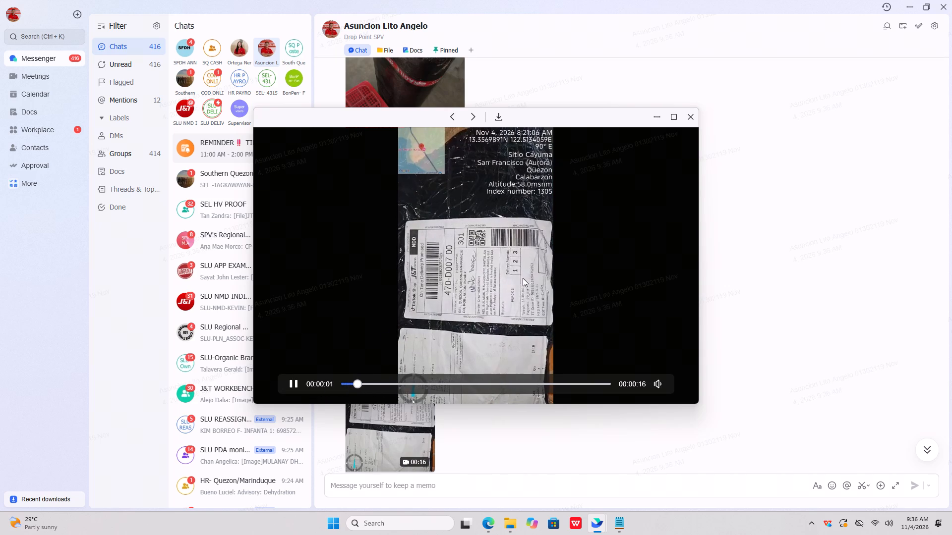
left_click(691, 114)
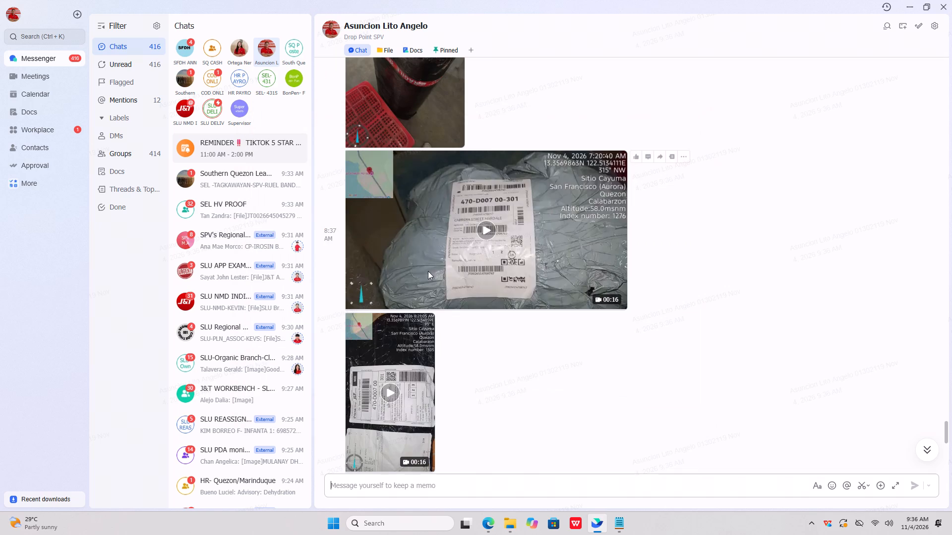
right_click(411, 353)
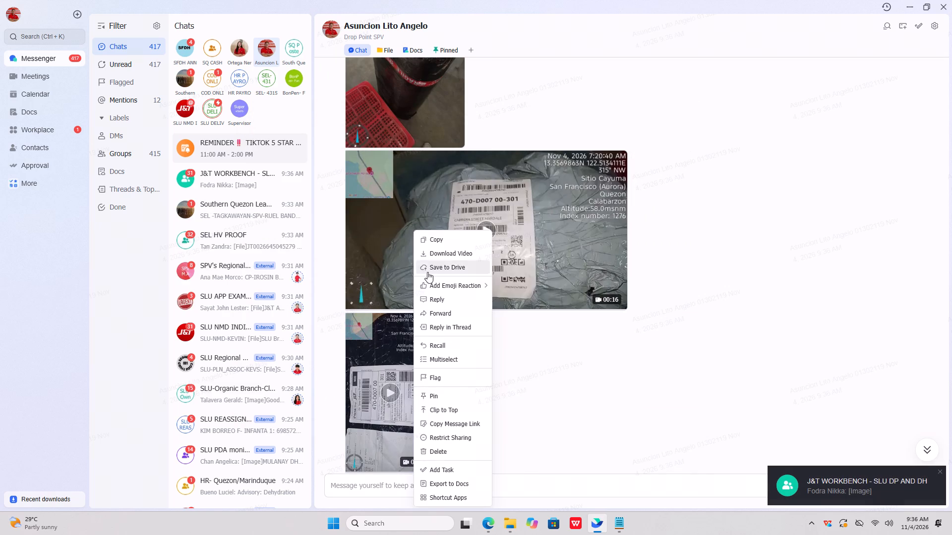
left_click(434, 253)
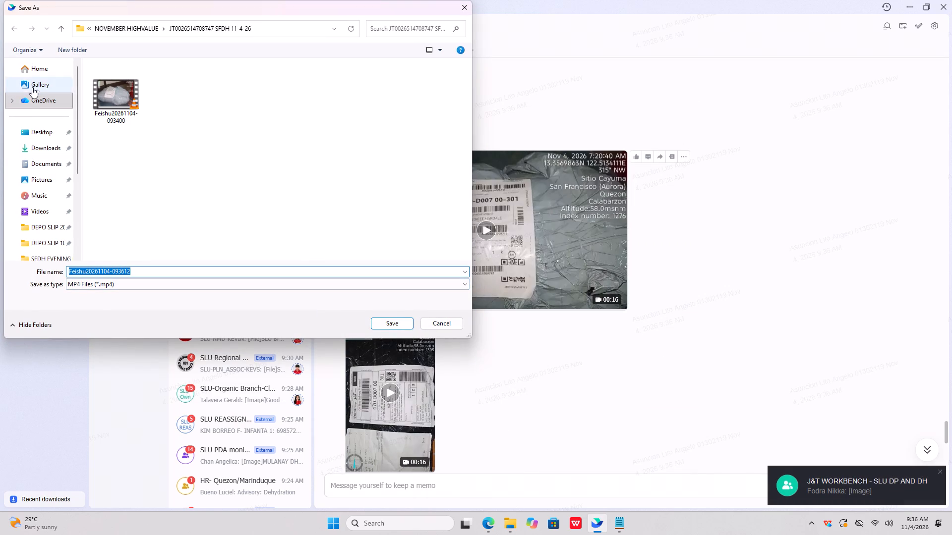
left_click(63, 29)
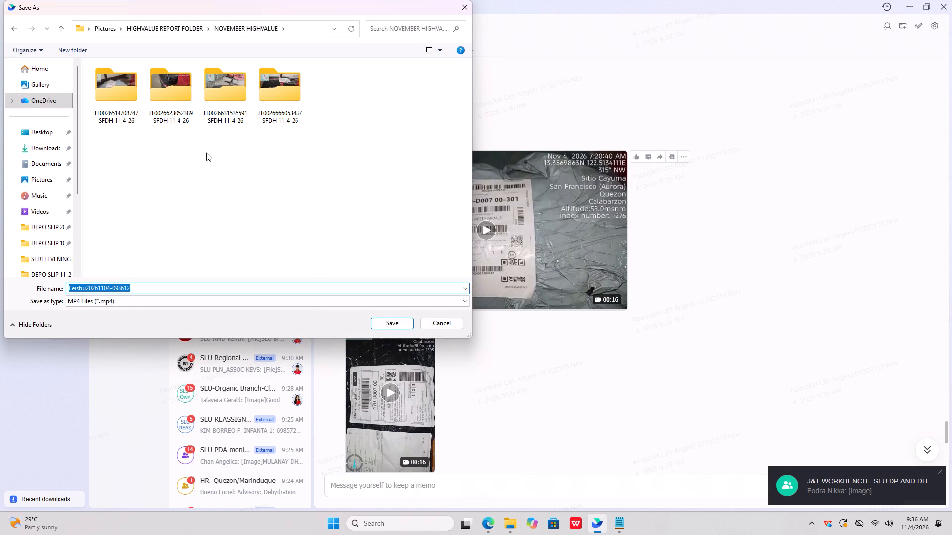
double_click(174, 104)
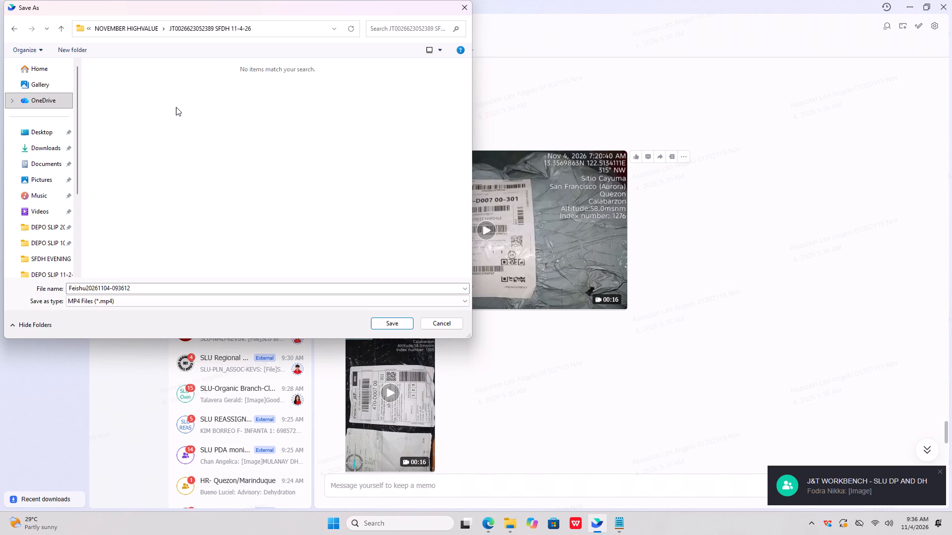
left_click(397, 327)
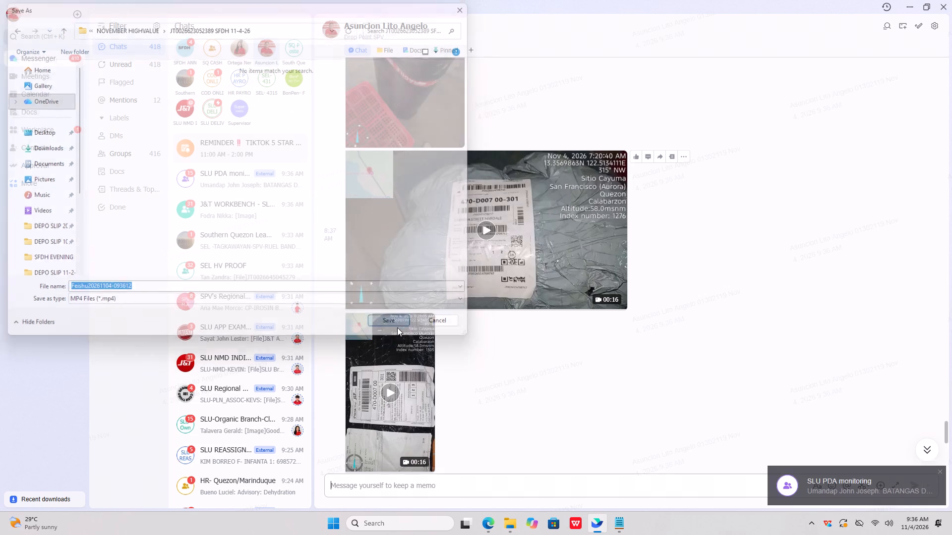
scroll(463, 290, "down", 6)
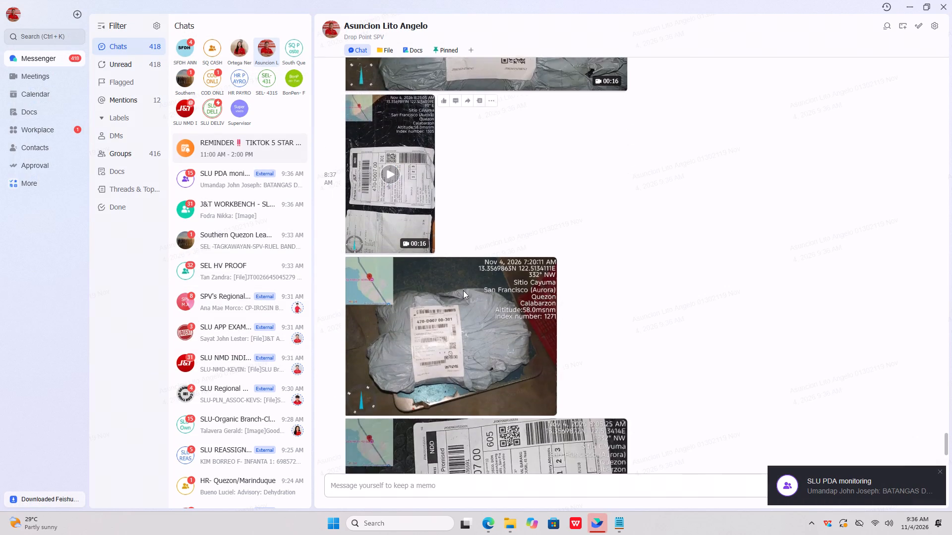
scroll(442, 300, "down", 2)
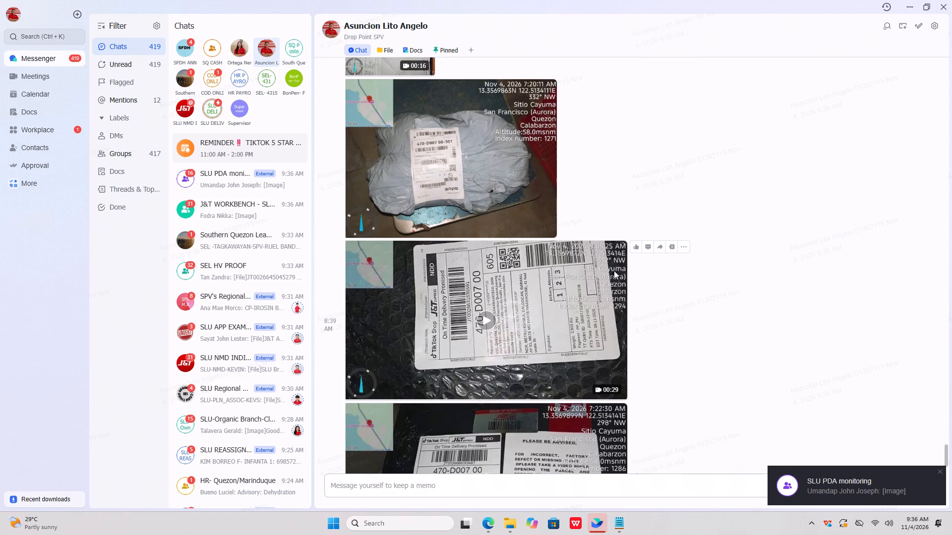
left_click(682, 250)
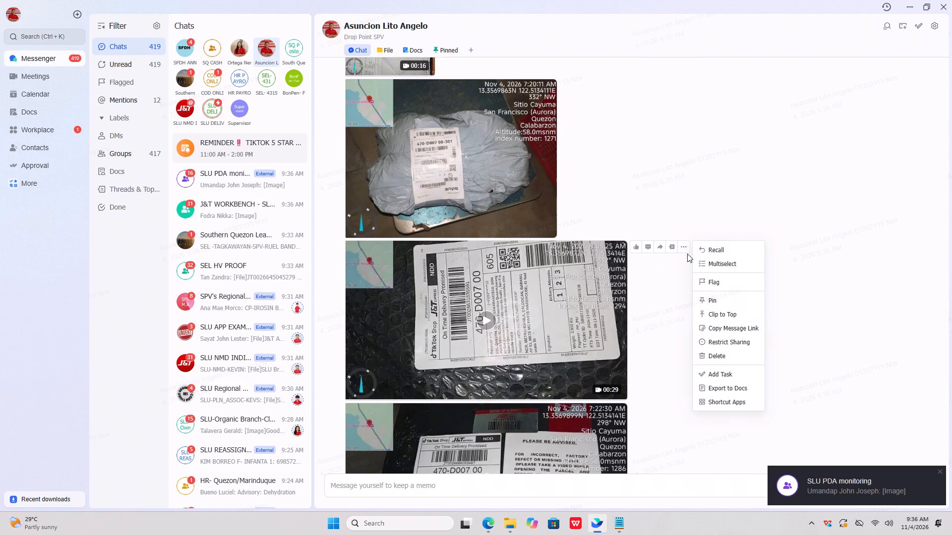
left_click(599, 267)
right_click(599, 267)
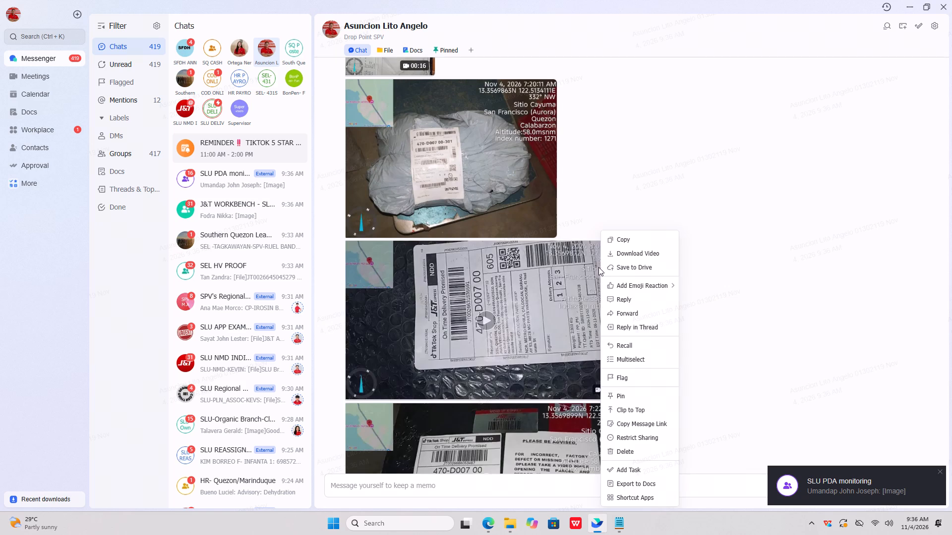
left_click(621, 254)
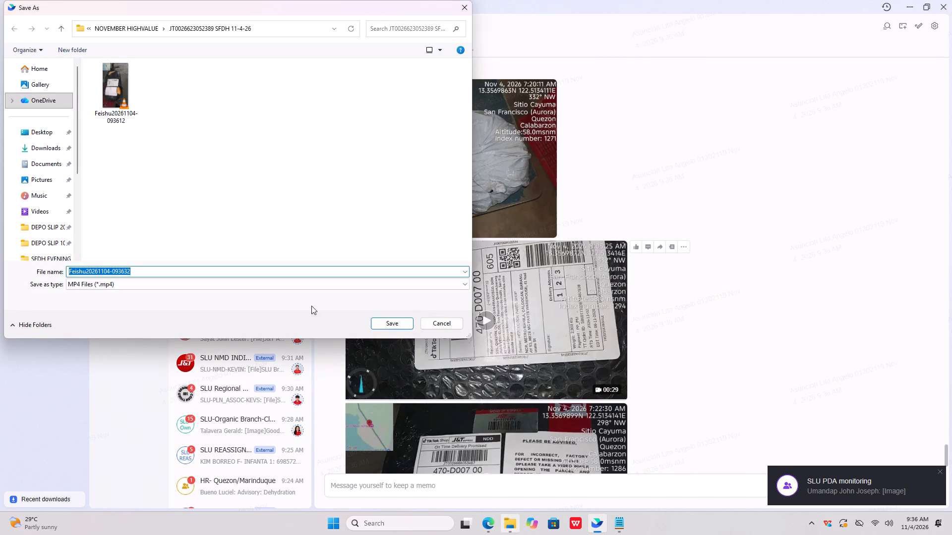
left_click(60, 33)
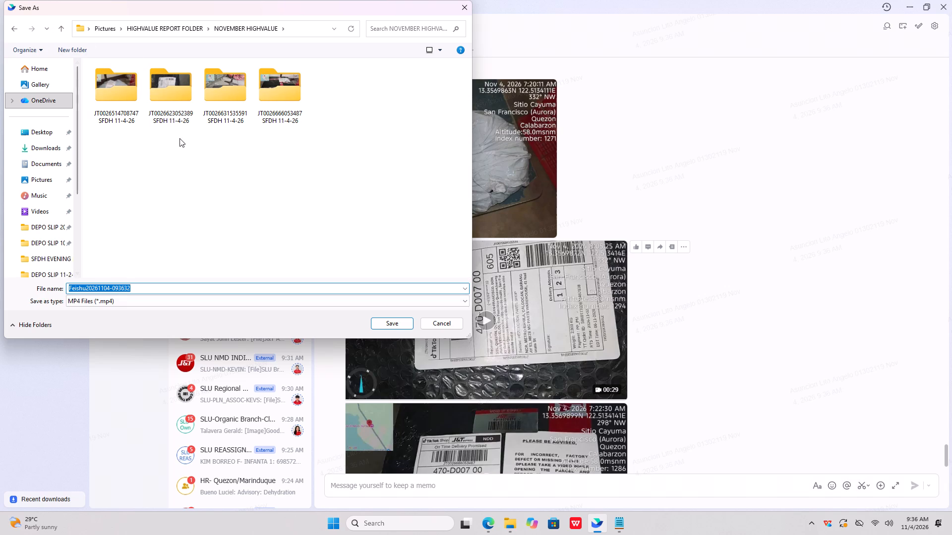
double_click(222, 97)
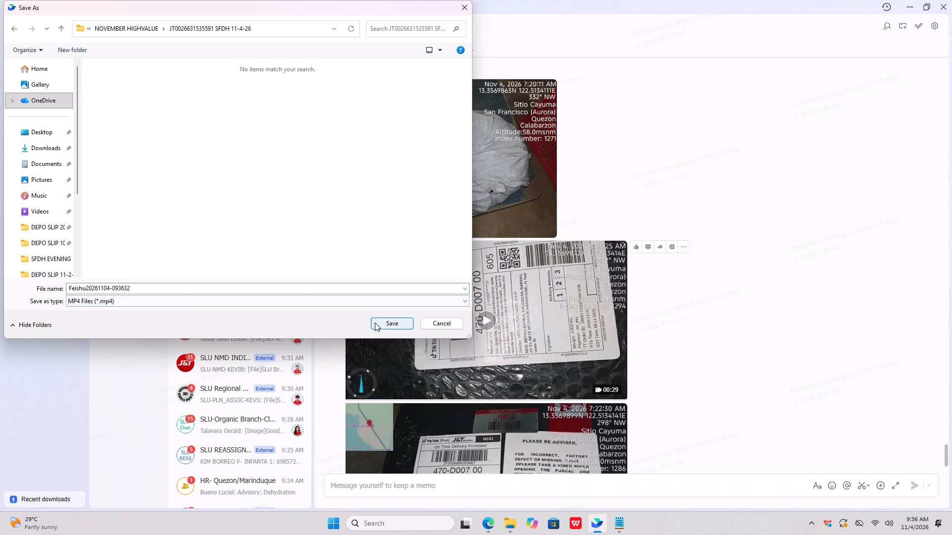
left_click(375, 322)
scroll(489, 311, "down", 6)
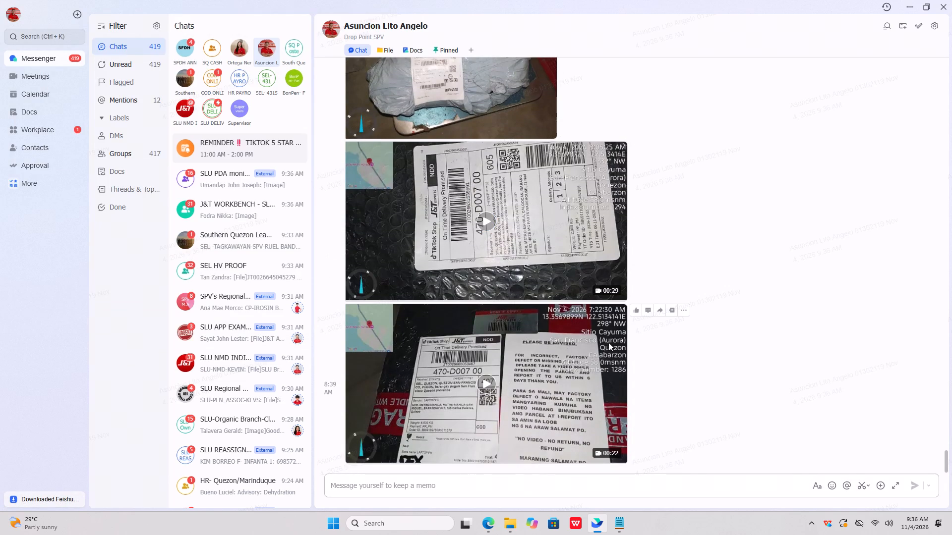
right_click(574, 350)
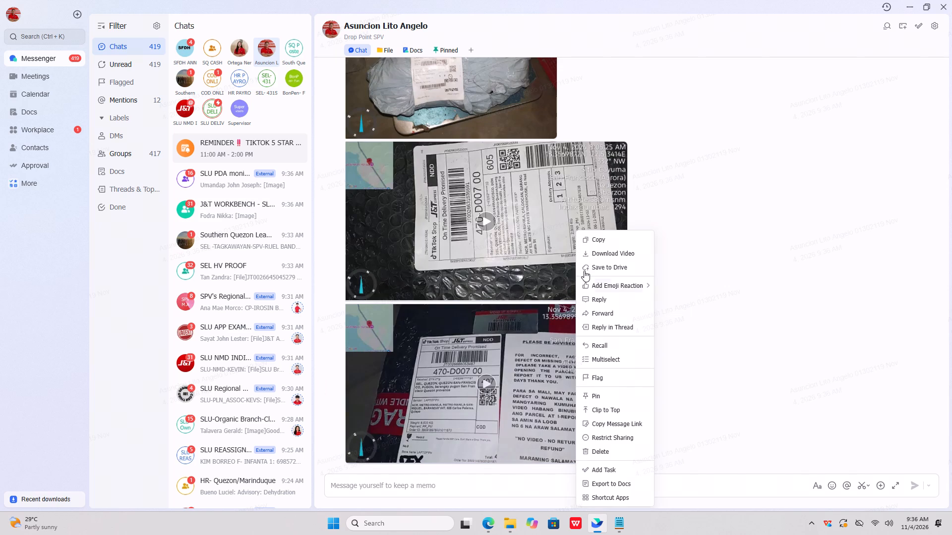
left_click(590, 253)
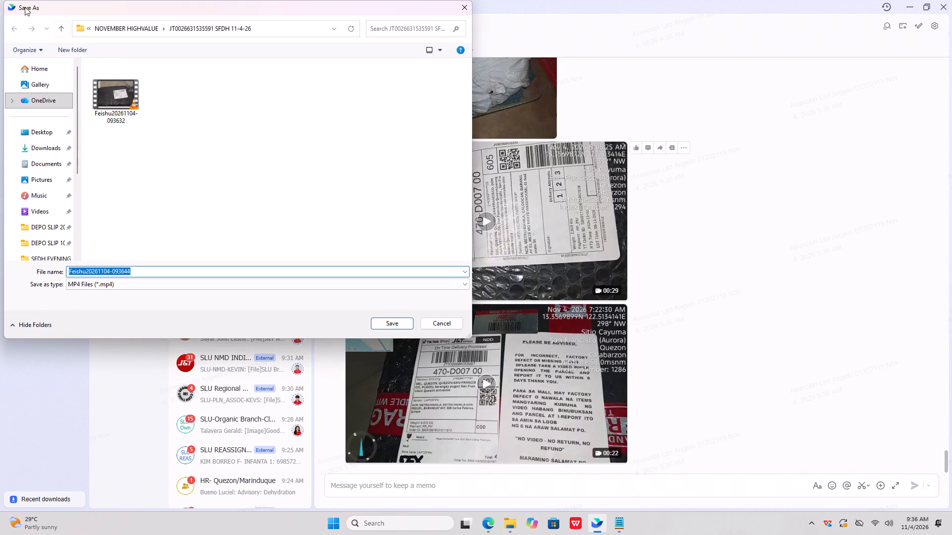
left_click(59, 27)
double_click(271, 87)
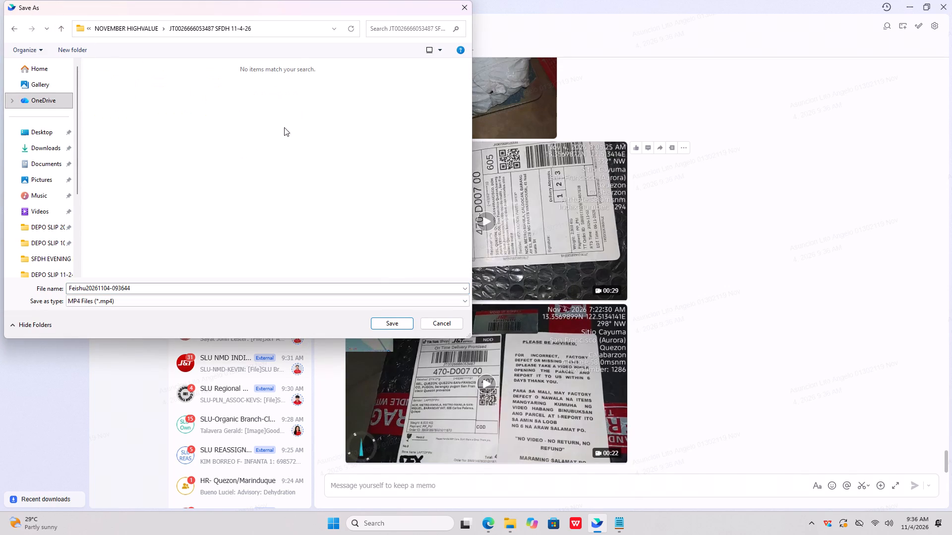
left_click(383, 323)
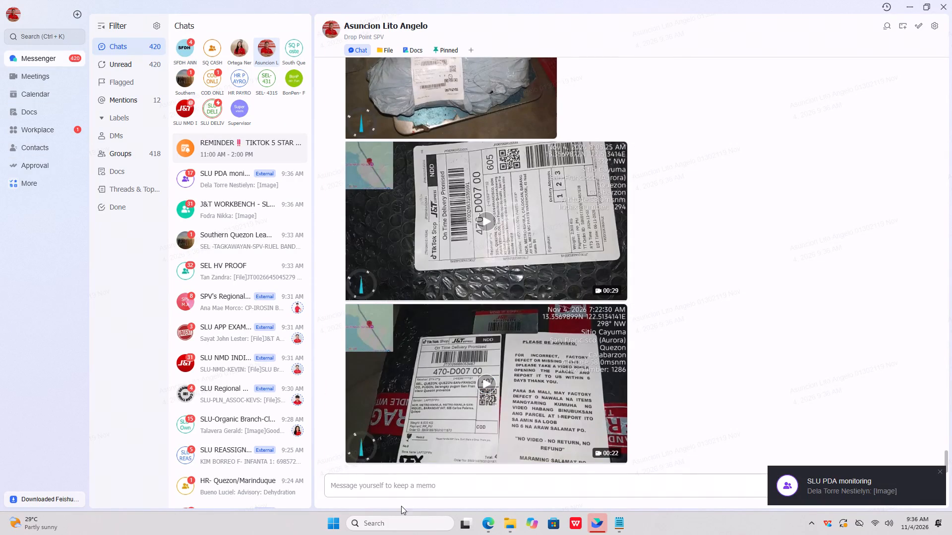
left_click(505, 525)
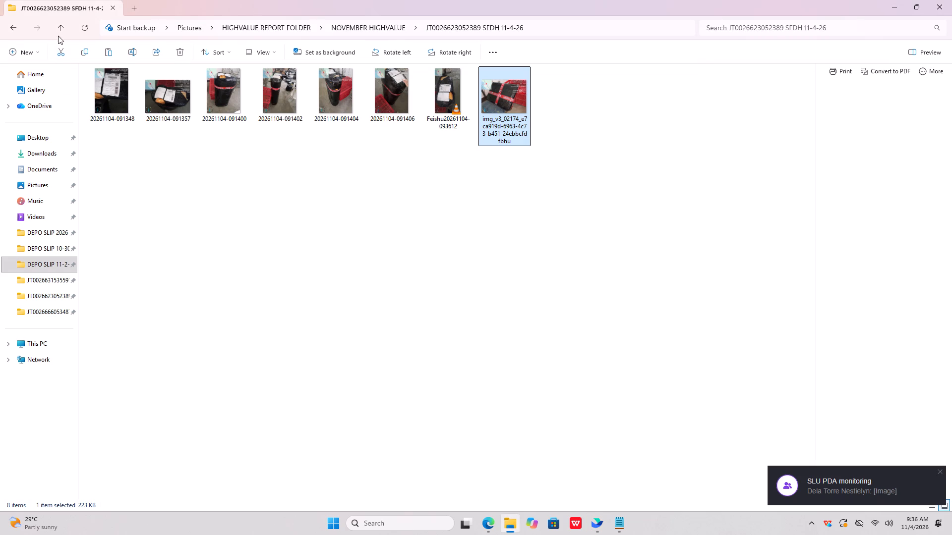
left_click(61, 30)
double_click(114, 107)
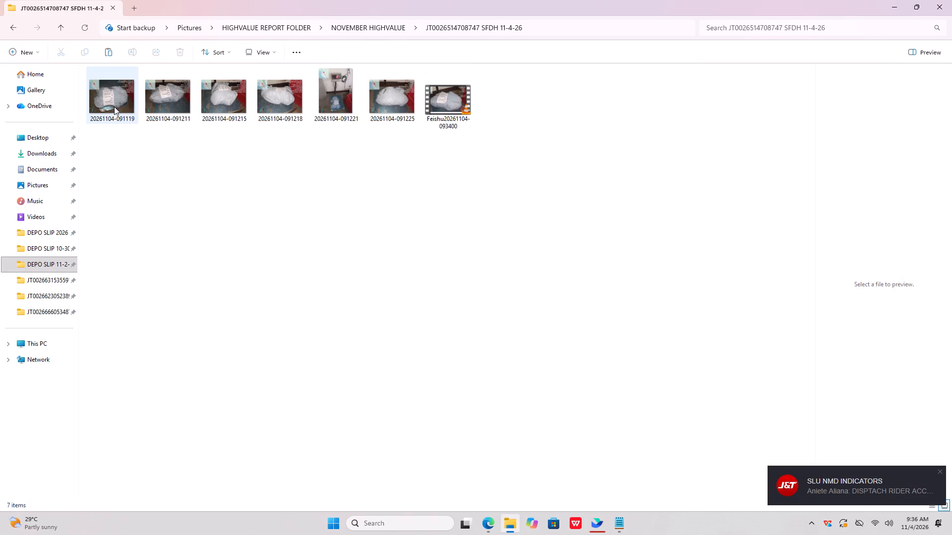
left_click(60, 30)
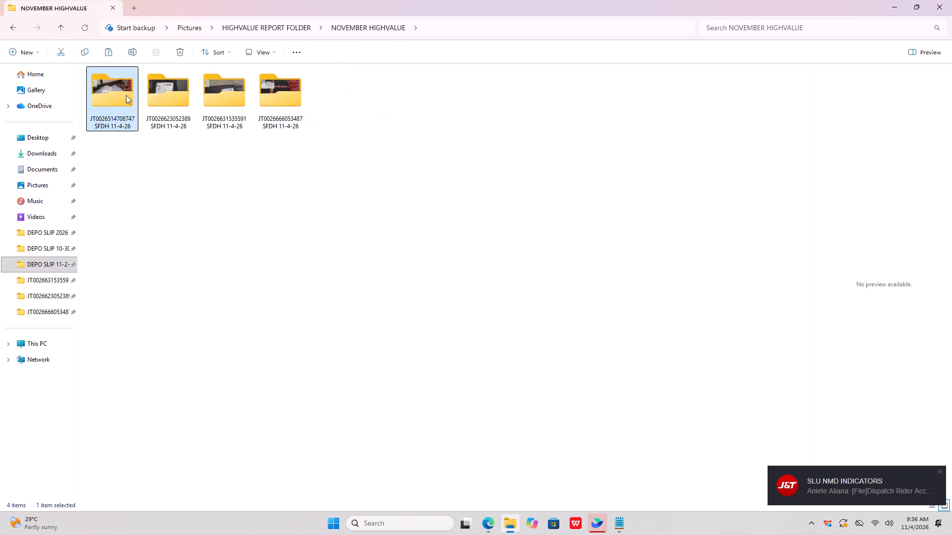
double_click(174, 100)
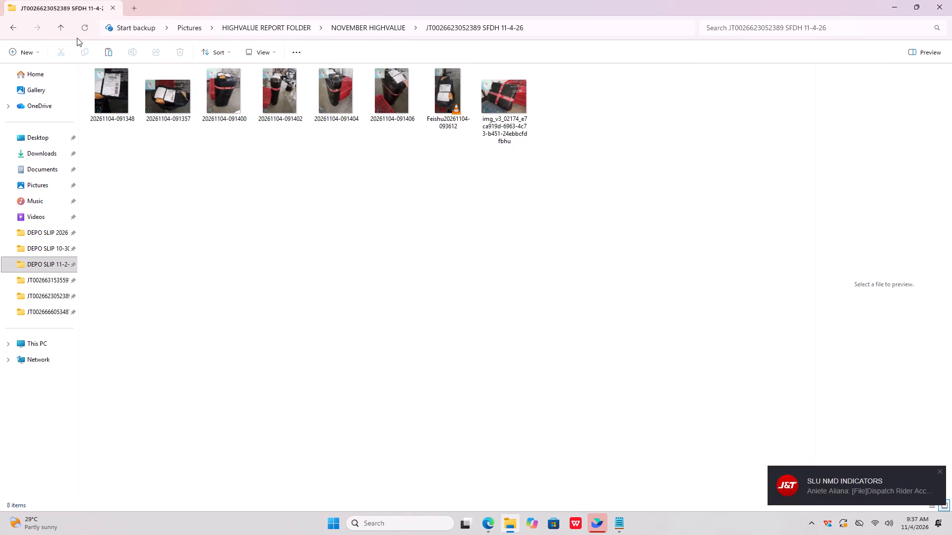
left_click(64, 31)
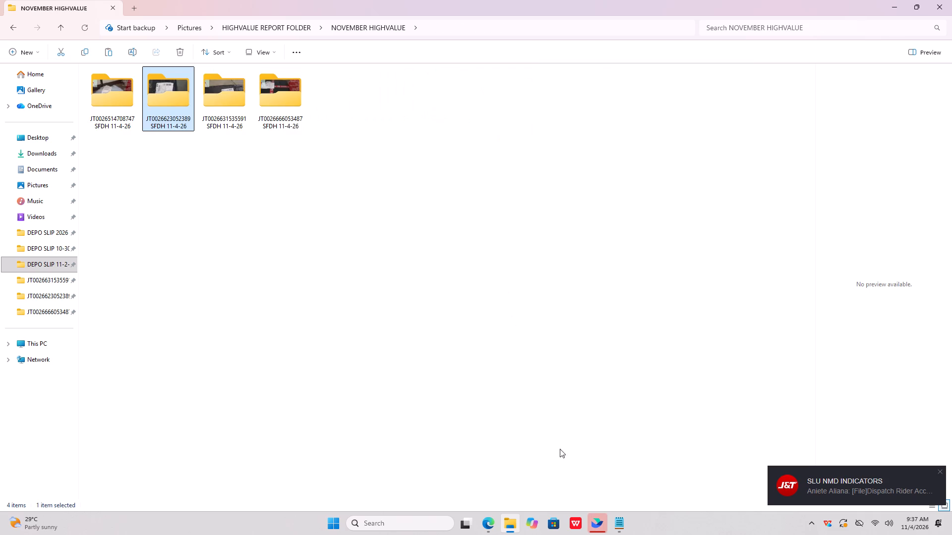
left_click(616, 526)
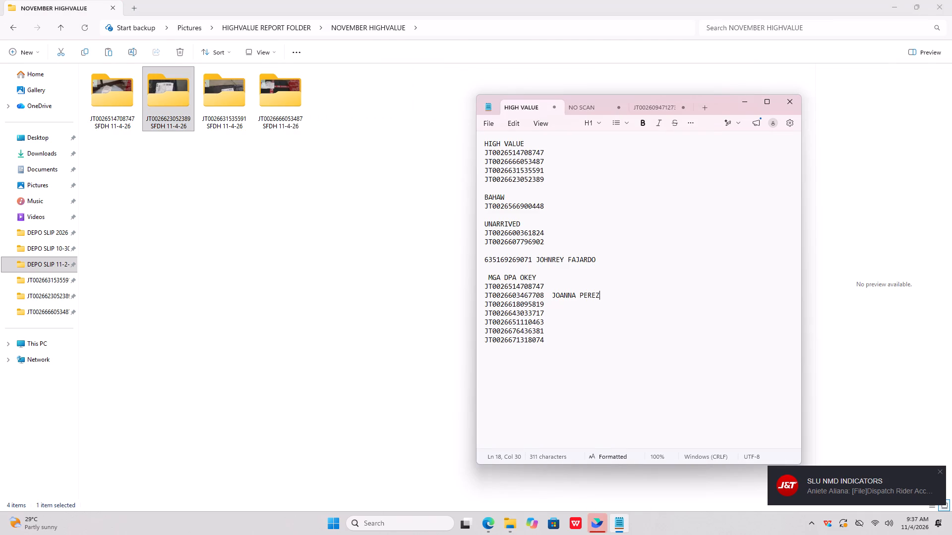
left_click_drag(486, 286, 525, 331)
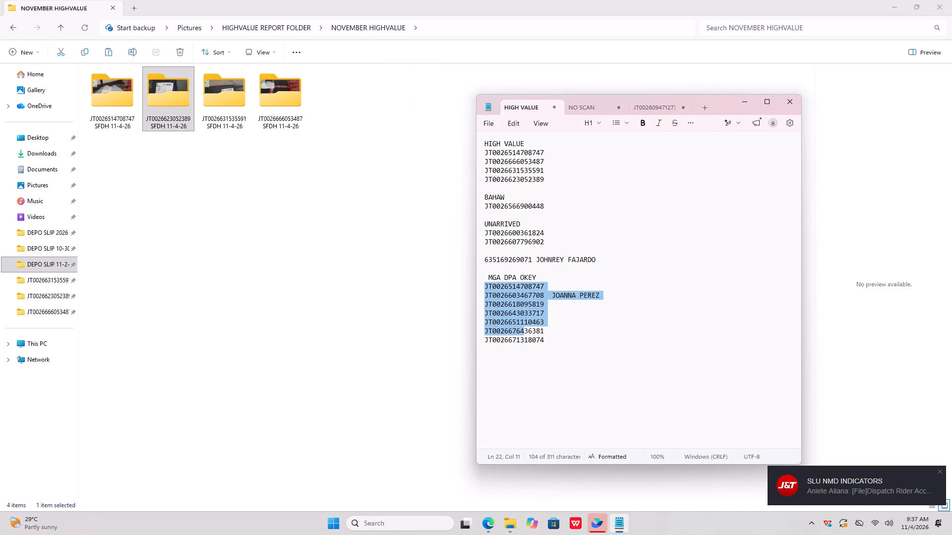
left_click_drag(525, 331, 531, 337)
left_click(560, 315)
left_click_drag(551, 298, 585, 296)
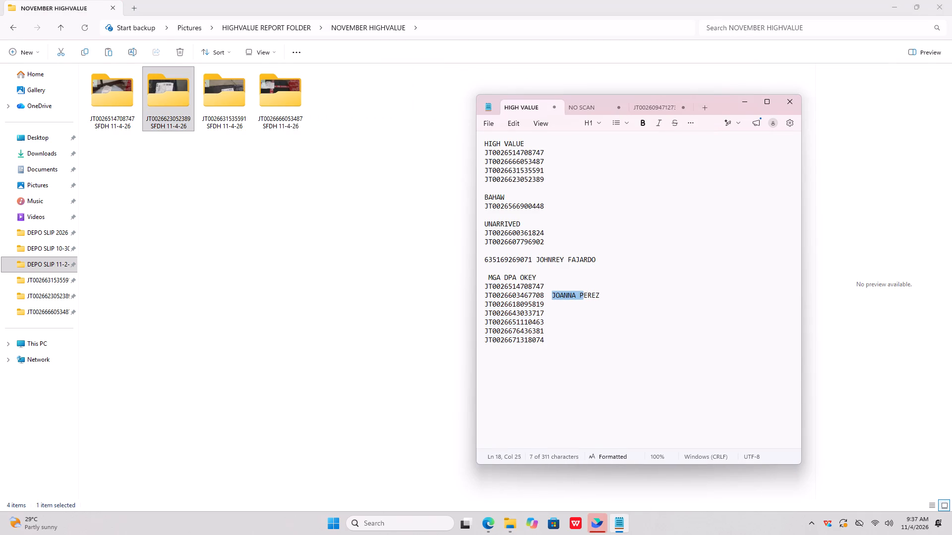
left_click_drag(585, 296, 606, 294)
key("BackSpace")
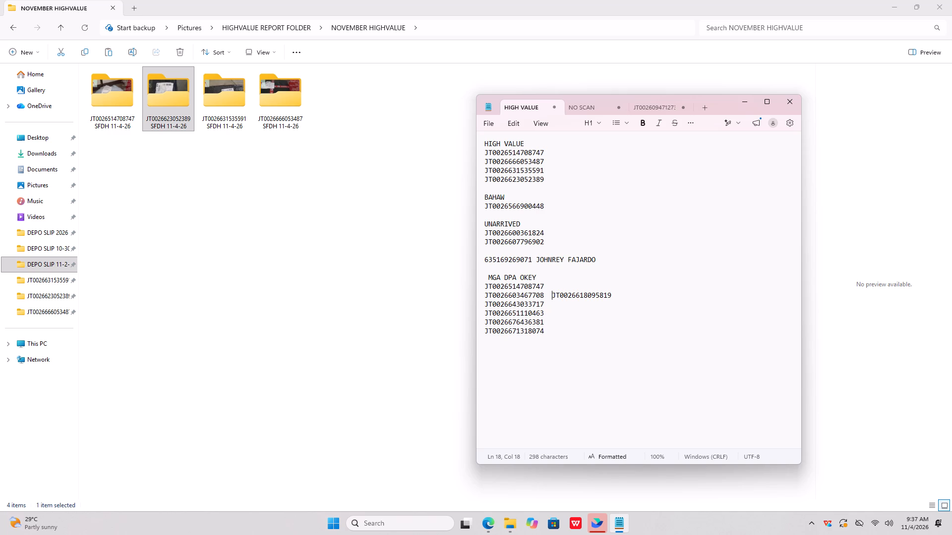
key("Return")
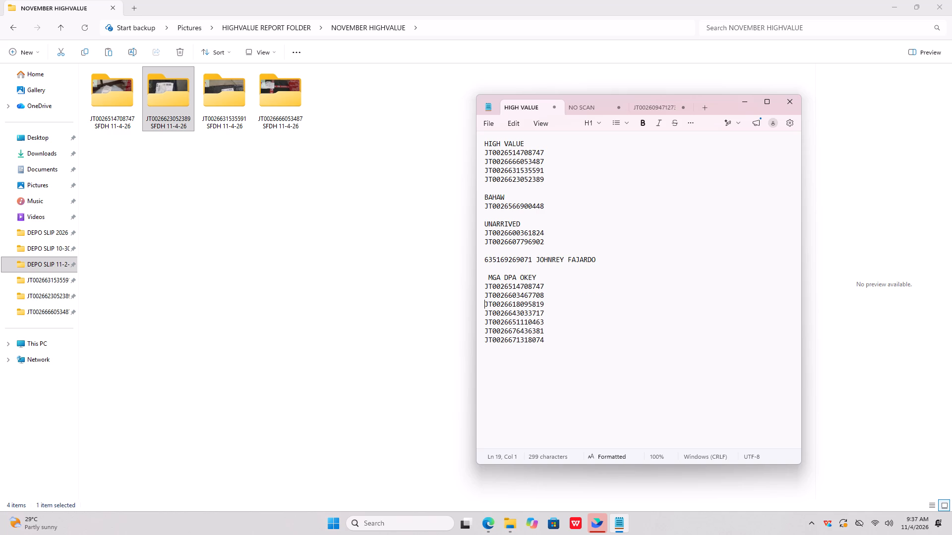
left_click_drag(484, 286, 554, 344)
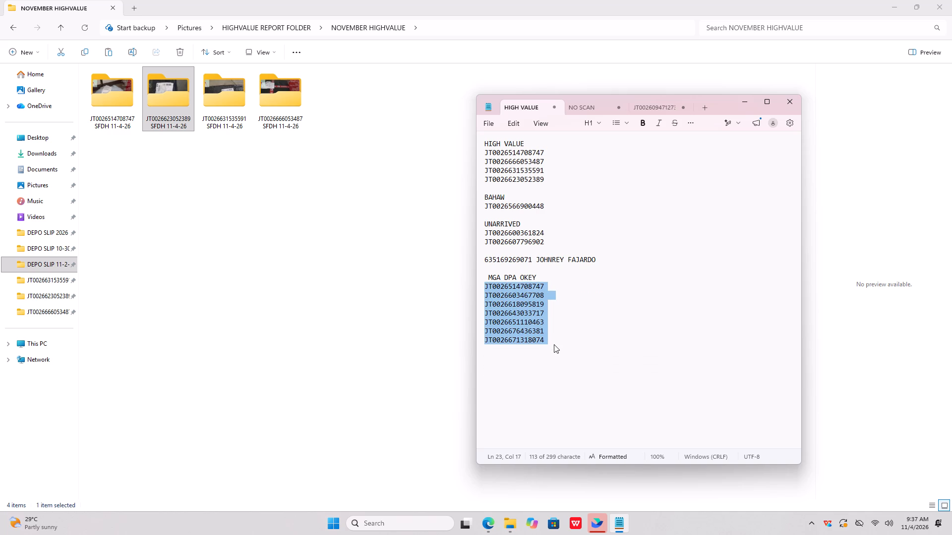
key("ctrl+c")
left_click(487, 524)
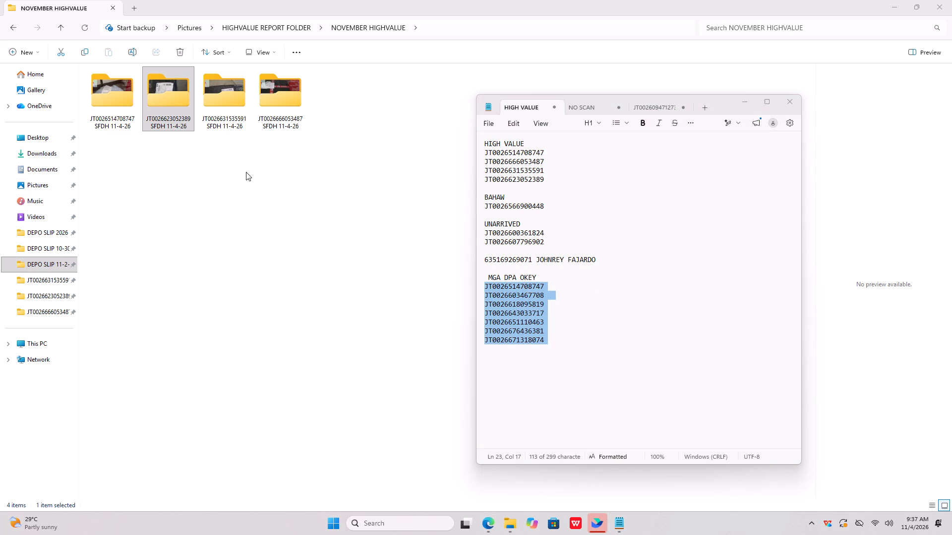
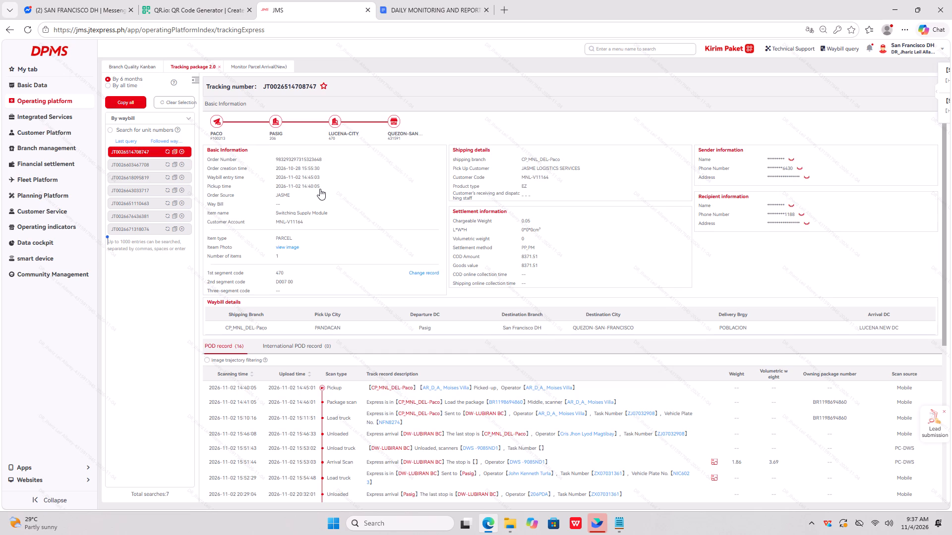
scroll(320, 189, "down", 5)
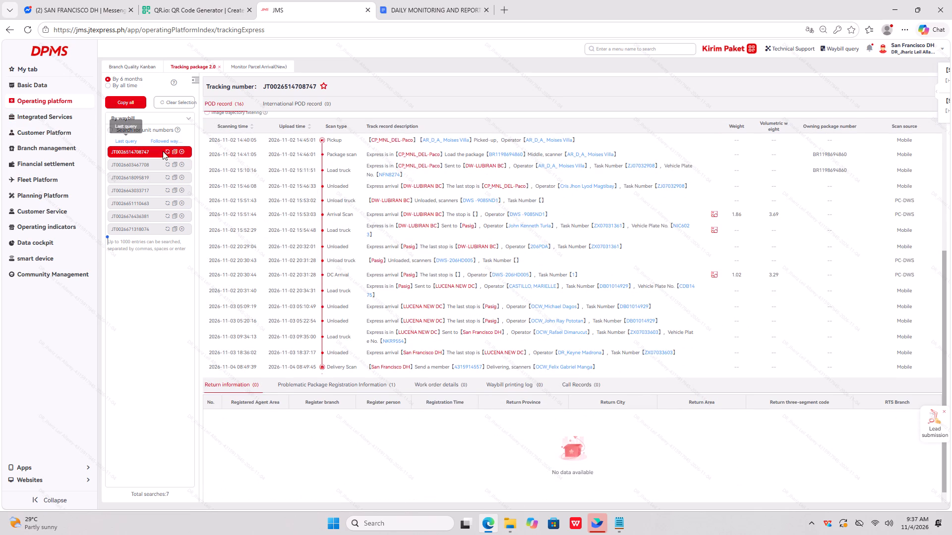
left_click(182, 152)
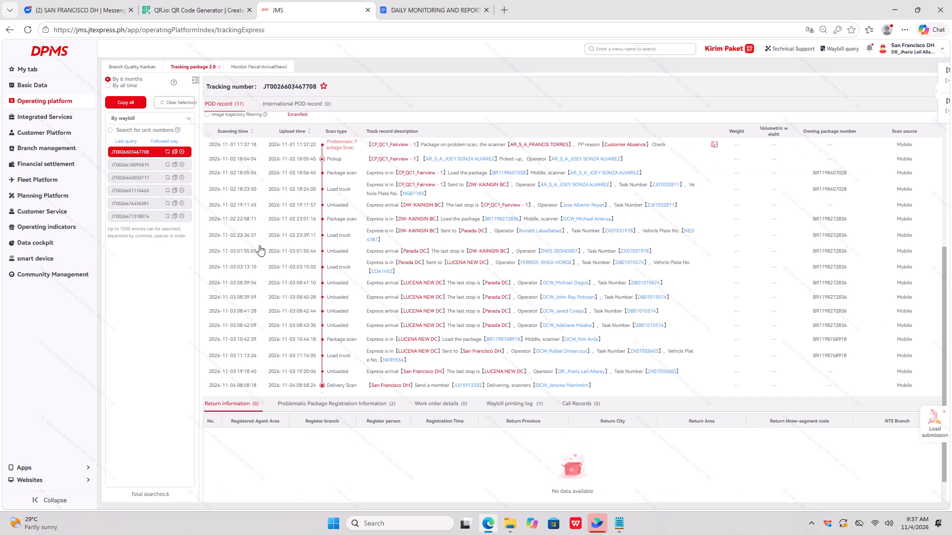
left_click(180, 151)
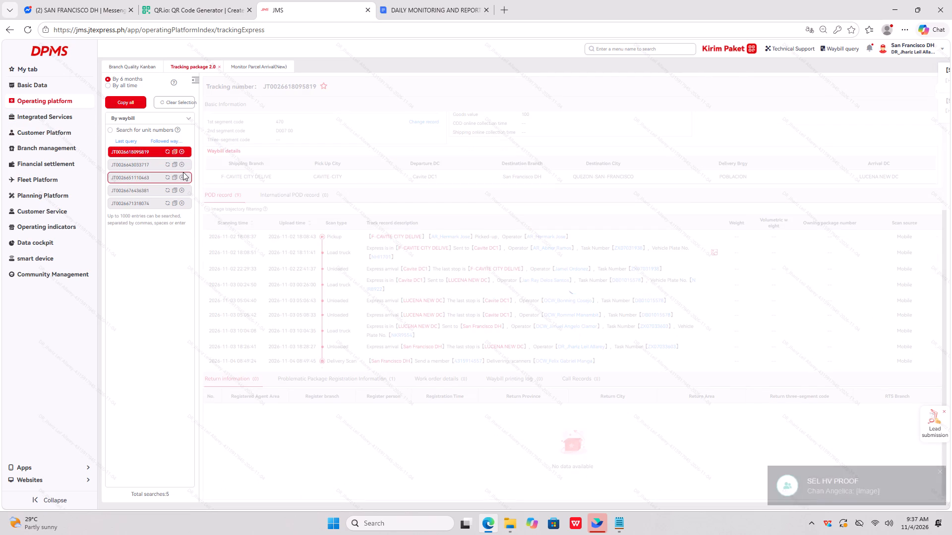
left_click(180, 151)
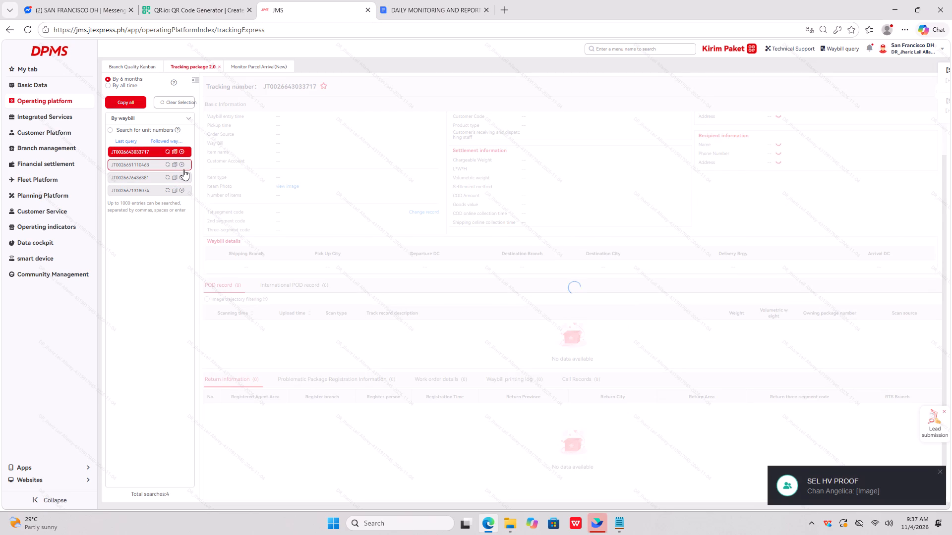
scroll(243, 221, "down", 4)
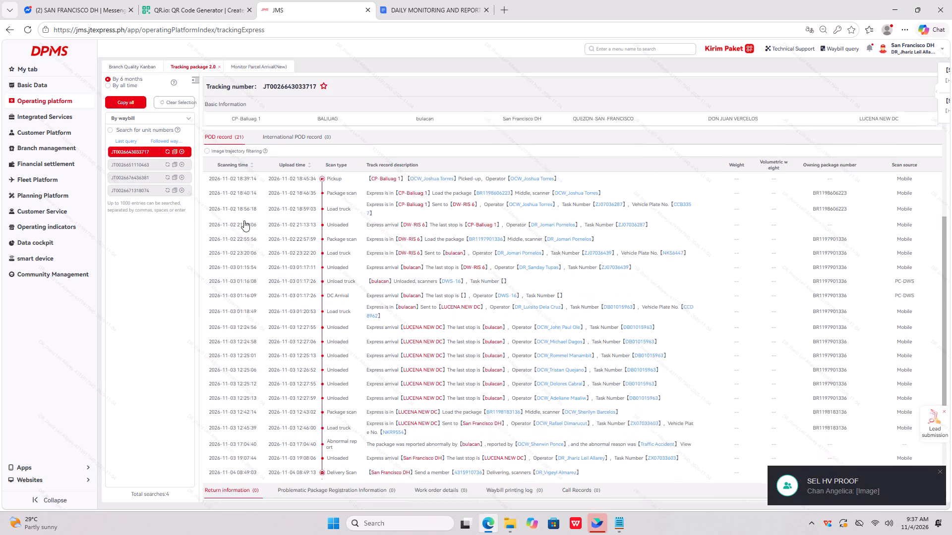
left_click(180, 152)
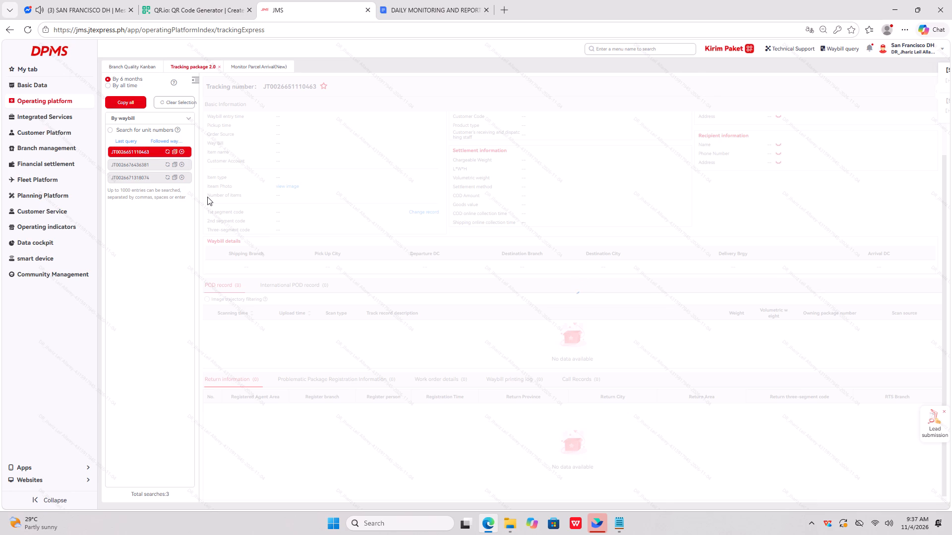
scroll(207, 197, "down", 1)
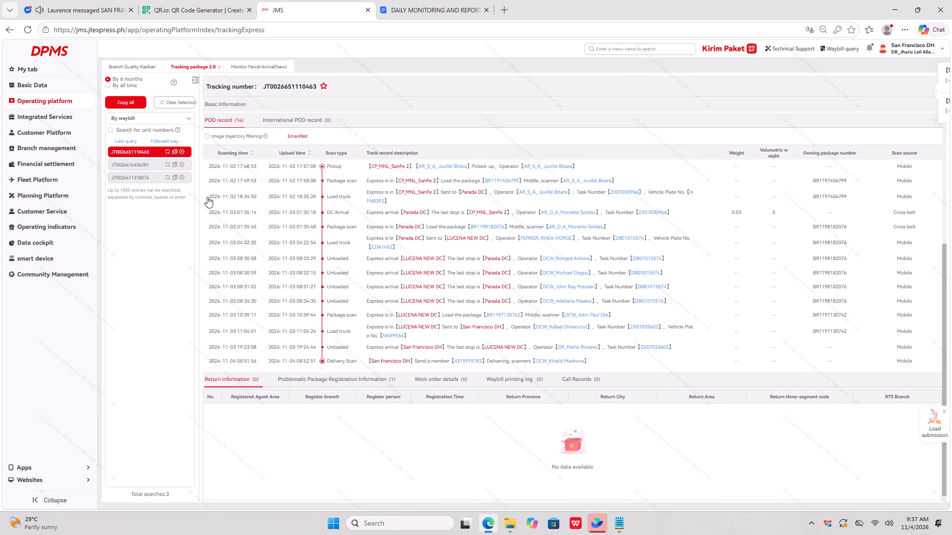
left_click(180, 151)
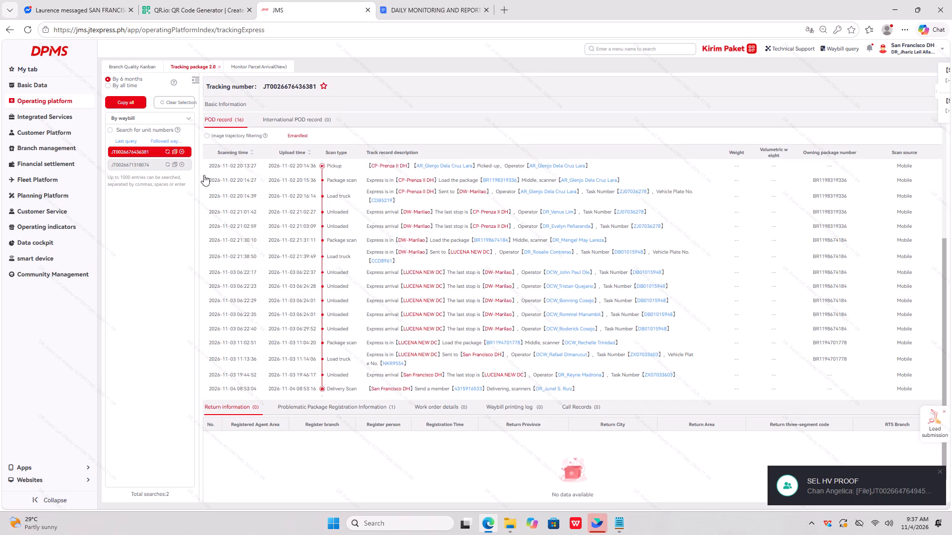
left_click(182, 152)
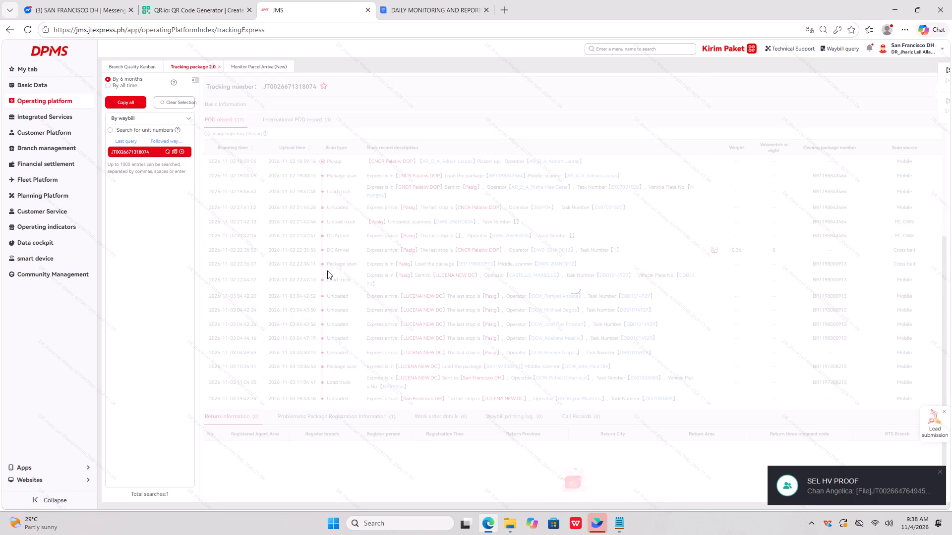
scroll(313, 232, "up", 5)
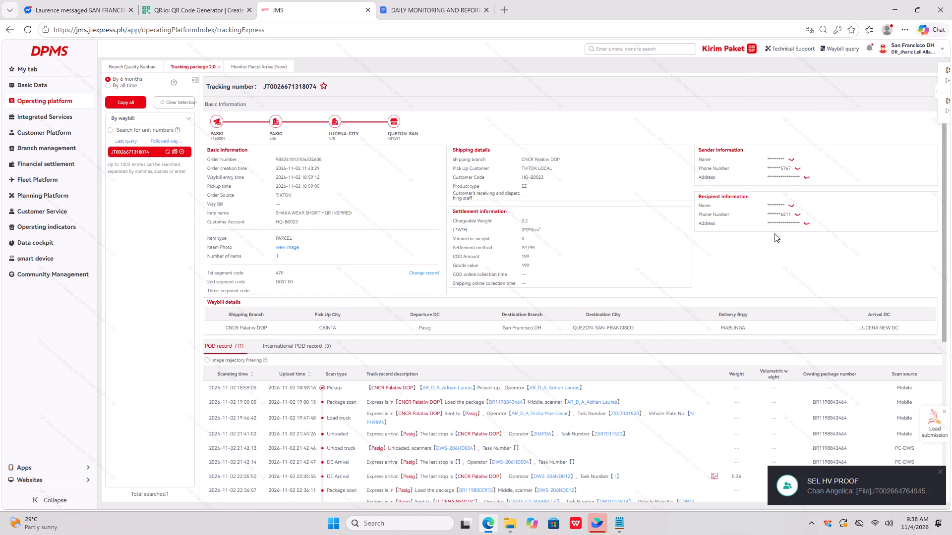
left_click(791, 204)
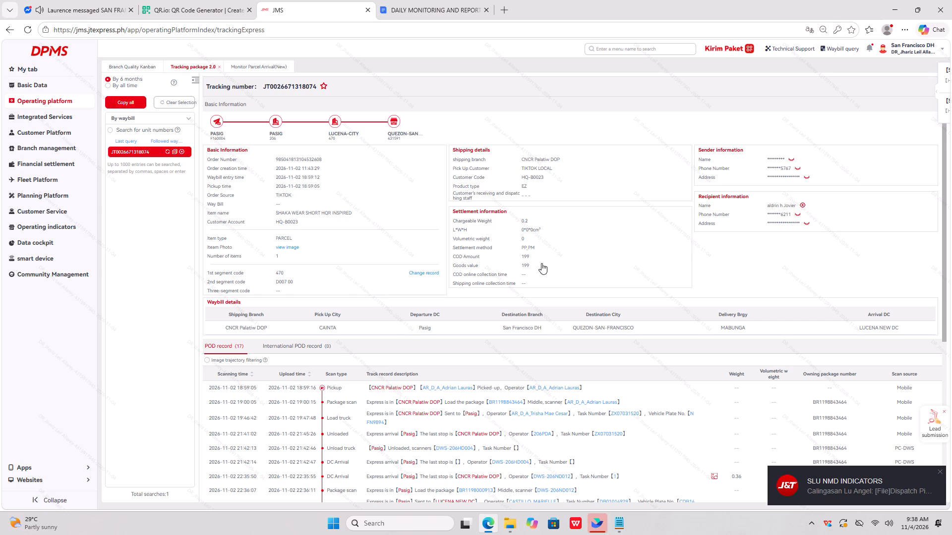
scroll(546, 256, "down", 6)
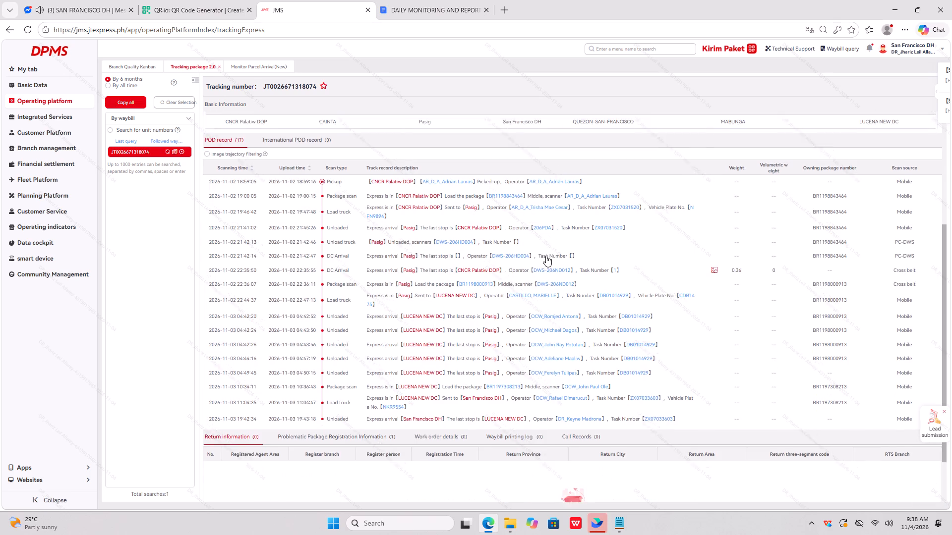
scroll(546, 256, "up", 9)
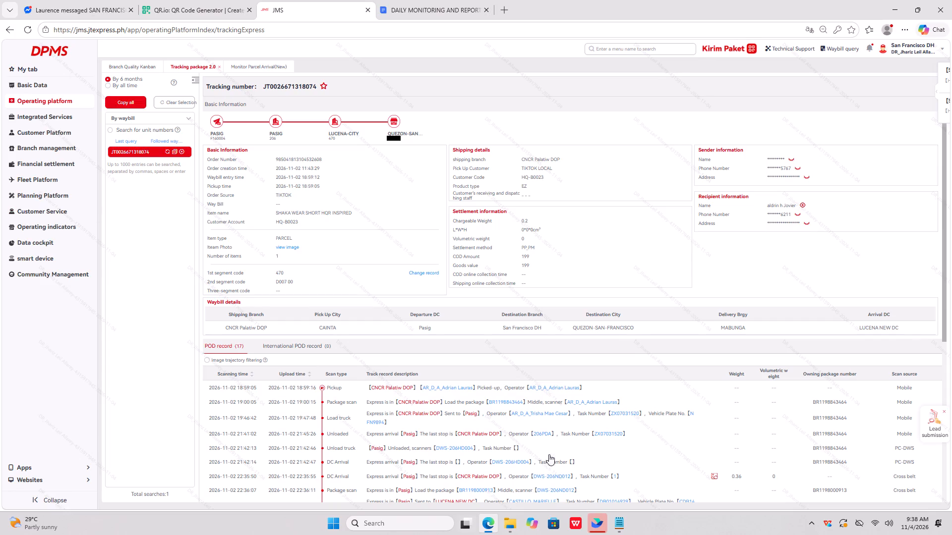
Switch to Feishu, search for SEL, open the SEL HV PROOF group chat and reduce the window from full screen.
left_click(591, 520)
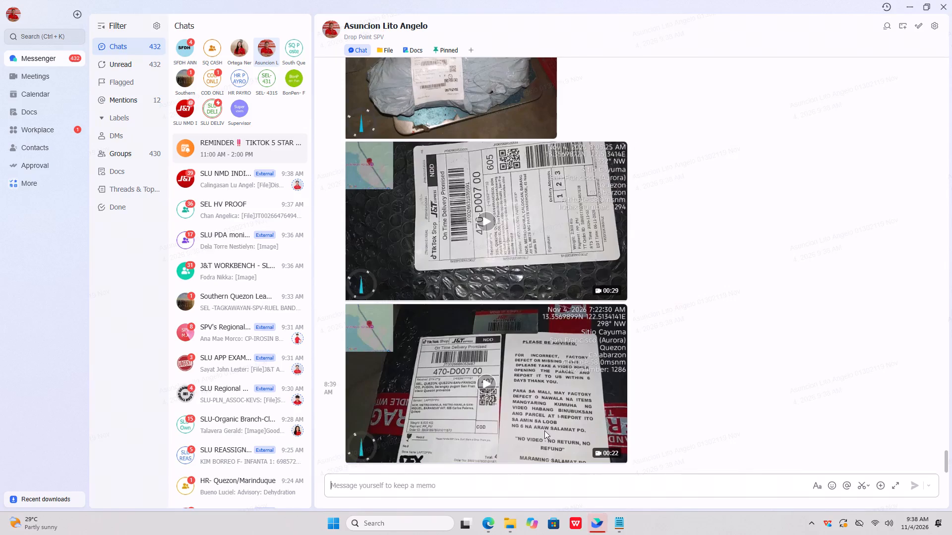
left_click(52, 35)
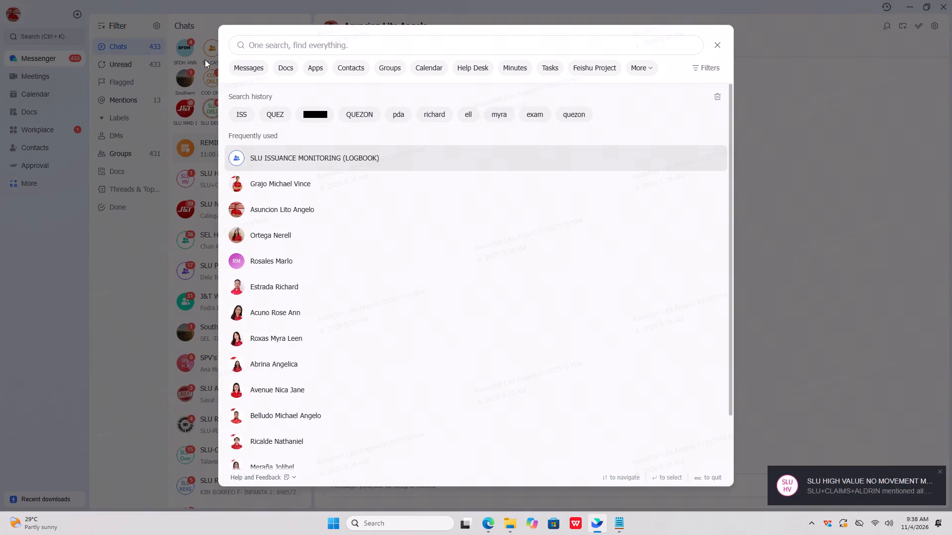
left_click(280, 42)
type("SE")
key("l")
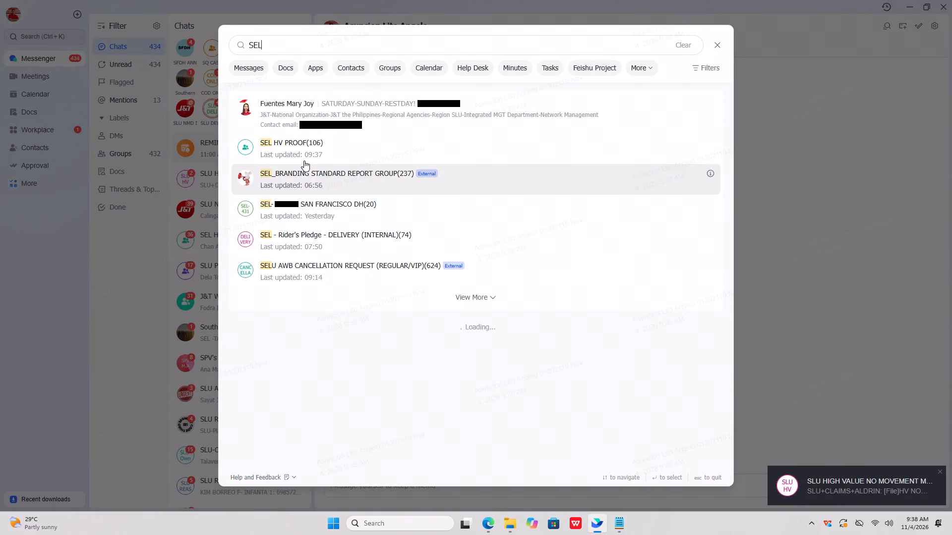
left_click(303, 158)
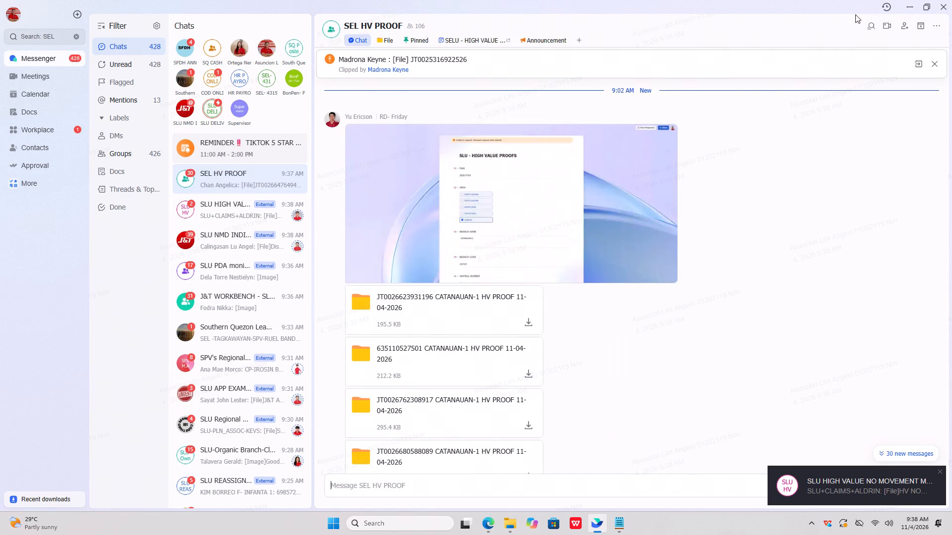
left_click(924, 7)
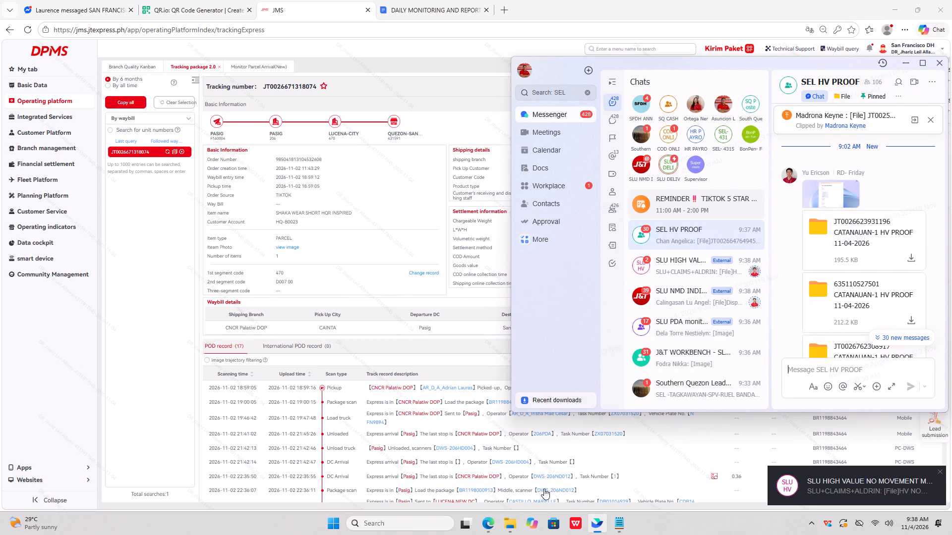
left_click(505, 521)
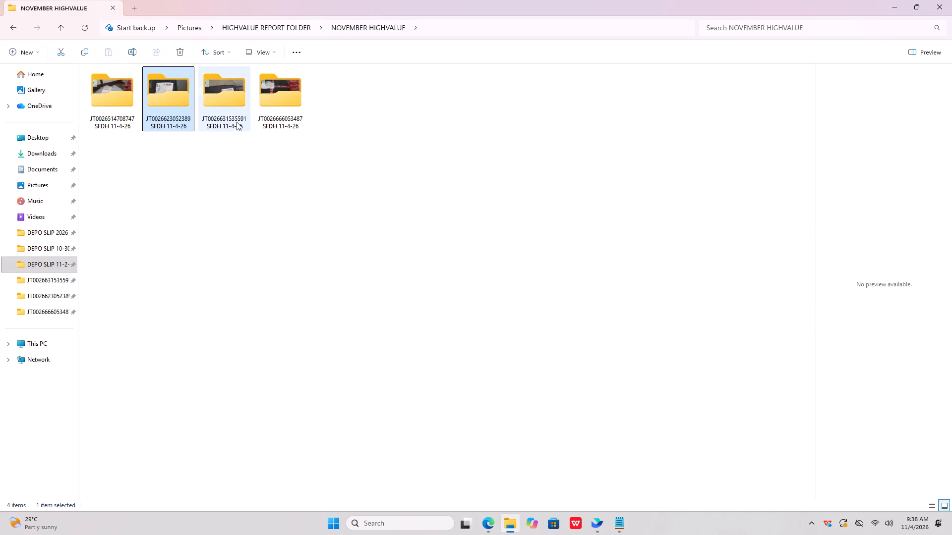
double_click(218, 79)
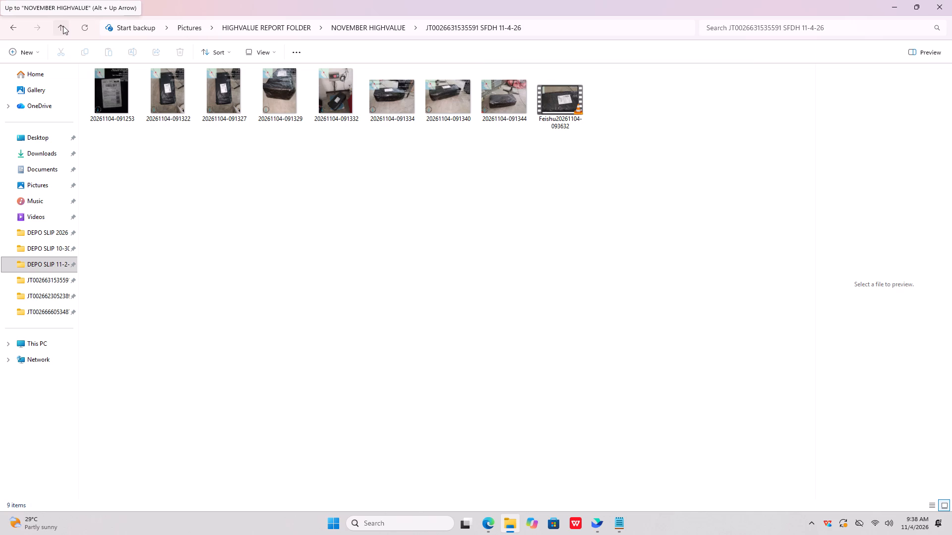
left_click(63, 26)
double_click(266, 95)
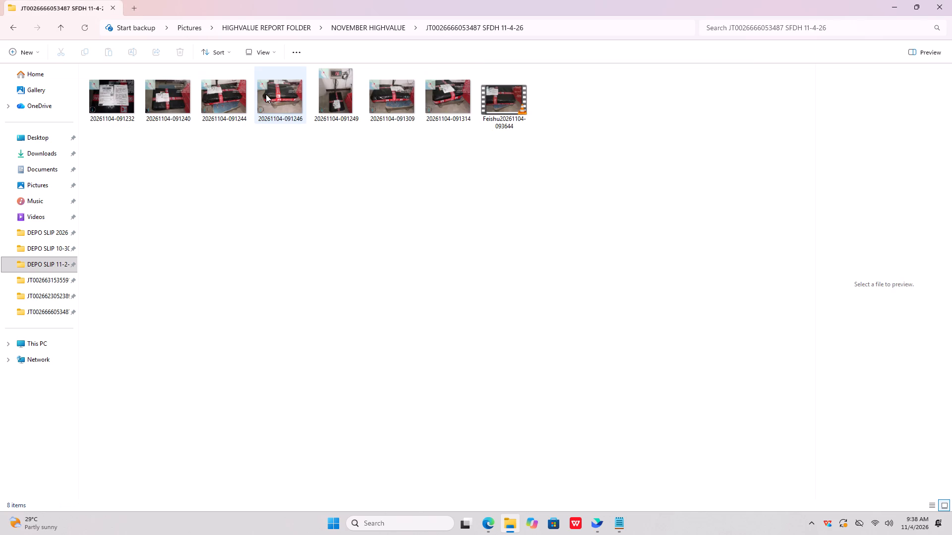
left_click(59, 32)
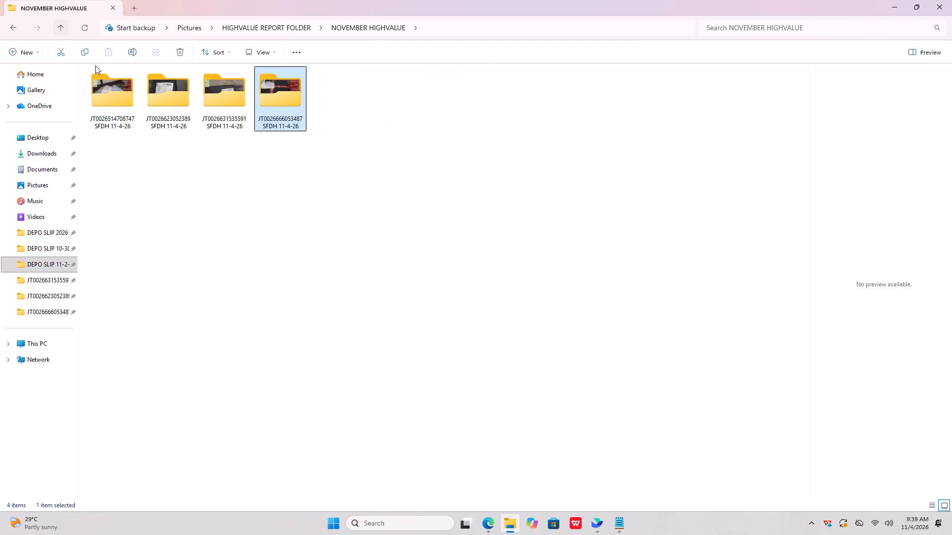
Send all four SFDH 11-4-26 parcel folders from NOVEMBER HIGHVALUE to the SEL HV PROOF chat and close File Explorer.
left_click_drag(367, 148, 101, 88)
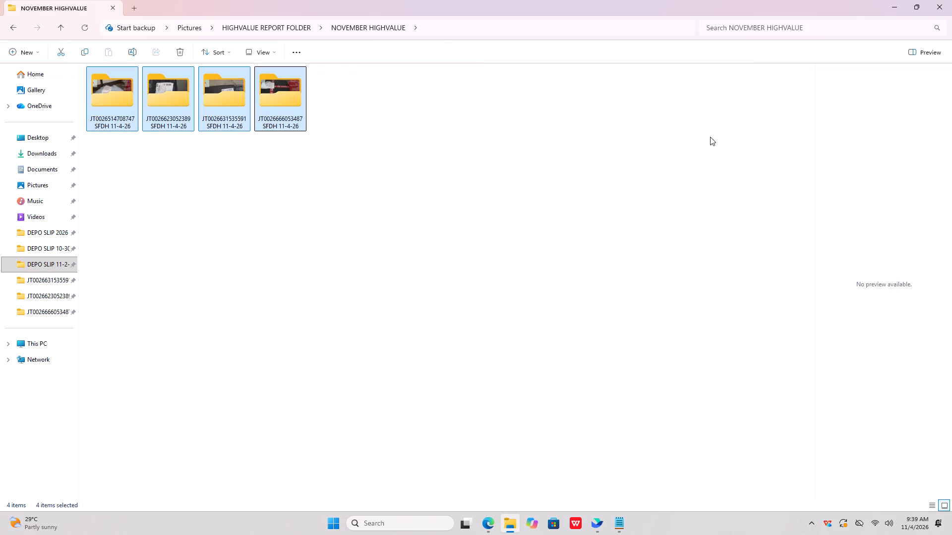
left_click(916, 5)
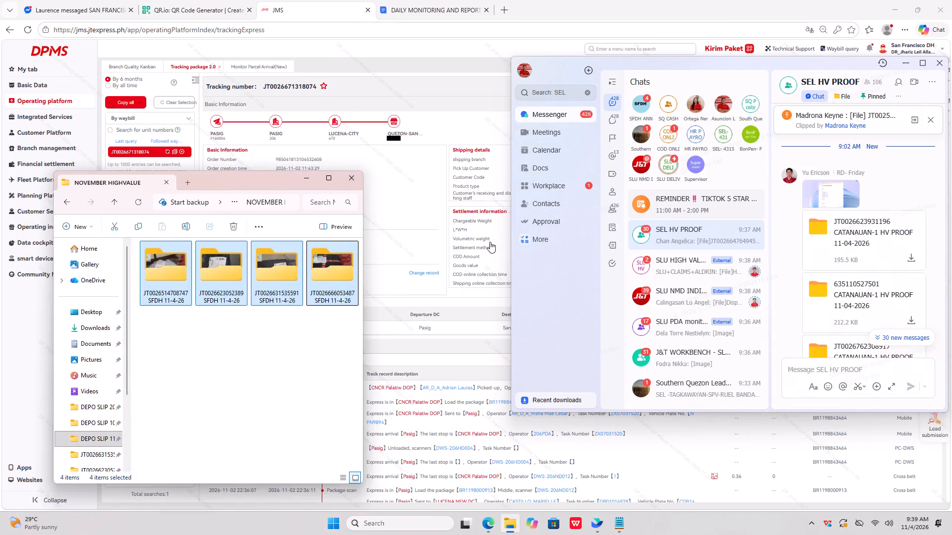
left_click_drag(336, 281, 915, 250)
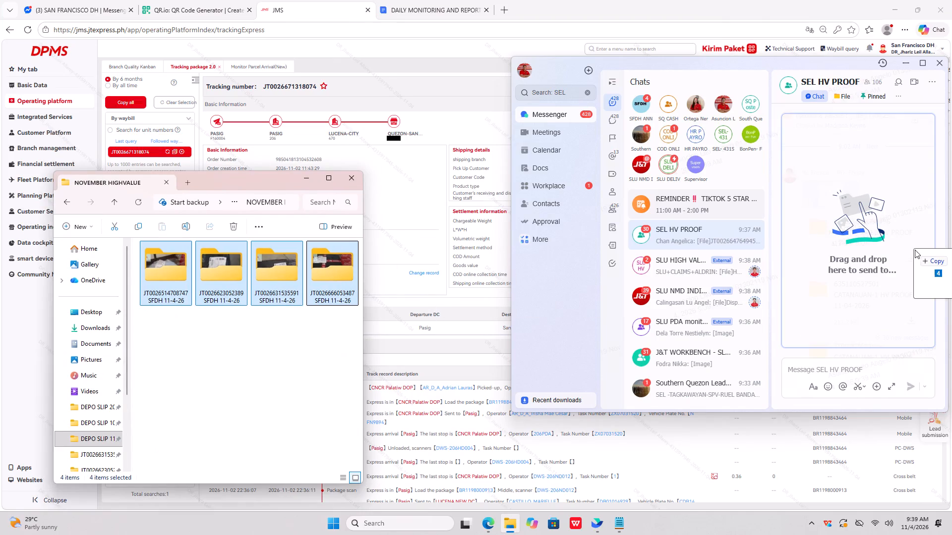
left_click_drag(915, 250, 873, 237)
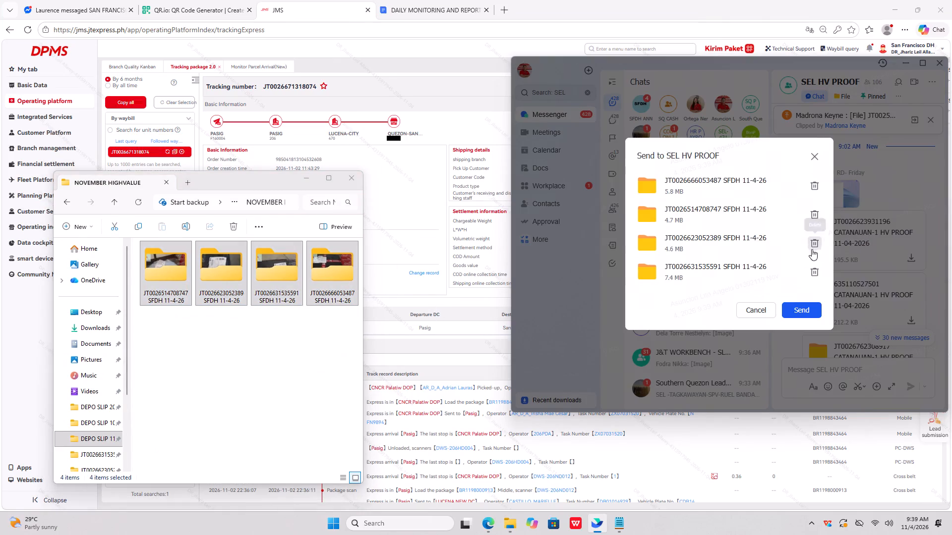
left_click(804, 310)
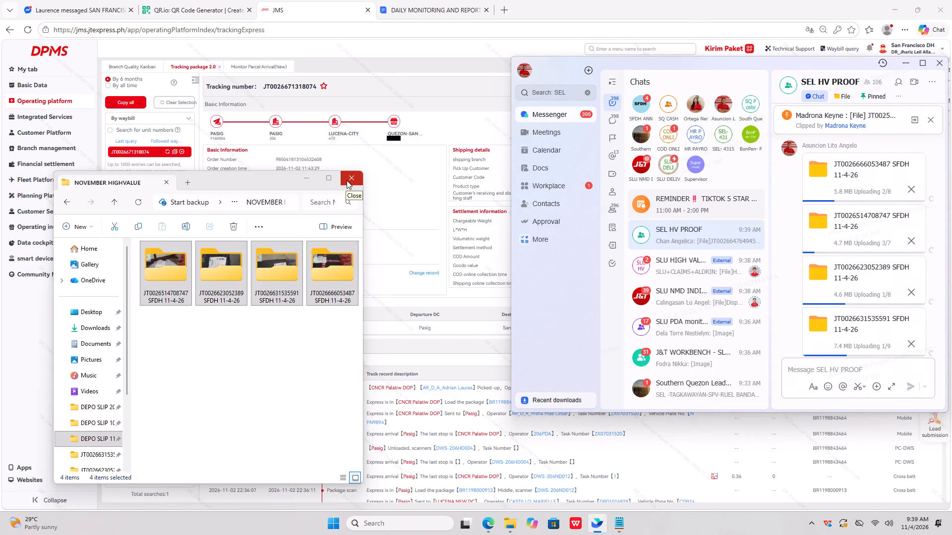
left_click(330, 182)
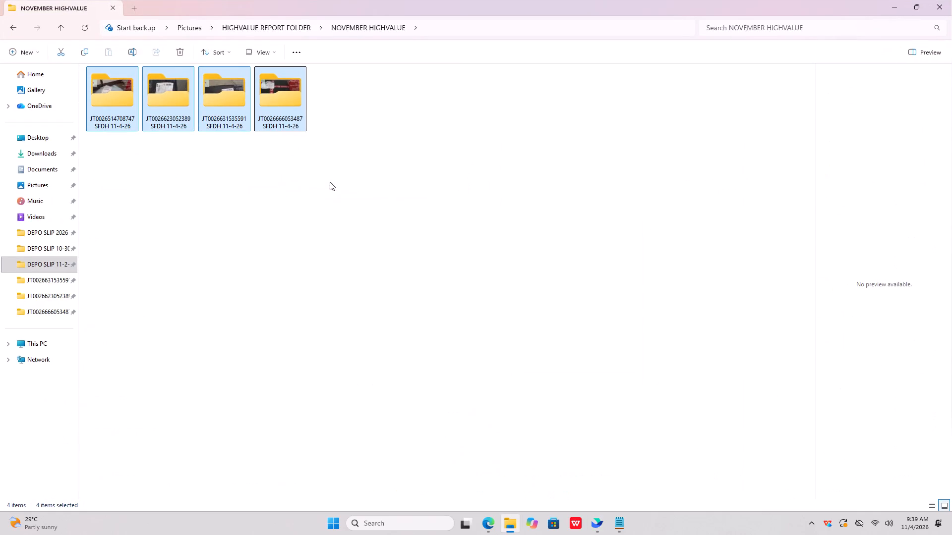
left_click(951, 0)
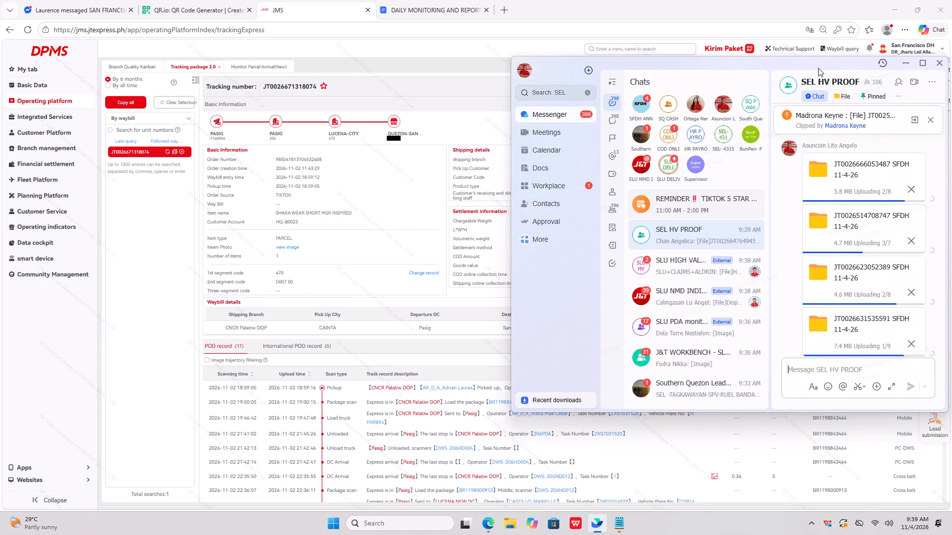
left_click_drag(803, 60, 470, 57)
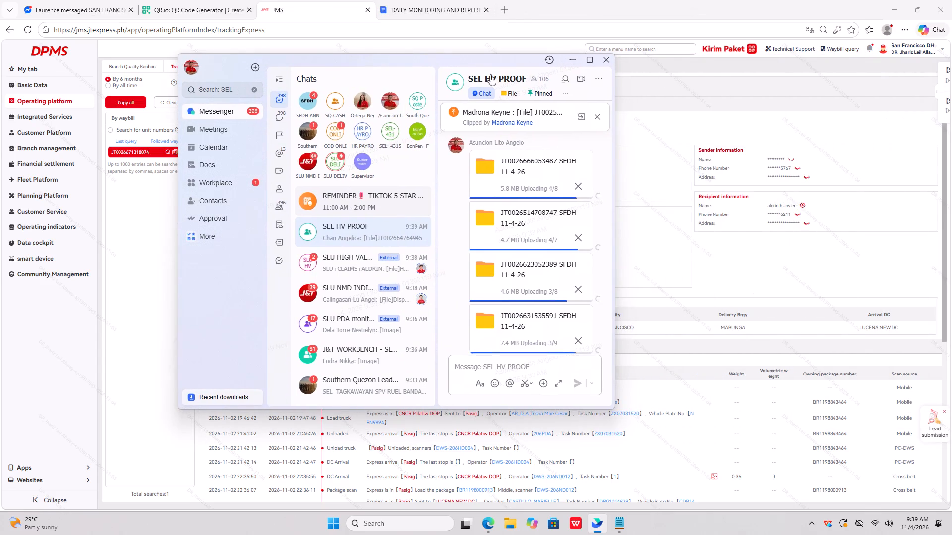
left_click(591, 60)
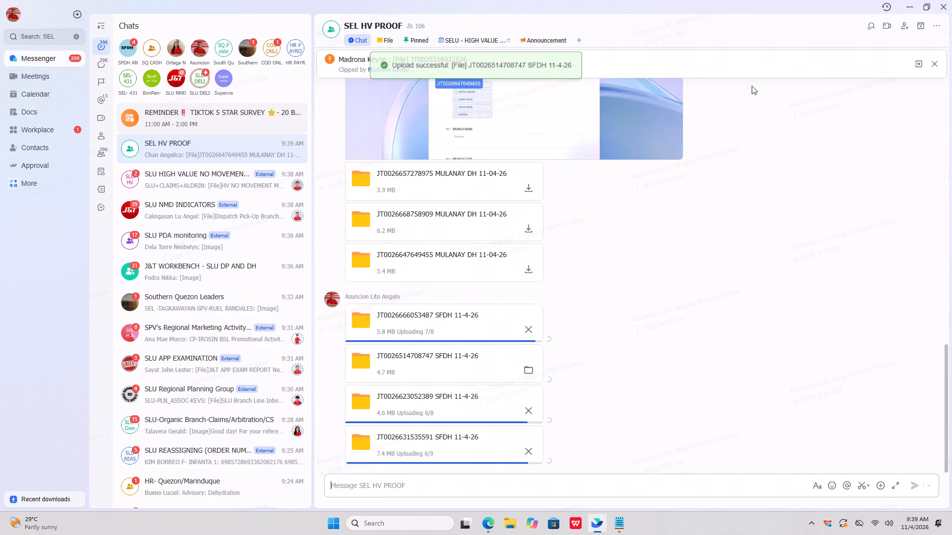
left_click(928, 9)
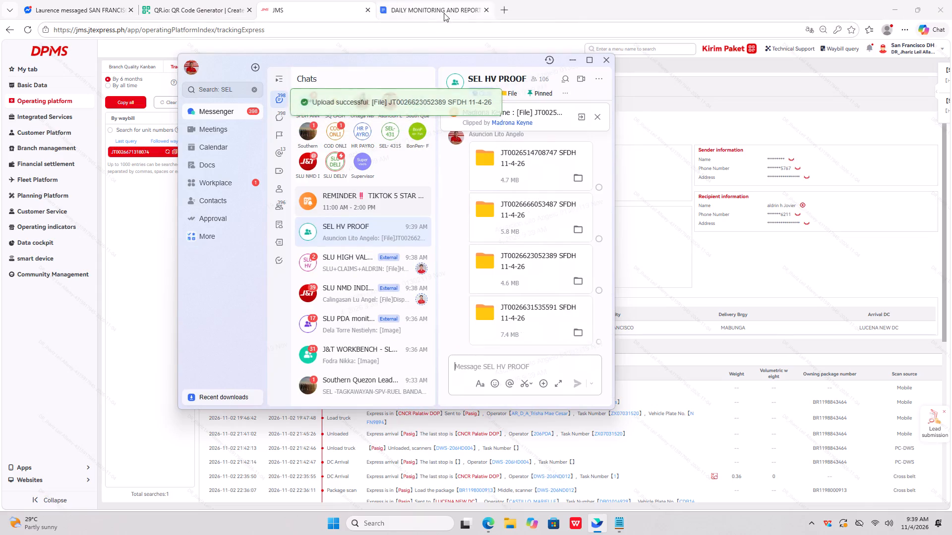
In the DAILY MONITORING AND REPORT document, collapse CHECKING OF PENDING and open the HIGH VALUE MONITORING sheet linked under HIGH VALUE.
left_click(444, 11)
scroll(303, 268, "up", 7)
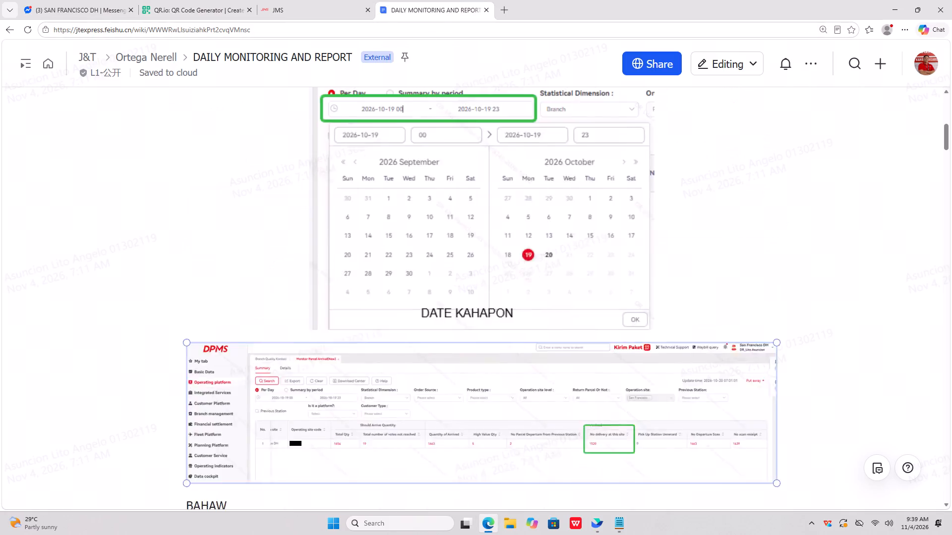
scroll(302, 265, "up", 9)
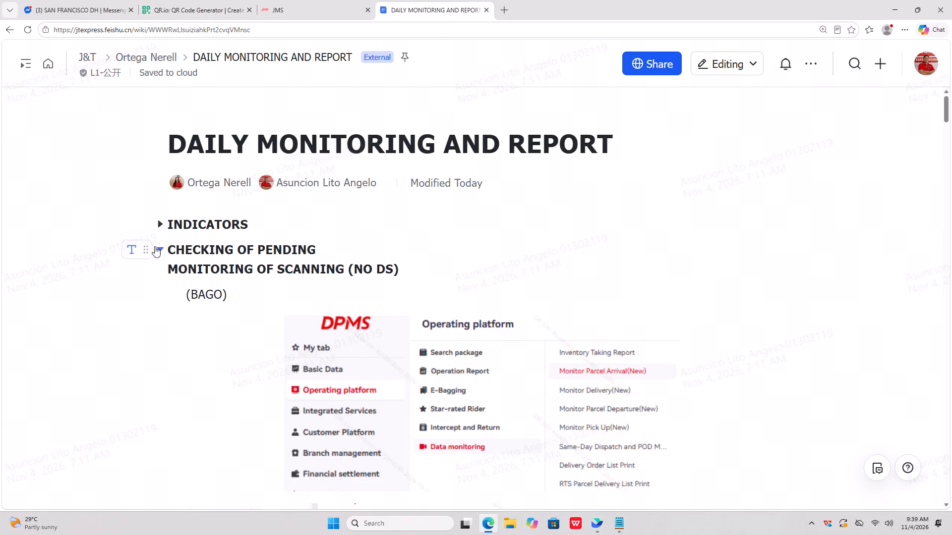
left_click(159, 249)
scroll(205, 299, "down", 3)
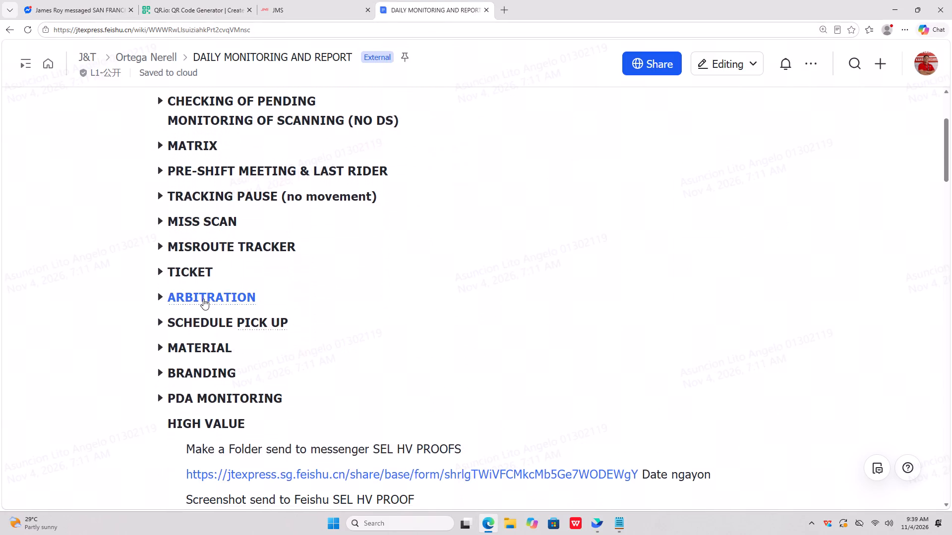
scroll(200, 307, "down", 4)
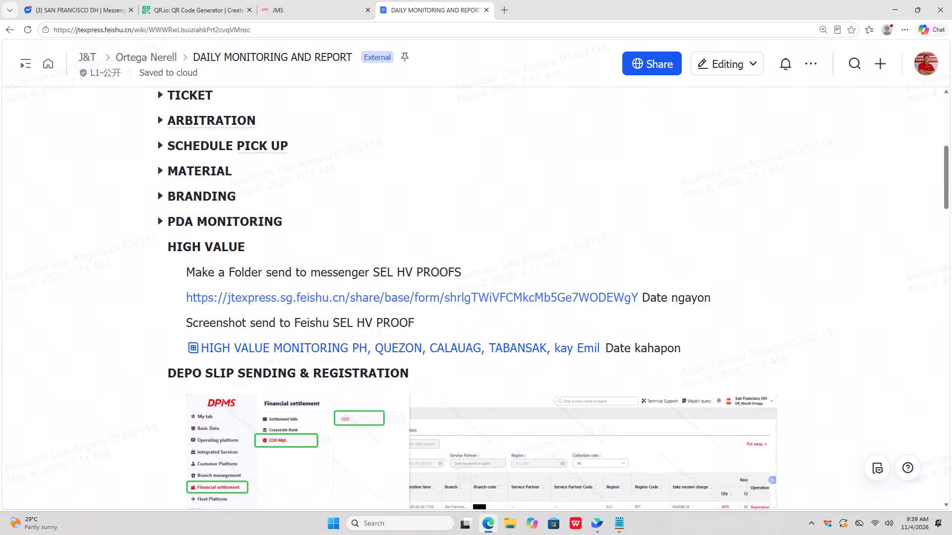
left_click(227, 323)
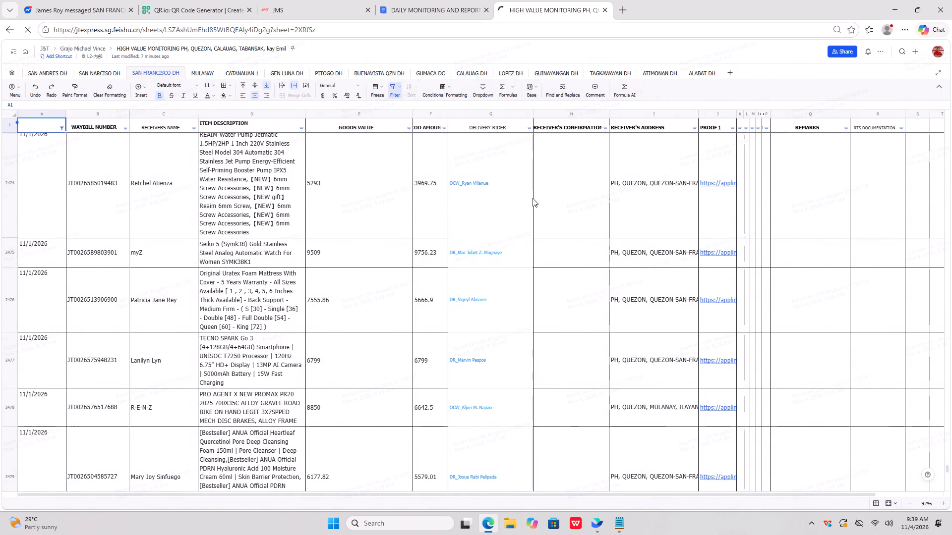
Examine the latest dated entries and the grey separator rows near the end of the SAN FRANCISCO DH sheet.
scroll(528, 208, "down", 7)
scroll(508, 247, "down", 3)
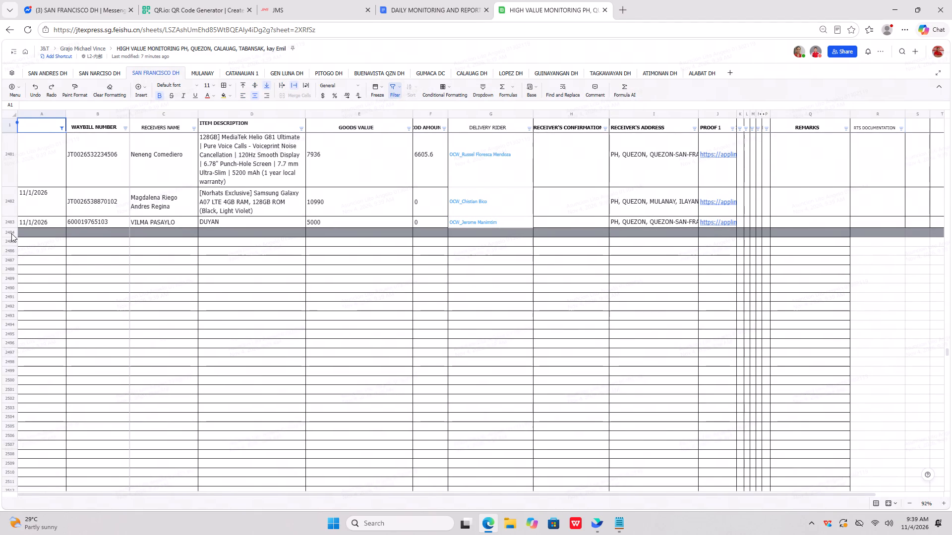
left_click(7, 230)
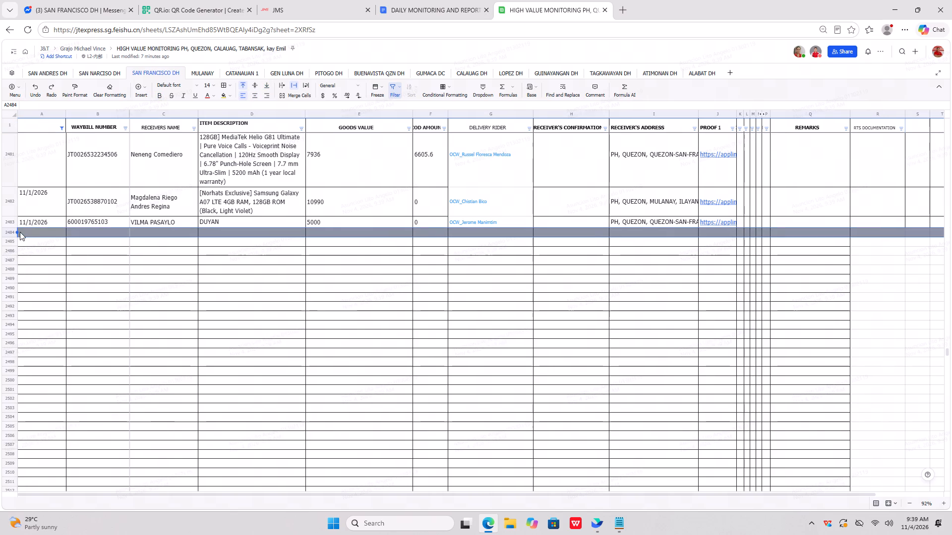
right_click(22, 231)
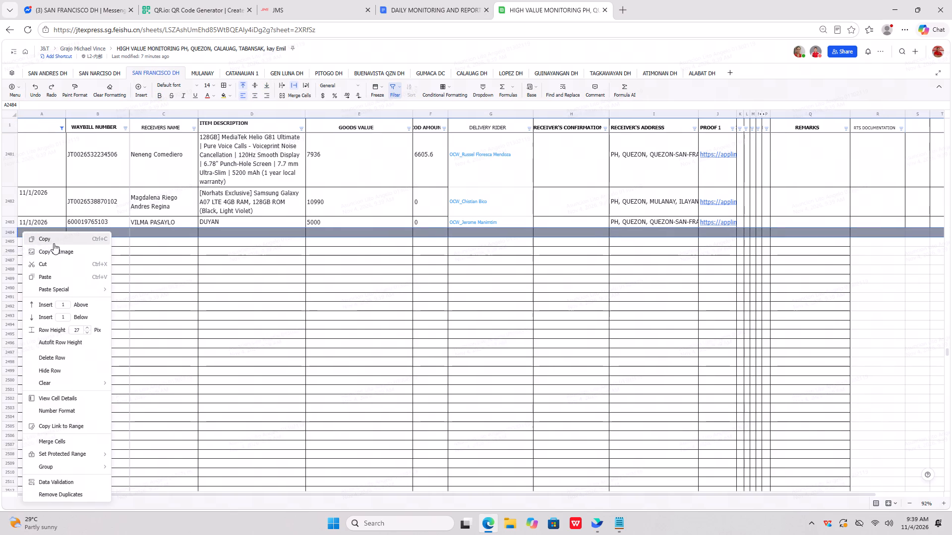
left_click(135, 249)
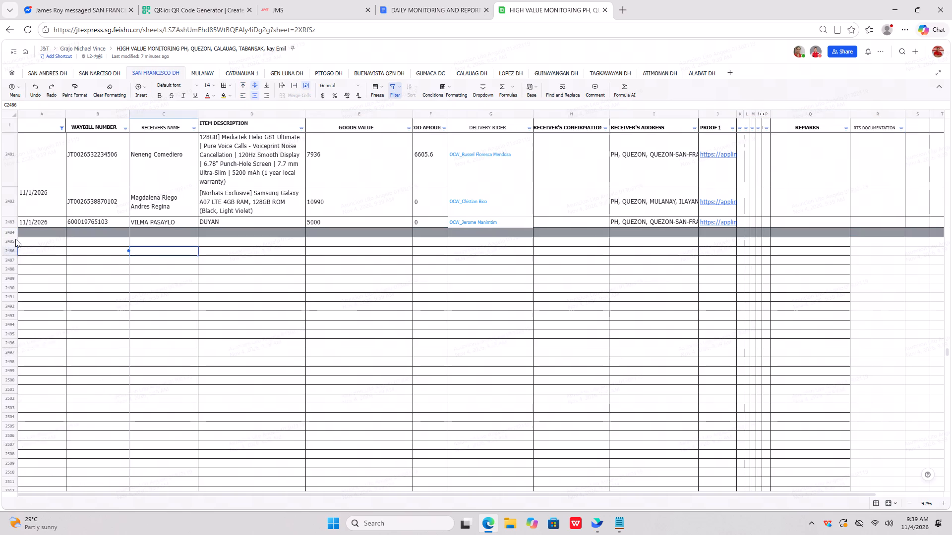
left_click(30, 239)
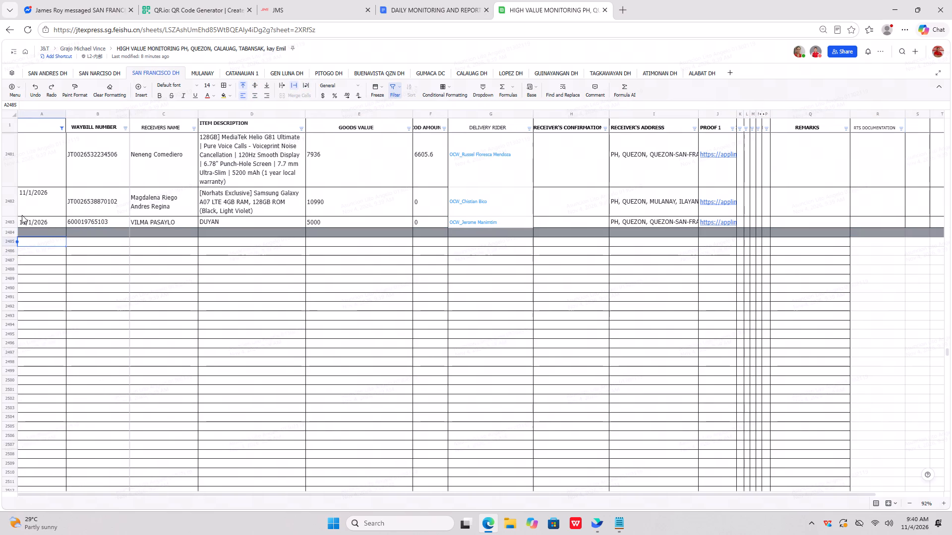
scroll(22, 215, "up", 9)
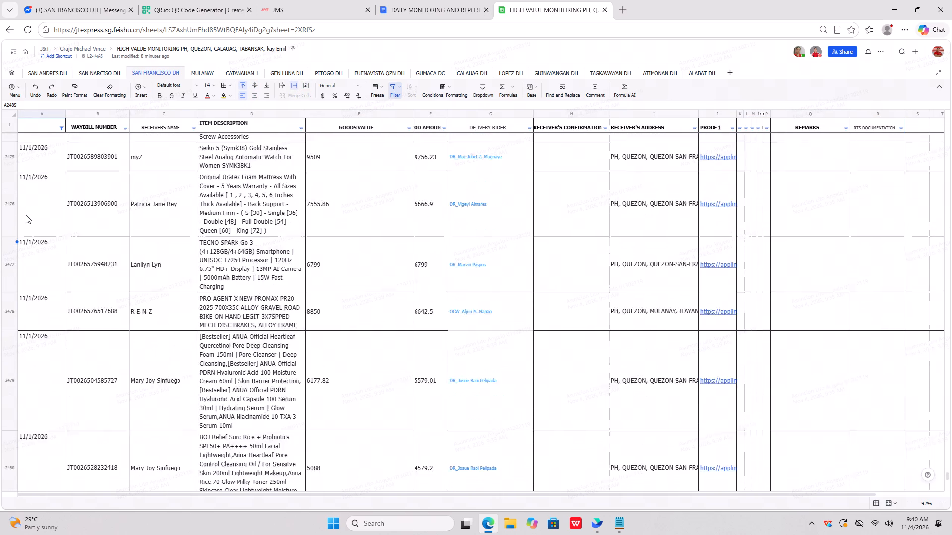
scroll(26, 215, "up", 8)
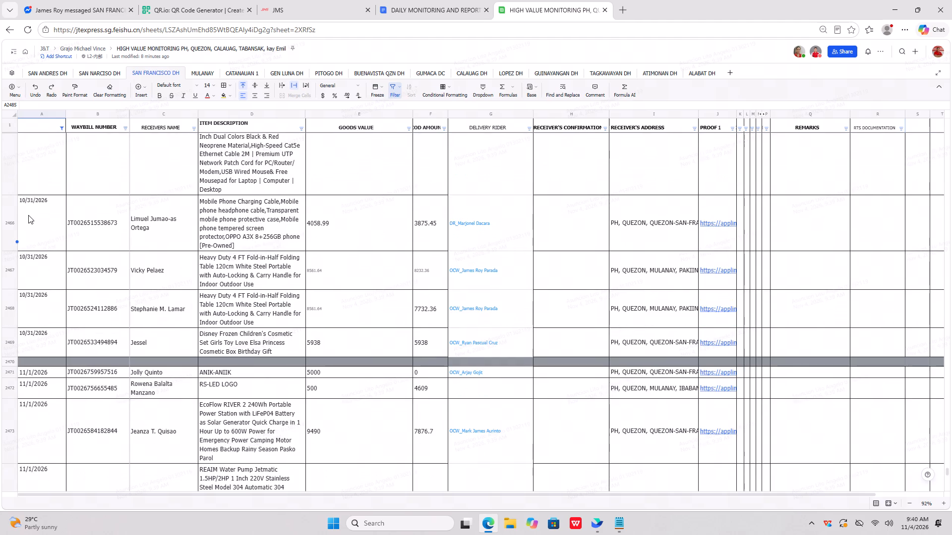
Copy the last entry's date into the first empty row below the grey separator and change it to 11/4/2026.
scroll(29, 214, "down", 15)
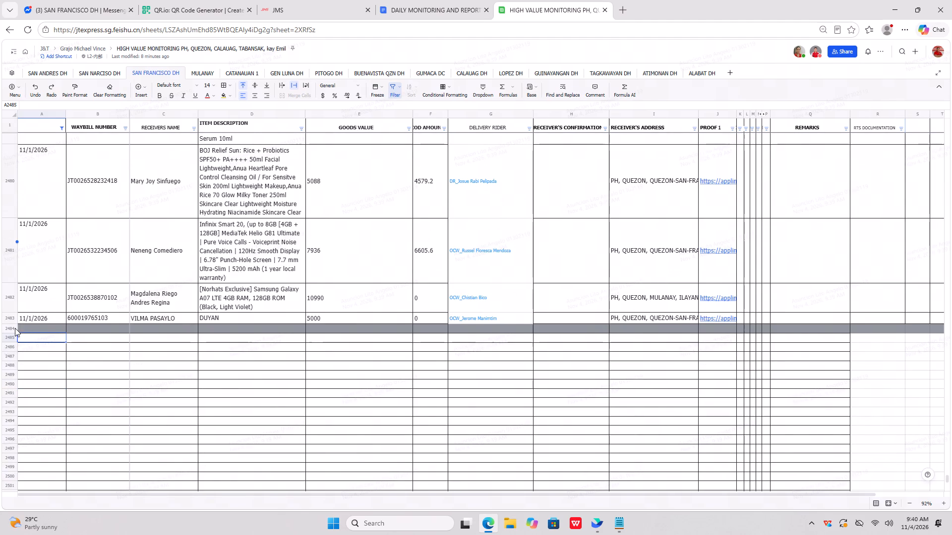
left_click(37, 317)
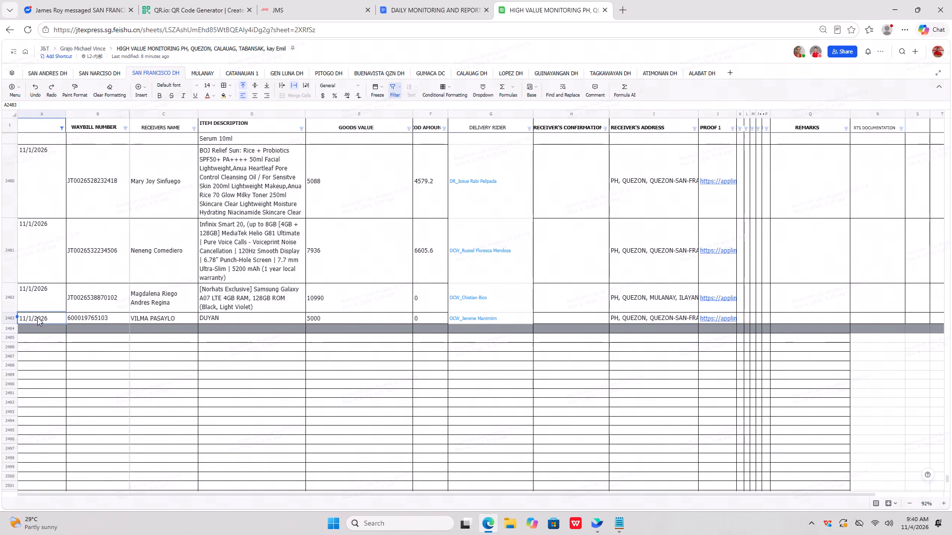
key("ctrl+c")
left_click(31, 337)
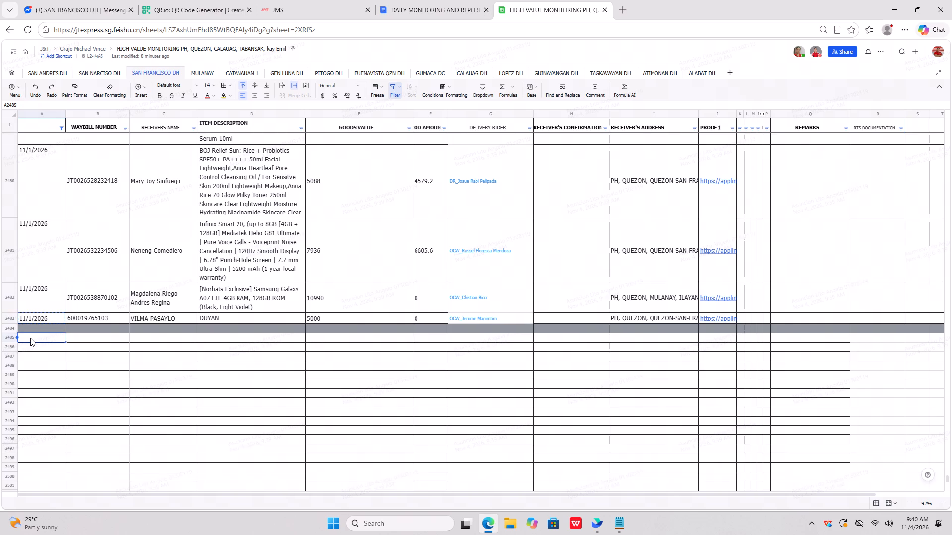
key("ctrl+v")
double_click(30, 338)
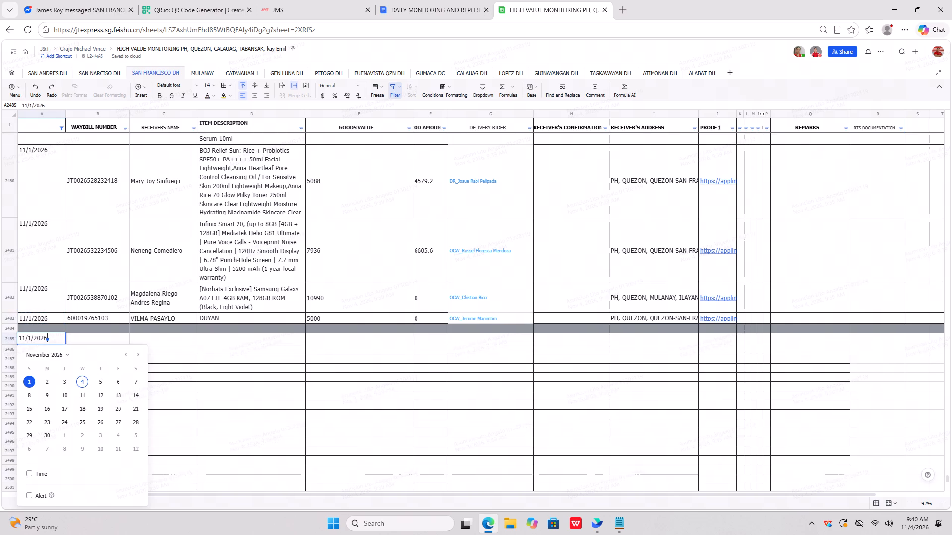
left_click(31, 338)
key("BackSpace")
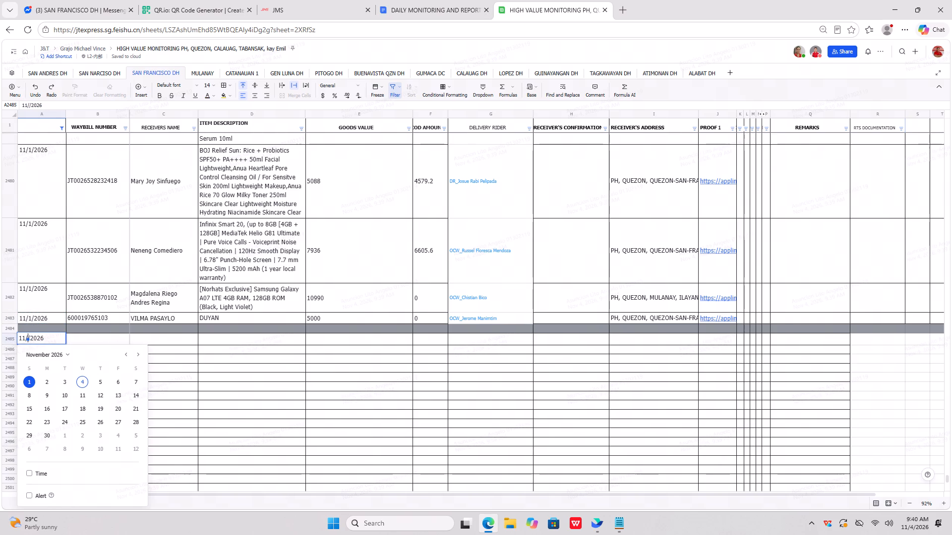
key("4")
key("Return")
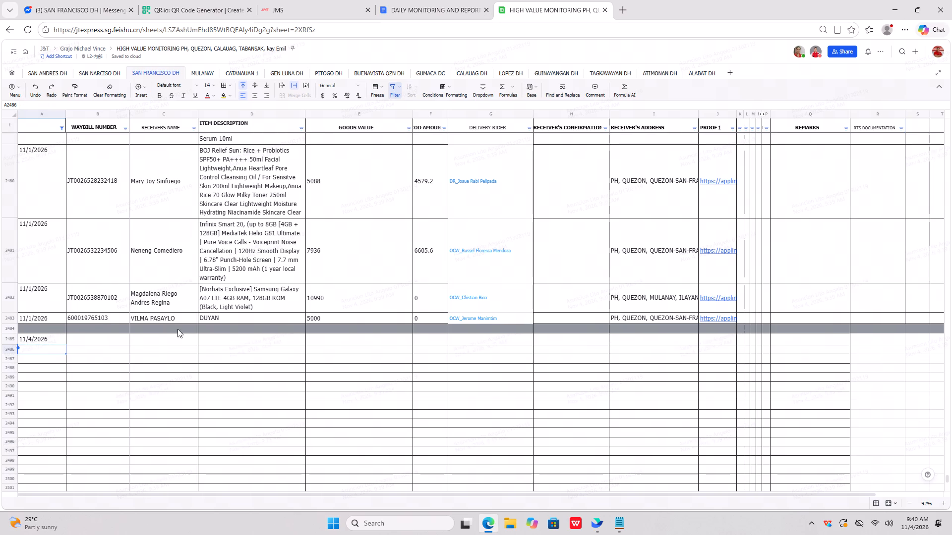
Copy the 11/4/2026 date into the three rows below, A2486 to A2488.
scroll(224, 306, "down", 3)
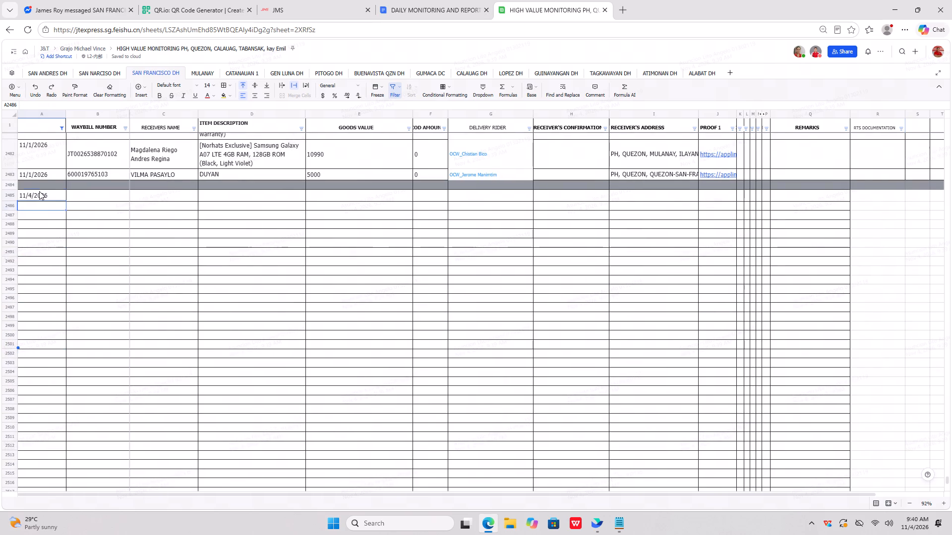
left_click(39, 191)
key("ctrl+c")
left_click_drag(38, 204, 38, 221)
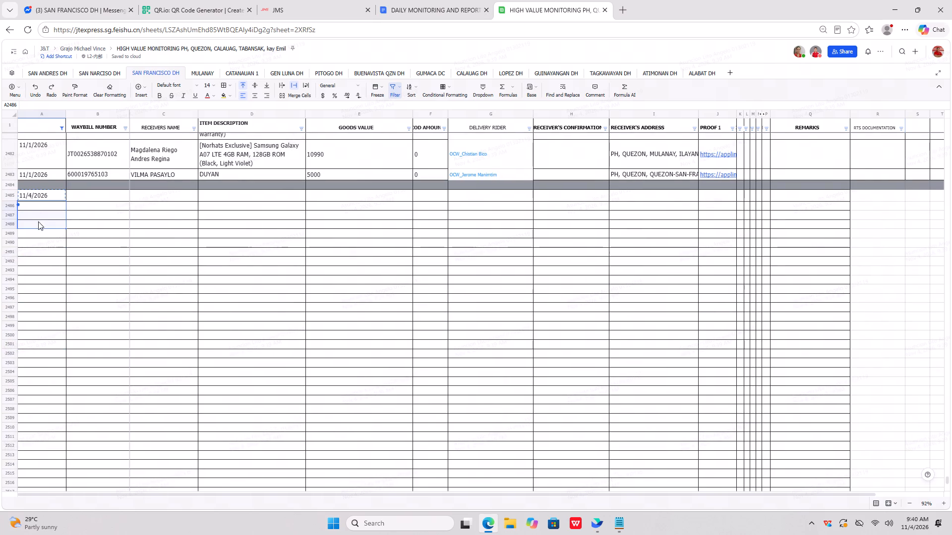
left_click_drag(38, 221, 42, 220)
left_click_drag(42, 220, 41, 222)
key("ctrl+v")
Switch to Notepad and delete the MGA DPA OKEY, UNARRIVED and BAHAW lists from the HIGH VALUE note.
left_click(96, 204)
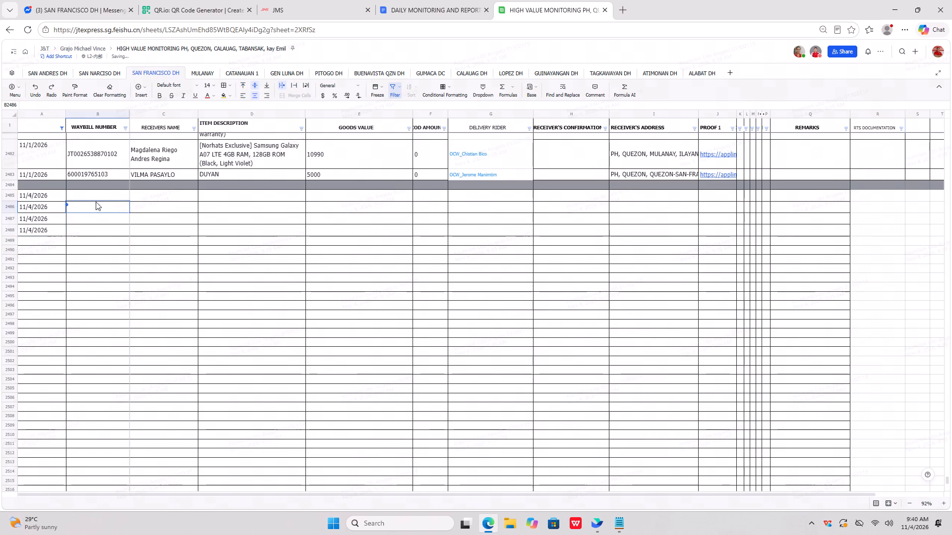
left_click(97, 191)
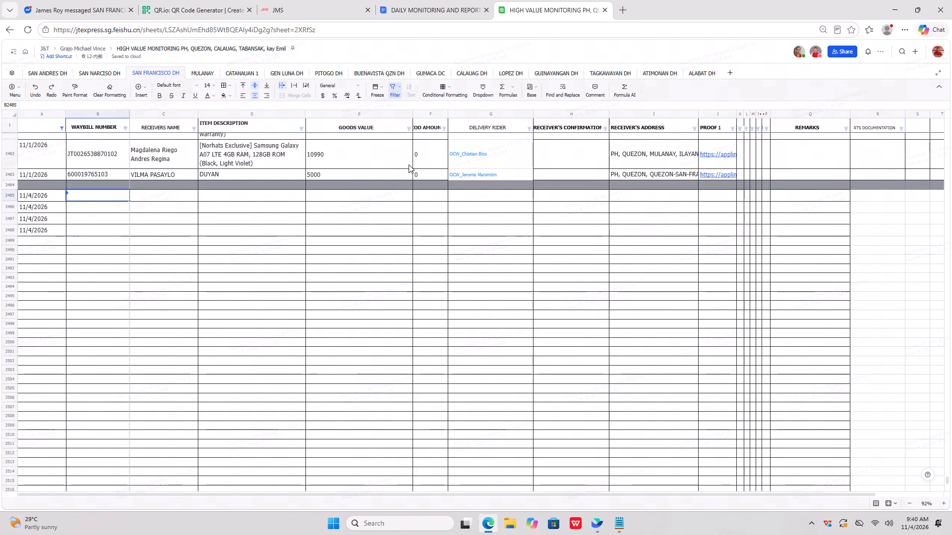
left_click(622, 522)
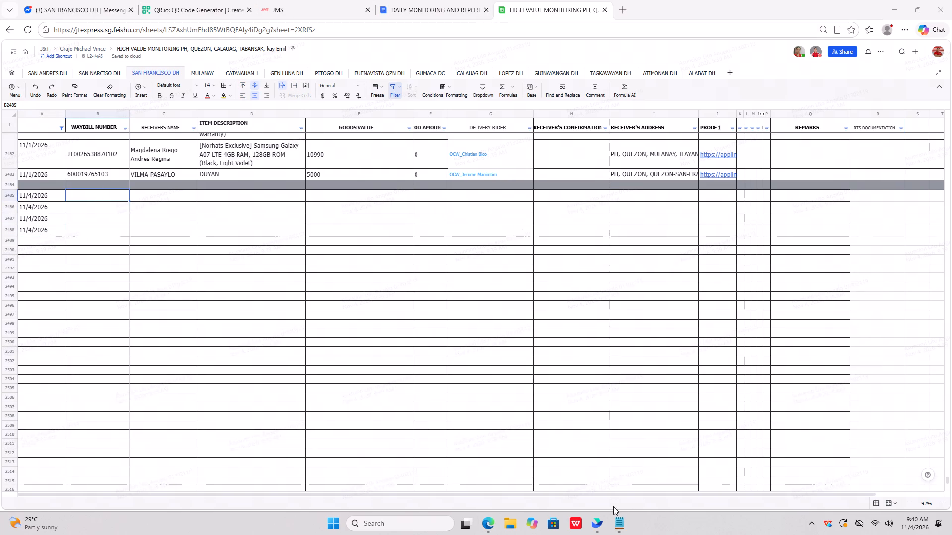
left_click(616, 523)
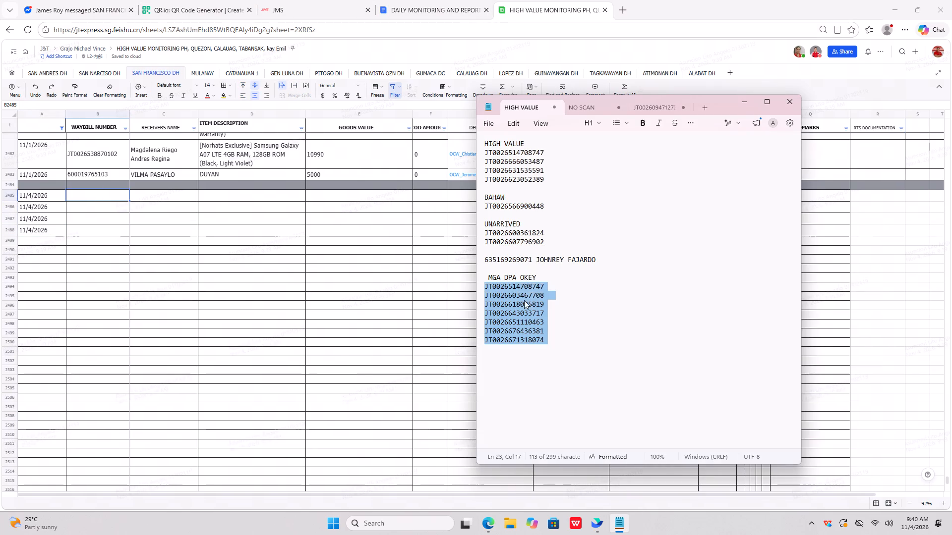
key("BackSpace")
left_click_drag(488, 278, 531, 275)
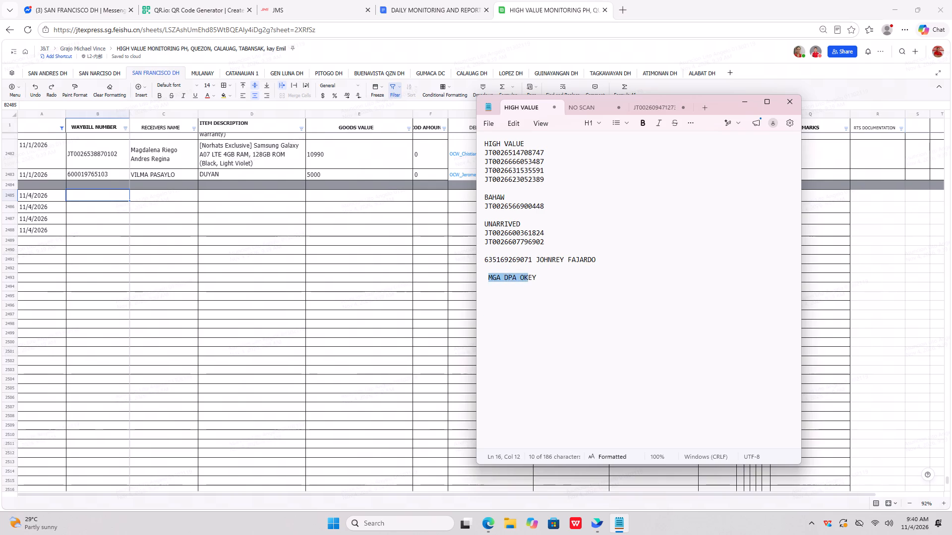
left_click_drag(531, 275, 539, 275)
key("BackSpace")
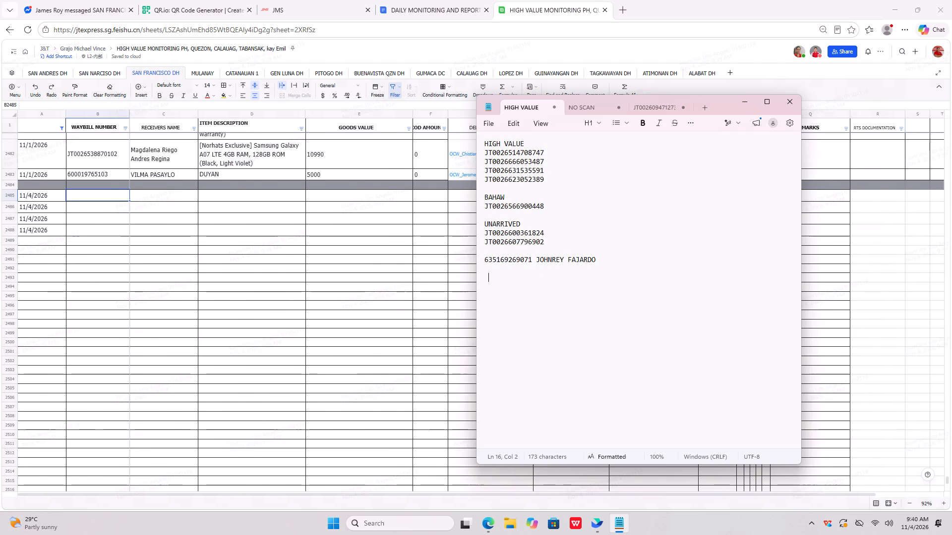
left_click_drag(485, 222, 555, 241)
key("BackSpace")
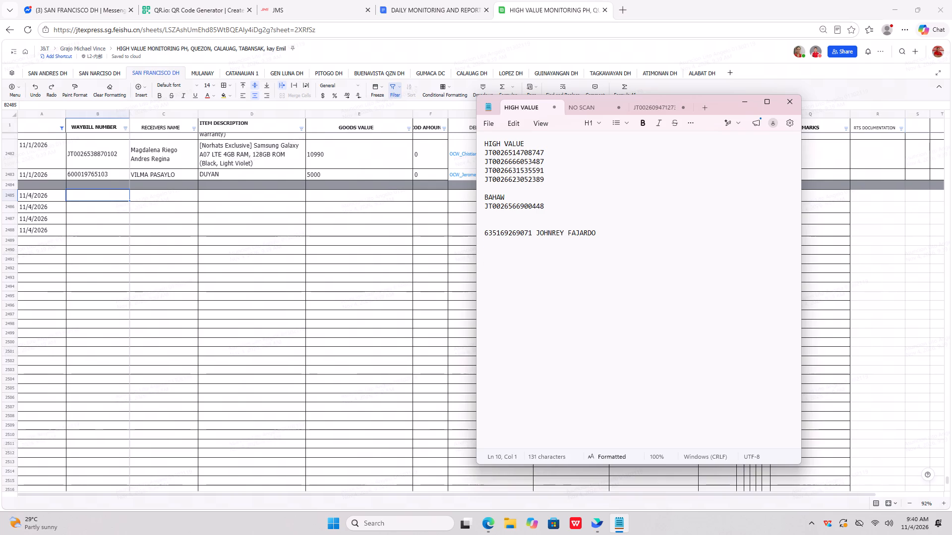
left_click_drag(486, 198, 557, 213)
key("BackSpace")
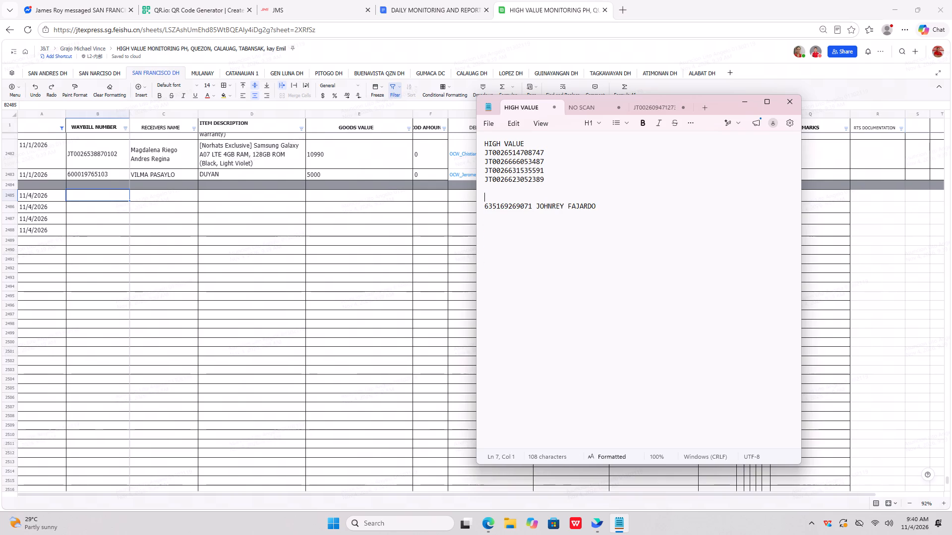
Copy the four HIGH VALUE waybill numbers from the note into the WAYBILL NUMBER column beside the 11/4/2026 dates.
left_click_drag(486, 152, 556, 182)
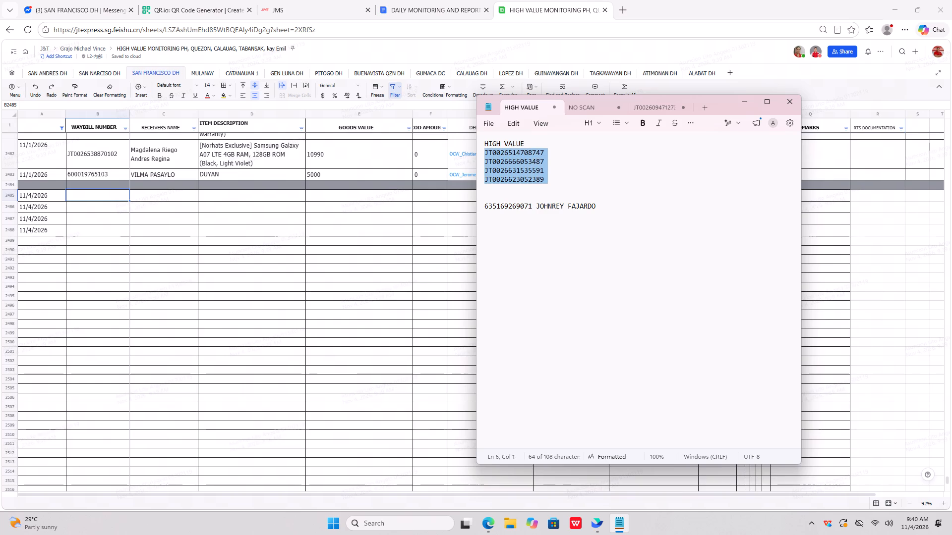
left_click_drag(556, 182, 557, 182)
key("ctrl+c")
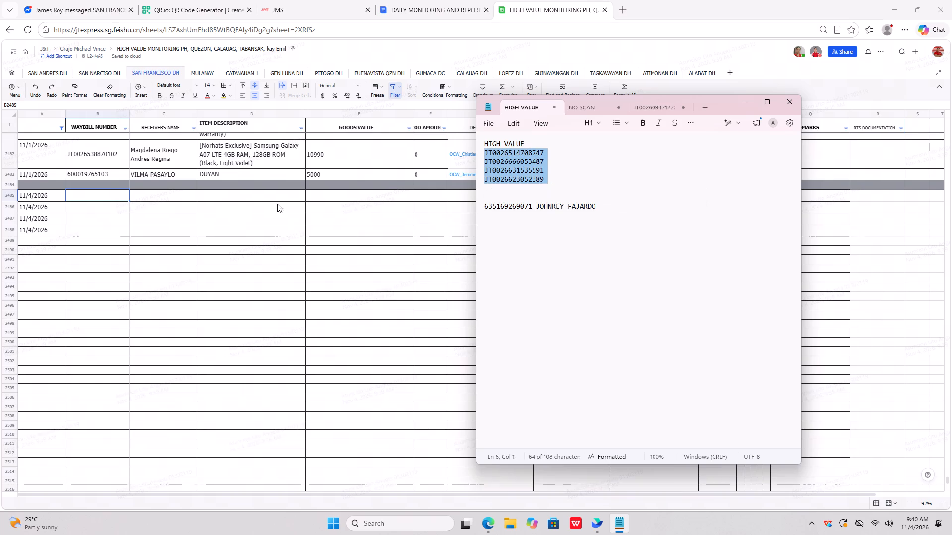
left_click(99, 194)
key("ctrl+v")
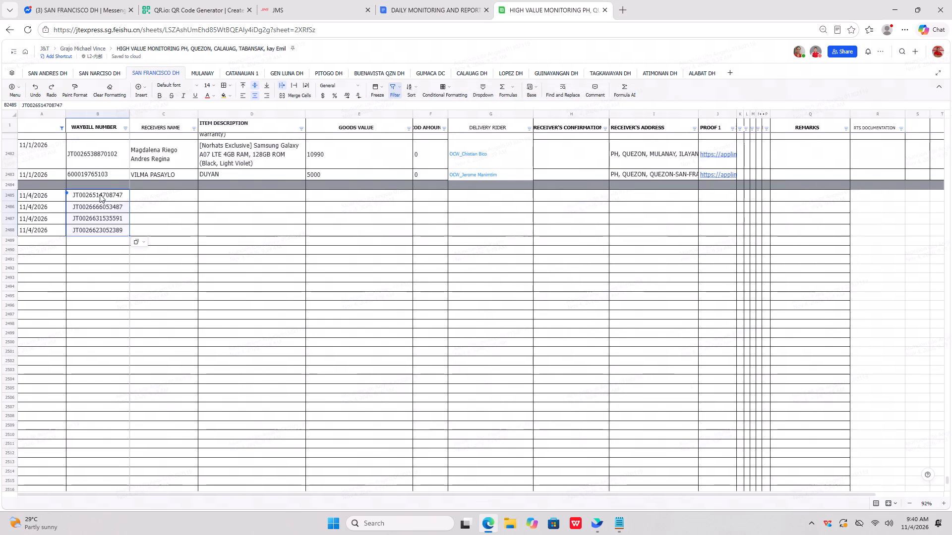
left_click(116, 193)
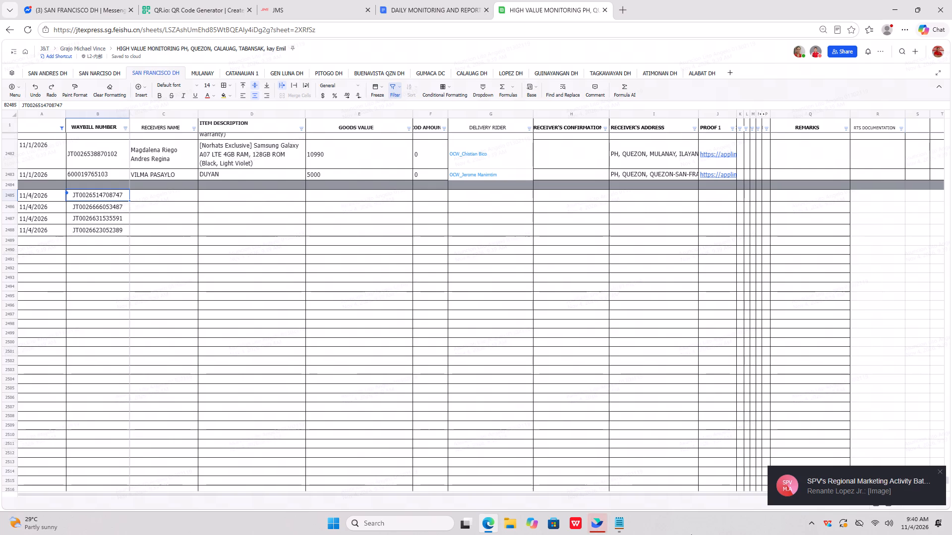
Copy the four waybill numbers from Notepad again and replace the previous JMS package tracking search with them.
left_click(617, 523)
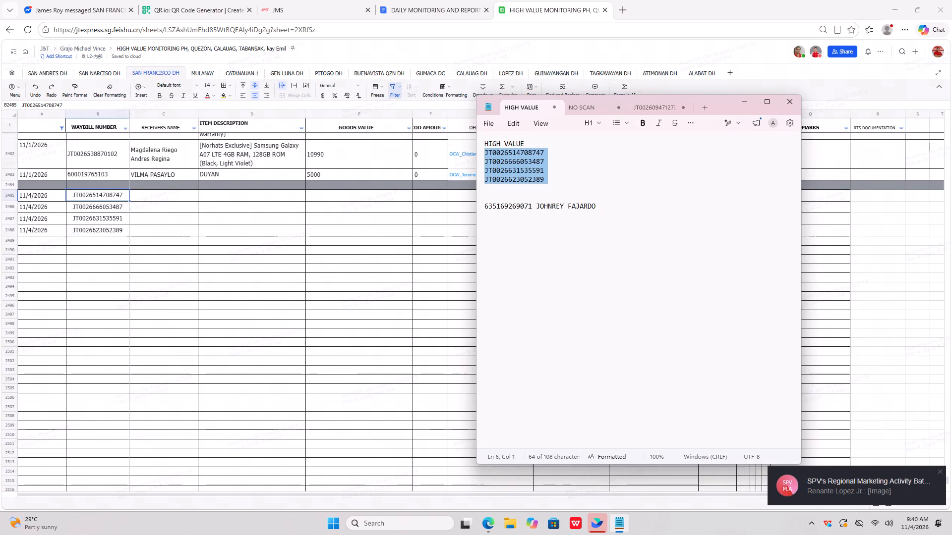
key("ctrl+c")
left_click(271, 3)
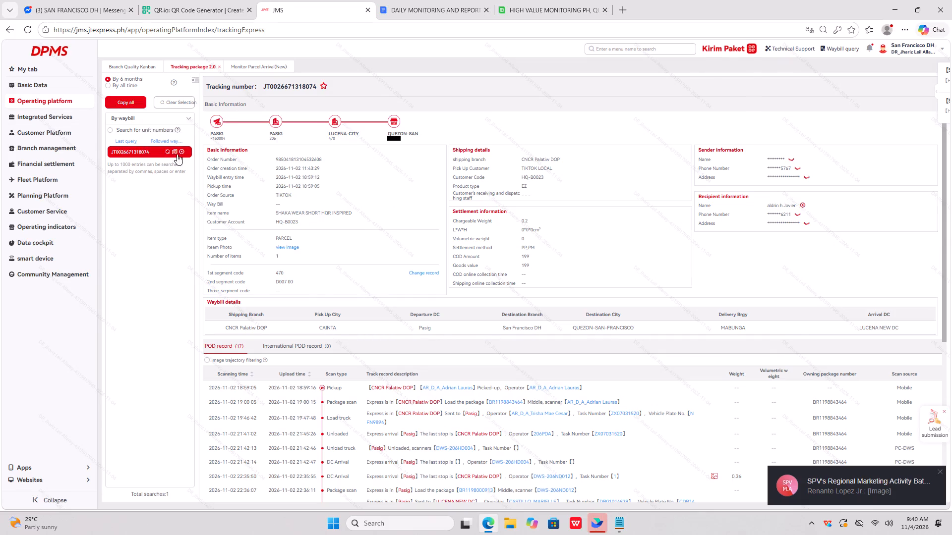
left_click(182, 100)
left_click(142, 160)
key("ctrl+v")
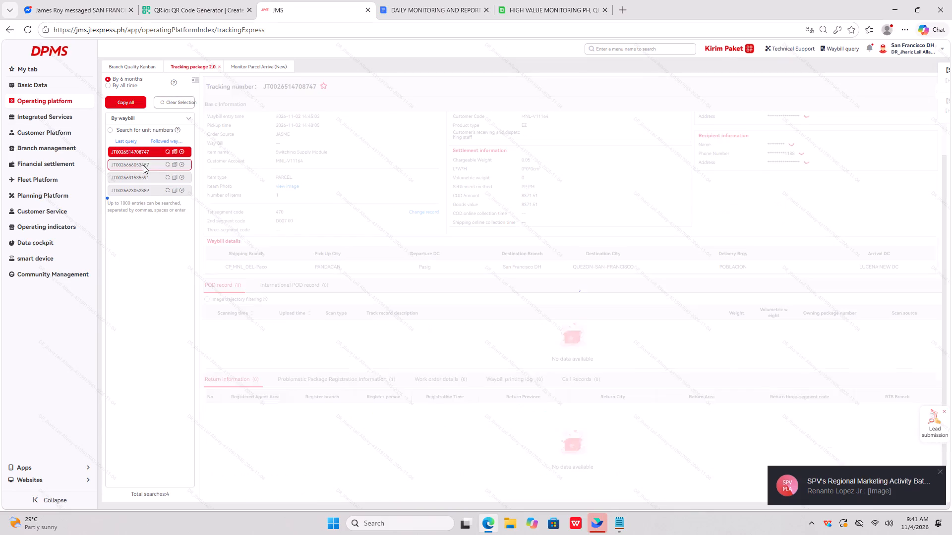
Open the first waybill in JMS, reveal its recipient name and address, and copy the name into RECEIVERS NAME in row 2485.
left_click(140, 147)
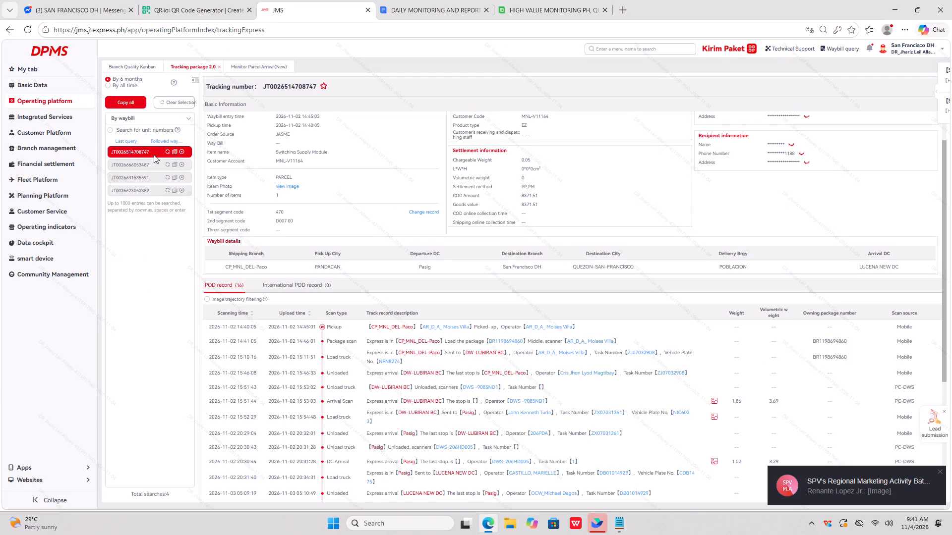
scroll(639, 220, "up", 2)
left_click(789, 206)
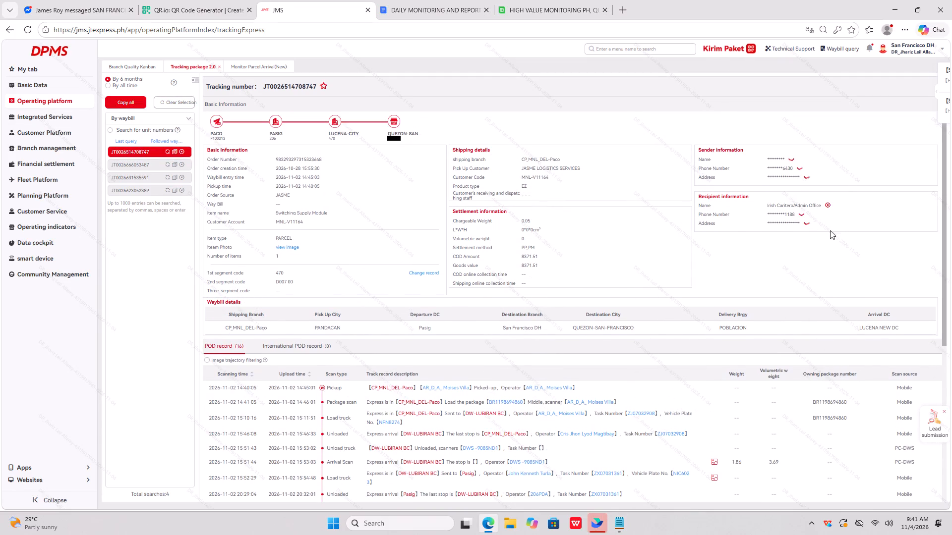
left_click(805, 225)
left_click_drag(768, 206, 774, 205)
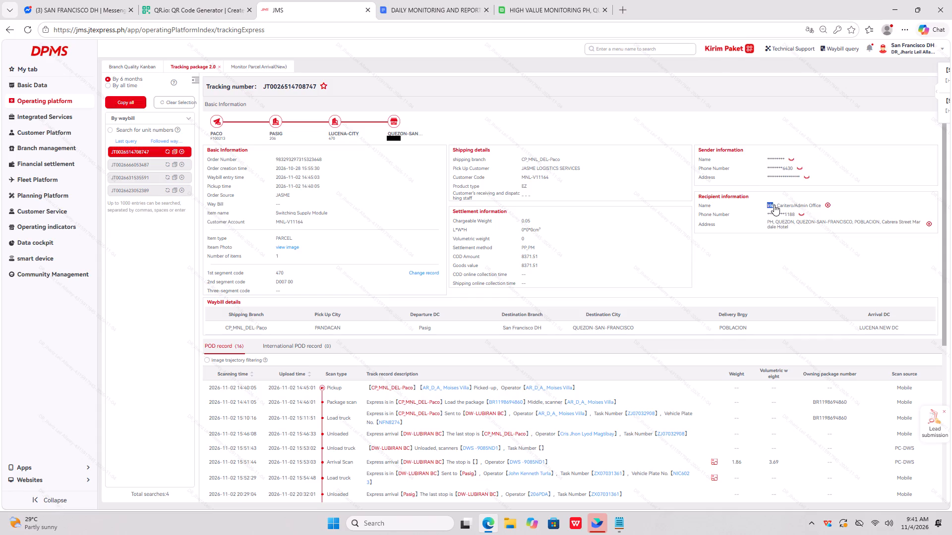
left_click_drag(774, 205, 775, 205)
left_click(769, 205)
double_click(769, 204)
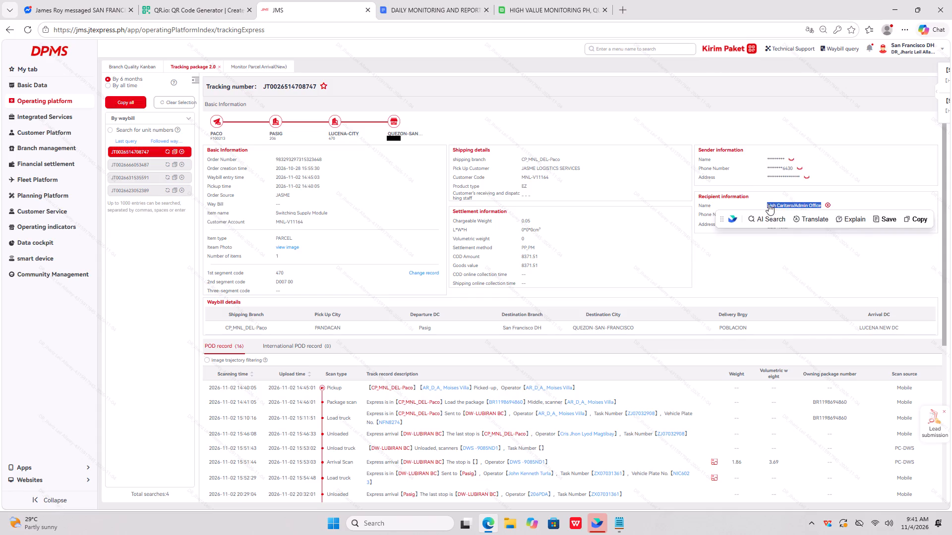
key("ctrl+c")
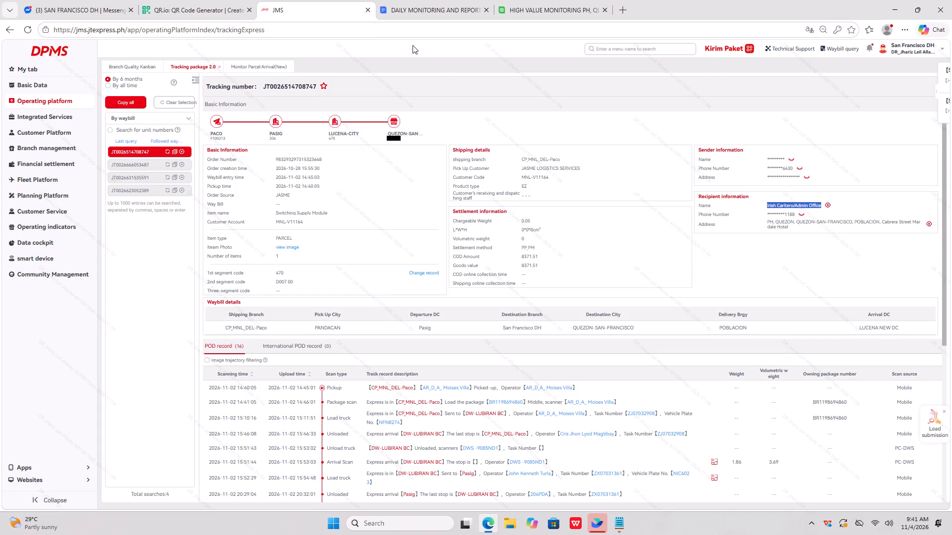
left_click(548, 12)
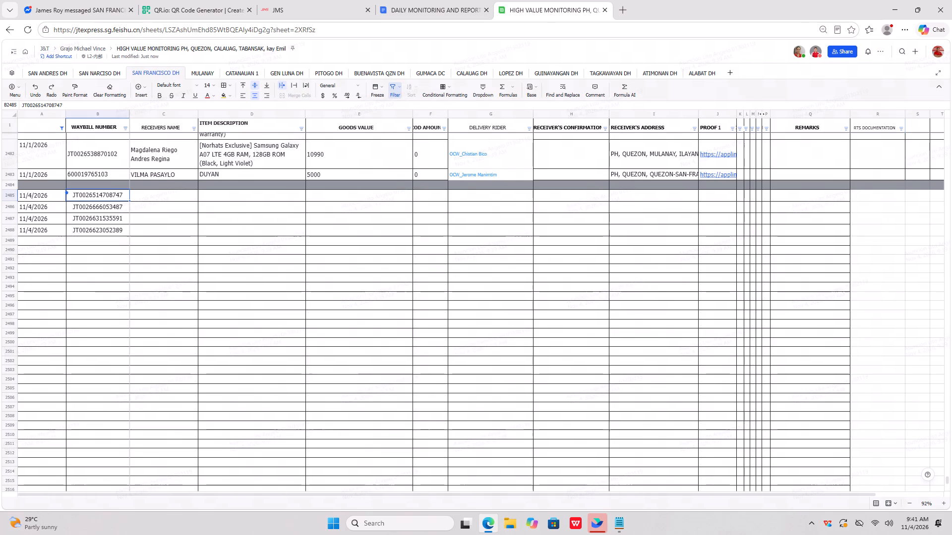
left_click(181, 199)
key("ctrl+v")
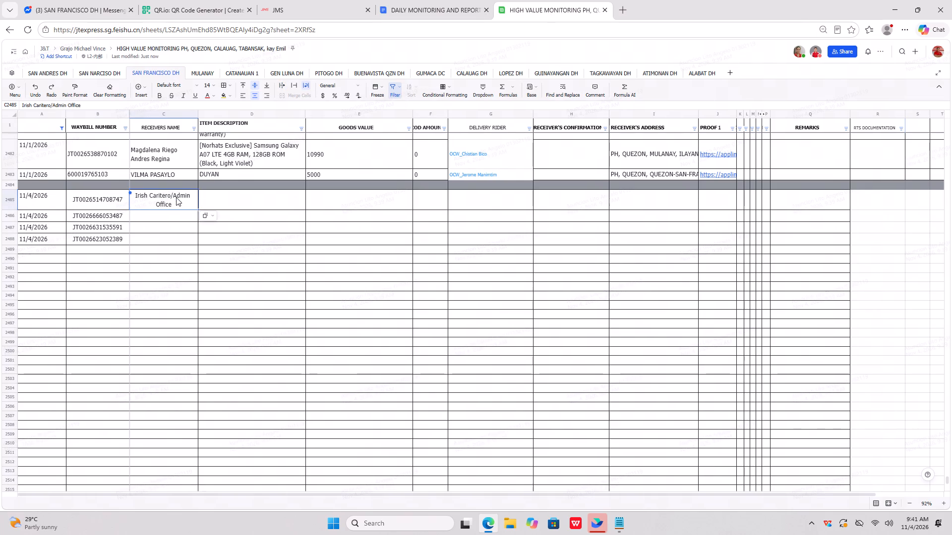
Copy the first waybill's recipient address from JMS into the RECEIVER'S ADDRESS cell of row 2485.
left_click(279, 9)
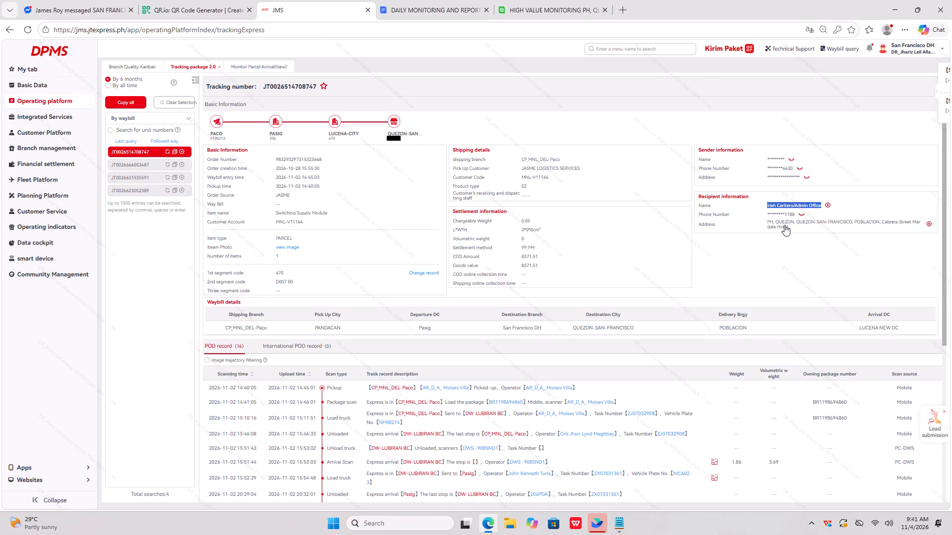
triple_click(771, 221)
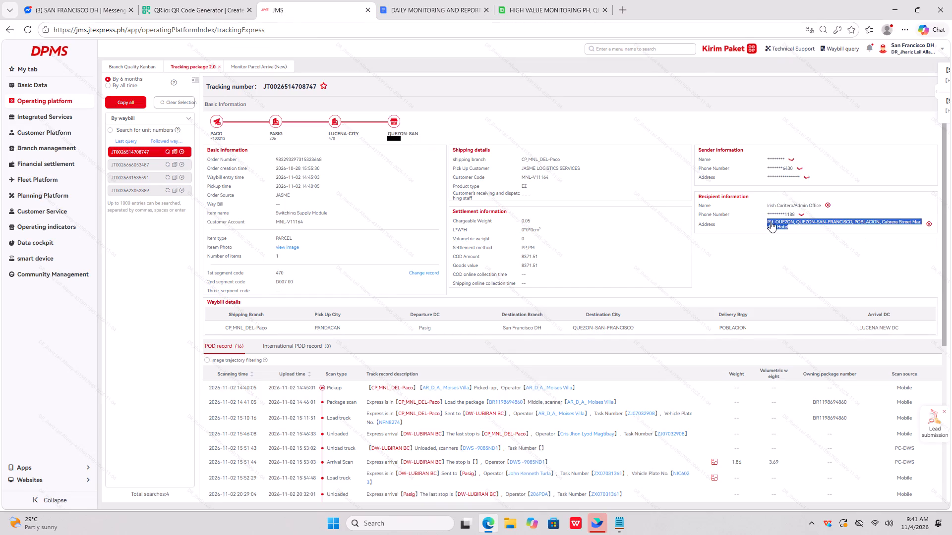
key("ctrl+c")
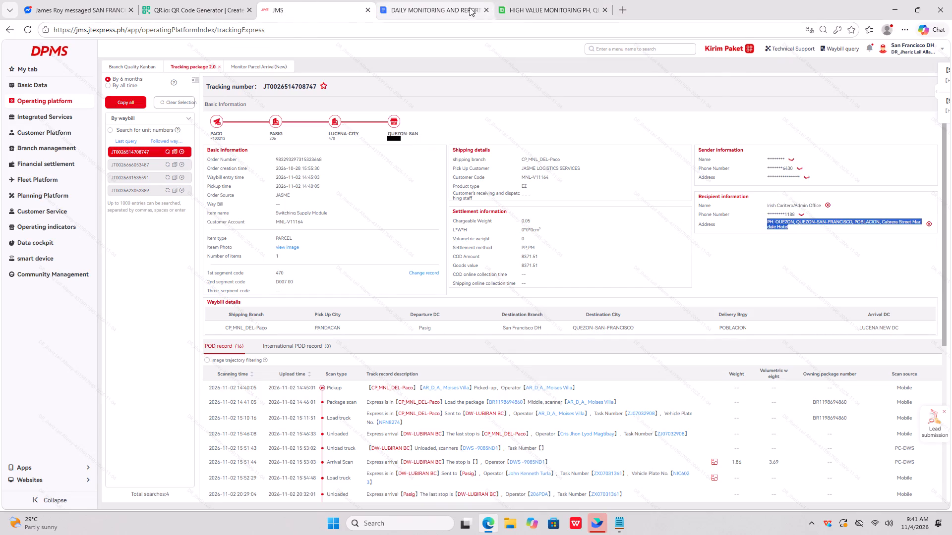
left_click(520, 8)
left_click(617, 196)
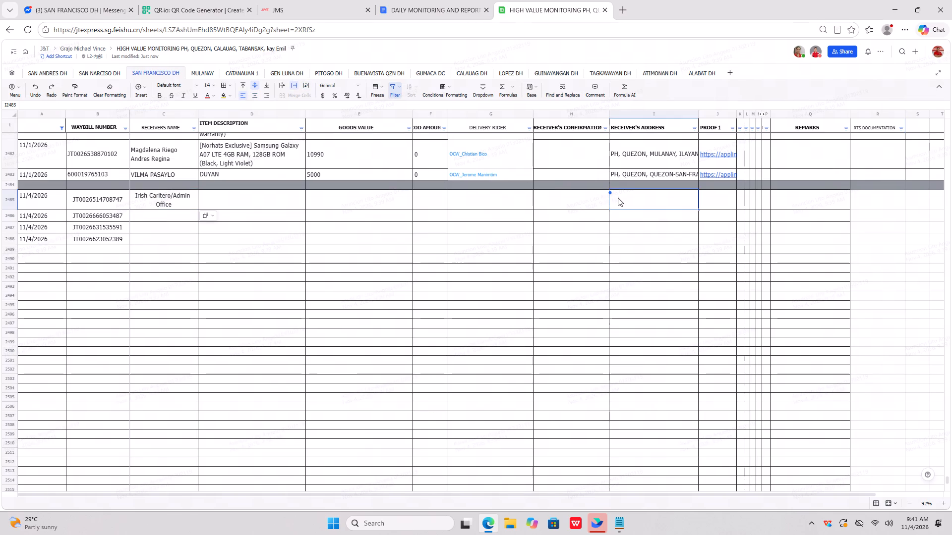
key("ctrl+v")
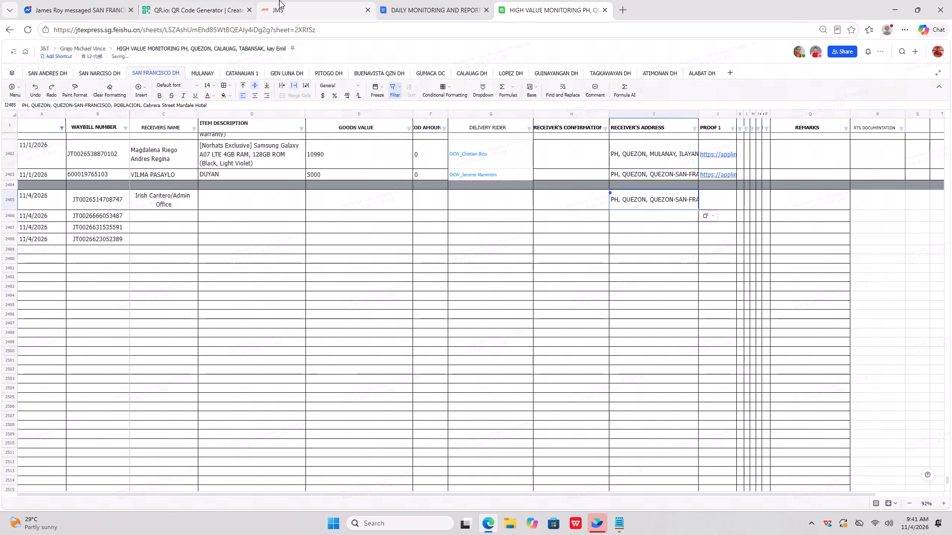
Copy the first waybill's item name, Switching Supply Module, from JMS into the ITEM DESCRIPTION cell of row 2485.
left_click(297, 0)
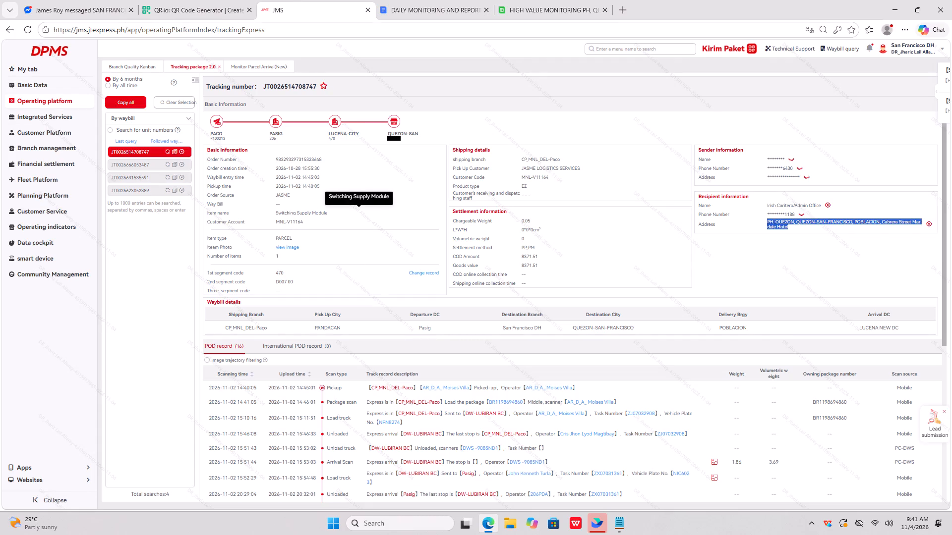
triple_click(339, 197)
key("ctrl+c")
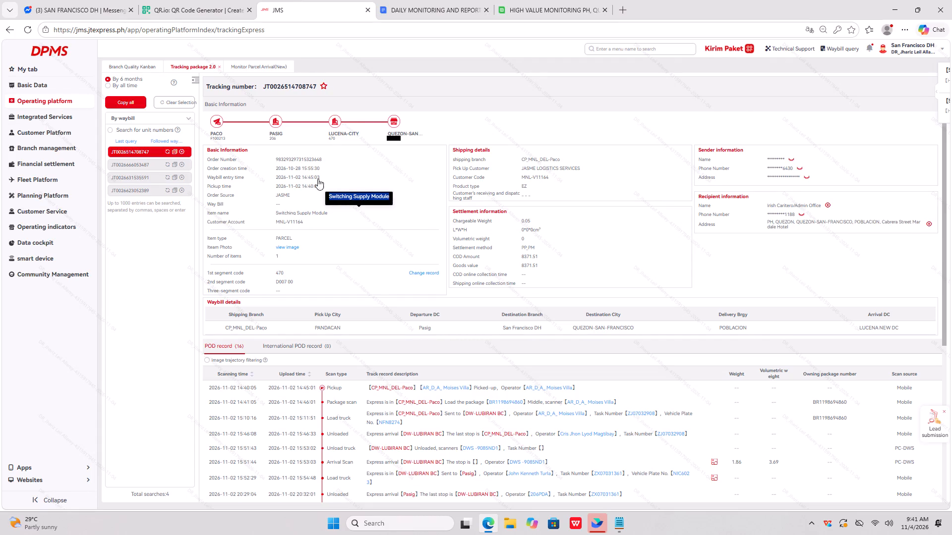
left_click(542, 0)
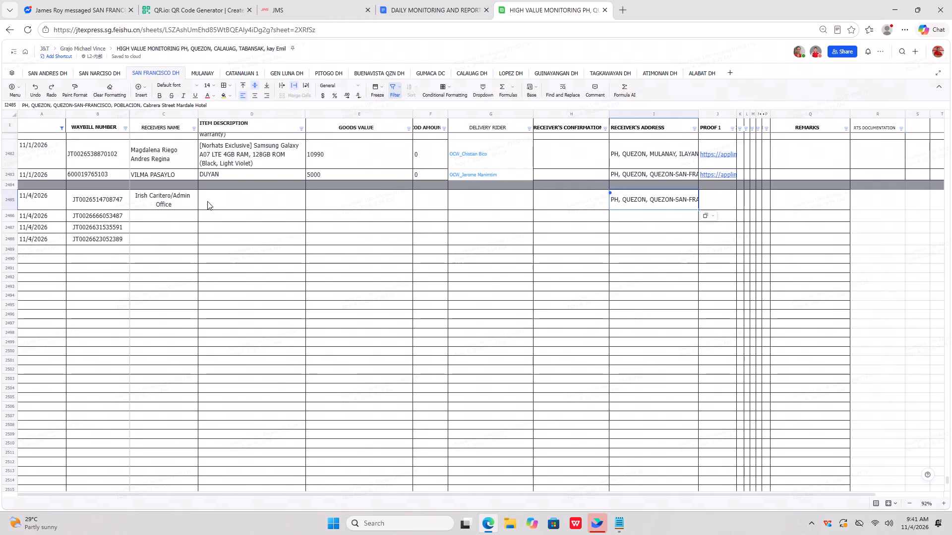
left_click(211, 200)
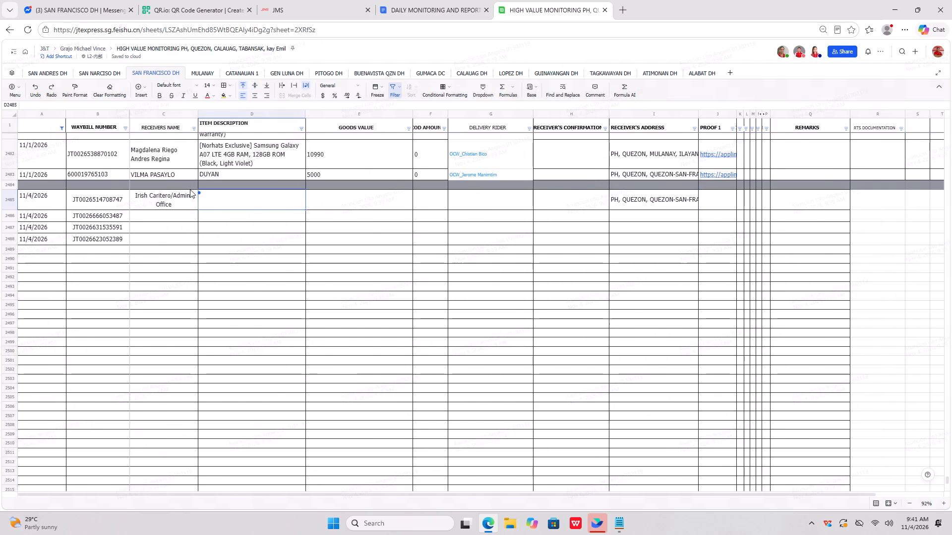
key("ctrl+v")
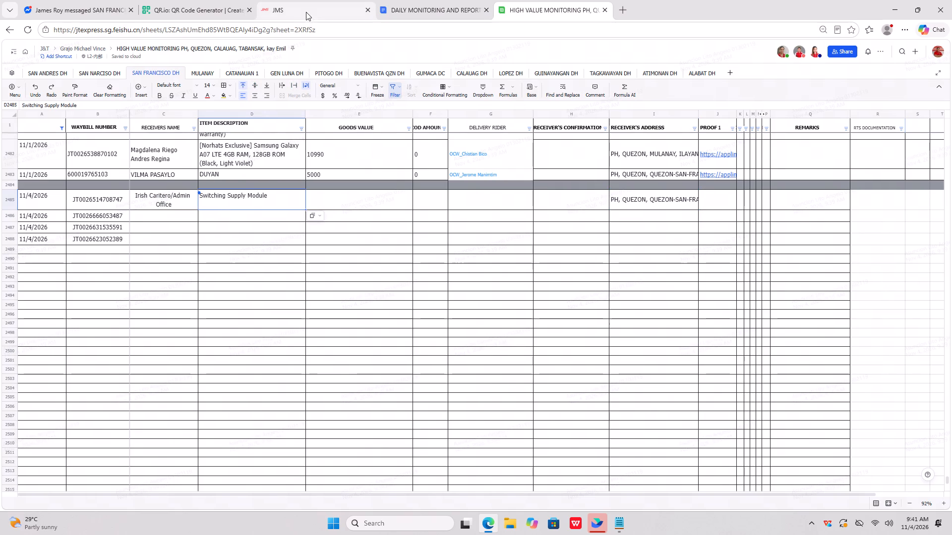
Copy the first waybill's goods value, 8371.51, from JMS into the GOODS VALUE cell of row 2485.
left_click(306, 11)
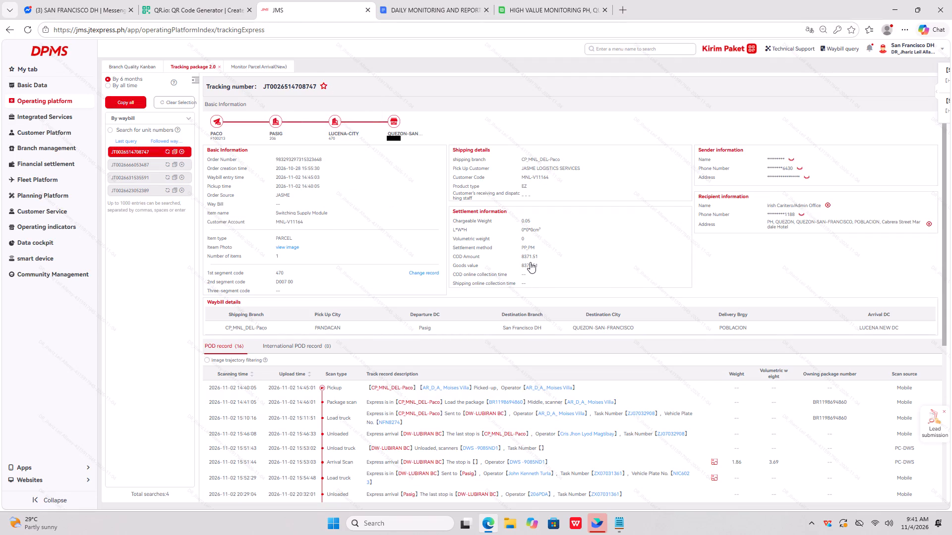
double_click(527, 266)
key("ctrl+c")
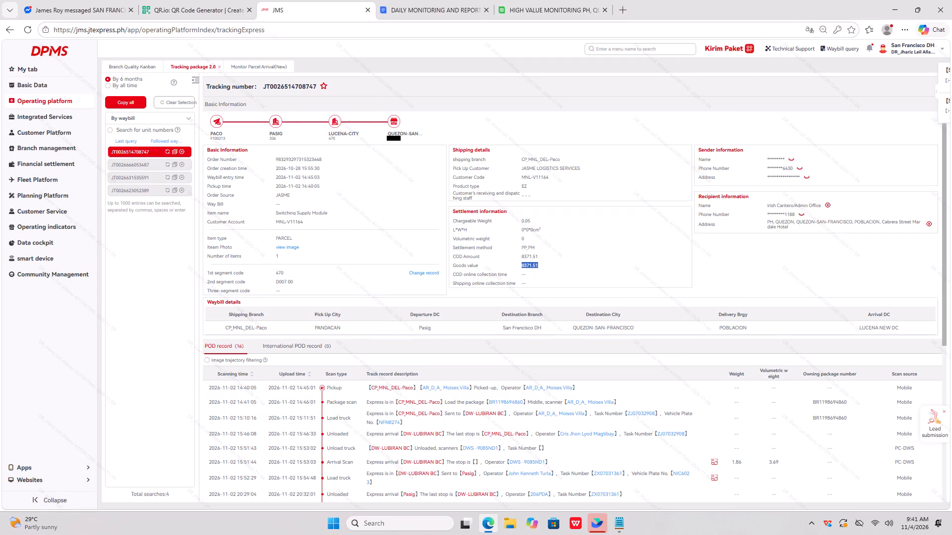
left_click(535, 4)
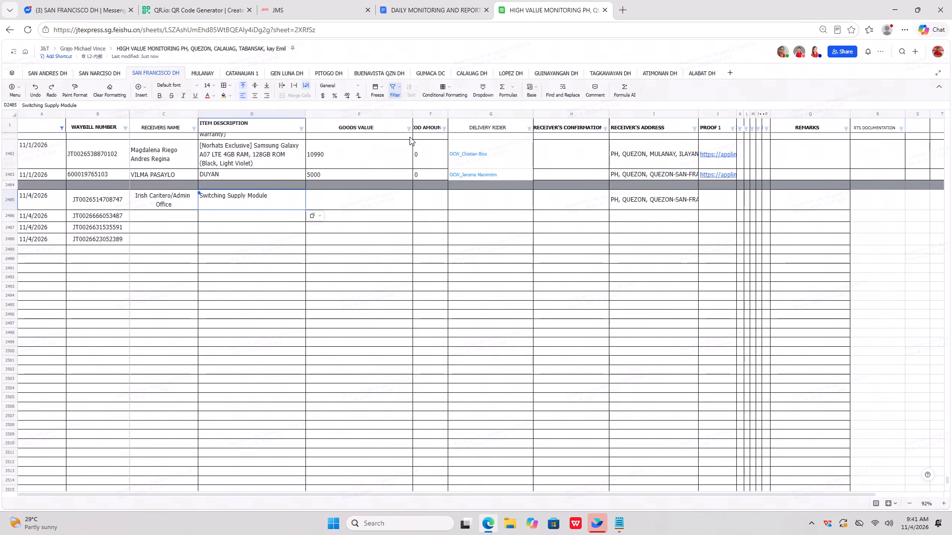
left_click(354, 197)
scroll(354, 197, "up", 1)
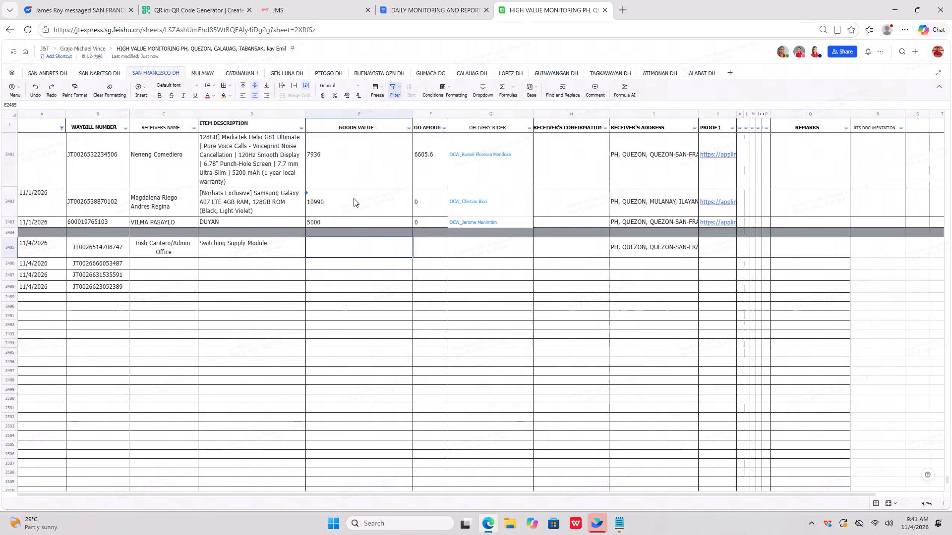
left_click(170, 107)
key("ctrl+v")
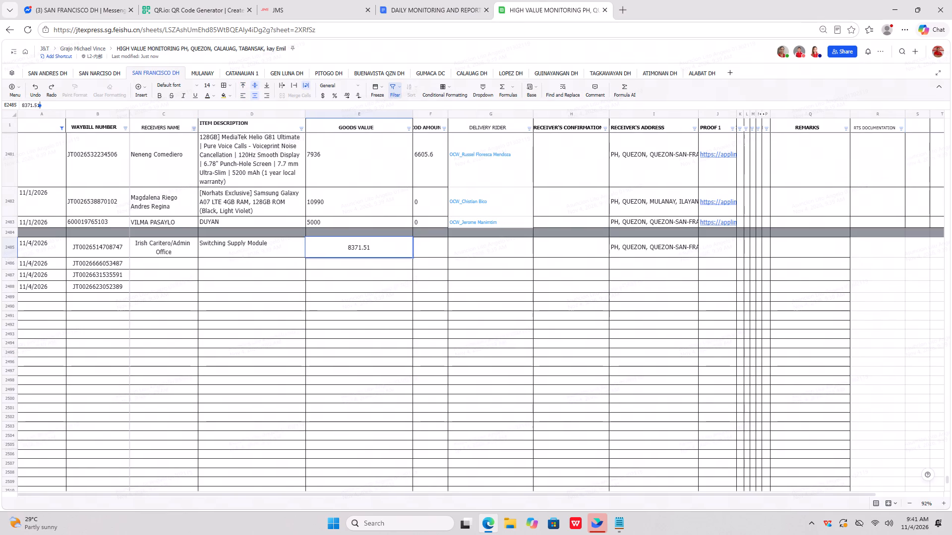
Copy the first waybill's COD amount, 8371.51, from JMS into the COD AMOUNT cell of row 2485.
left_click(282, 0)
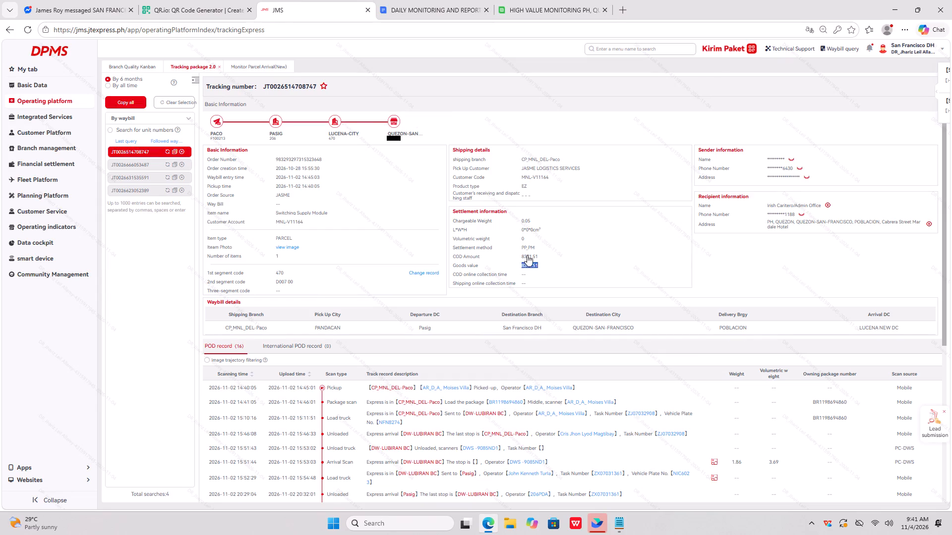
double_click(527, 255)
key("ctrl+c")
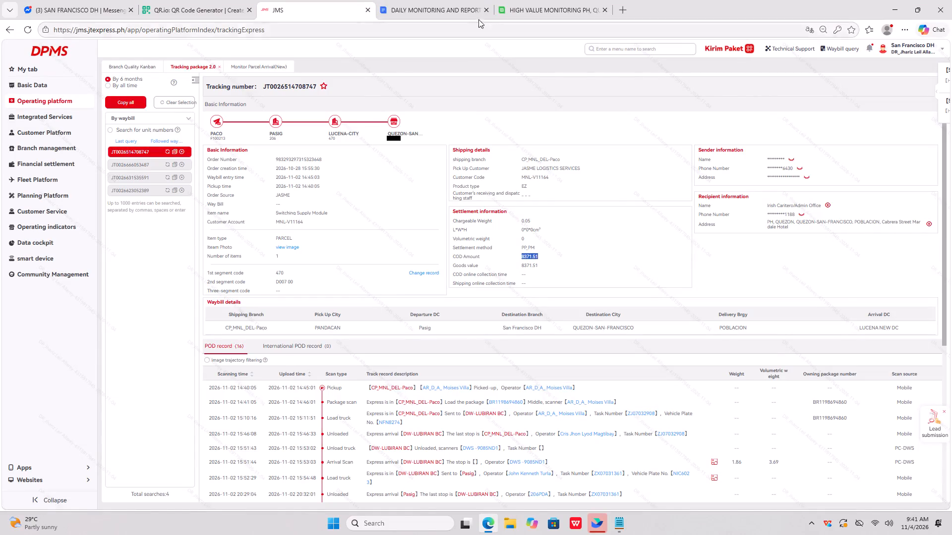
left_click(546, 7)
left_click(435, 242)
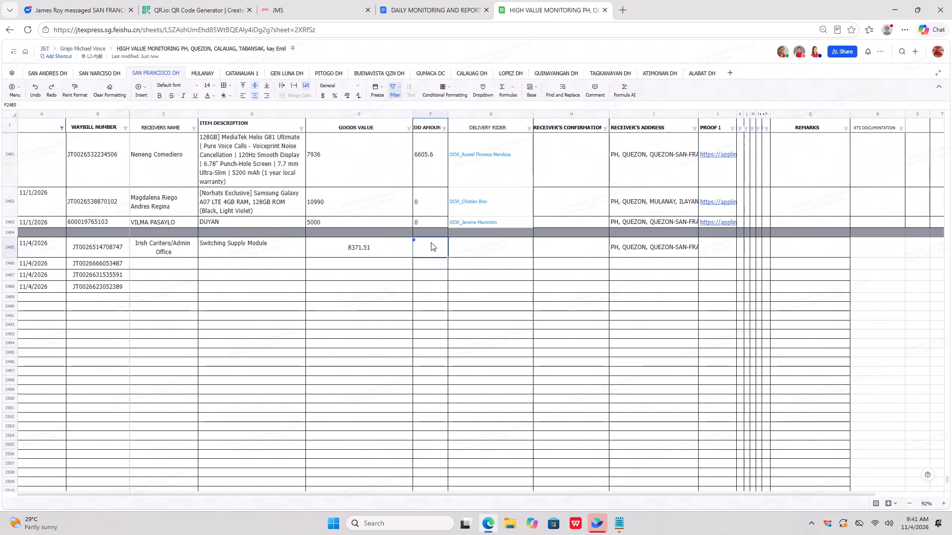
left_click(104, 105)
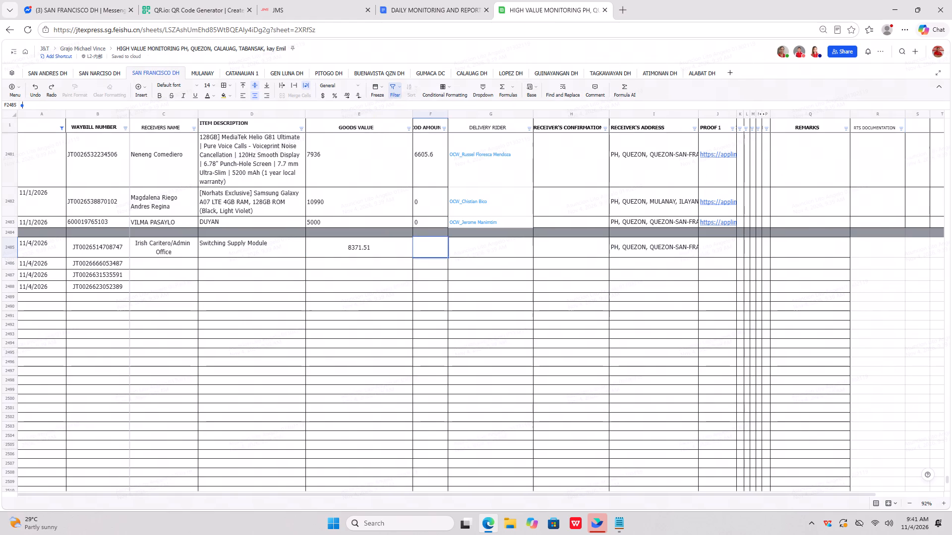
key("ctrl+v")
Copy the rider's name from the first waybill's Delivery Scan record into the DELIVERY RIDER cell of row 2485.
left_click(281, 5)
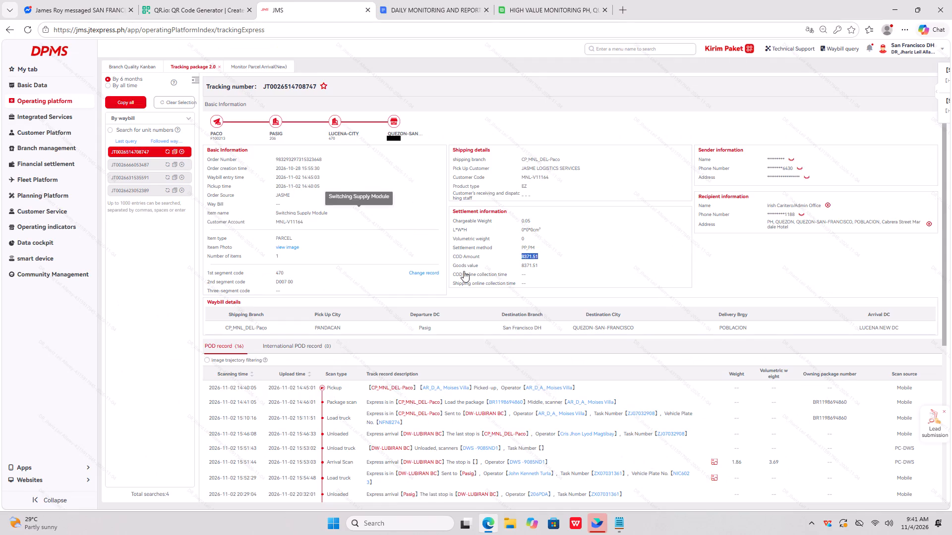
scroll(468, 276, "down", 8)
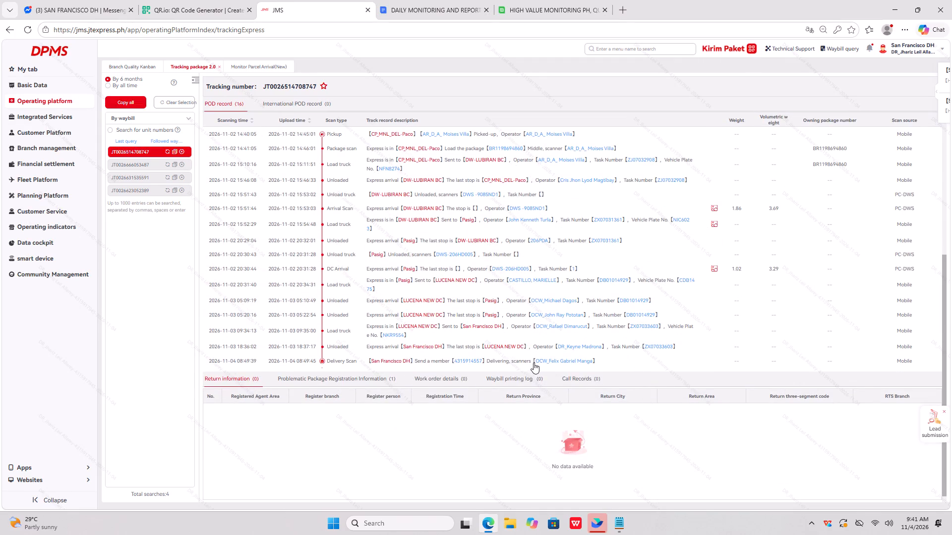
triple_click(535, 360)
left_click(535, 360)
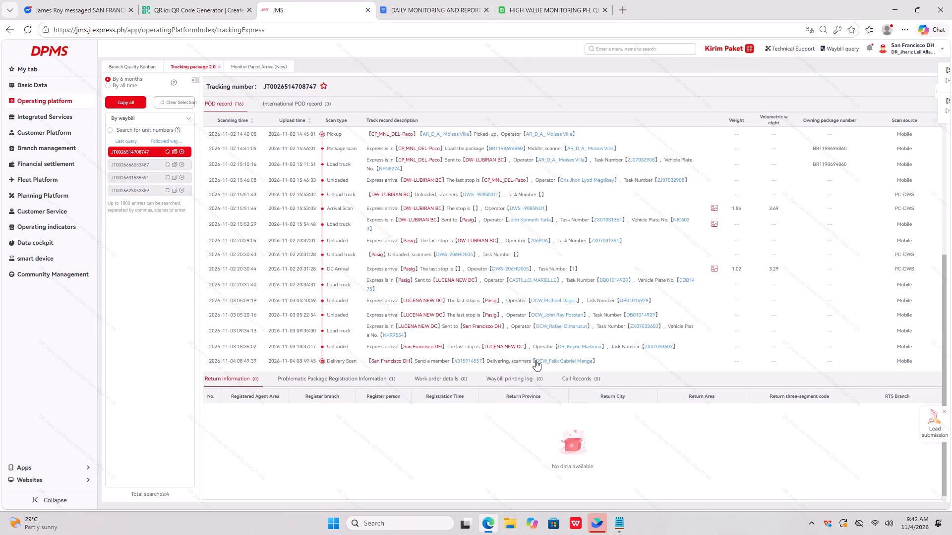
left_click(535, 360)
left_click_drag(535, 360, 583, 358)
key("ctrl+c")
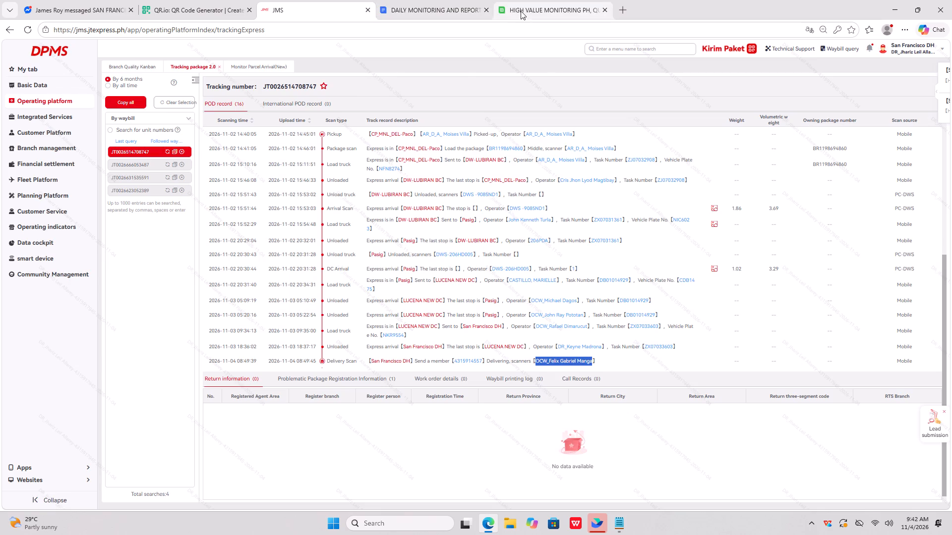
left_click(521, 10)
left_click(463, 249)
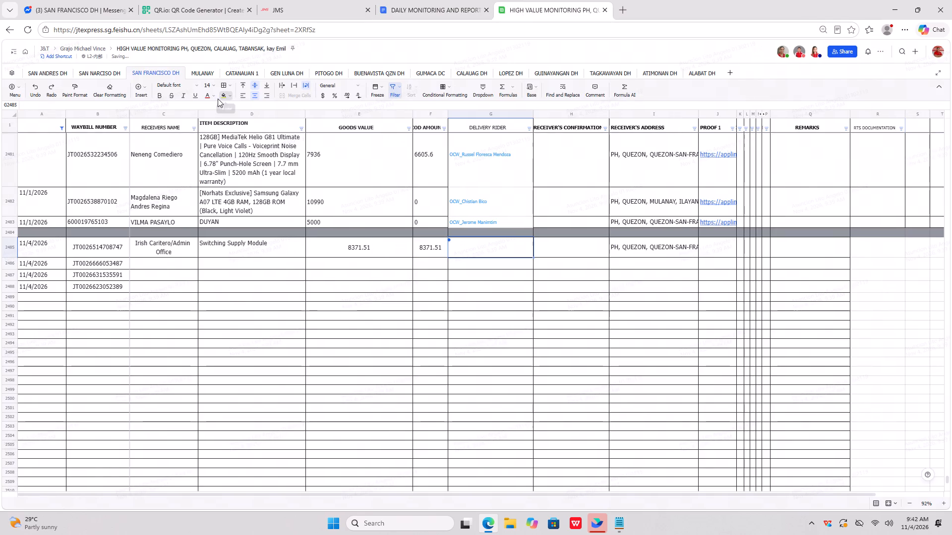
left_click(215, 103)
key("ctrl+v")
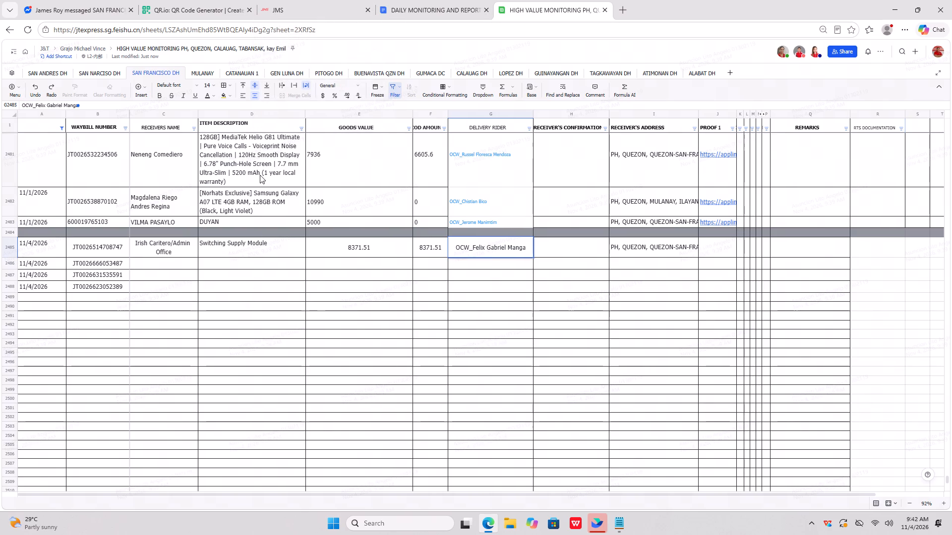
left_click(312, 19)
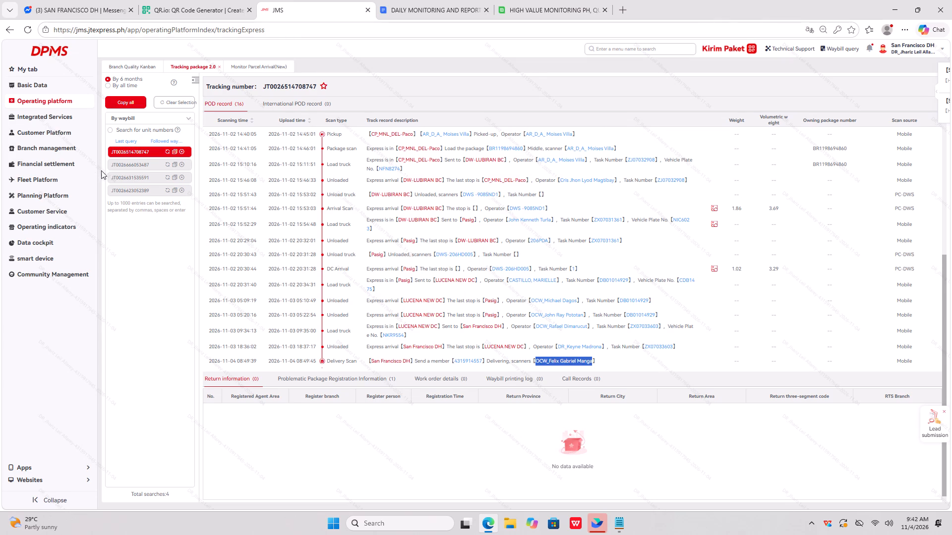
left_click(120, 161)
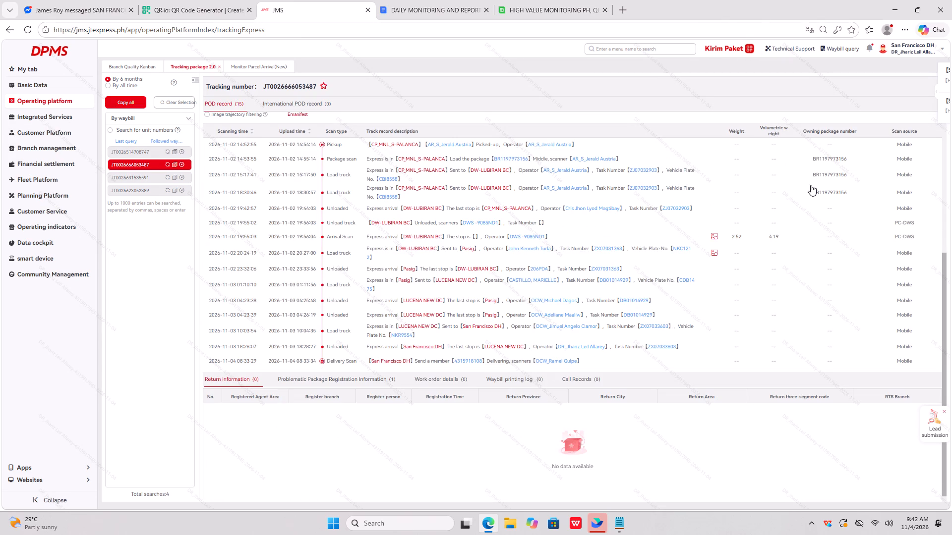
scroll(756, 292, "up", 6)
left_click(794, 205)
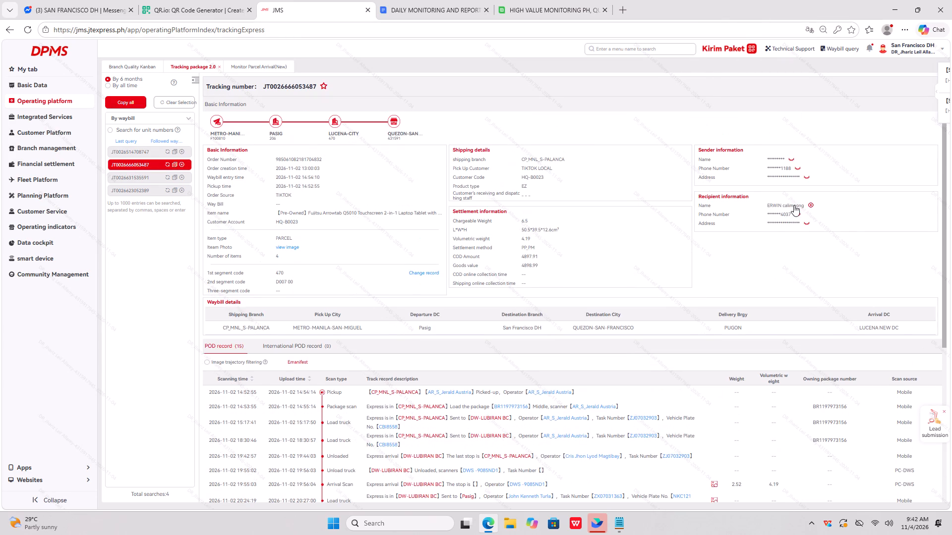
double_click(778, 205)
left_click(778, 205)
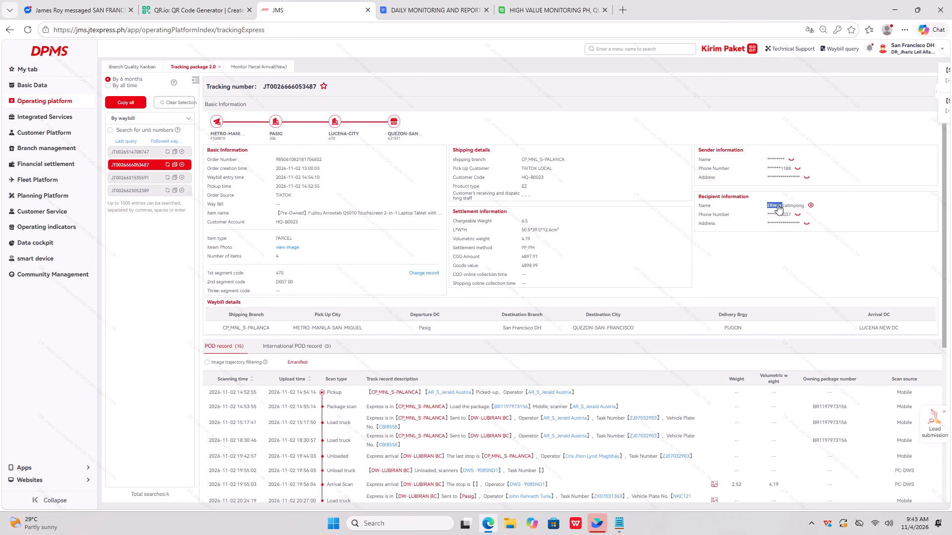
double_click(777, 204)
key("ctrl+c")
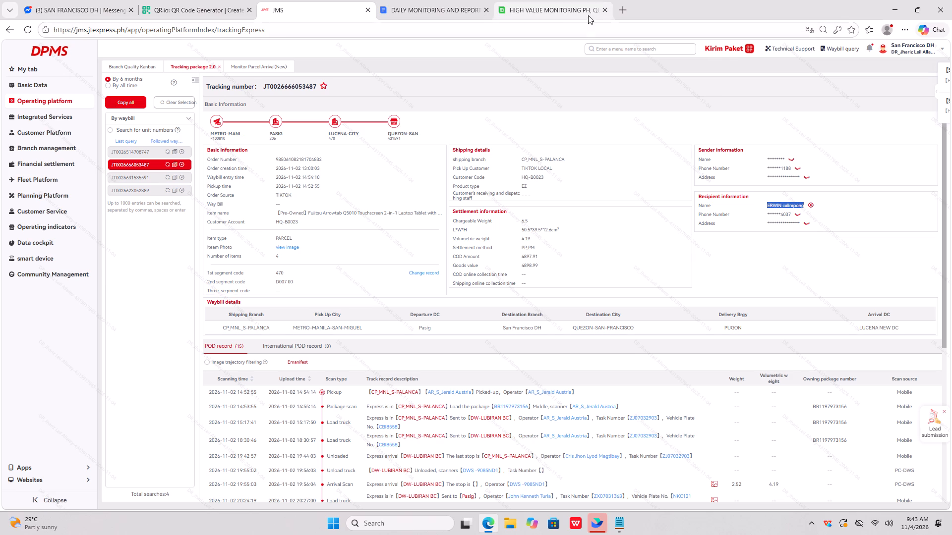
left_click(560, 10)
left_click(161, 264)
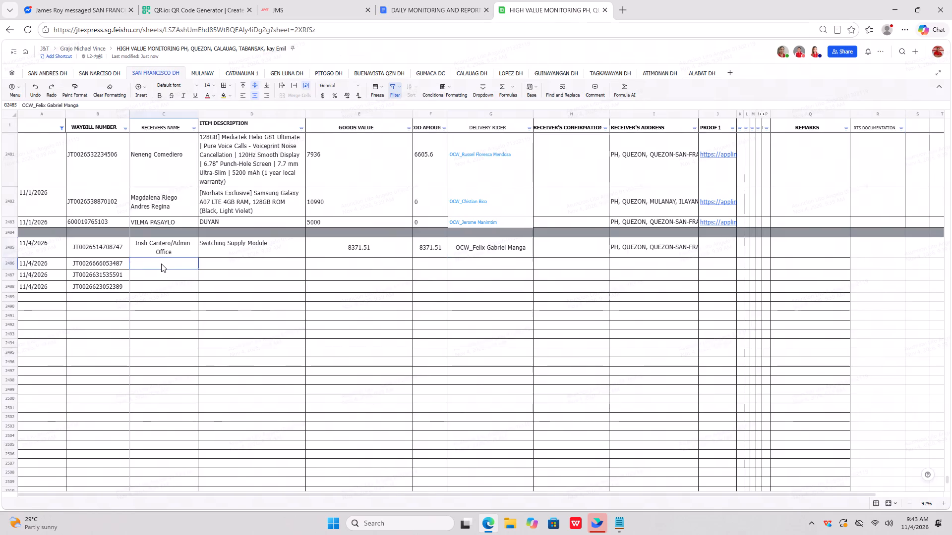
key("ctrl+v")
Reveal the second waybill's masked recipient address in JMS and copy it.
left_click(293, 2)
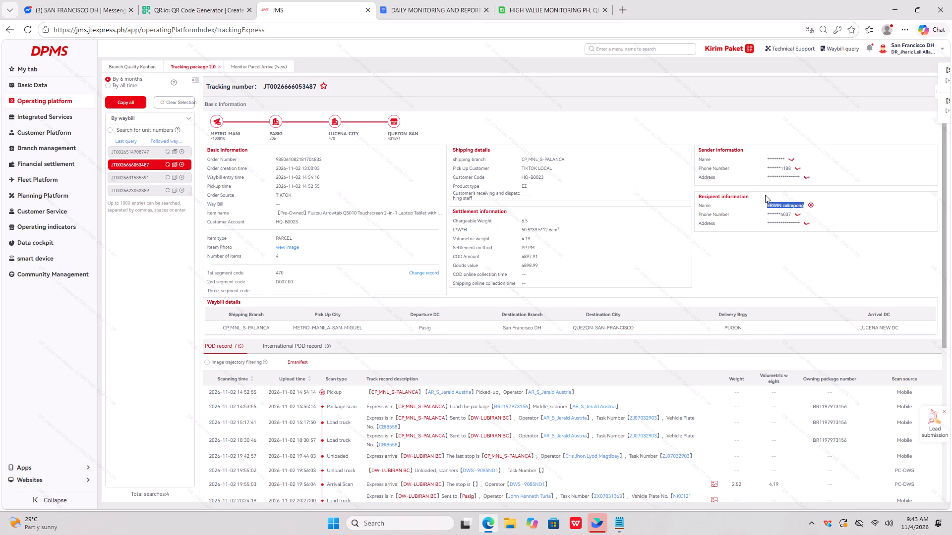
left_click(807, 224)
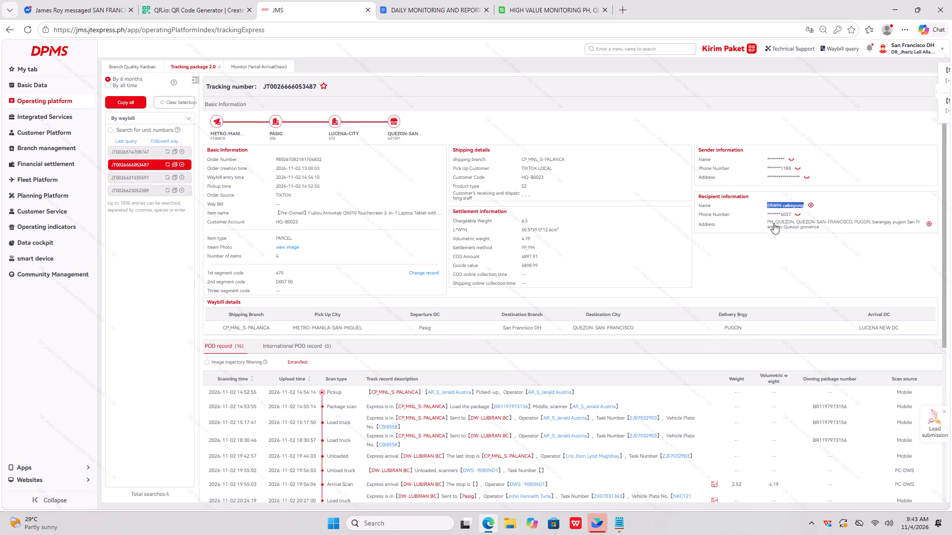
triple_click(773, 223)
left_click(772, 222)
key("ctrl+c")
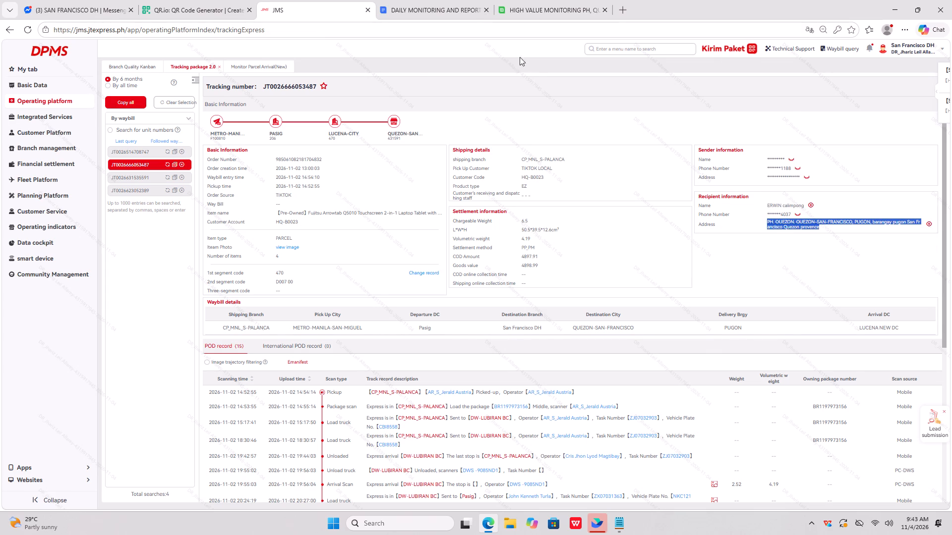
Change the date of row 2485 in the monitoring sheet to 11/3/2026.
left_click(534, 4)
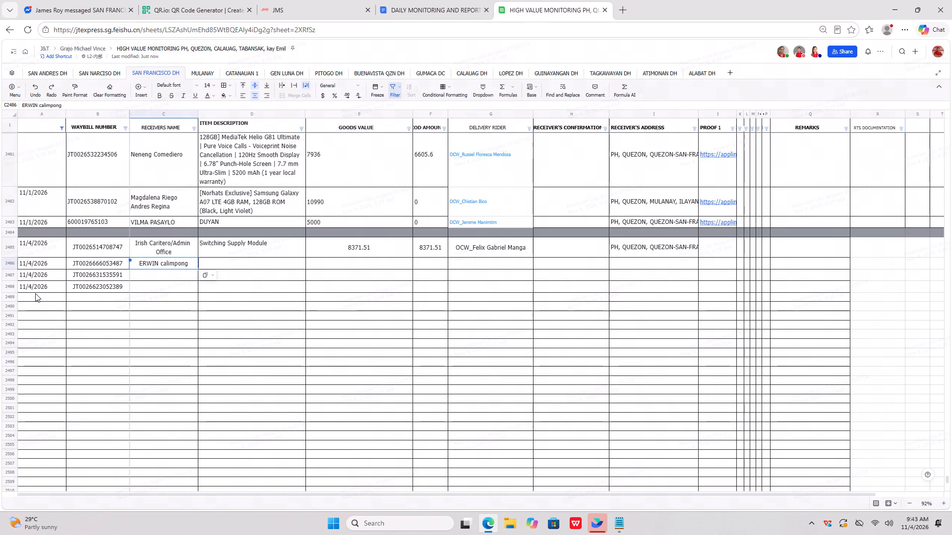
scroll(167, 209, "up", 9)
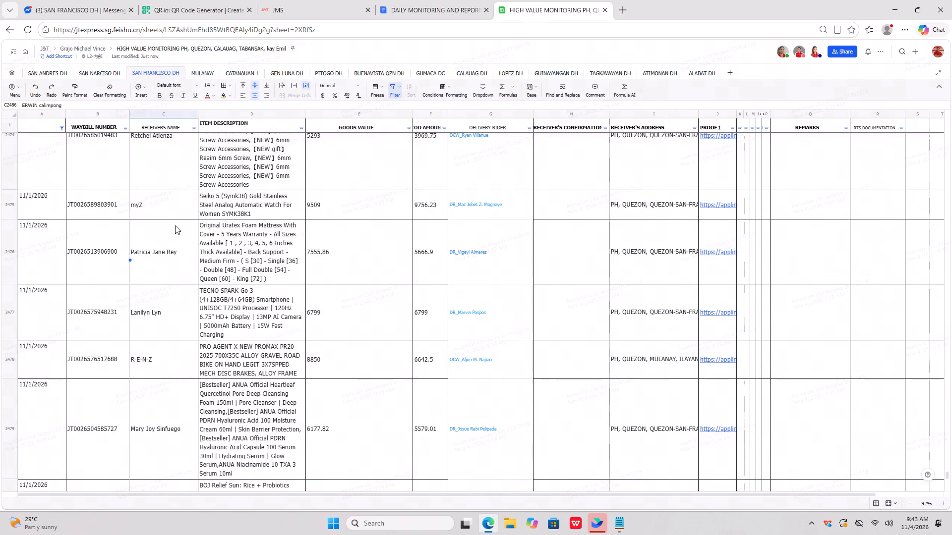
scroll(182, 227, "up", 4)
scroll(183, 229, "down", 13)
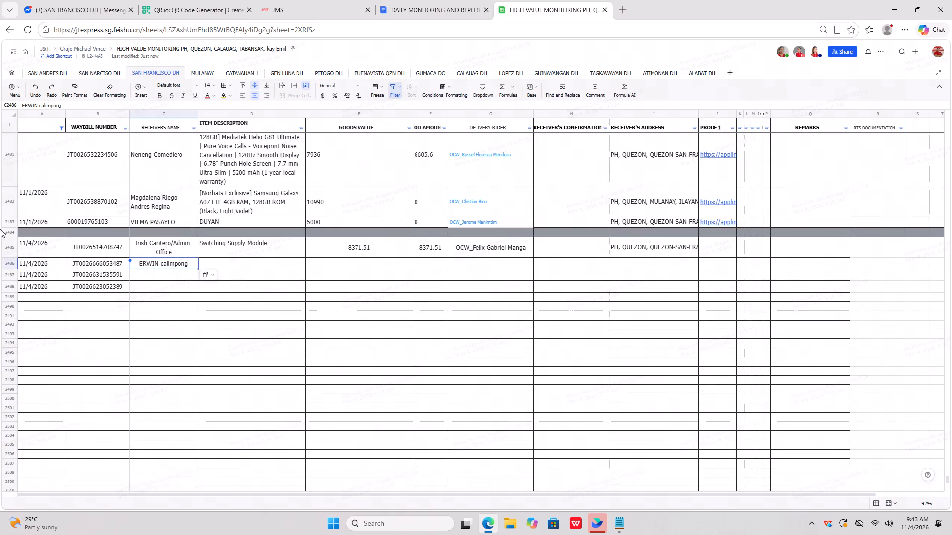
double_click(30, 244)
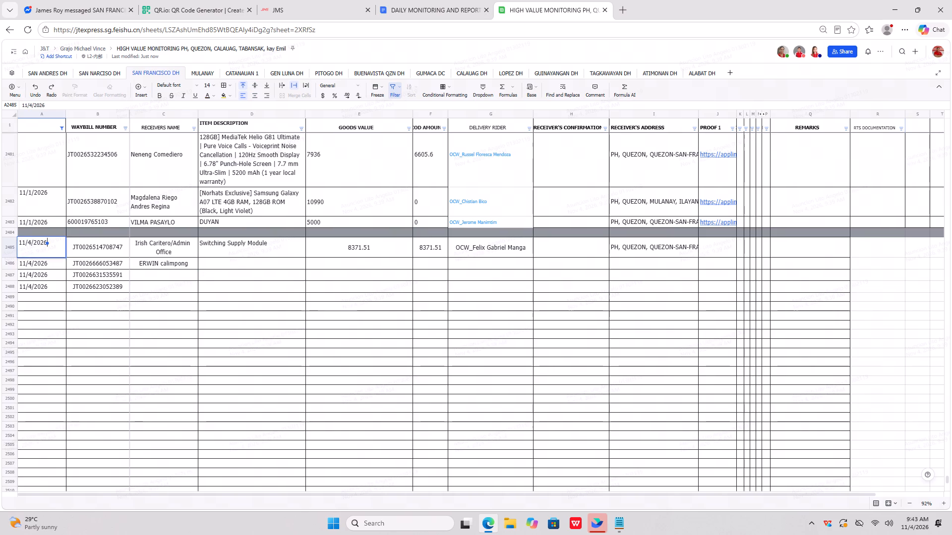
left_click(30, 241)
left_click(30, 241)
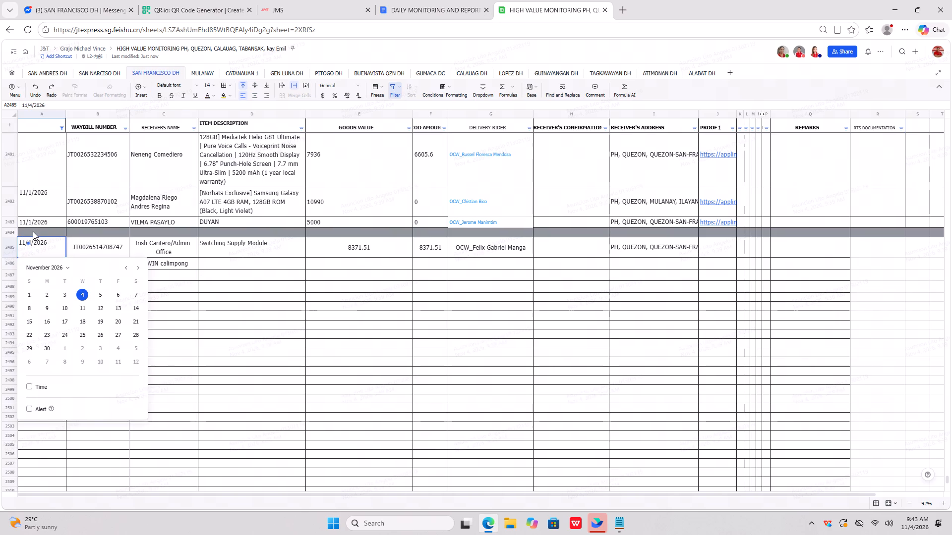
key("Right")
key("3")
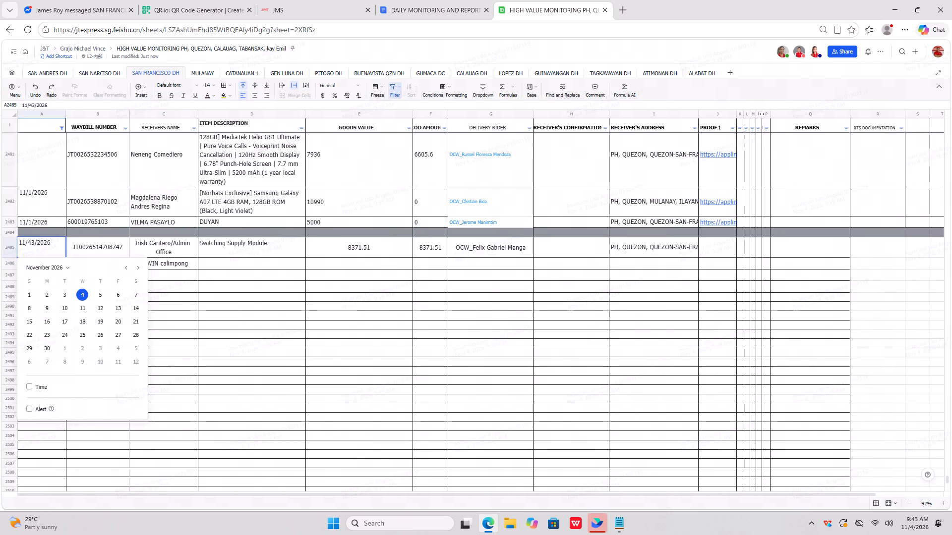
key("Return")
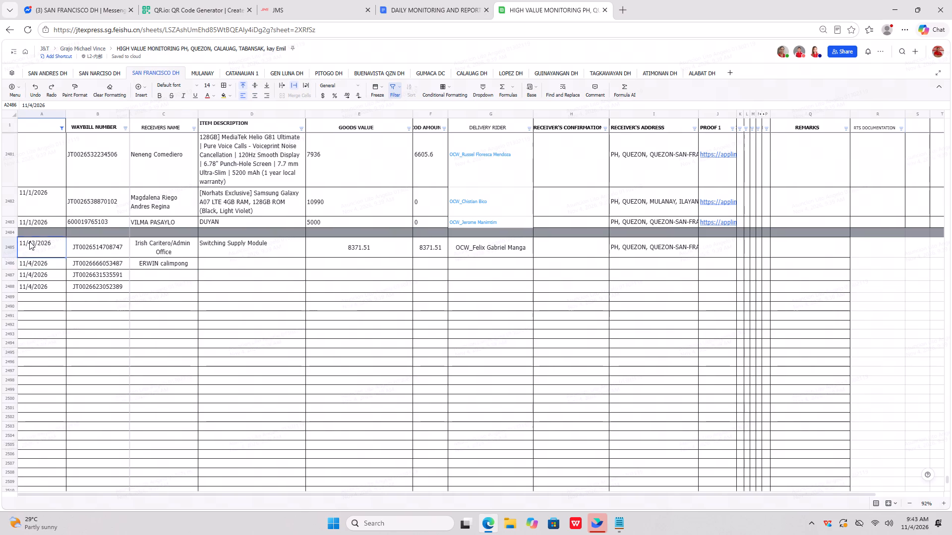
double_click(29, 241)
left_click(34, 242)
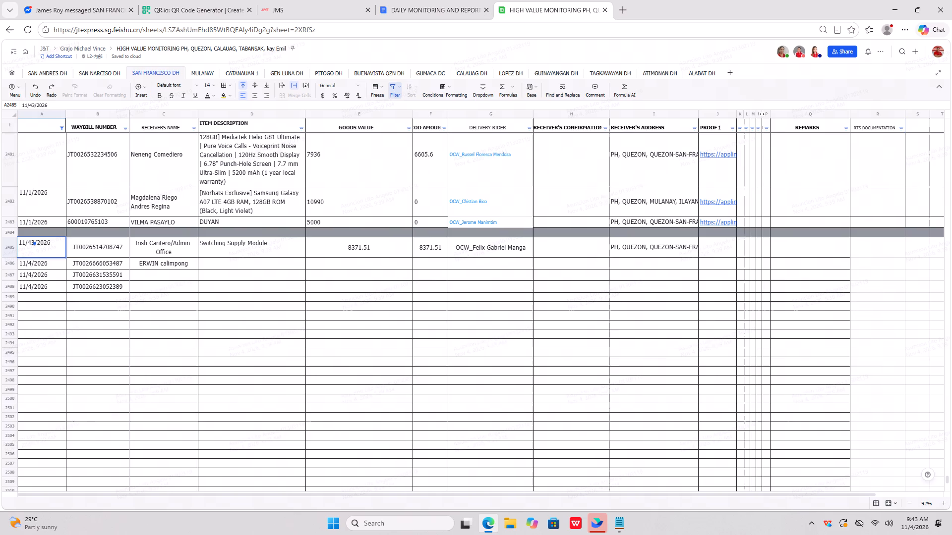
key("BackSpace")
key("BackSpace")
key("3")
key("Return")
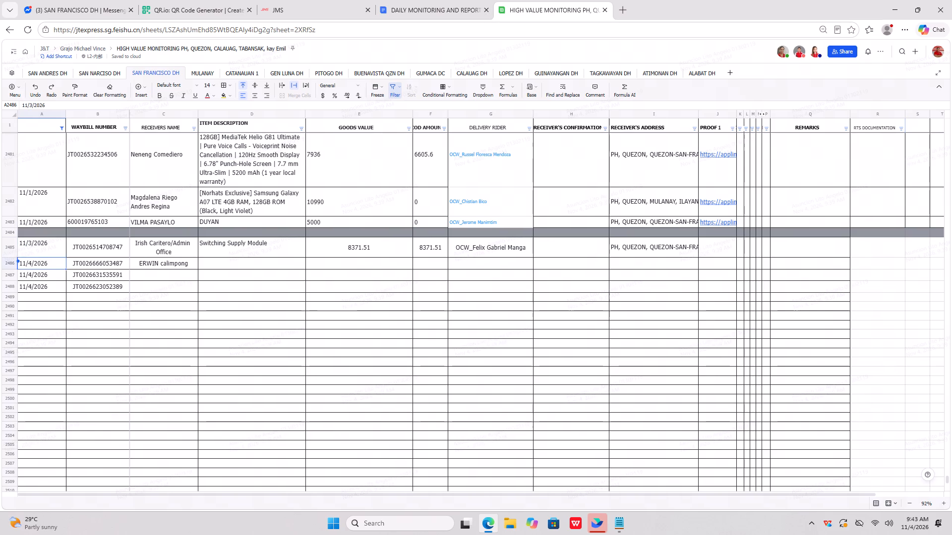
Copy the 11/3/2026 date from row 2485 into the date cells of rows 2486 to 2488.
left_click(49, 248)
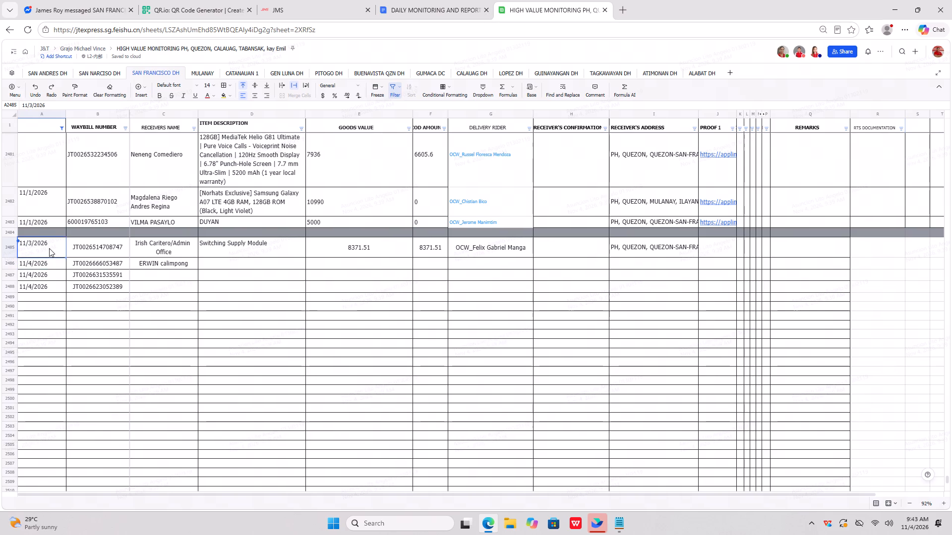
key("ctrl+c")
left_click_drag(44, 260, 43, 282)
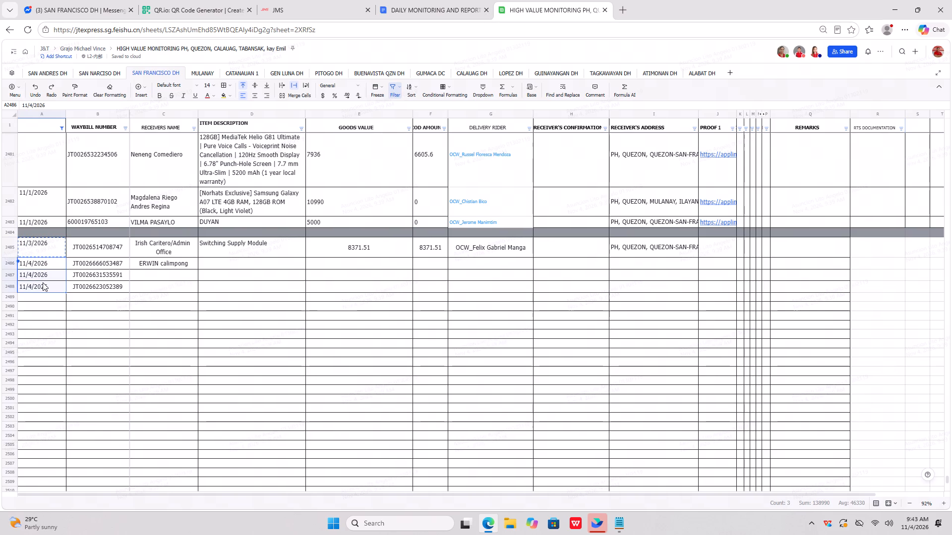
key("ctrl+v")
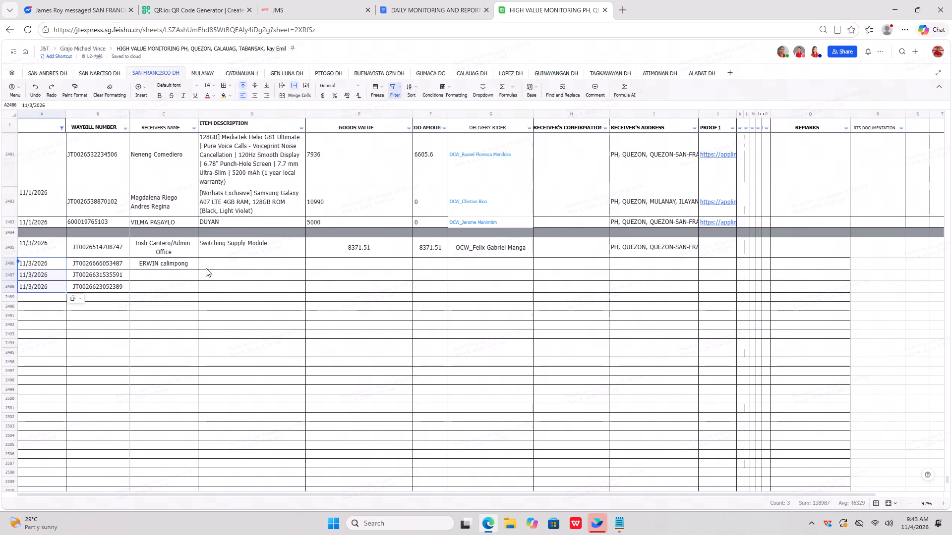
Copy the second waybill's recipient address from JMS into the RECEIVER'S ADDRESS cell of row 2486.
left_click(213, 263)
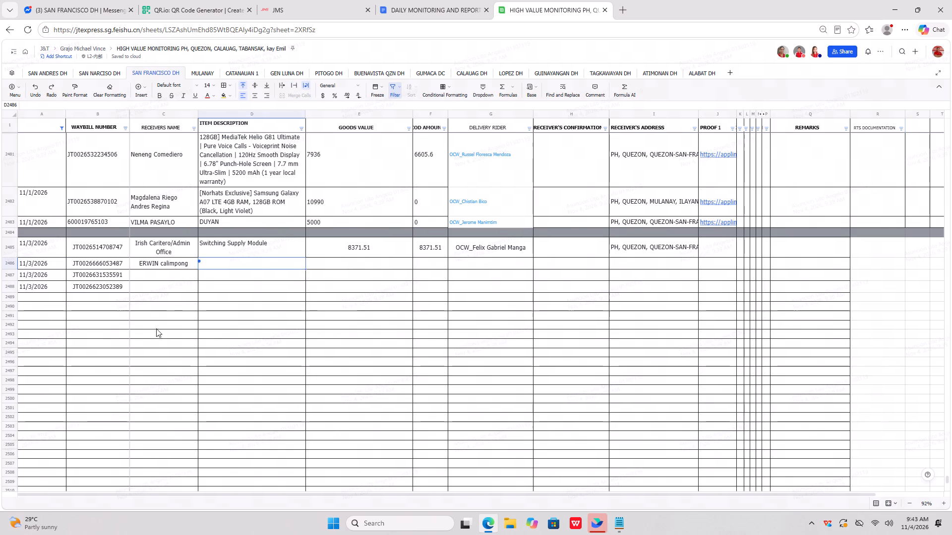
left_click(281, 8)
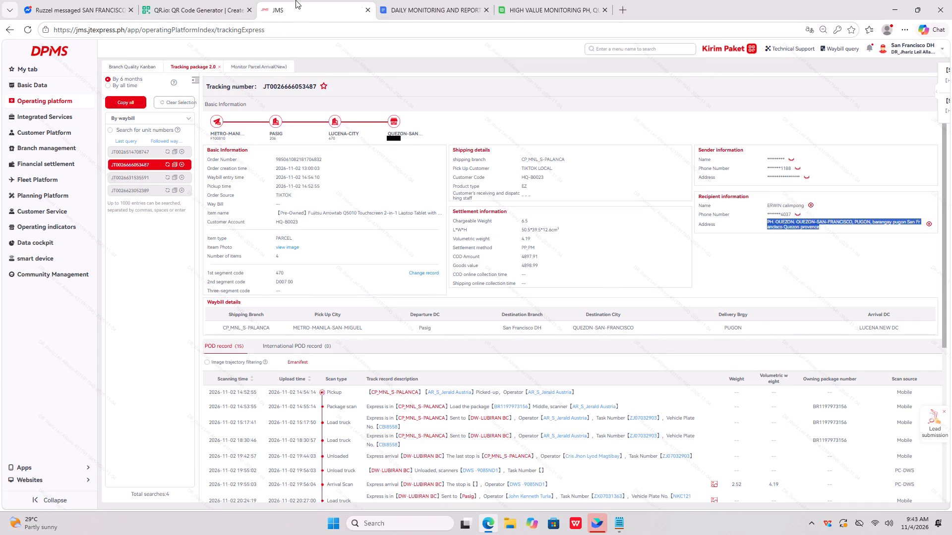
left_click(537, 10)
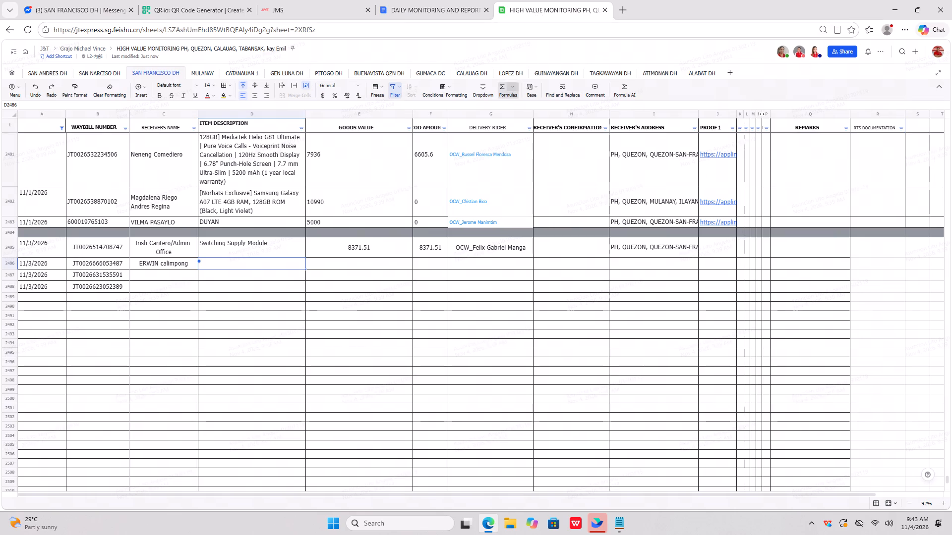
left_click(318, 15)
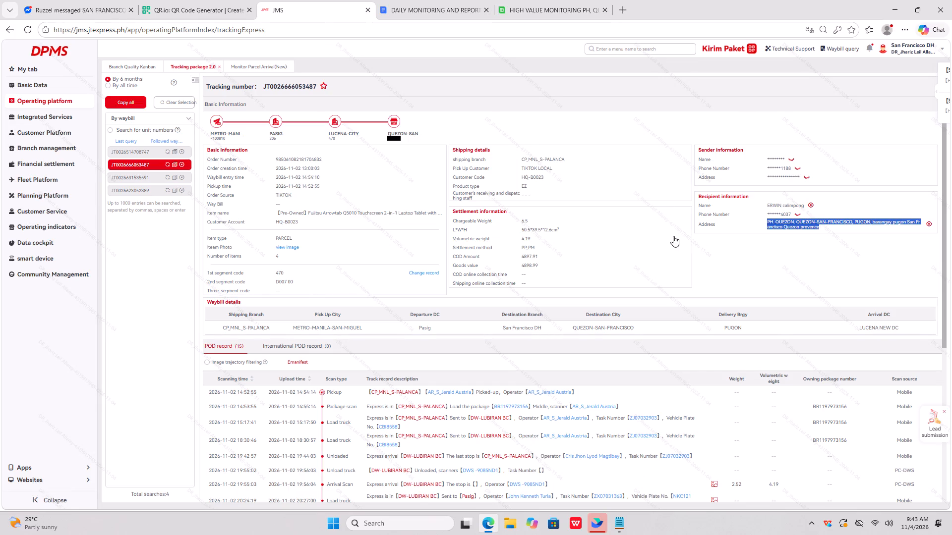
key("ctrl+c")
left_click(543, 0)
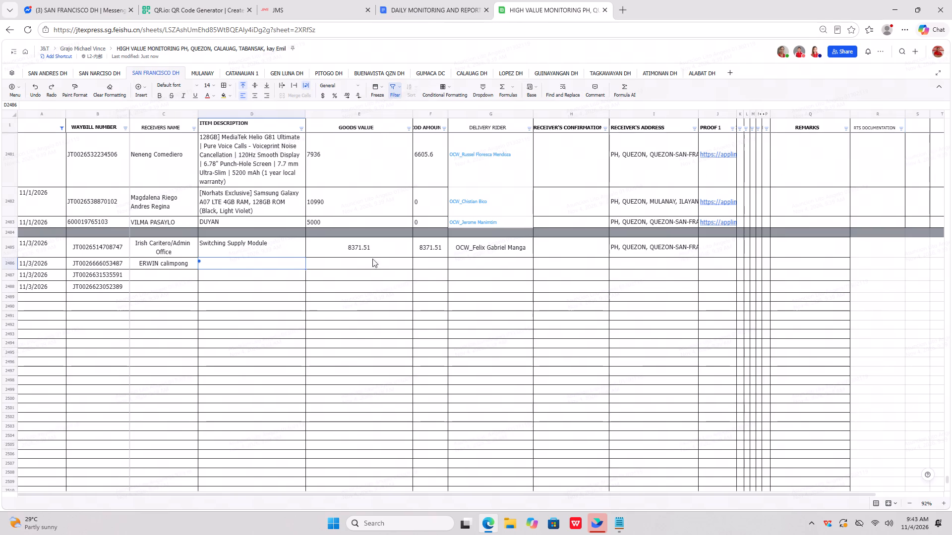
left_click(614, 260)
key("ctrl+v")
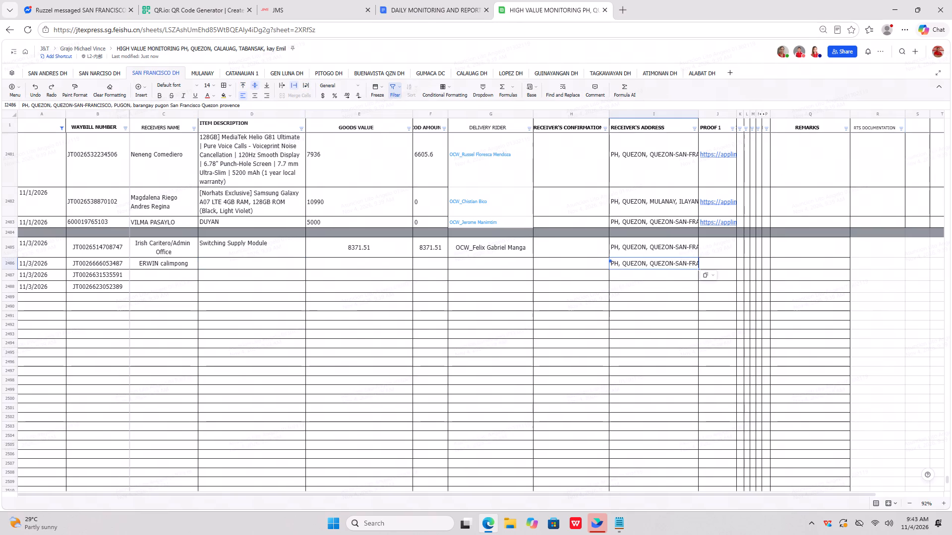
Copy the second waybill's full item name, the pre-owned Fujitsu Arrowtab Q5010 bundle, from JMS into the ITEM DESCRIPTION cell of row 2486.
left_click(308, 16)
left_click(316, 212)
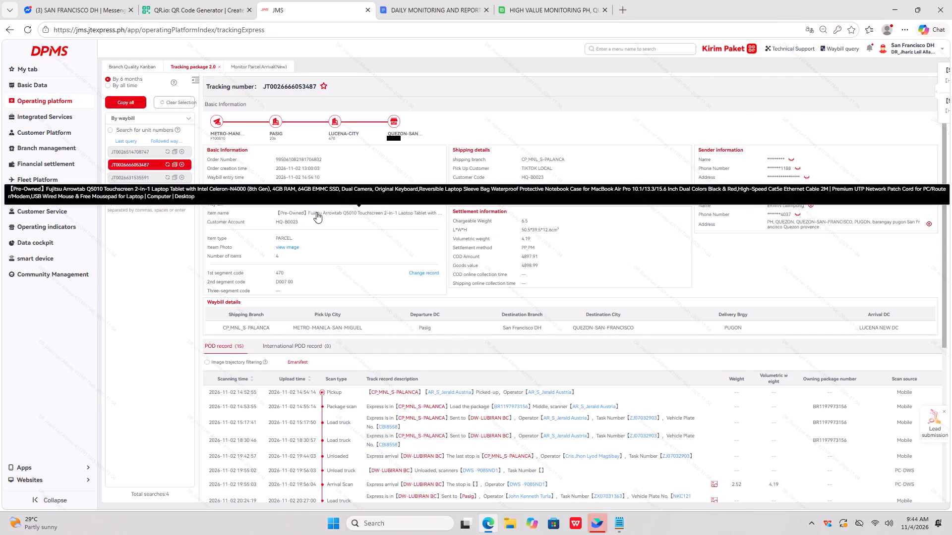
triple_click(319, 187)
left_click(319, 187)
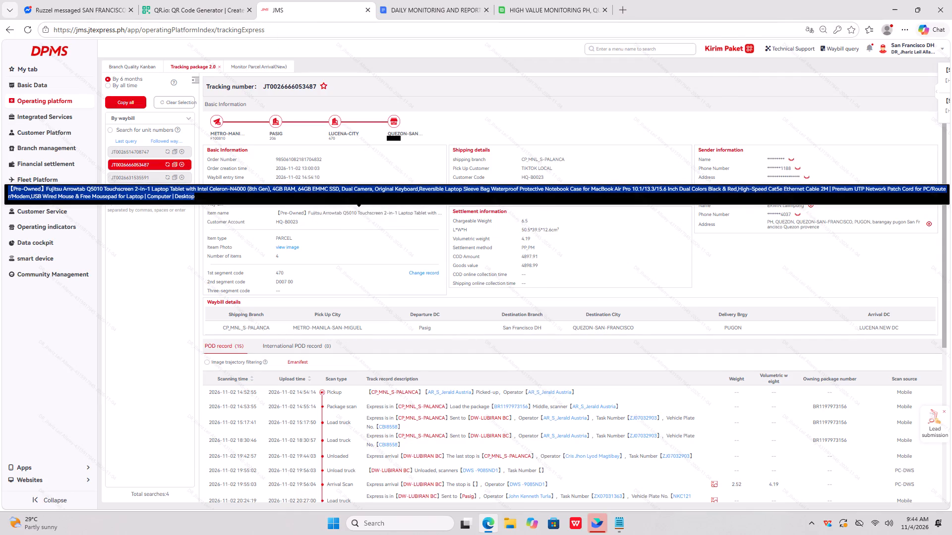
key("ctrl+c")
left_click(530, 3)
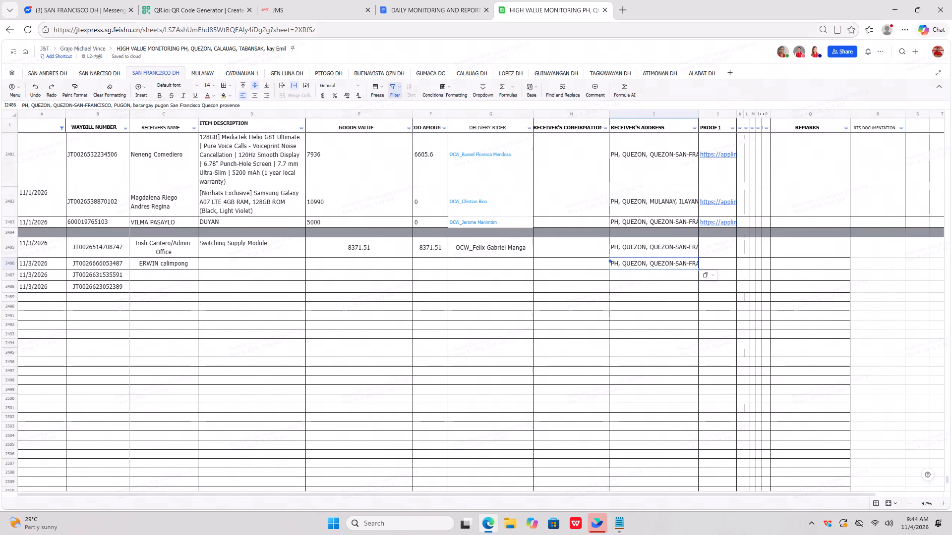
left_click(209, 254)
left_click(203, 261)
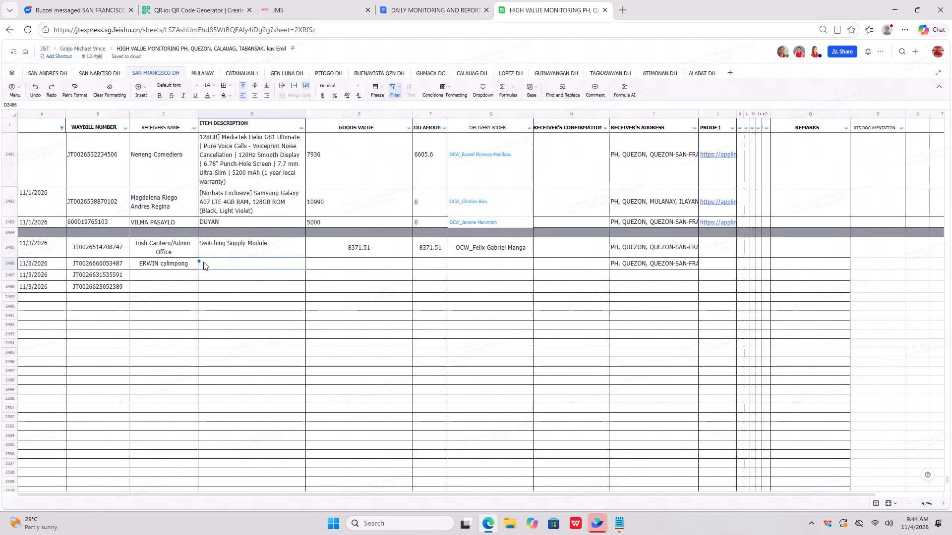
key("ctrl+v")
Copy the second waybill's goods value, 4898.99, from JMS into the GOODS VALUE cell of row 2486.
left_click(340, 5)
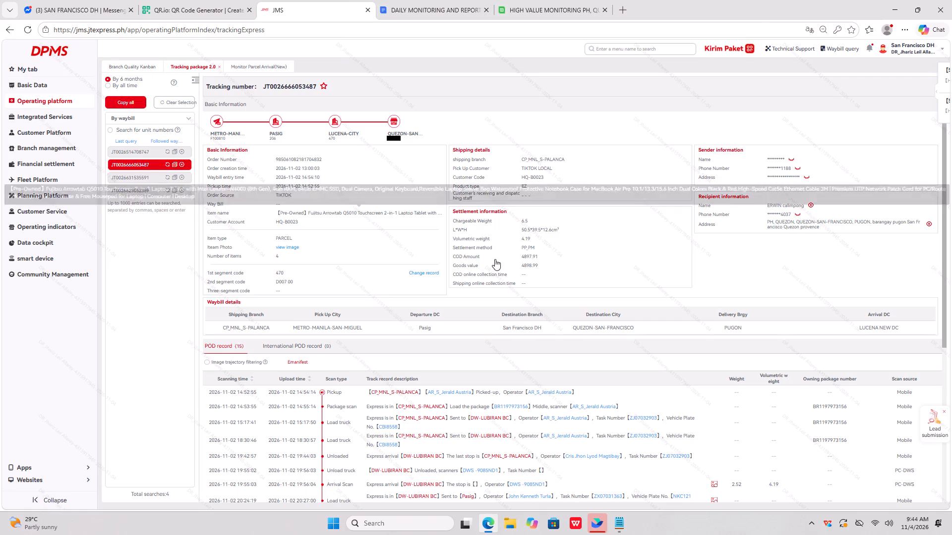
double_click(529, 265)
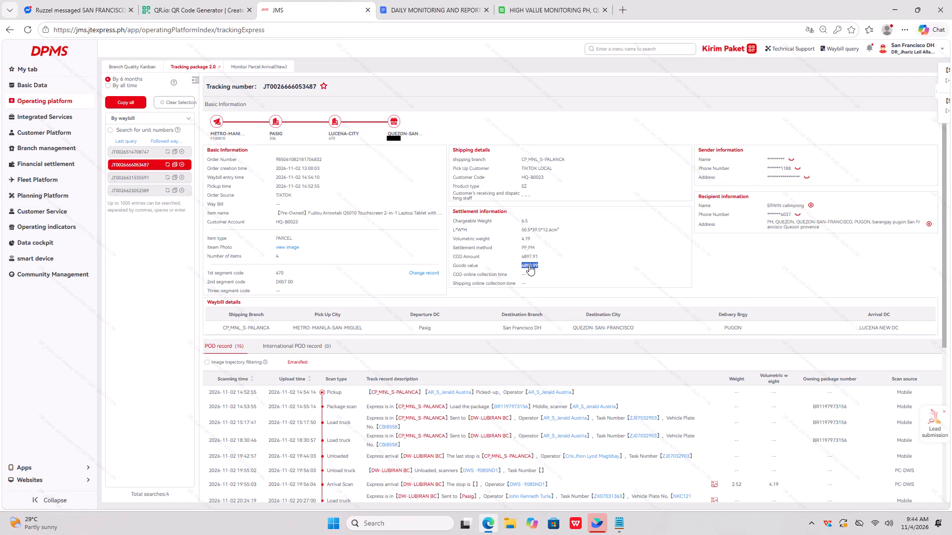
key("ctrl+c")
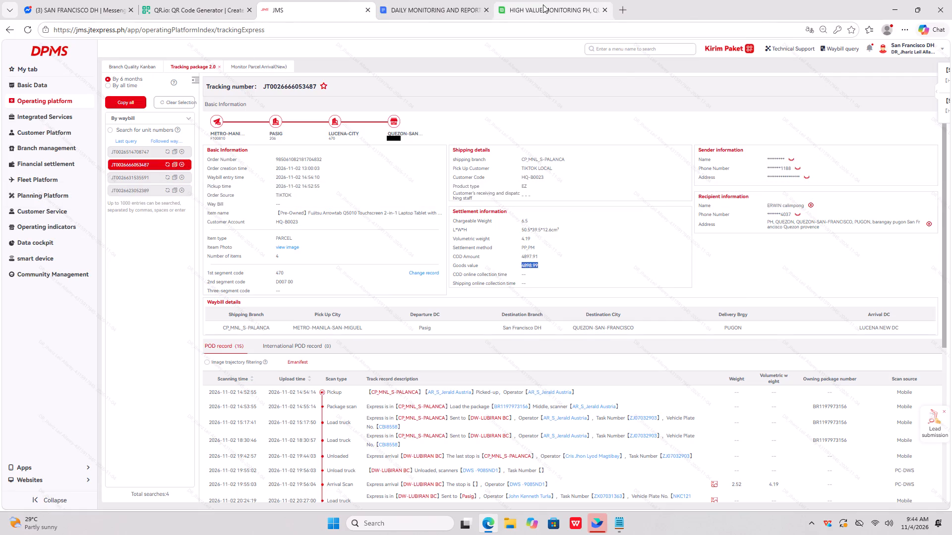
left_click(543, 4)
left_click(332, 314)
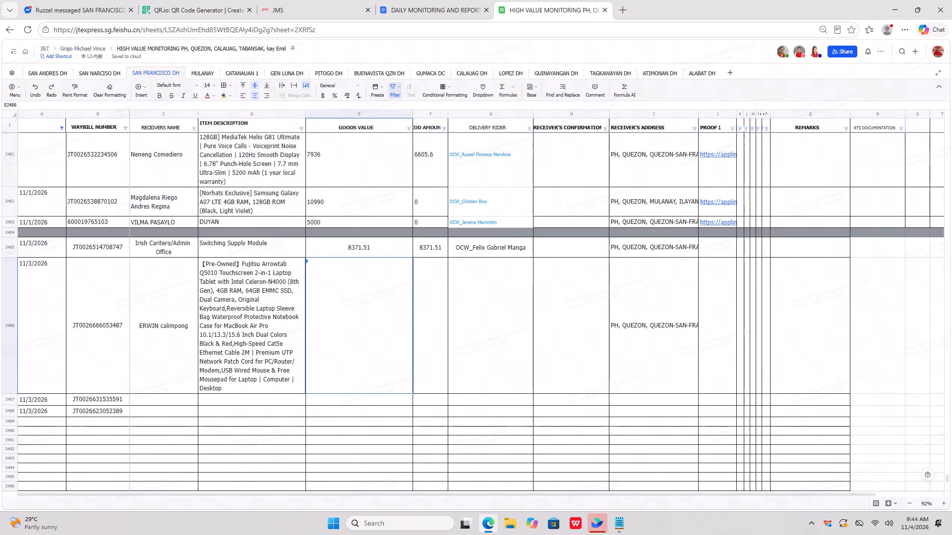
left_click(194, 102)
key("ctrl+v")
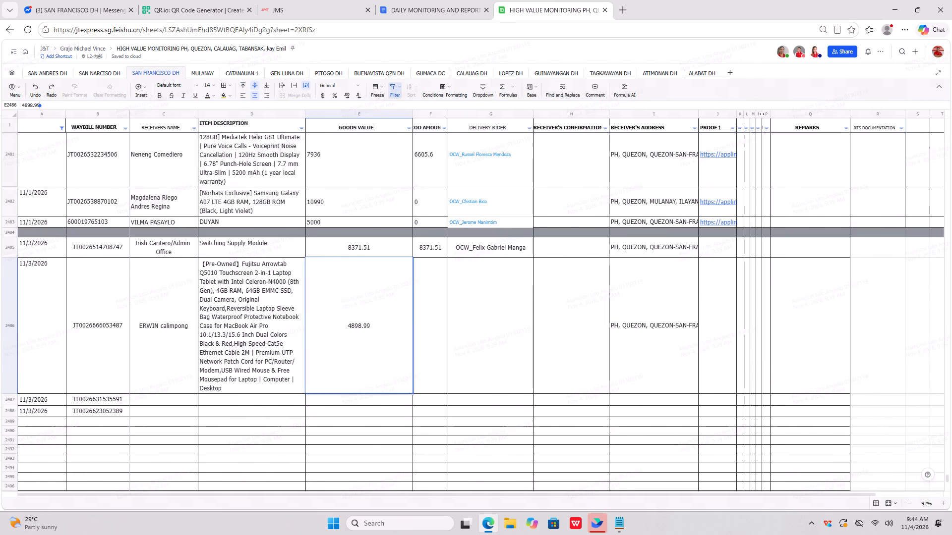
Copy the second waybill's COD amount, 4897.91, from JMS into the COD AMOUNT cell of row 2486.
left_click(312, 4)
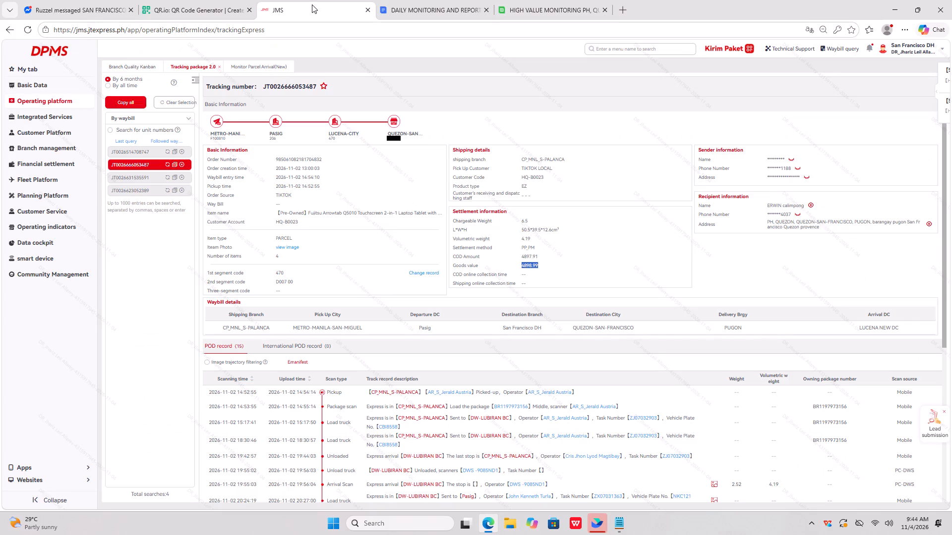
double_click(528, 256)
key("ctrl+c")
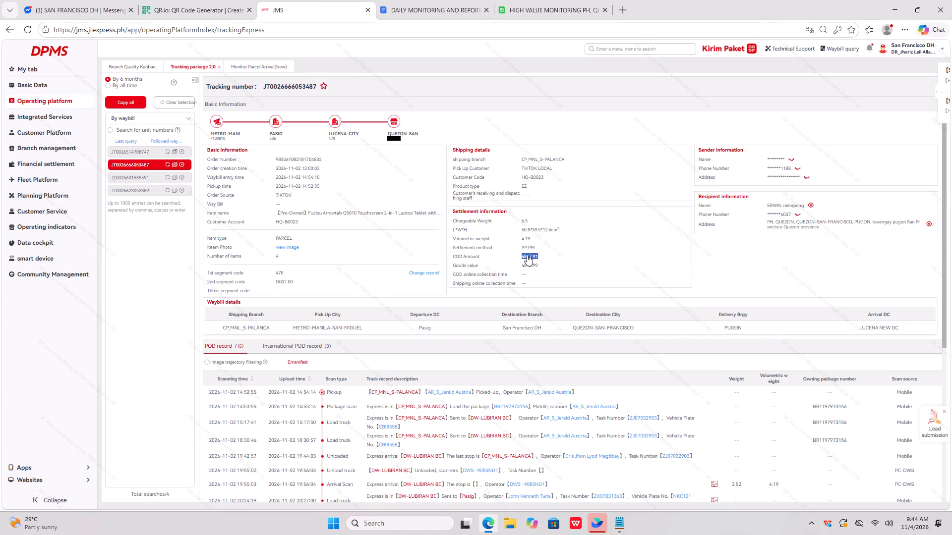
left_click(549, 8)
left_click(423, 350)
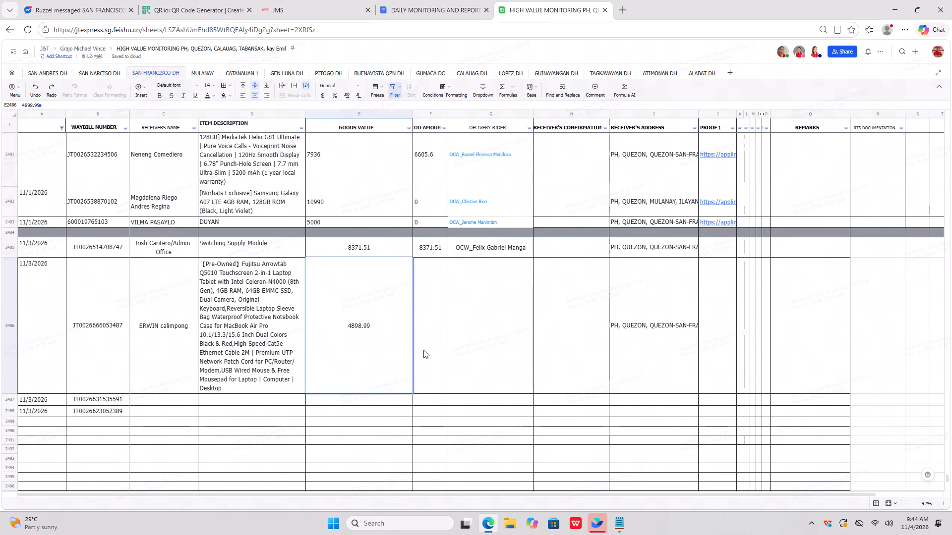
left_click(76, 103)
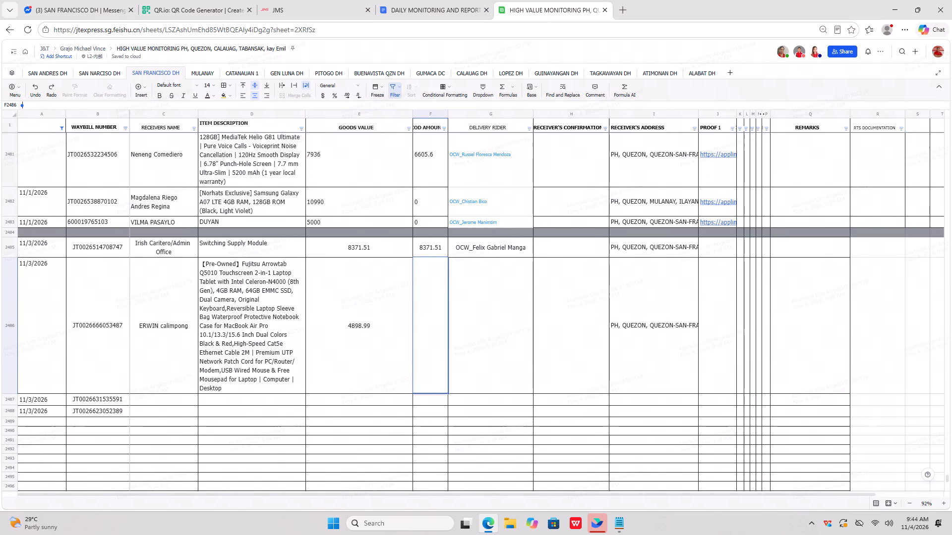
key("ctrl+v")
Copy the rider's name from the second waybill's Delivery Scan record in JMS into the DELIVERY RIDER cell of row 2486.
left_click(503, 368)
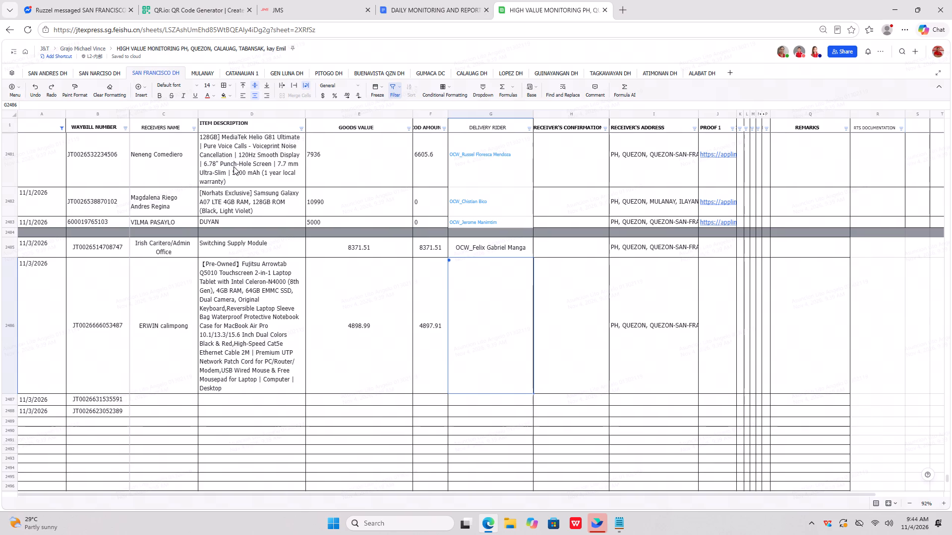
left_click(289, 2)
scroll(505, 326, "down", 9)
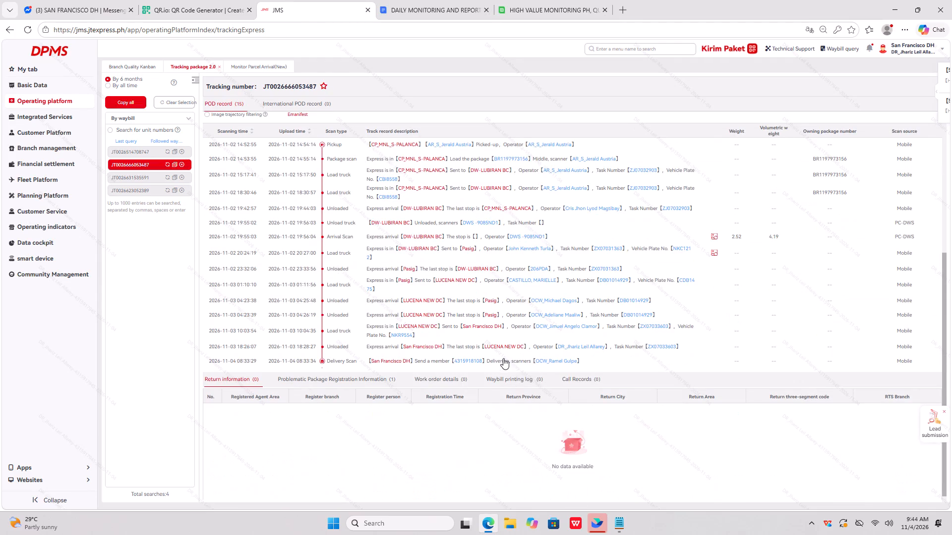
double_click(536, 363)
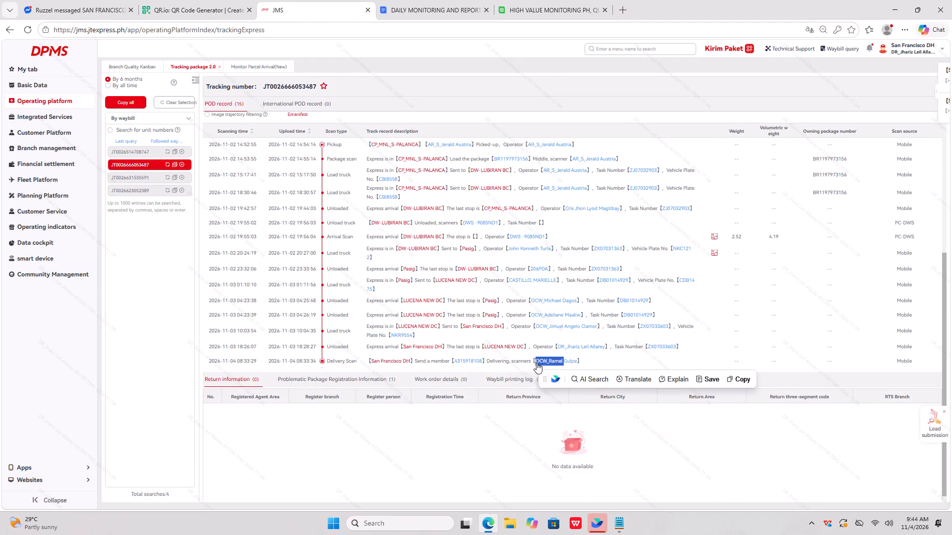
left_click(536, 363)
left_click(536, 362)
left_click_drag(536, 361, 568, 360)
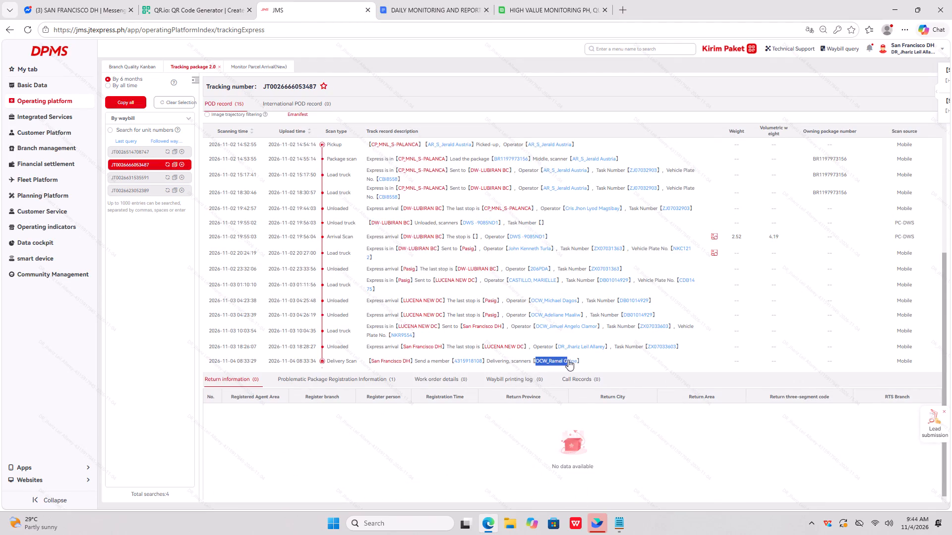
left_click_drag(568, 360, 577, 363)
key("ctrl+c")
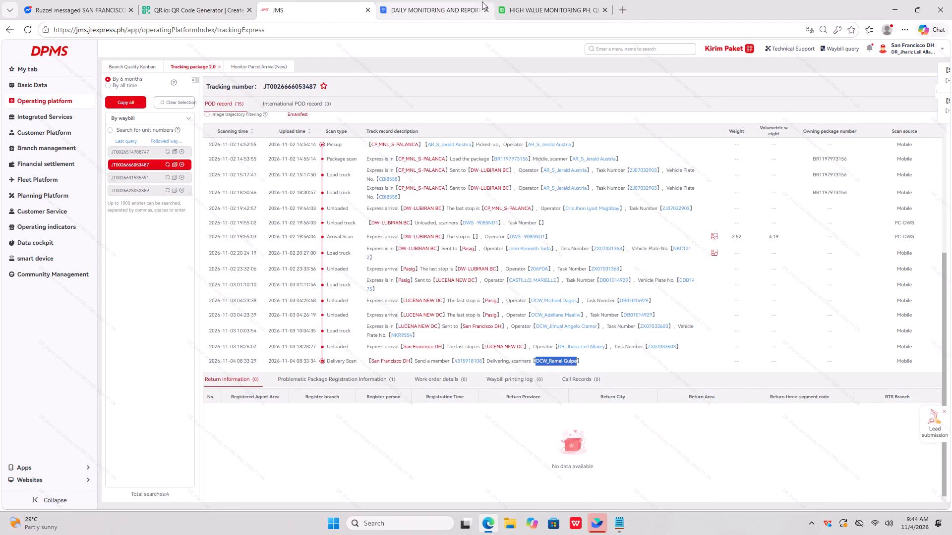
left_click(523, 0)
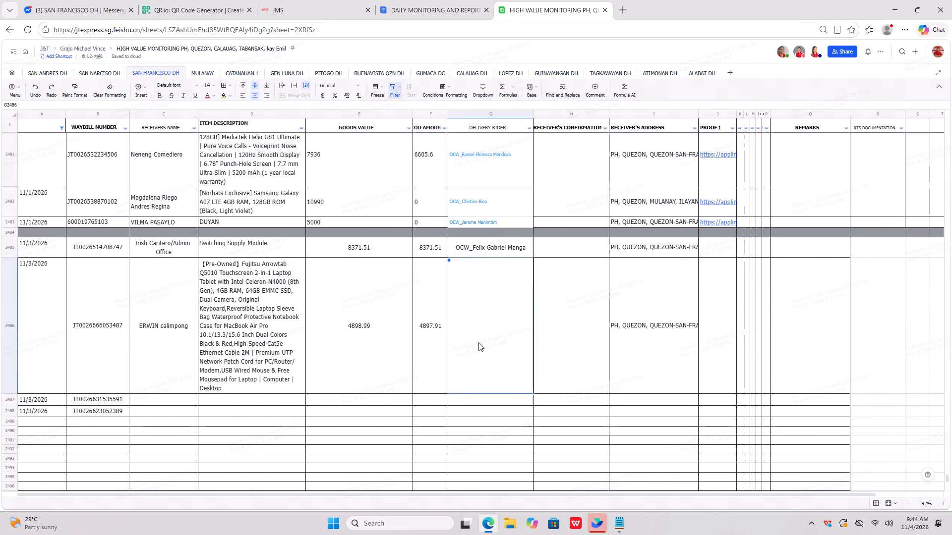
left_click(477, 351)
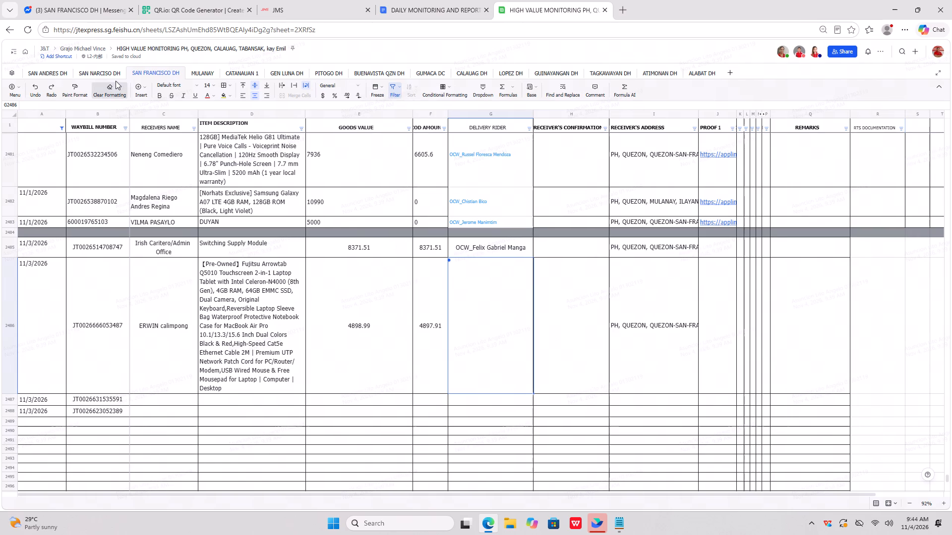
left_click(110, 105)
key("ctrl+v")
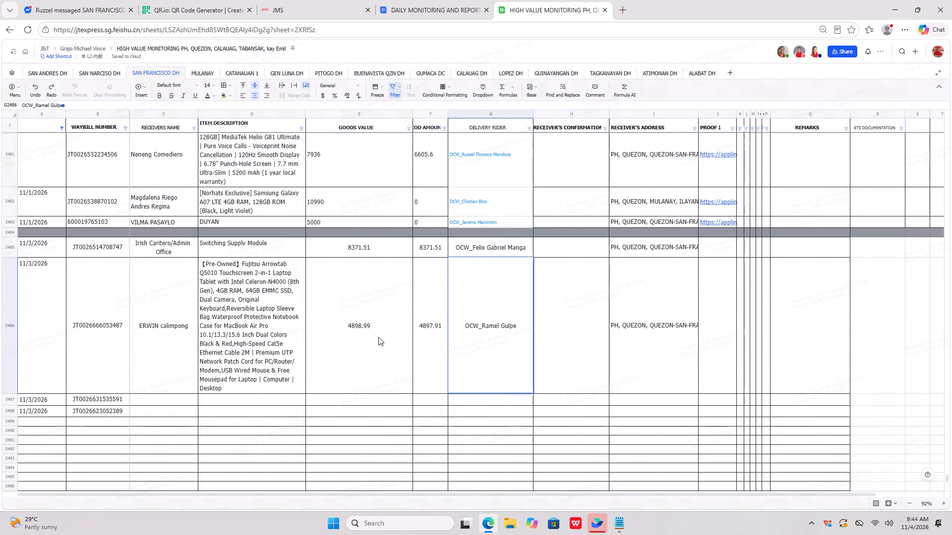
Reveal the third waybill's recipient name and address in JMS and copy the name.
left_click(145, 398)
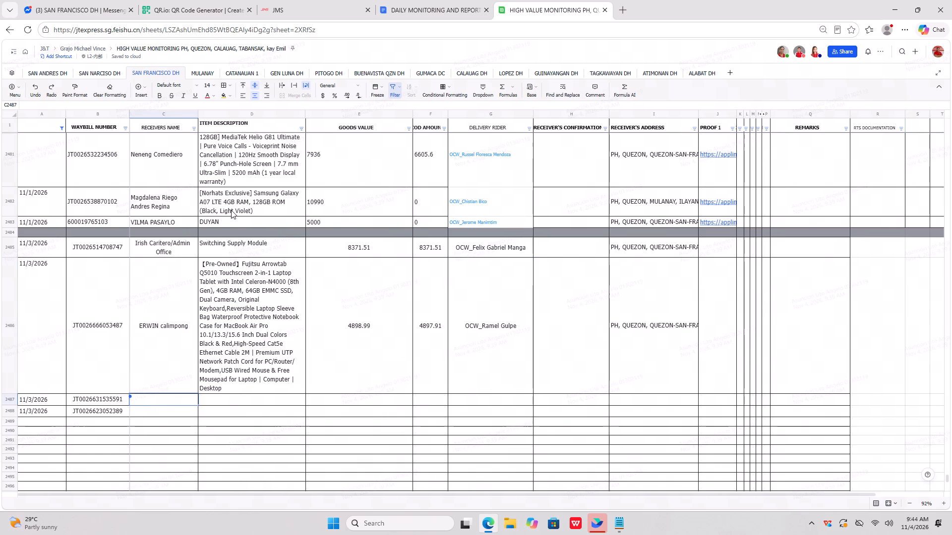
left_click(340, 5)
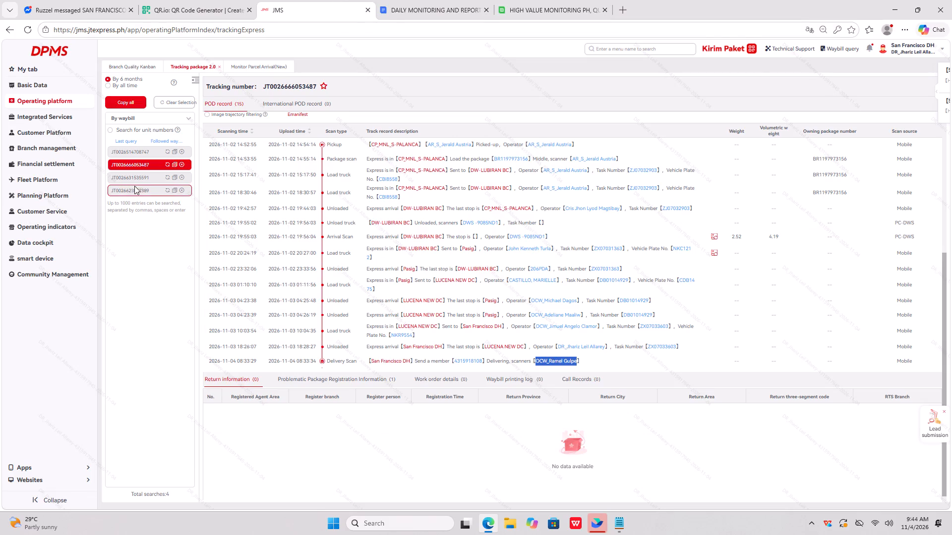
left_click(138, 176)
scroll(588, 236, "up", 3)
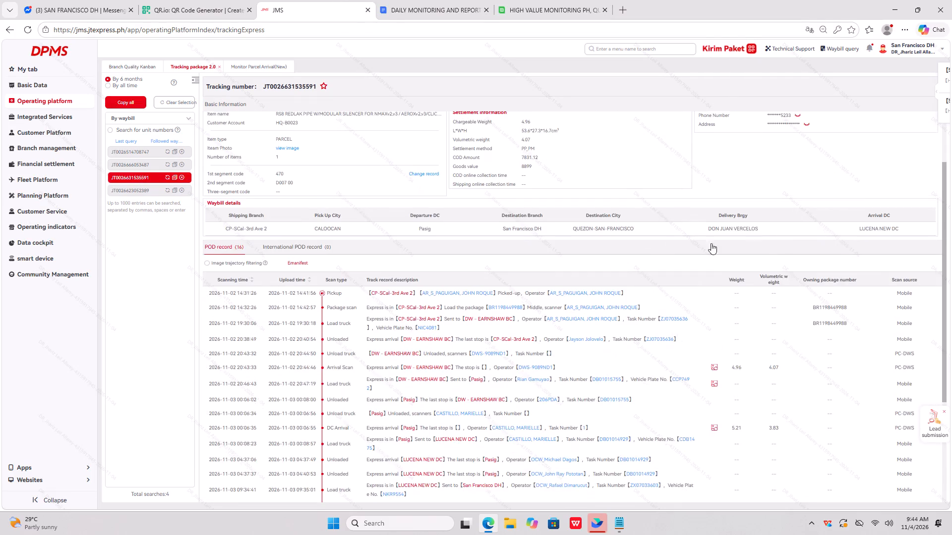
scroll(798, 193, "up", 3)
left_click(792, 202)
left_click(804, 225)
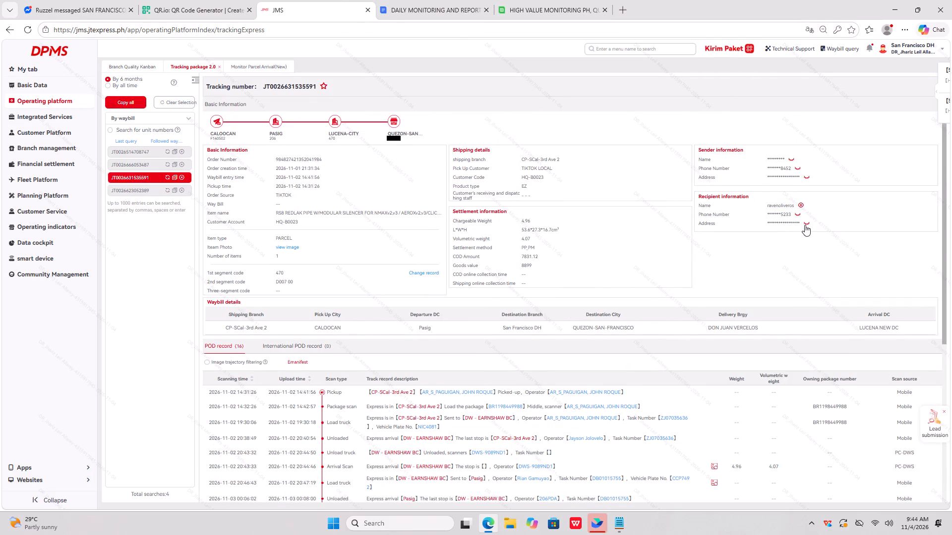
left_click(803, 222)
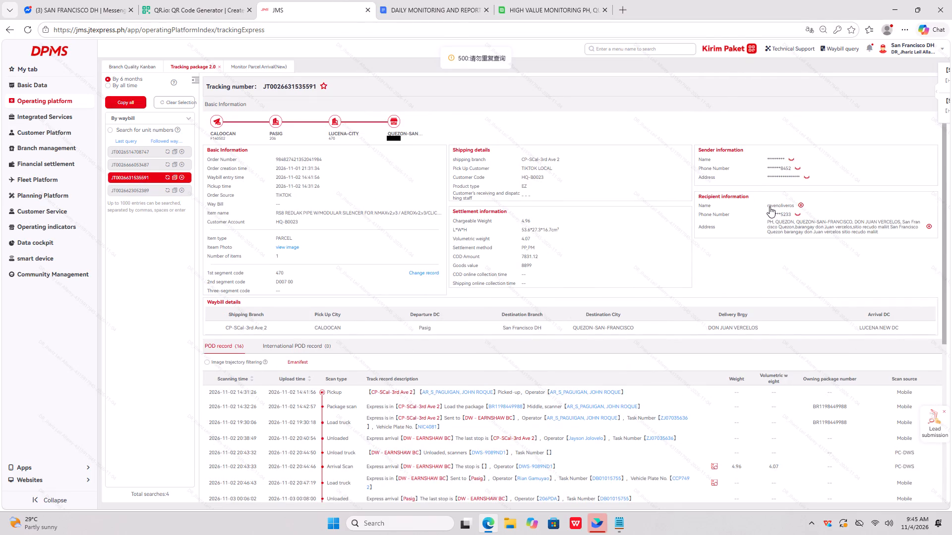
double_click(770, 207)
key("ctrl+c")
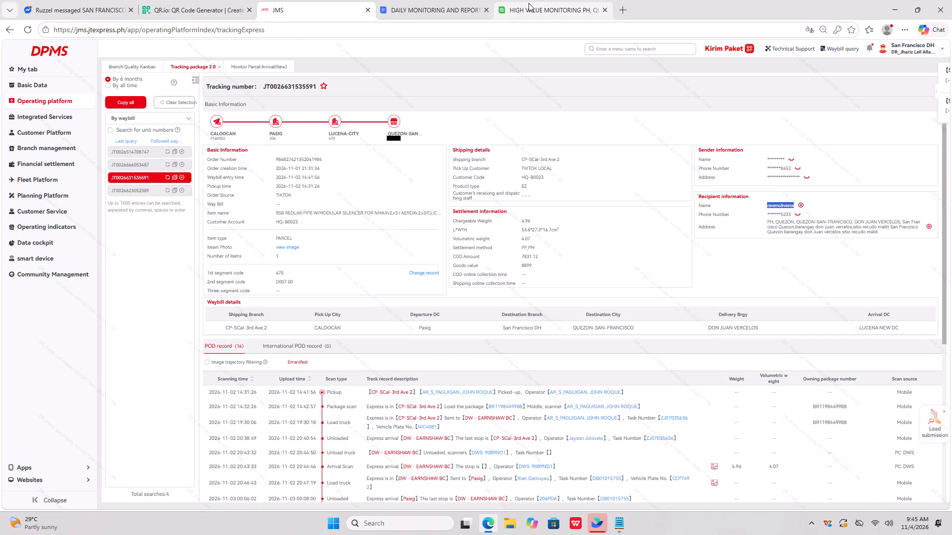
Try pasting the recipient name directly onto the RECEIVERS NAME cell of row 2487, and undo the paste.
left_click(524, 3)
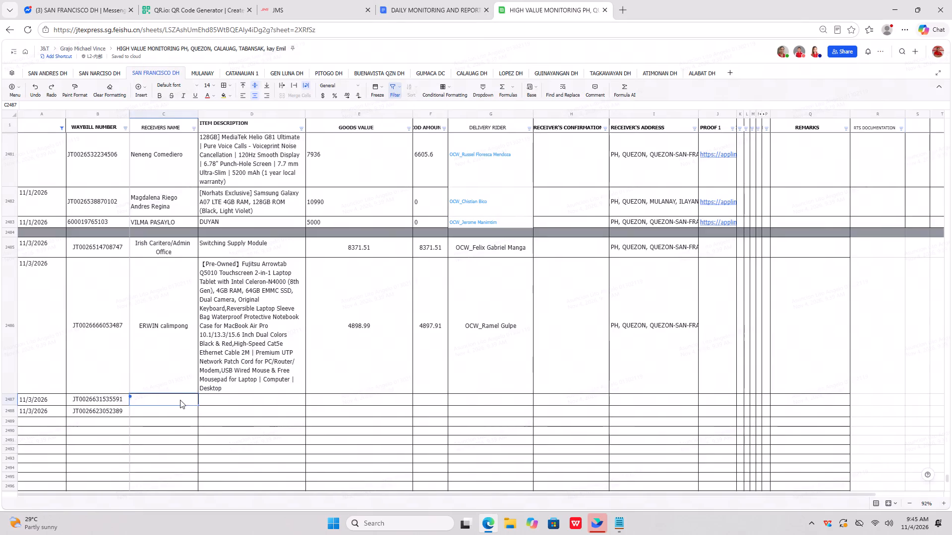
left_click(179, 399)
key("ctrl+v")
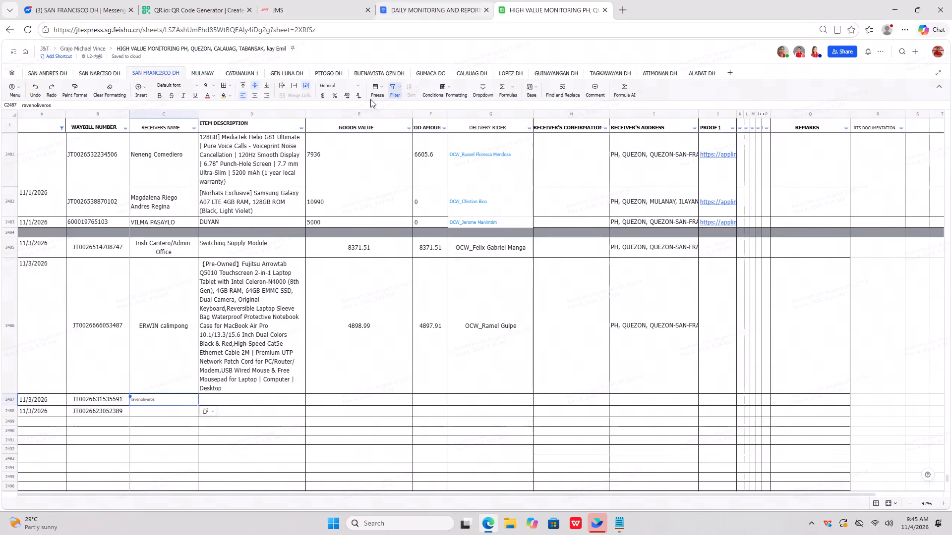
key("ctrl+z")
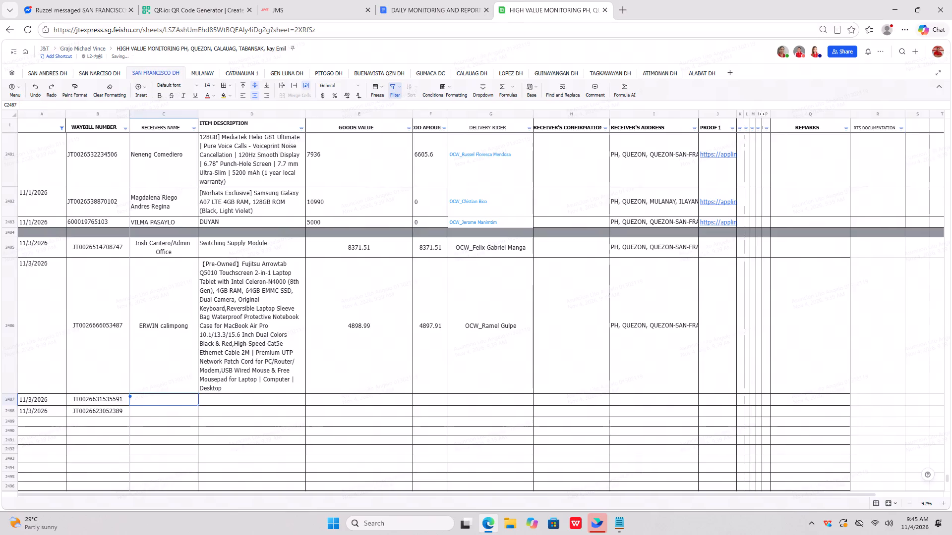
Copy the third waybill's recipient name from JMS into the RECEIVERS NAME cell of row 2487, keeping the cell's own formatting.
left_click(349, 6)
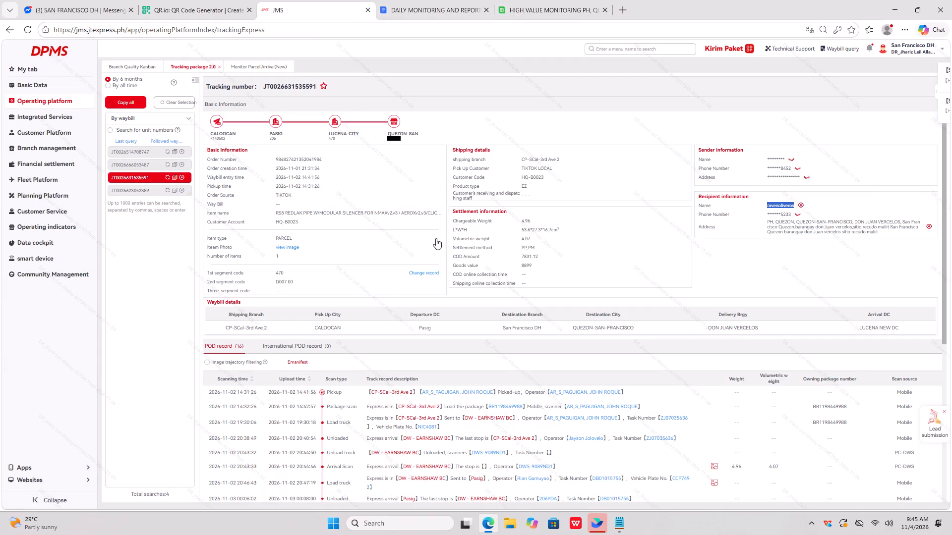
key("ctrl+c")
left_click(535, 9)
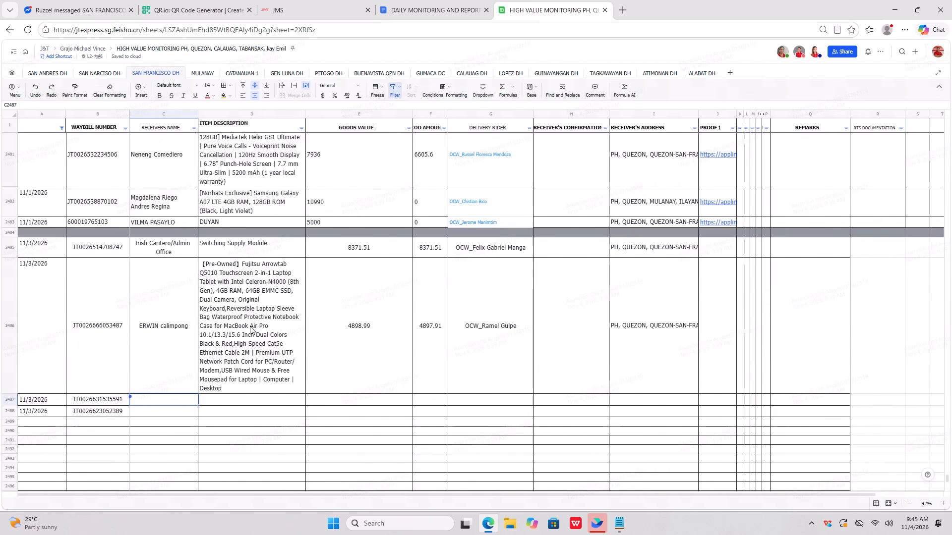
left_click(120, 106)
key("ctrl+v")
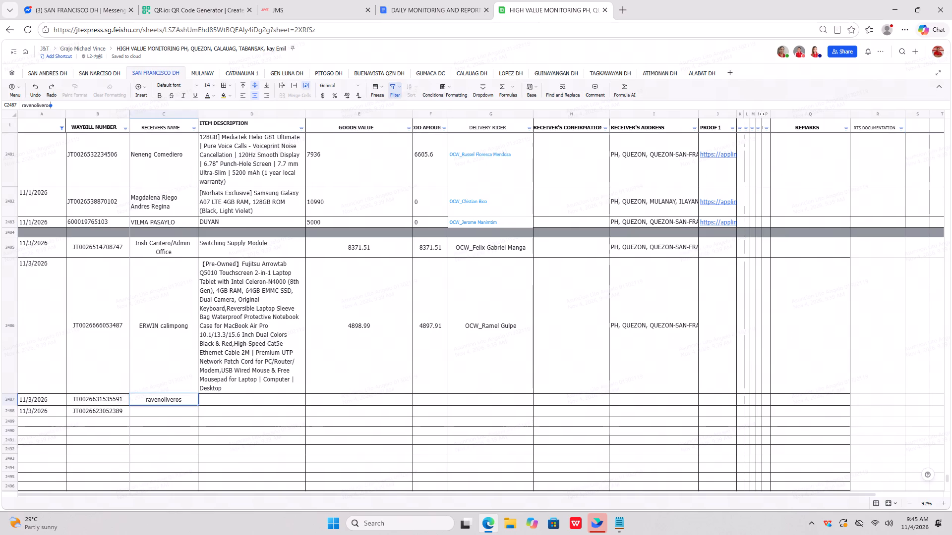
Copy the third waybill's recipient address from JMS into the RECEIVER'S ADDRESS cell of row 2487.
left_click(322, 5)
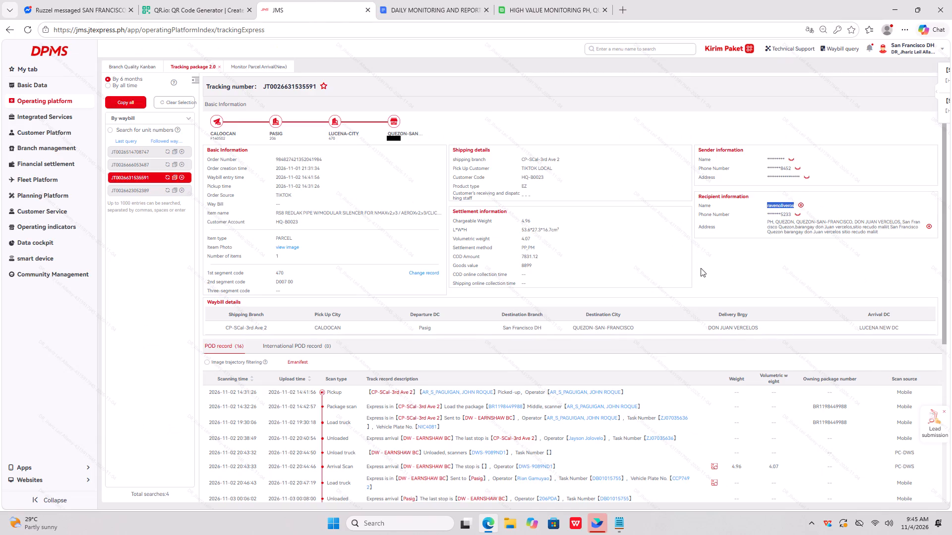
triple_click(771, 220)
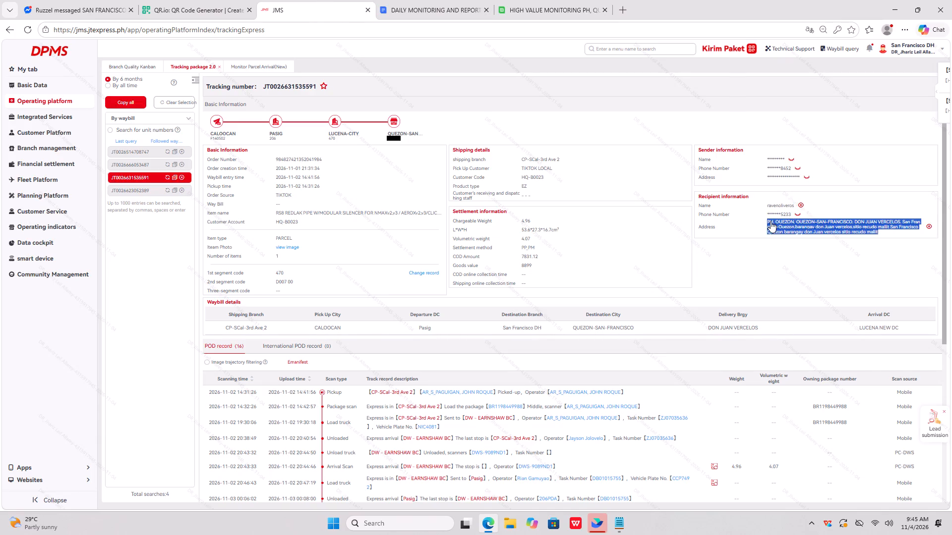
key("ctrl+c")
left_click(573, 2)
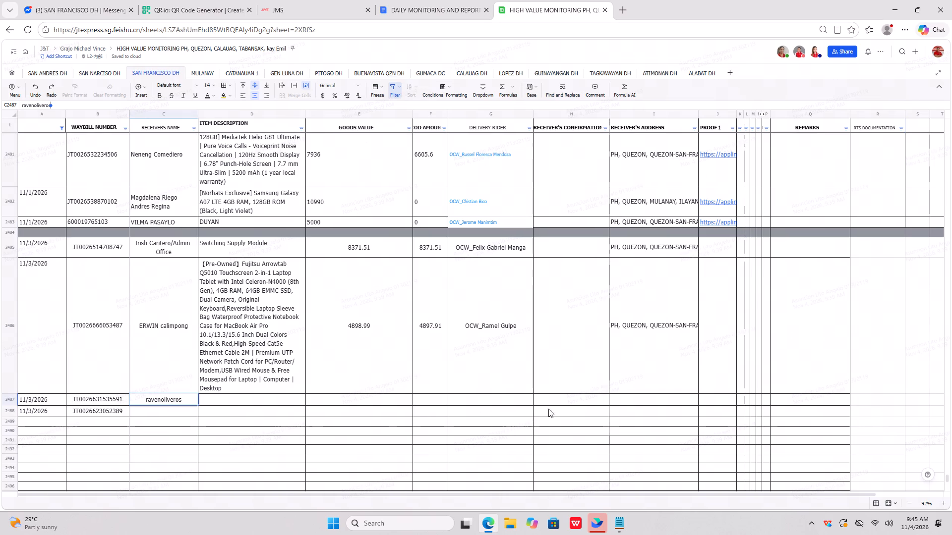
left_click(615, 396)
key("ctrl+v")
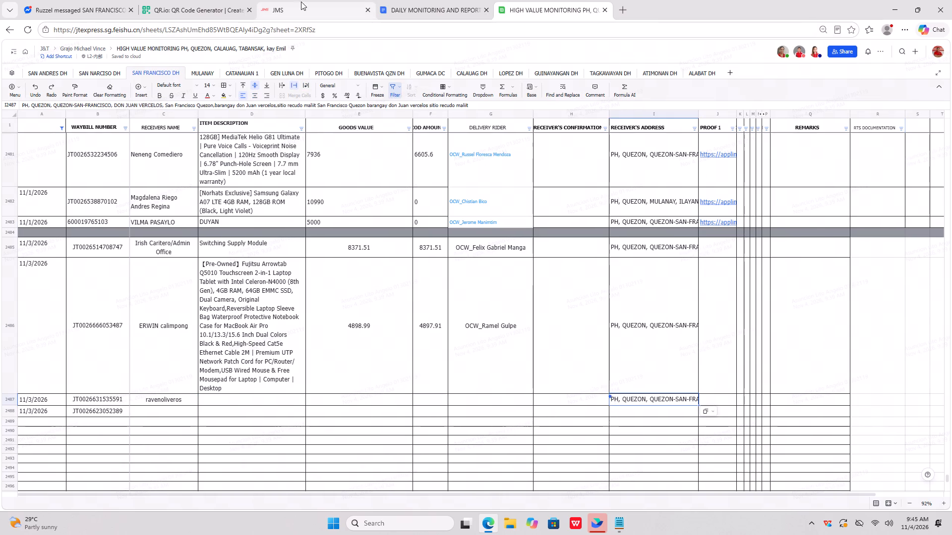
Copy the third waybill's item name (RS8 REDLAK PIPE W/MODULAR SILENCER...) from JMS into the ITEM DESCRIPTION cell of row 2487.
left_click(301, 1)
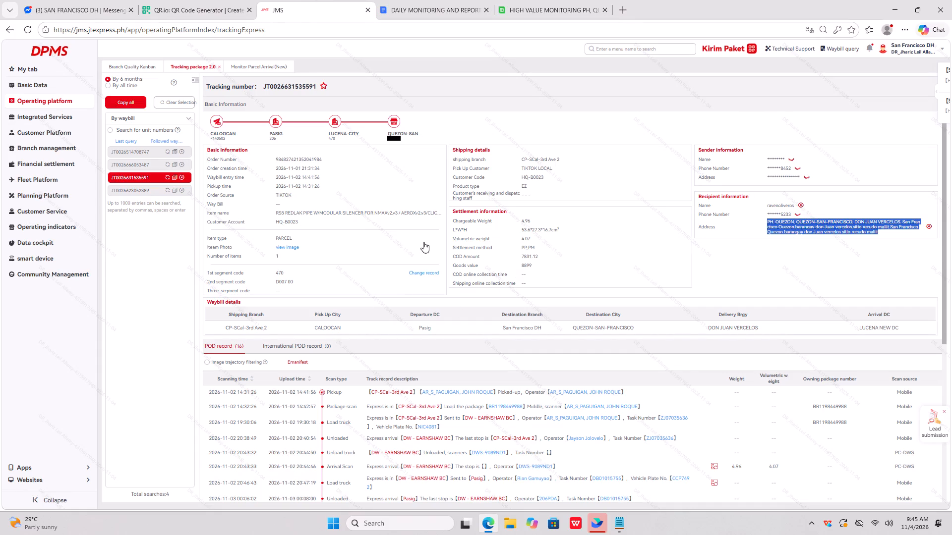
left_click(370, 214)
triple_click(371, 199)
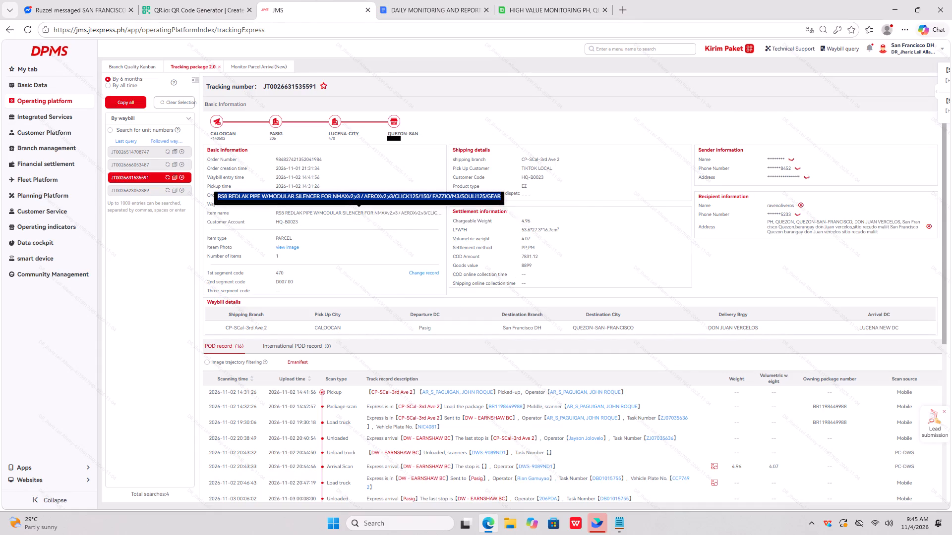
key("ctrl+c")
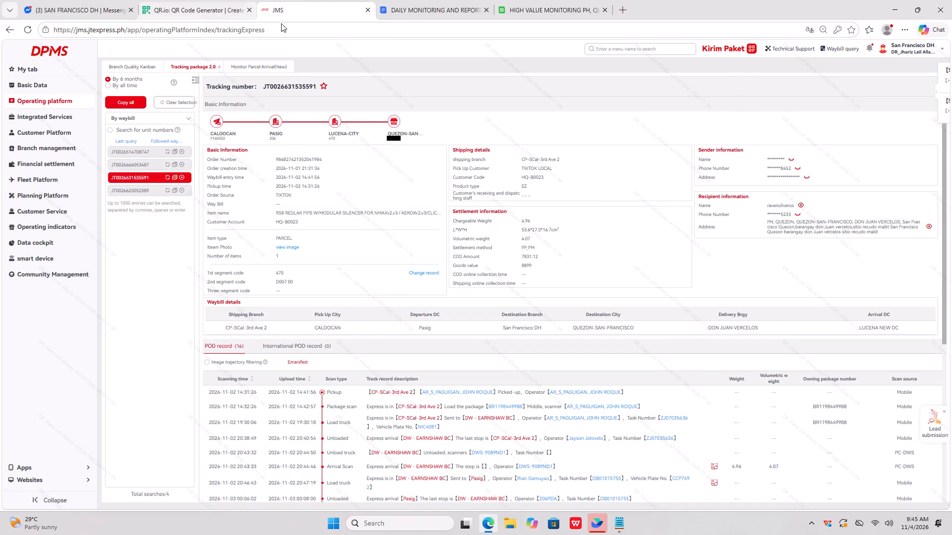
left_click(558, 4)
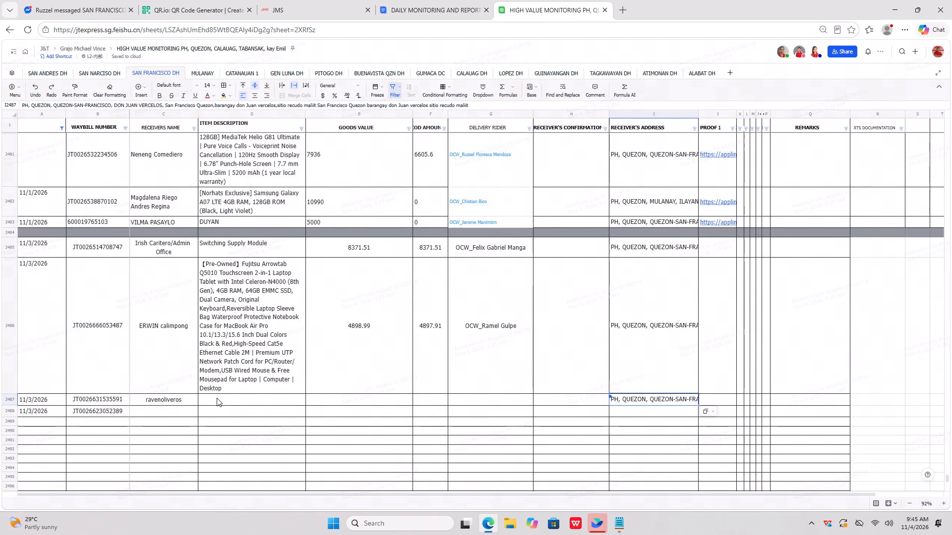
left_click(217, 397)
key("ctrl+v")
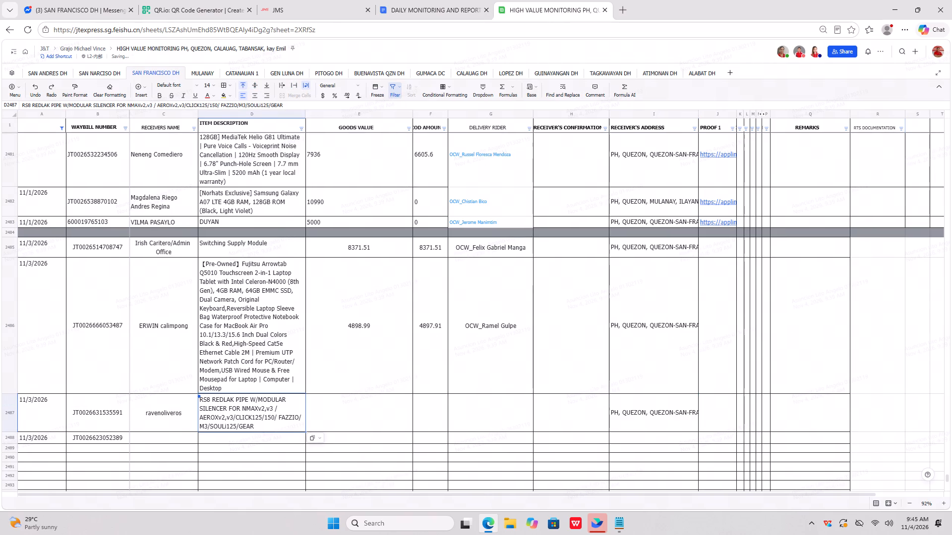
Copy the third waybill's goods value, 8899, from JMS into the GOODS VALUE cell of row 2487, keeping the cell's own formatting.
left_click(329, 6)
double_click(525, 267)
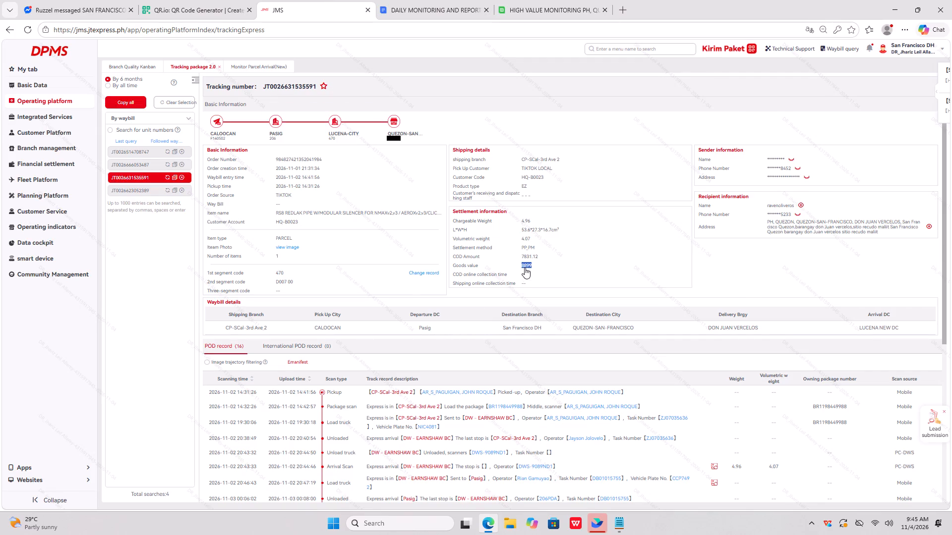
key("ctrl+c")
left_click(541, 0)
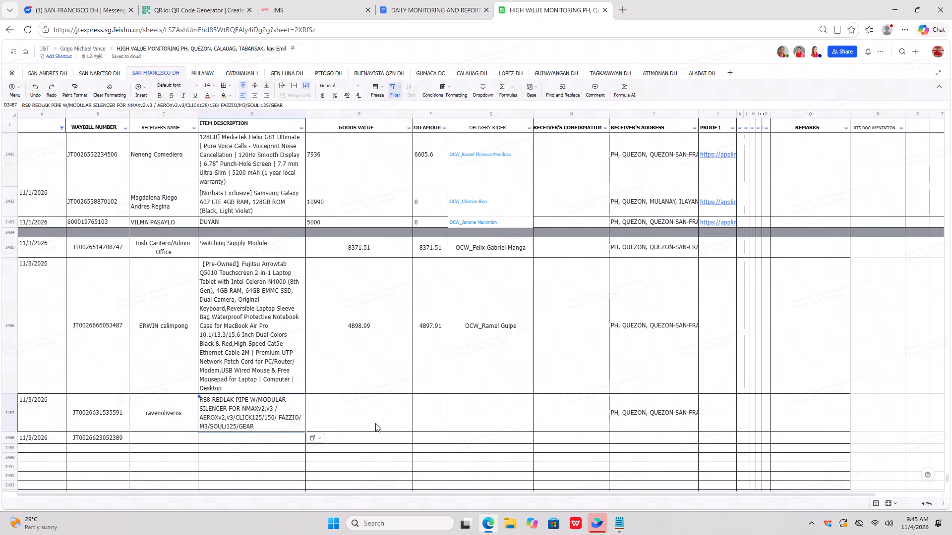
left_click(370, 424)
left_click(133, 105)
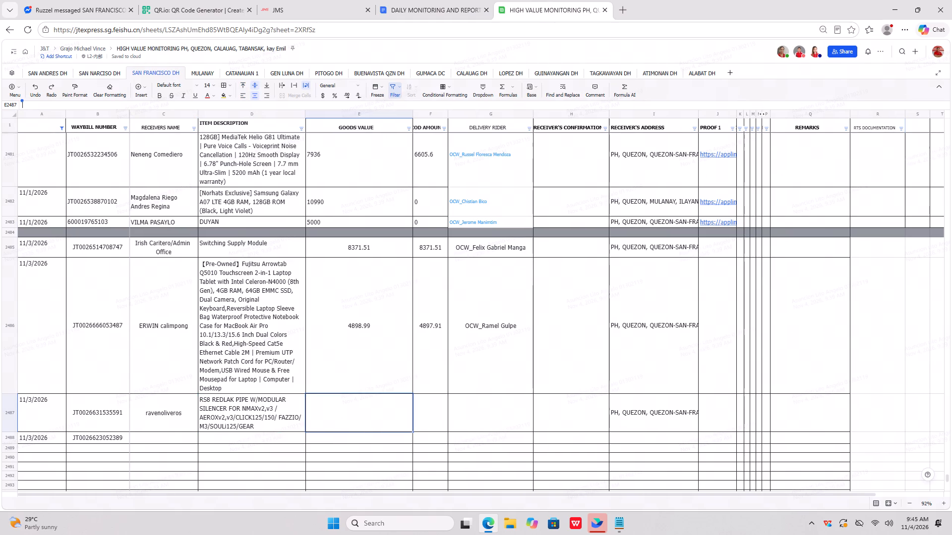
key("ctrl+v")
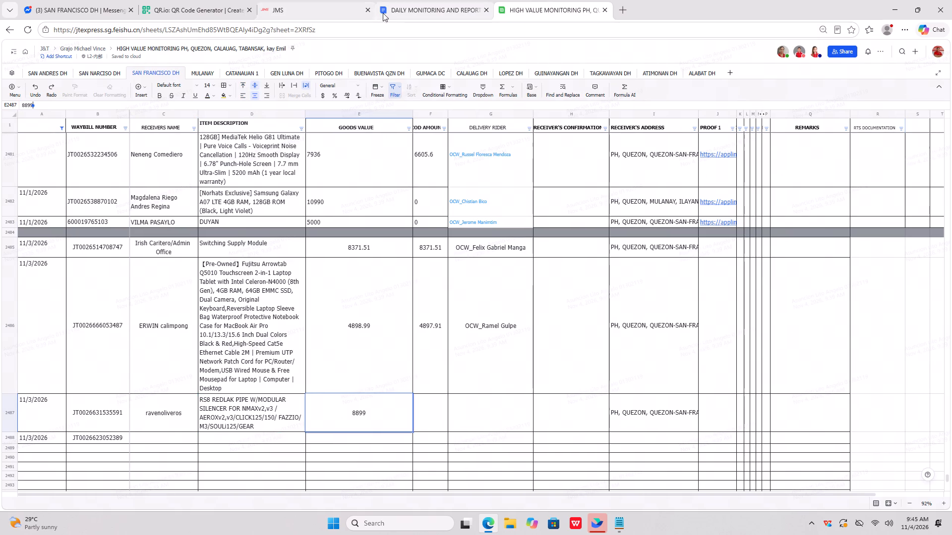
Copy the third waybill's COD amount, 7831.12, from JMS into the COD AMOUNT cell of row 2487, keeping the cell's own formatting.
left_click(343, 11)
double_click(527, 257)
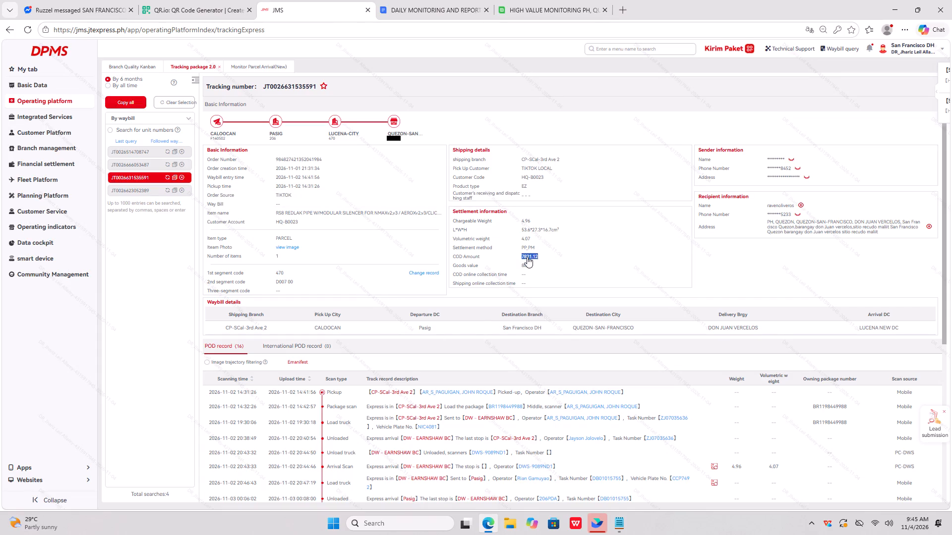
key("ctrl+c")
left_click(563, 0)
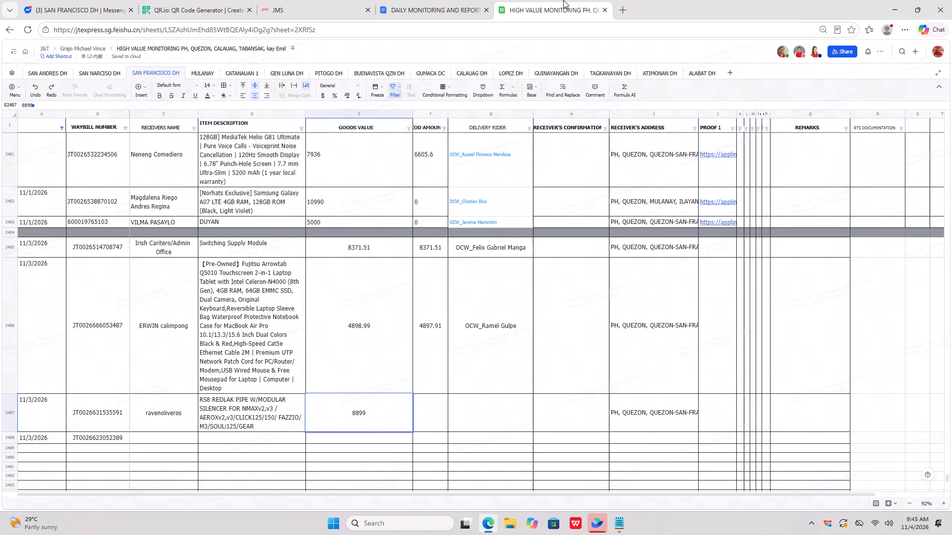
left_click(439, 413)
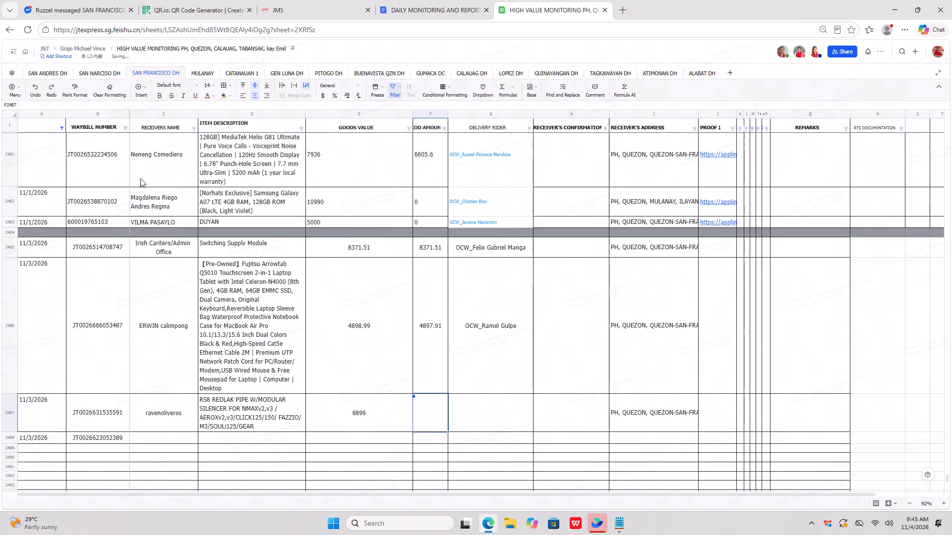
left_click(85, 105)
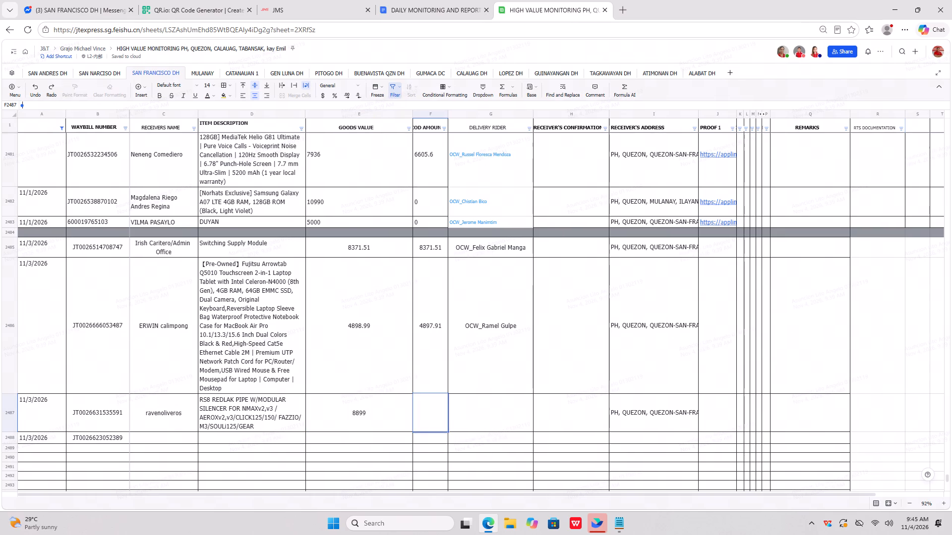
key("ctrl+v")
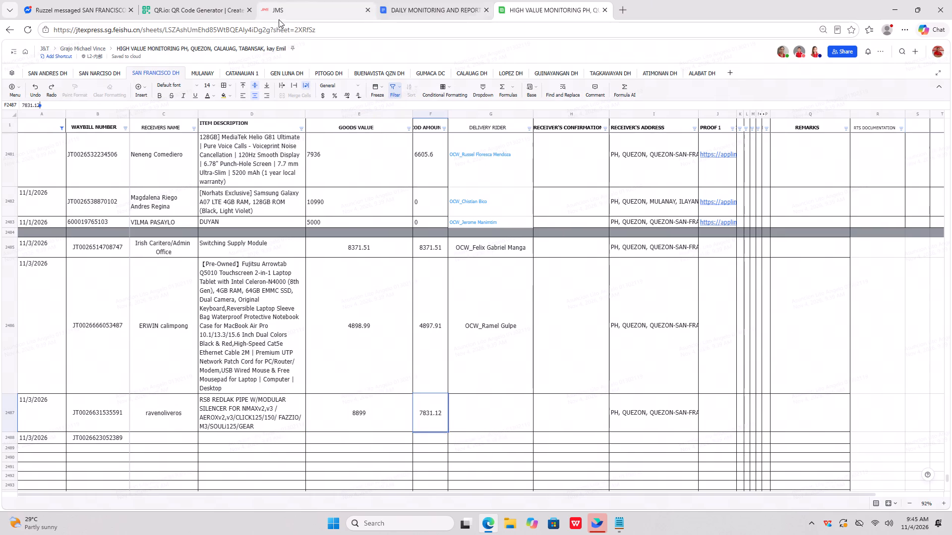
Copy the scanner name from the third waybill's Delivery Scan record in JMS into the DELIVERY RIDER cell of row 2487.
left_click(284, 12)
scroll(579, 371, "down", 6)
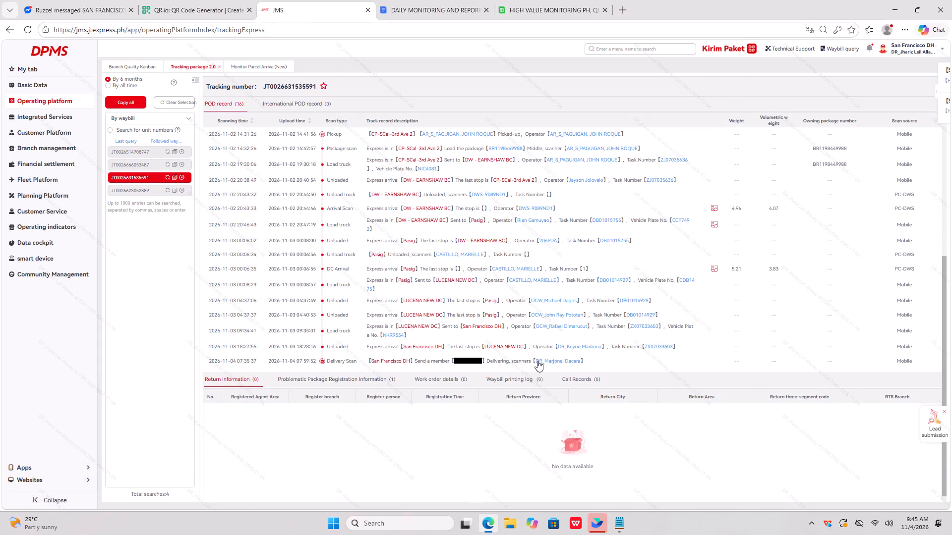
left_click(537, 360)
left_click_drag(537, 360, 571, 360)
key("ctrl+c")
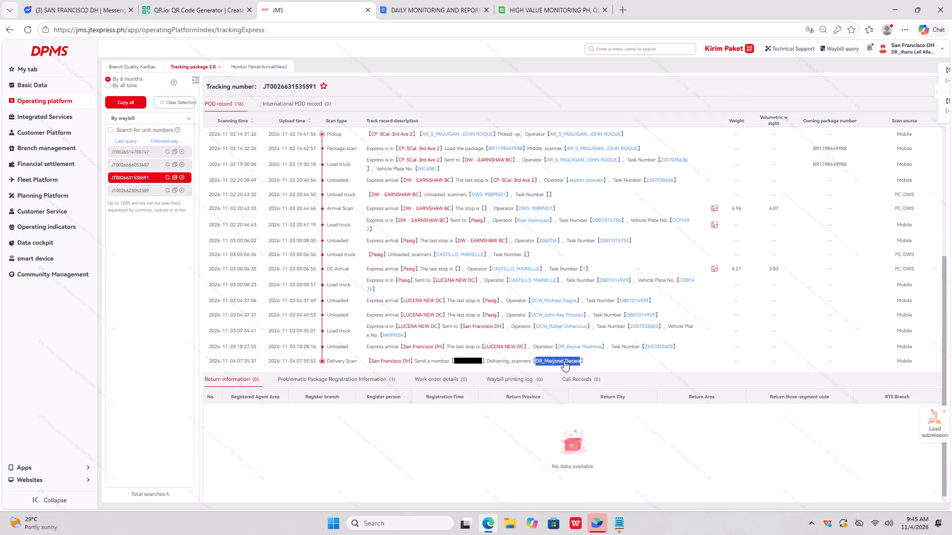
left_click(528, 10)
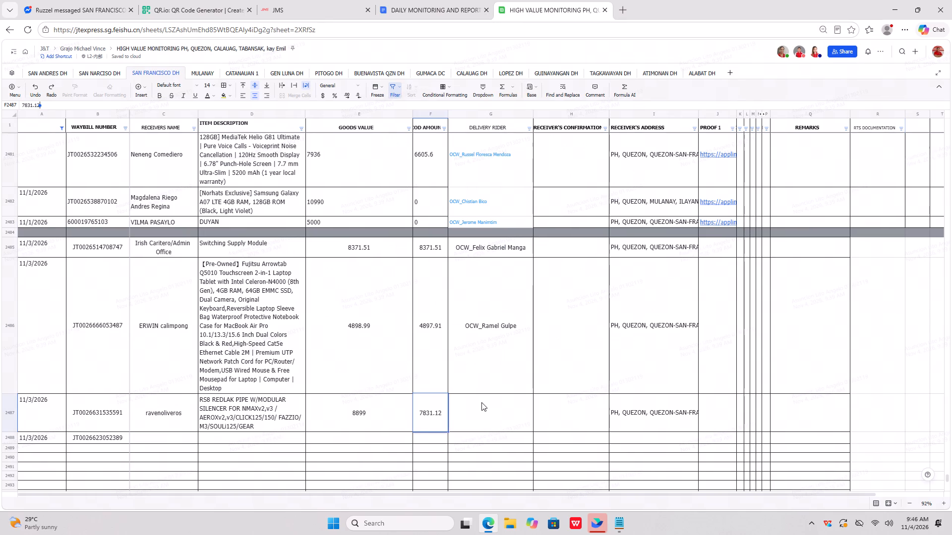
left_click(480, 405)
left_click(318, 102)
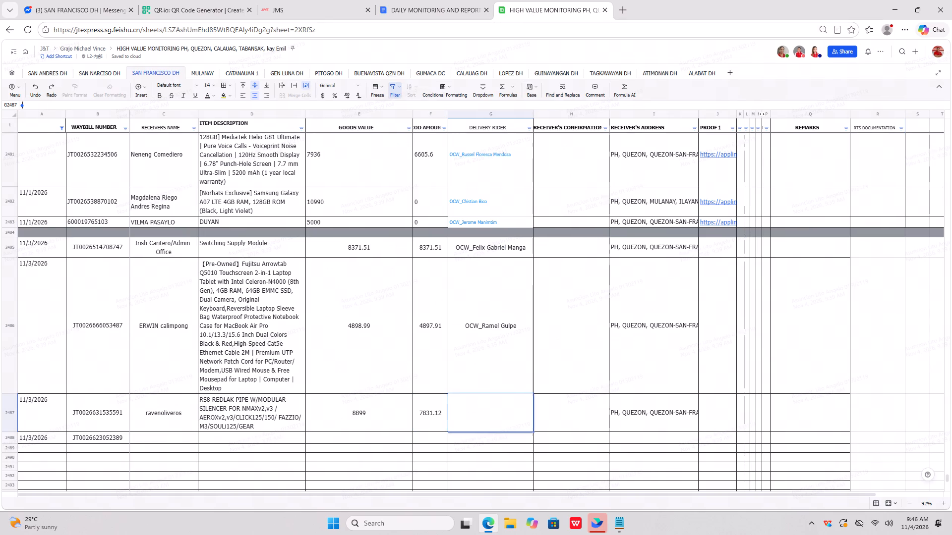
key("ctrl+v")
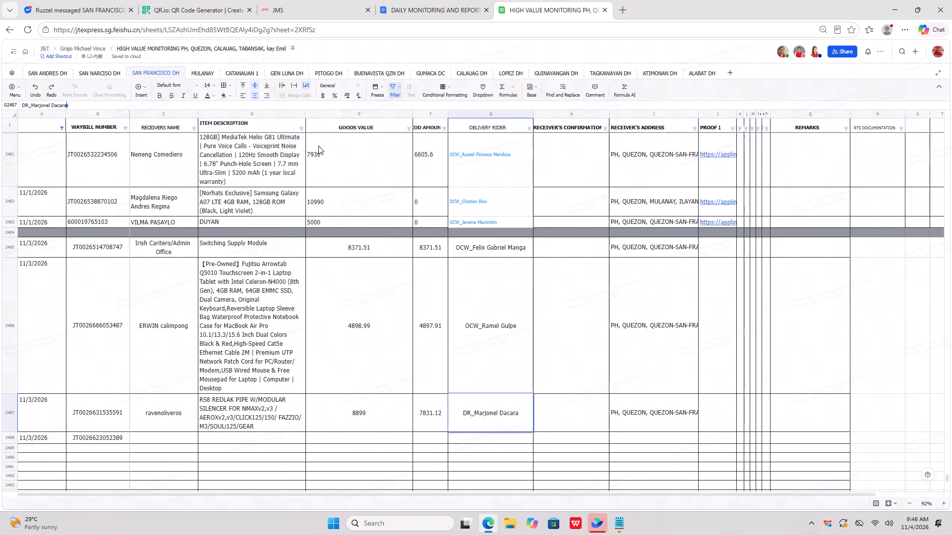
scroll(464, 341, "down", 2)
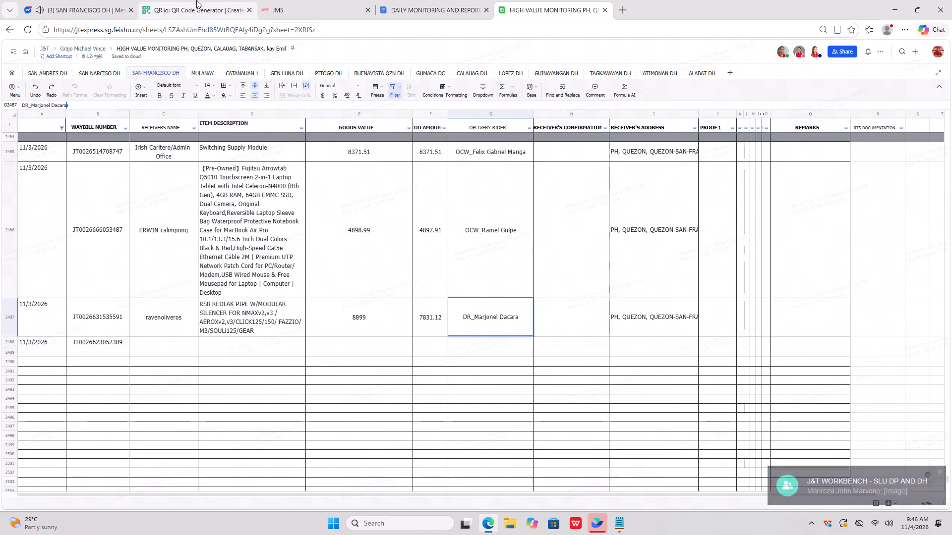
left_click(312, 5)
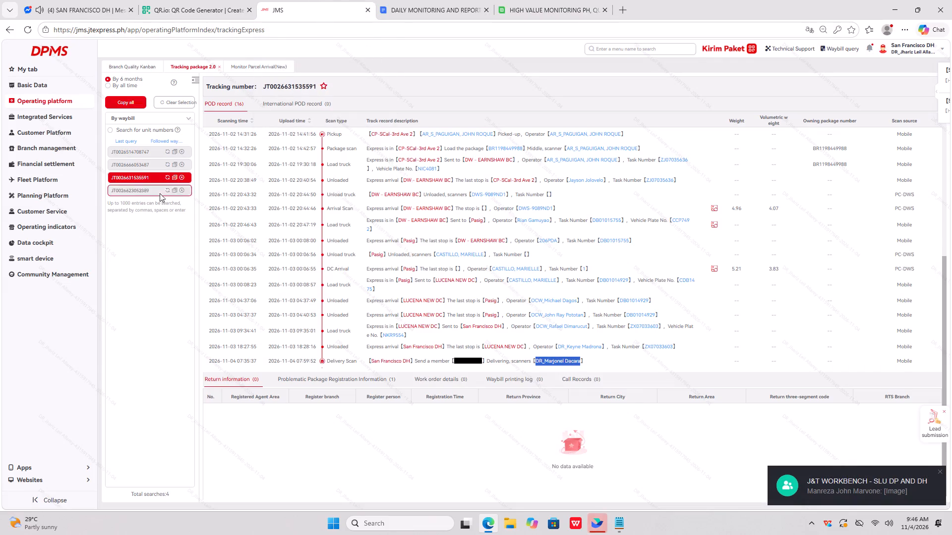
left_click(133, 189)
scroll(593, 312, "up", 3)
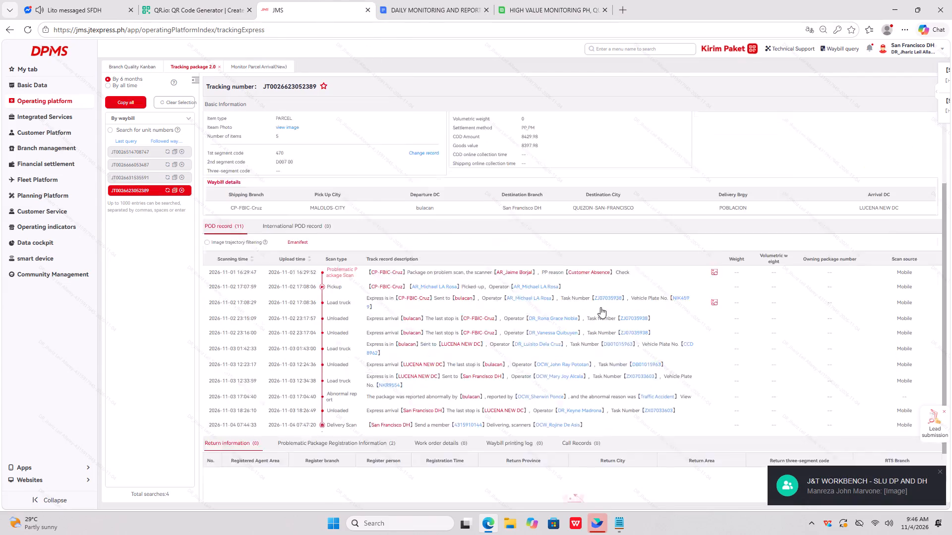
scroll(628, 295, "up", 3)
left_click(790, 207)
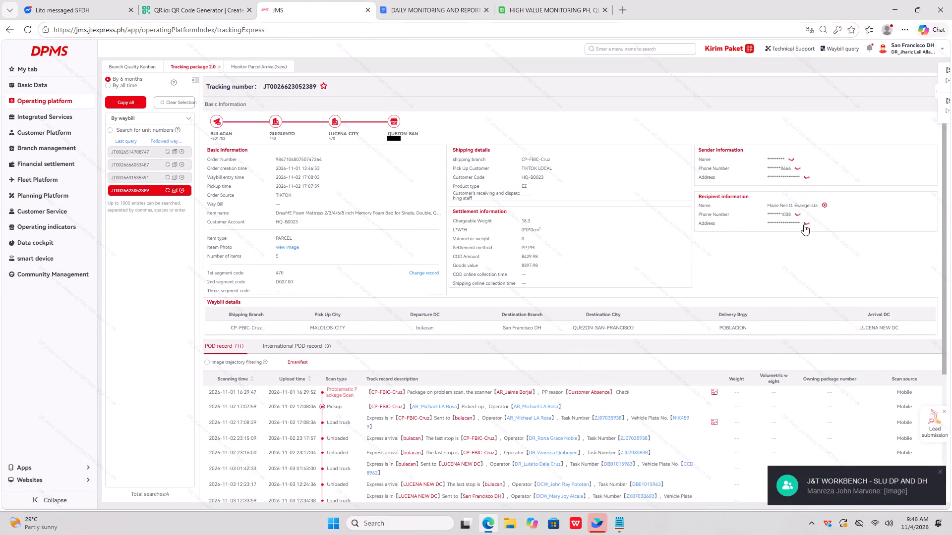
left_click(804, 224)
left_click(807, 223)
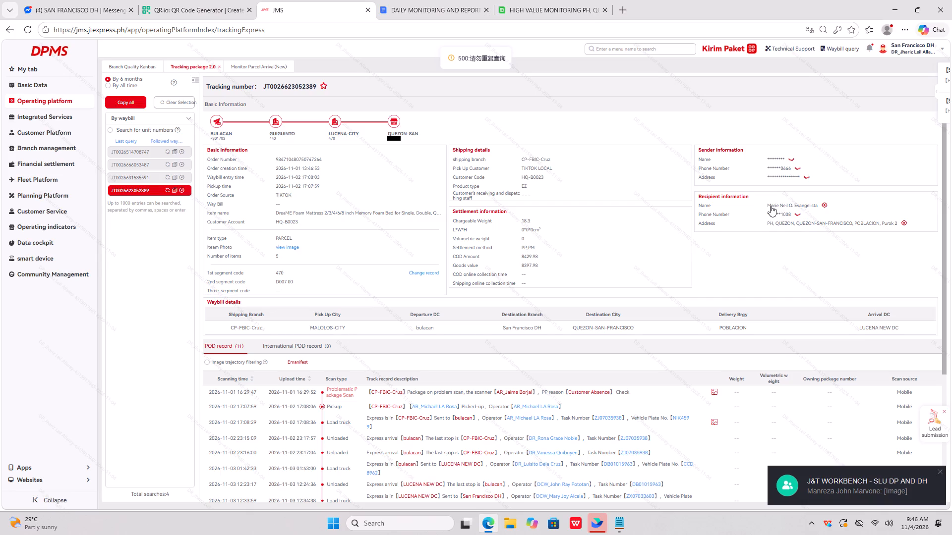
Copy the fourth waybill's recipient name from JMS into the RECEIVERS NAME cell of row 2488.
triple_click(771, 206)
key("ctrl+c")
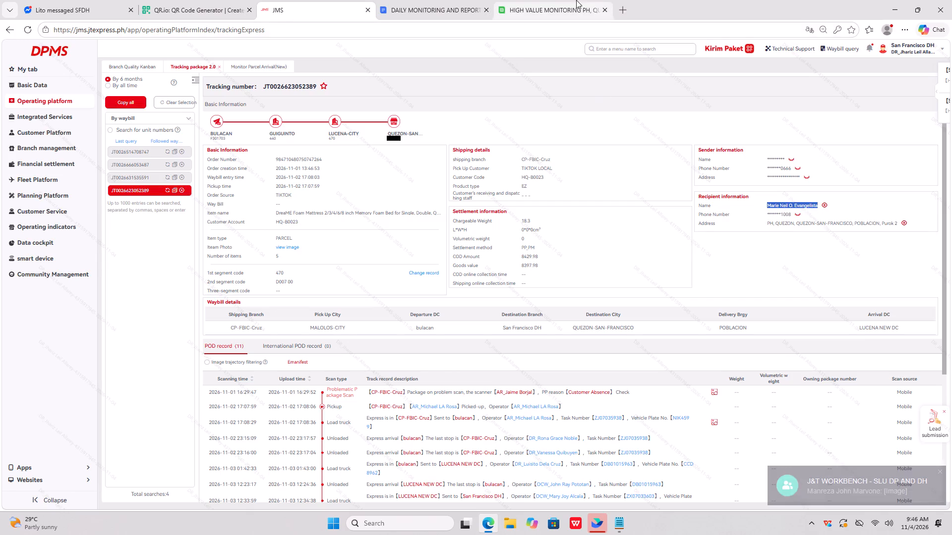
left_click(552, 6)
left_click(172, 340)
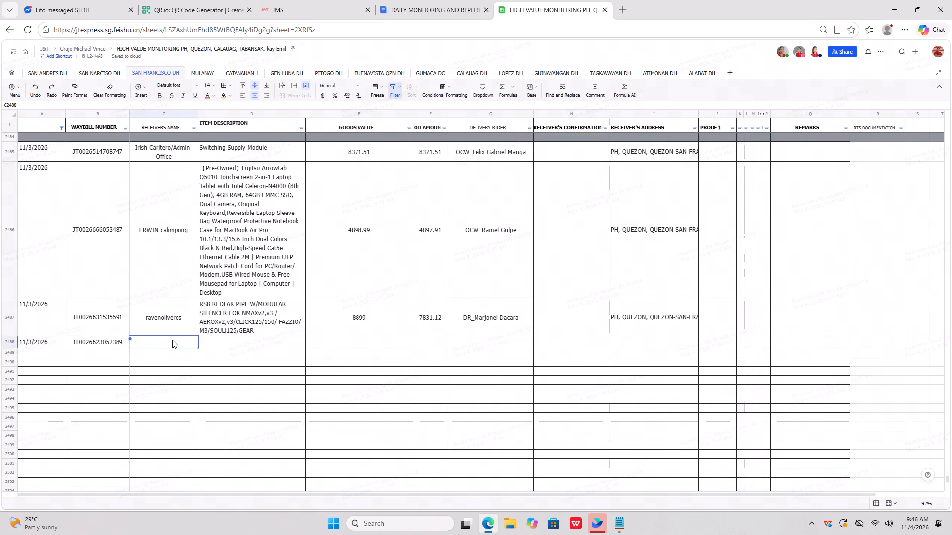
key("ctrl+v")
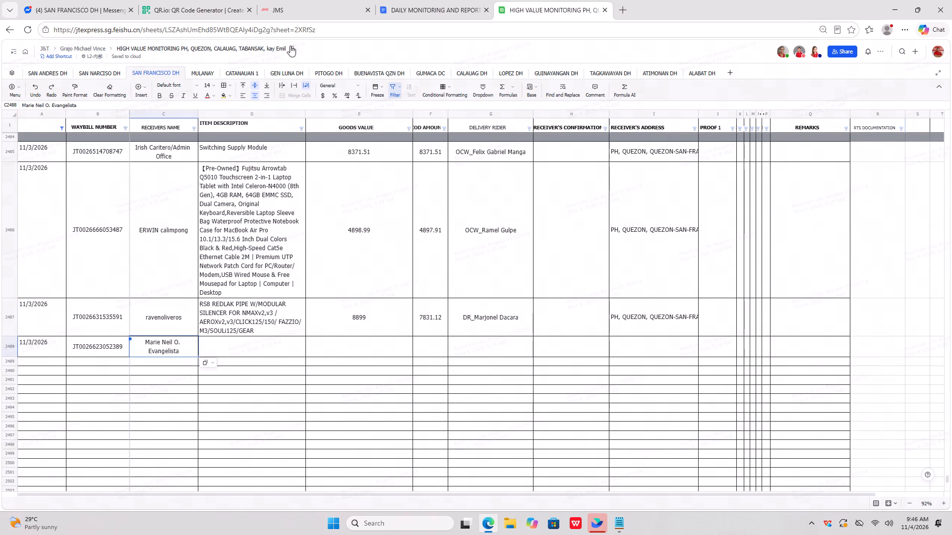
Copy the fourth waybill's recipient address from JMS into the RECEIVER'S ADDRESS cell of row 2488.
left_click(313, 9)
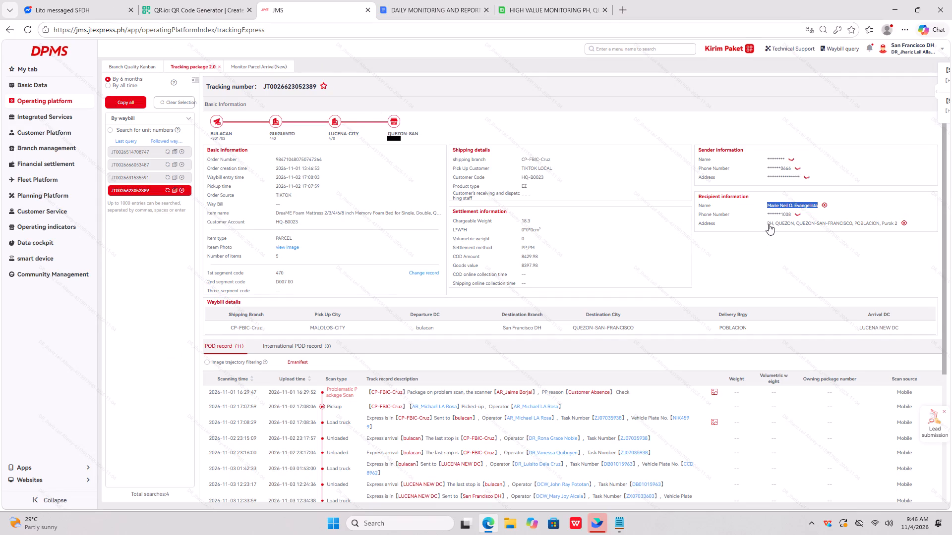
triple_click(769, 224)
key("ctrl+c")
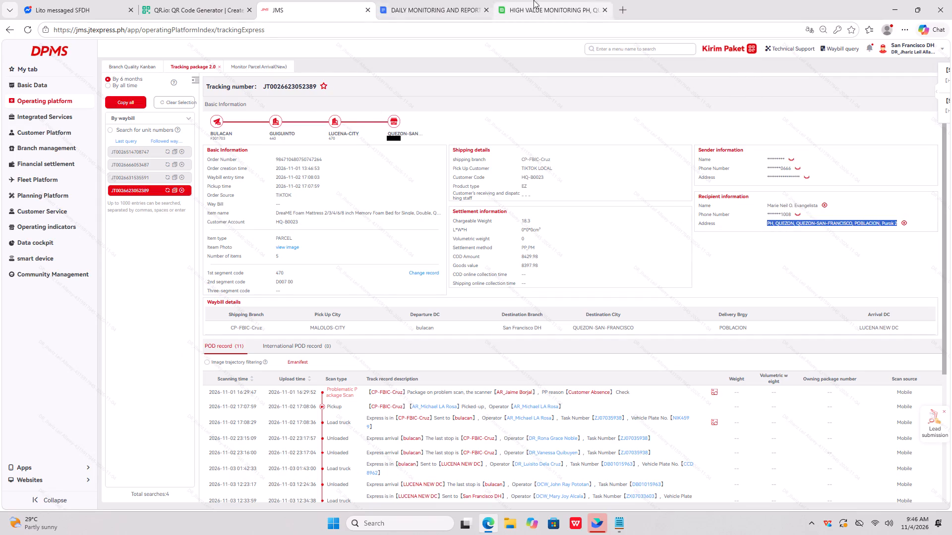
left_click(535, 0)
left_click(275, 352)
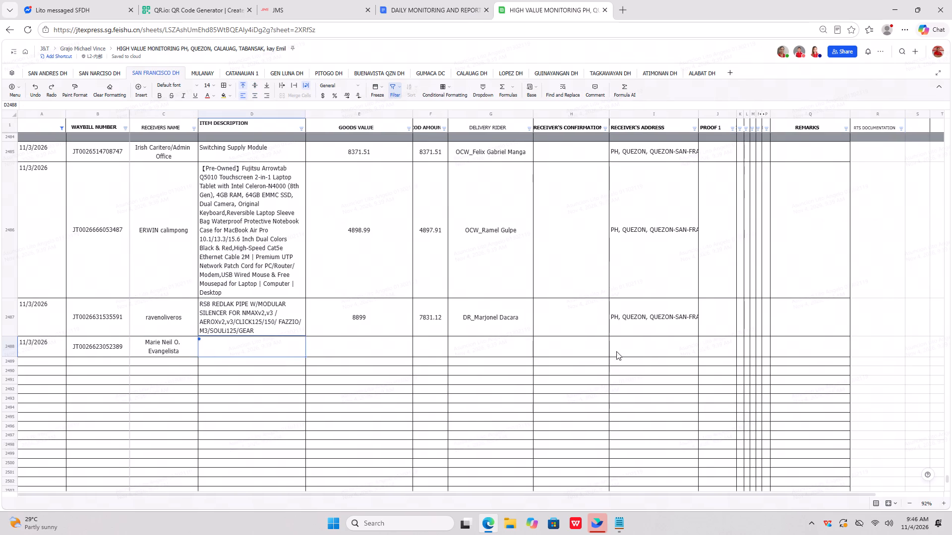
left_click(619, 347)
key("ctrl+v")
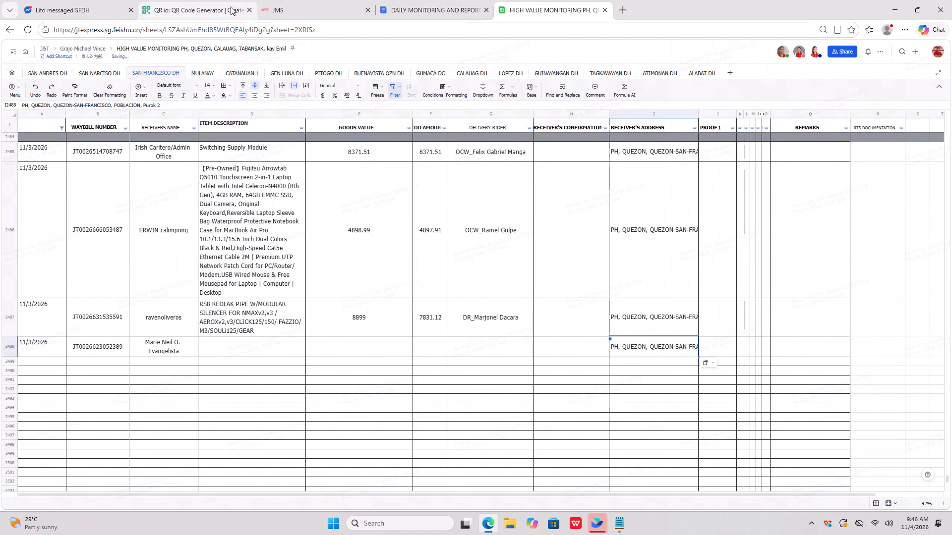
Copy the fourth waybill's goods value, 8397.98, from JMS into the GOODS VALUE cell of row 2488.
left_click(301, 6)
triple_click(521, 267)
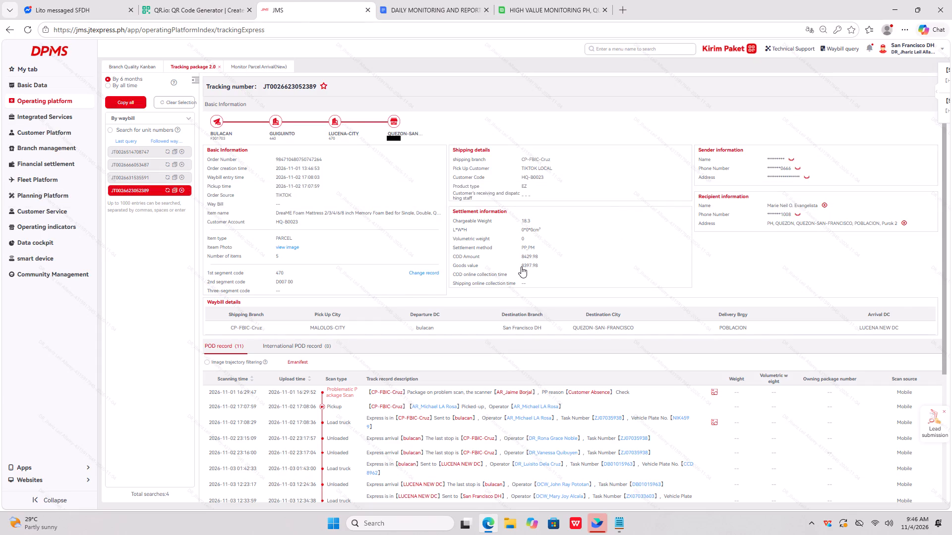
key("ctrl+c")
left_click(519, 5)
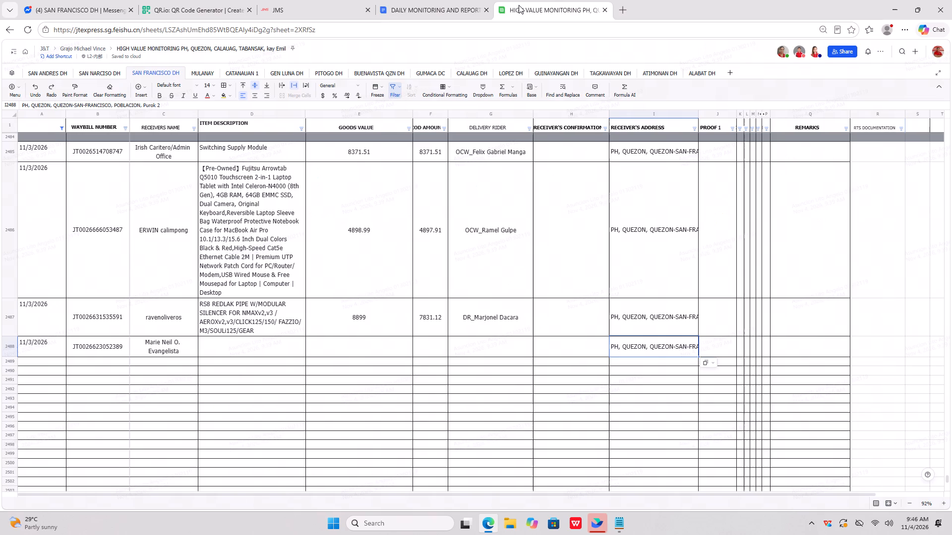
left_click(336, 339)
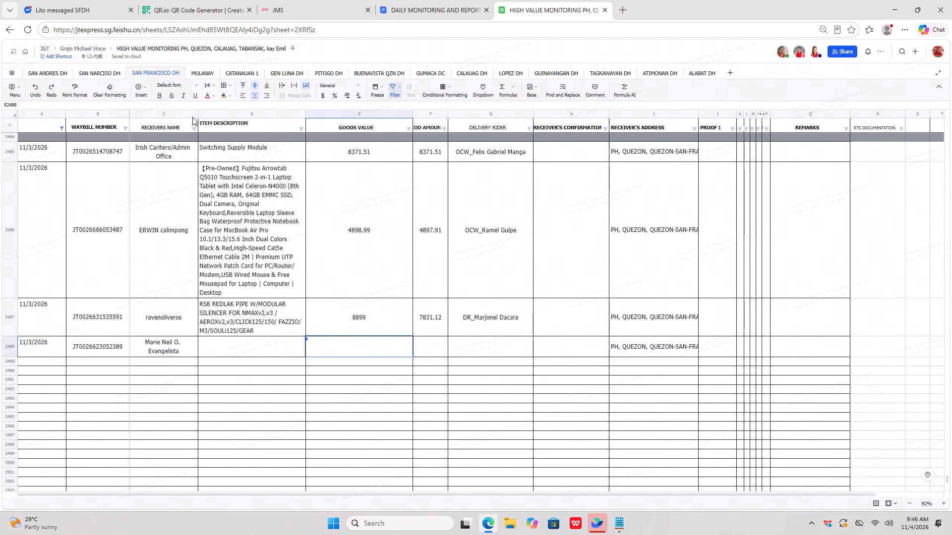
left_click(200, 103)
key("ctrl+v")
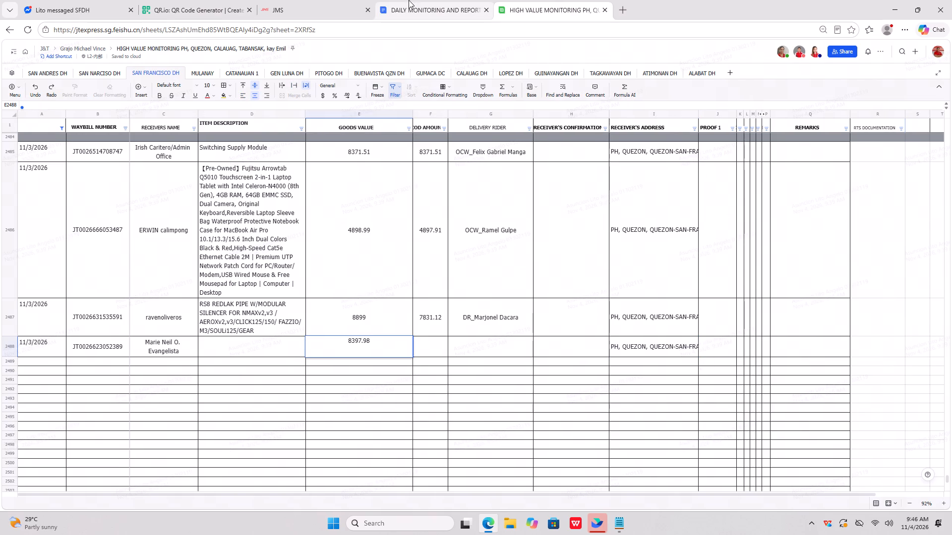
Copy the fourth waybill's COD amount, 8429.98, from JMS into the COD AMOUNT cell of row 2488, keeping the cell's own formatting.
left_click(332, 3)
double_click(526, 258)
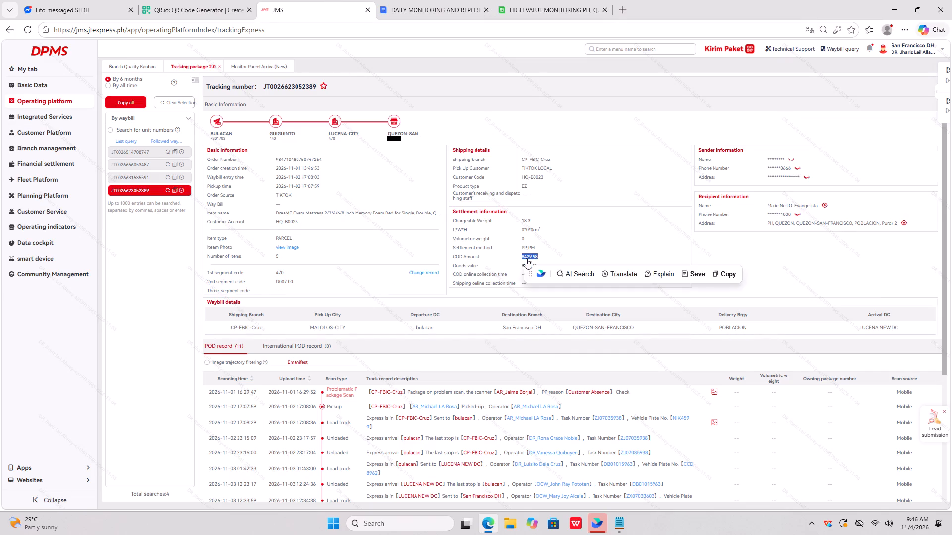
key("ctrl+c")
left_click(522, 7)
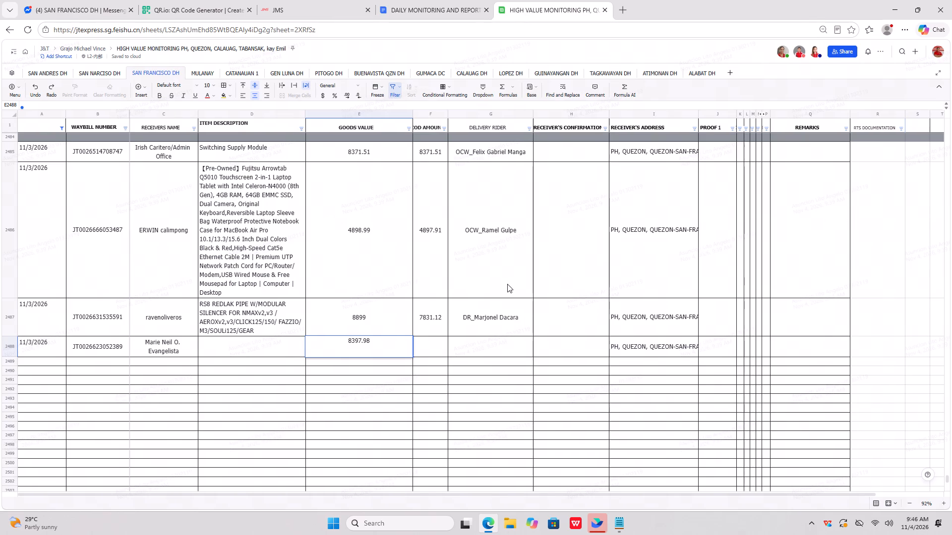
left_click(431, 342)
left_click(249, 106)
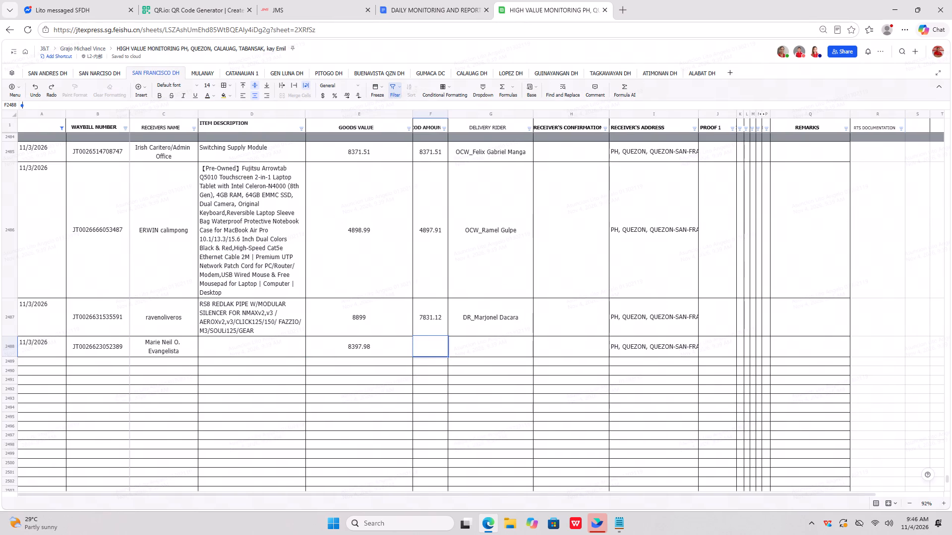
key("ctrl+v")
Copy the scanner name from the fourth waybill's Delivery Scan record in JMS for the DELIVERY RIDER cell of row 2488.
left_click(299, 1)
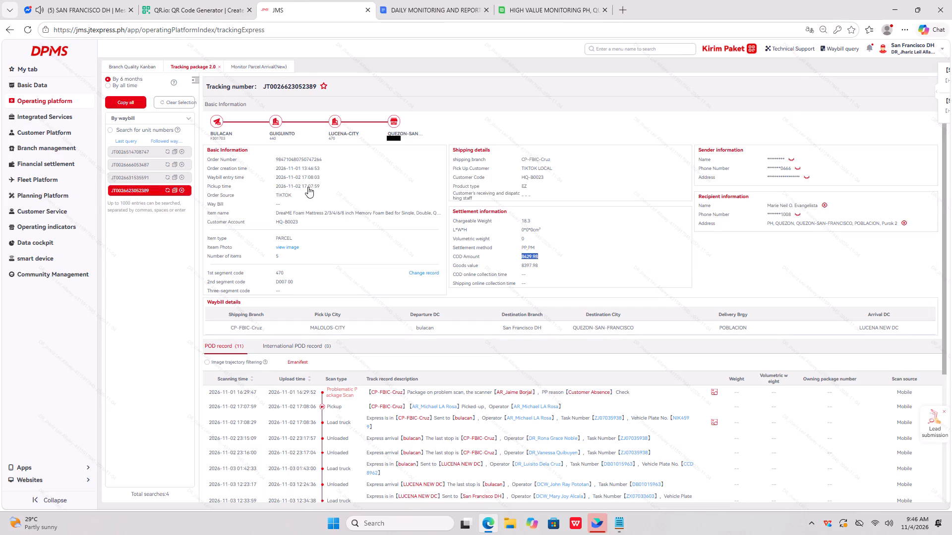
scroll(435, 313, "down", 7)
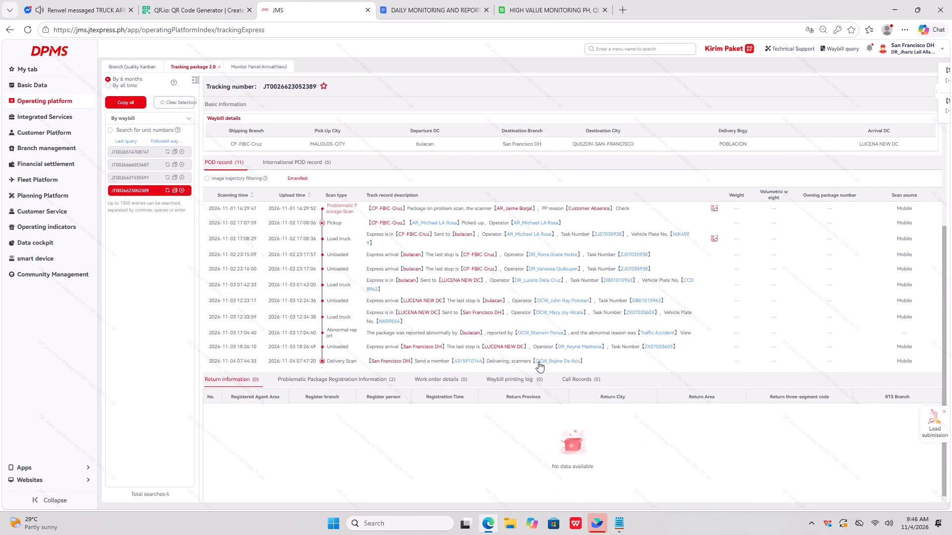